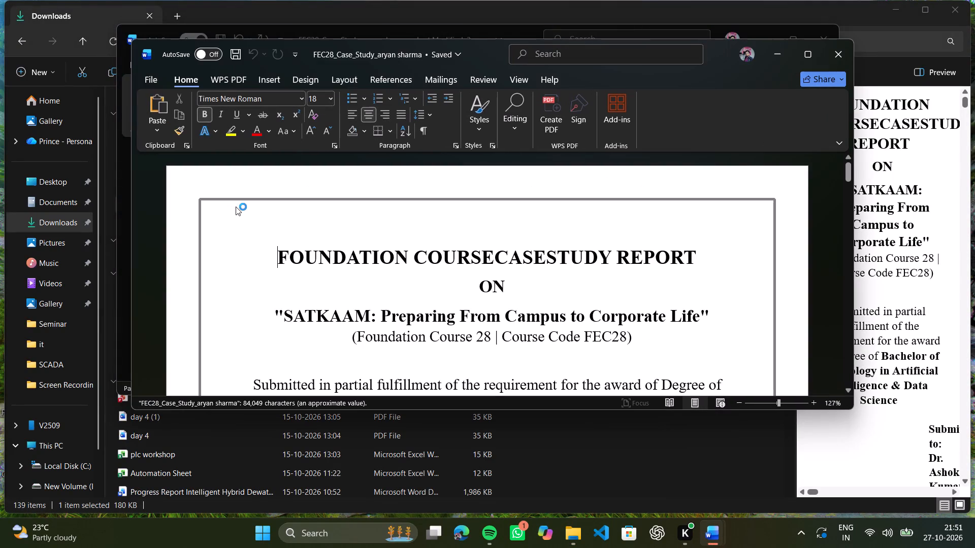
Close the two open document windows of the FEC28 case study report.
scroll(236, 207, "left", 2)
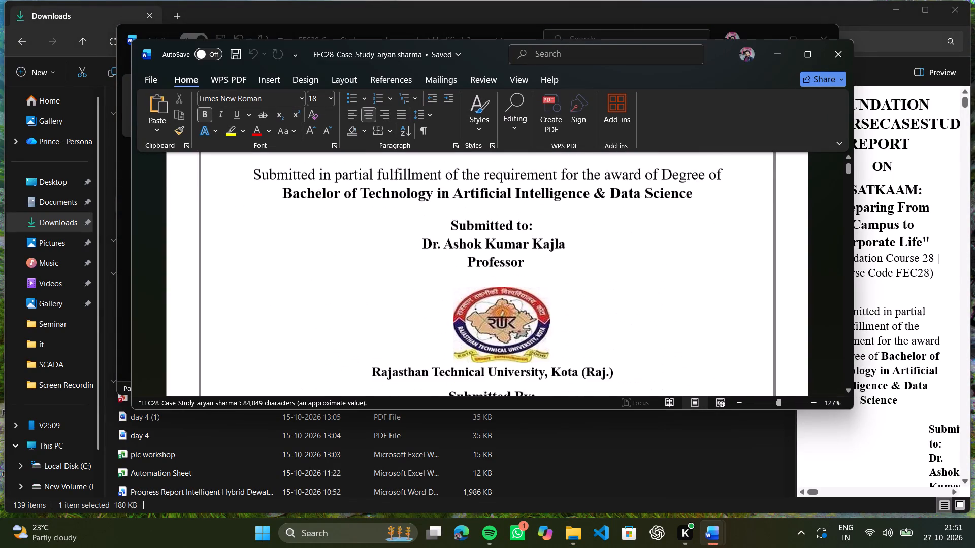
scroll(236, 207, "left", 2)
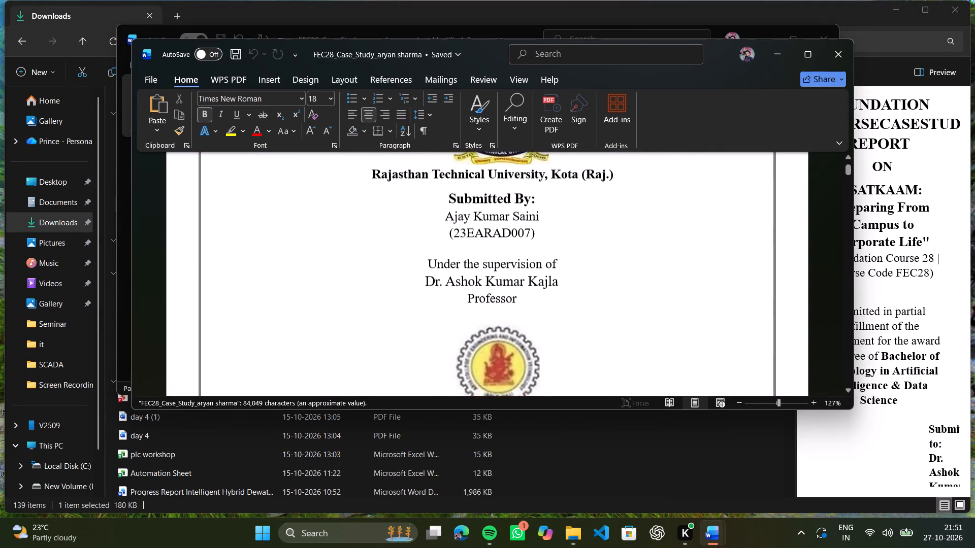
scroll(236, 207, "left", 1)
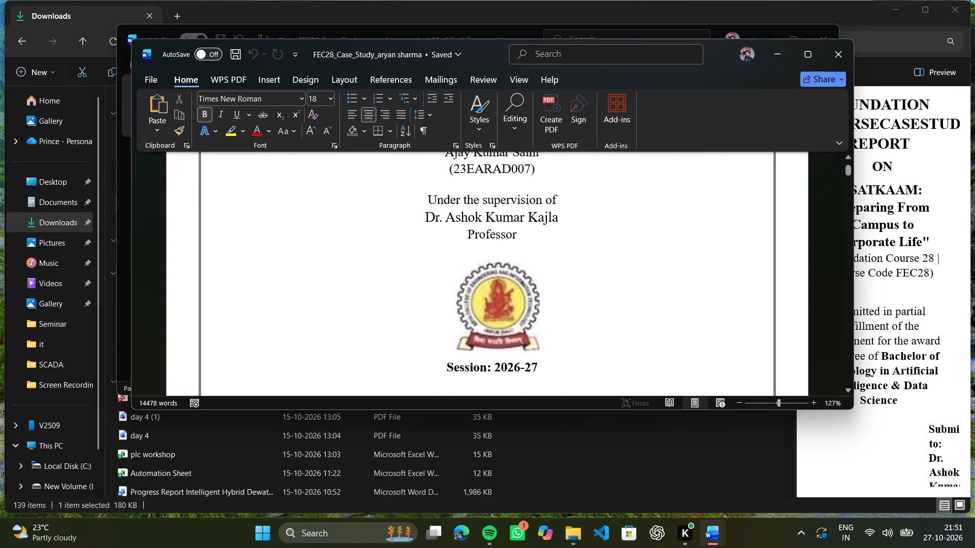
left_click(832, 49)
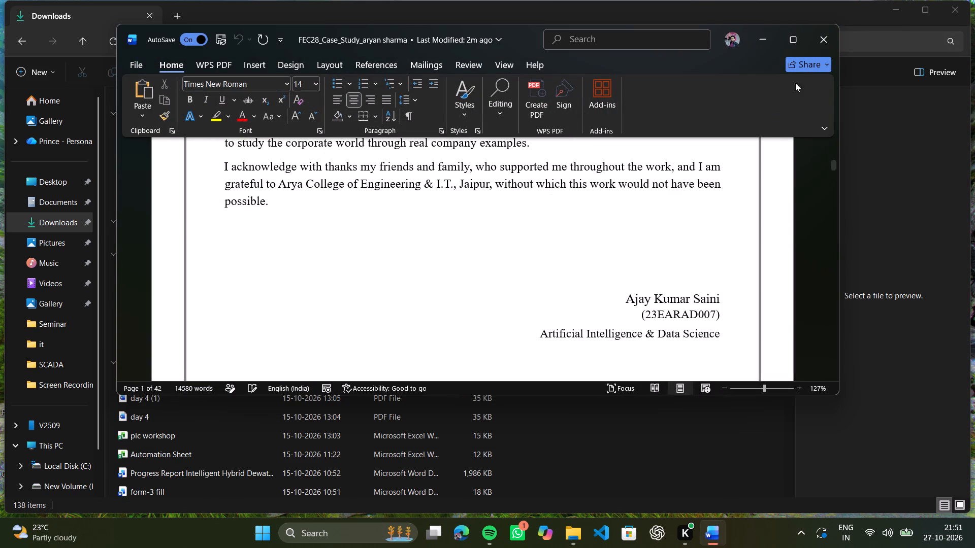
left_click(820, 44)
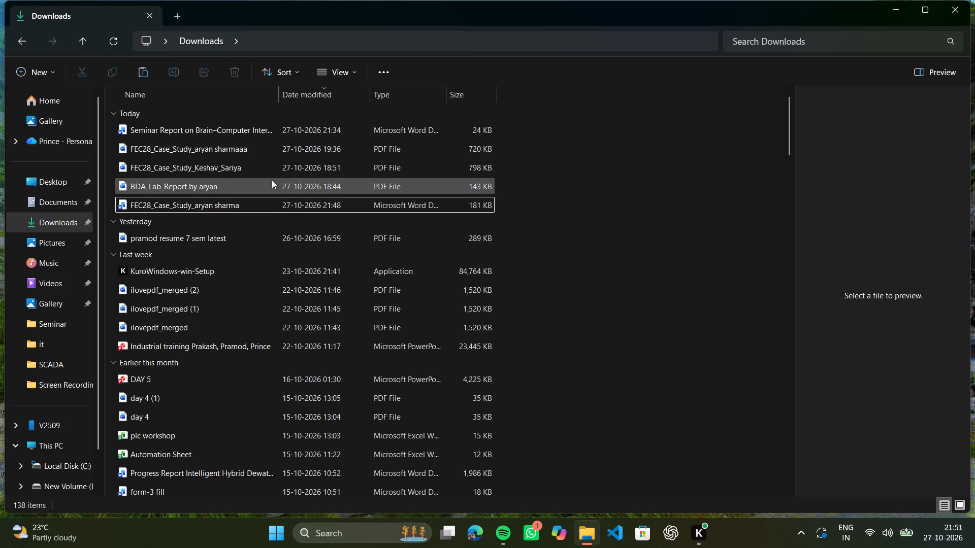
Open the 720 KB FEC28 case study PDF from Downloads as a Word document and maximize its window.
double_click(245, 150)
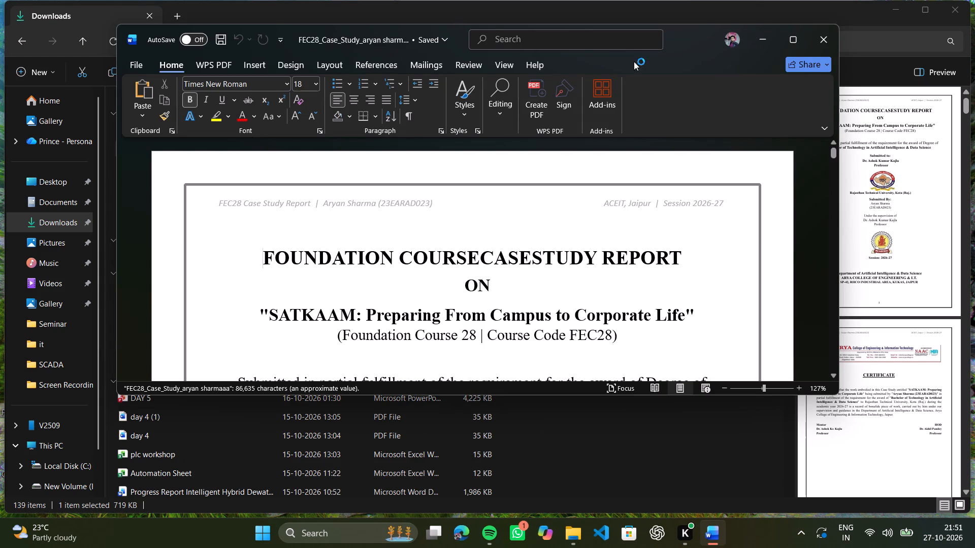
left_click(783, 40)
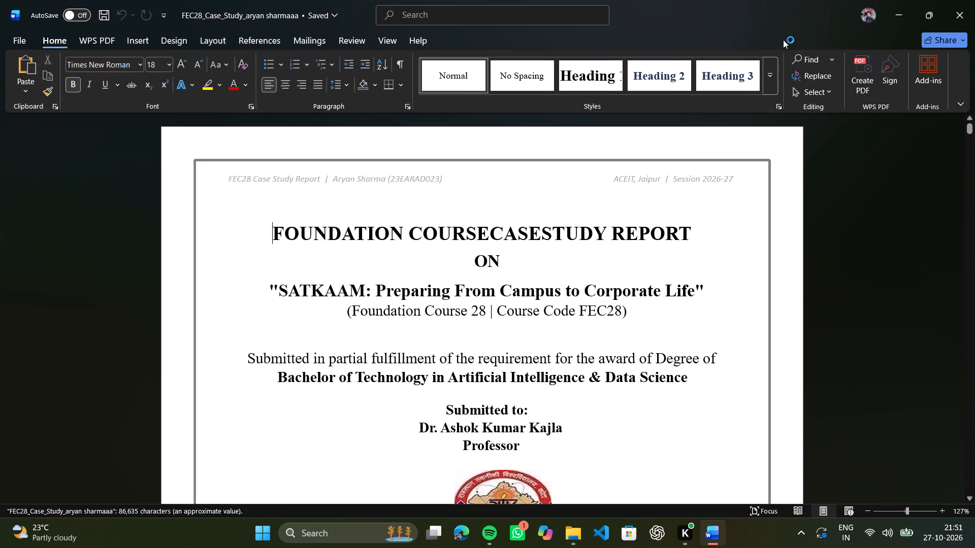
Look over the cover and certificate pages of the opened case study report, including headers and page layout.
scroll(583, 224, "left", 1)
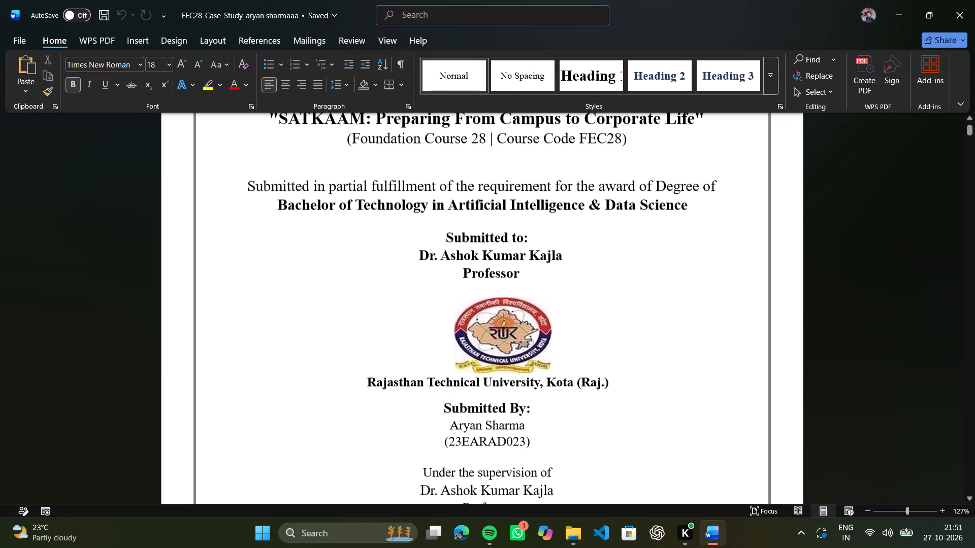
scroll(583, 224, "left", 9)
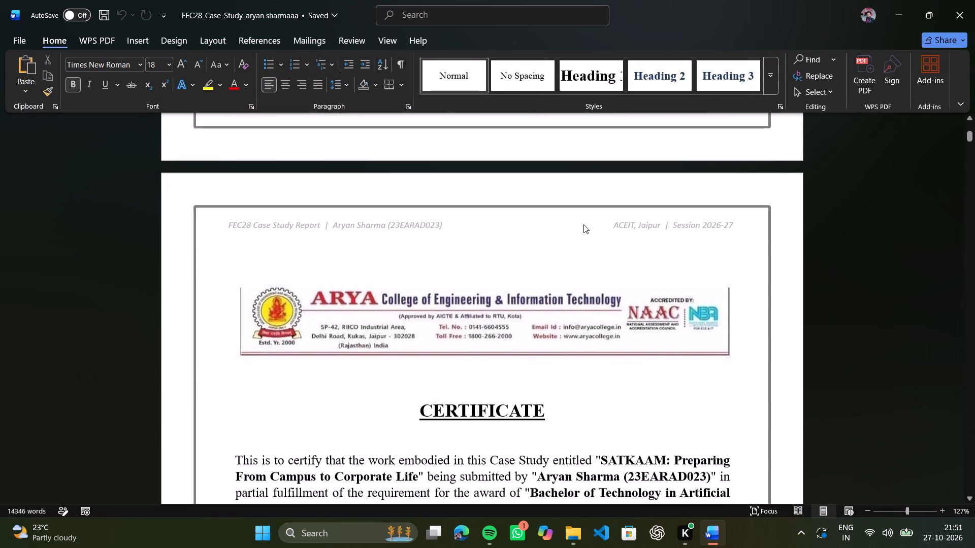
scroll(583, 224, "down", 3)
scroll(583, 224, "left", 1)
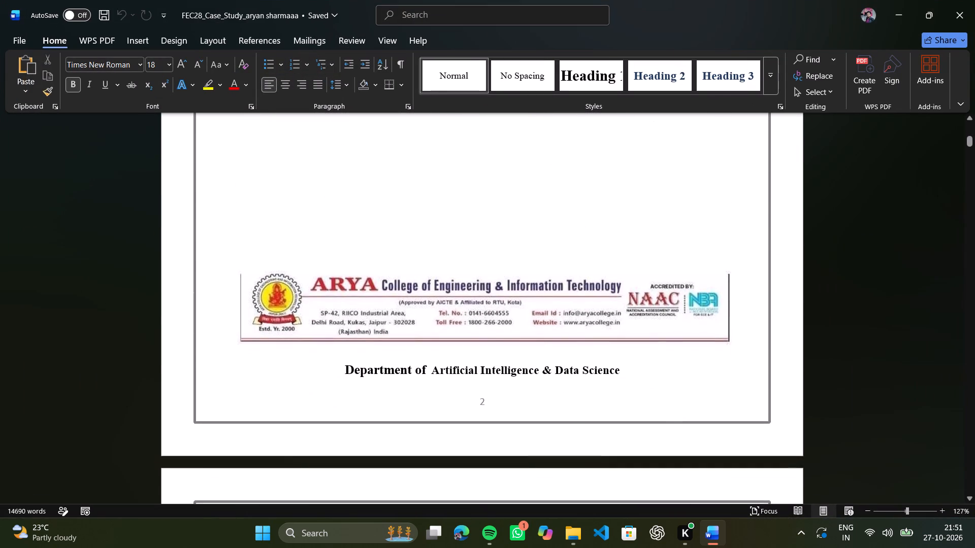
scroll(583, 224, "left", 1)
scroll(583, 224, "up", 5)
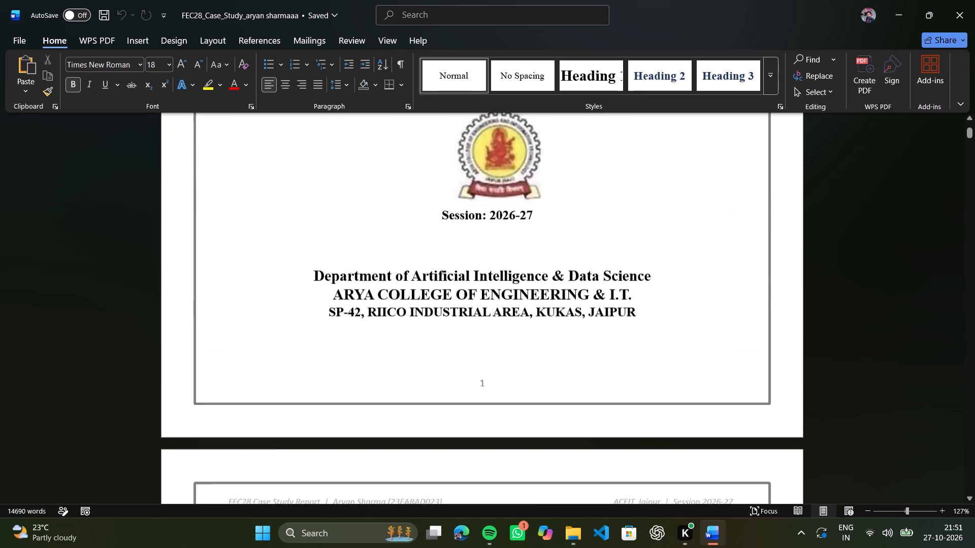
scroll(583, 224, "up", 16)
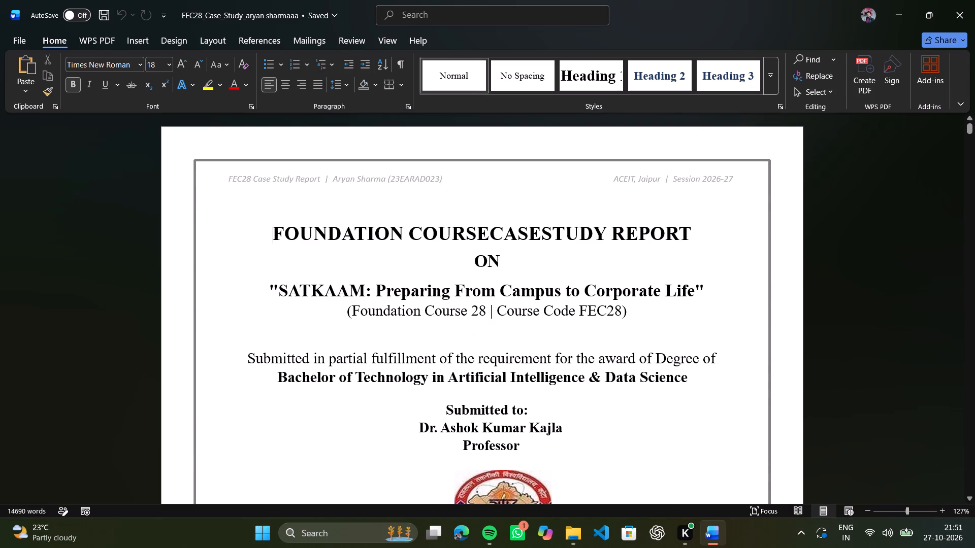
Delete "FEC28 Case Study" from the page header, keeping "Report" and the text after it.
left_click(366, 237)
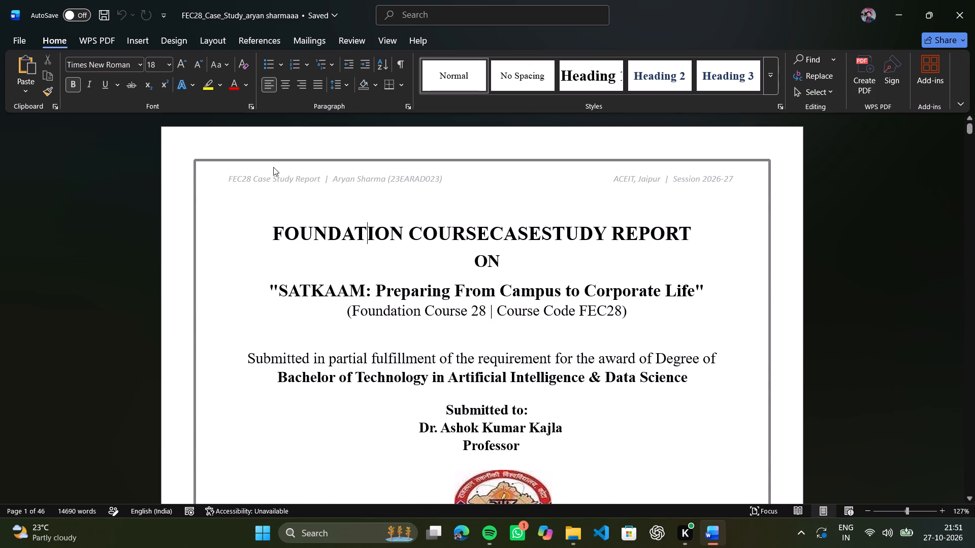
triple_click(298, 177)
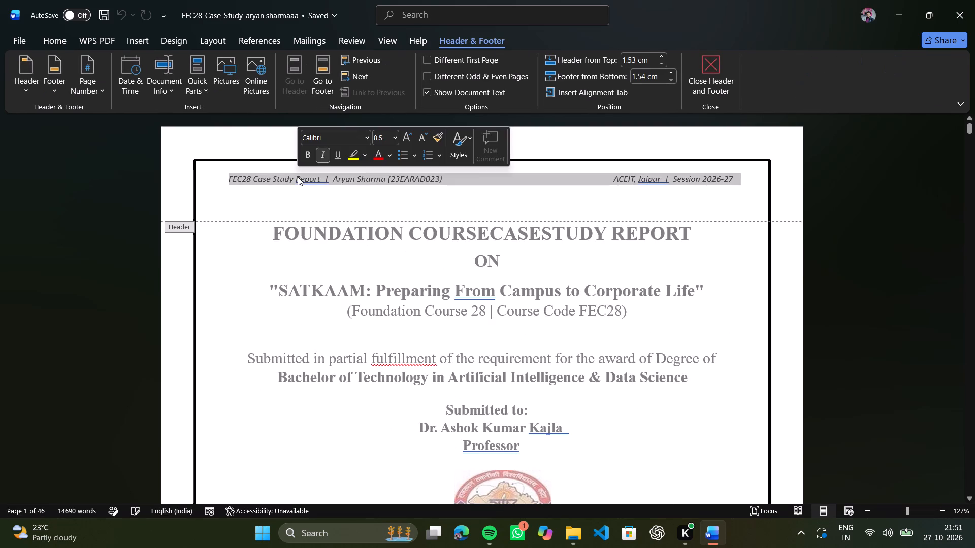
left_click(298, 177)
key("BackSpace")
key("BackSpace")
key("BackSpace")
key("BackSpace")
key("BackSpace")
key("BackSpace")
key("BackSpace")
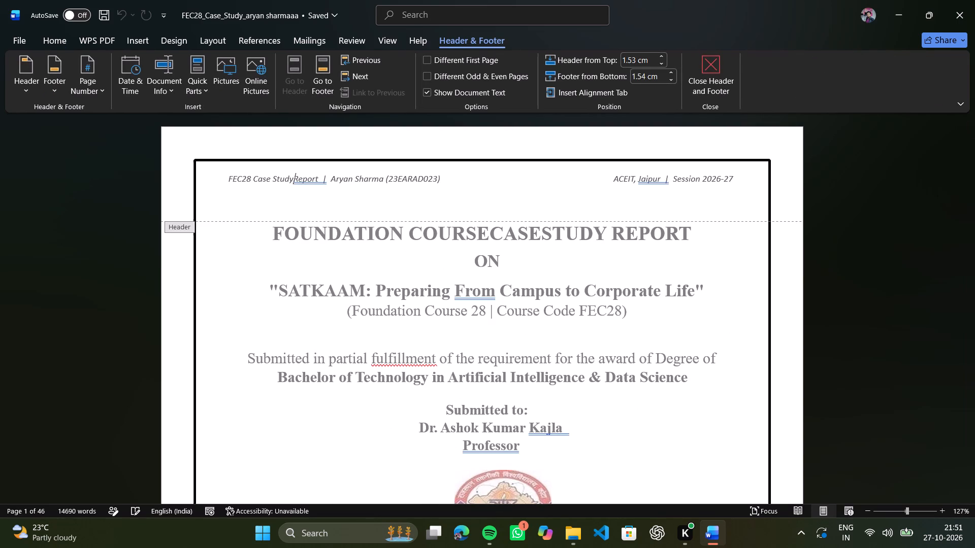
key("BackSpace")
key("BackSpace")
key("BackSpace")
key("BackSpace")
key("BackSpace")
key("BackSpace")
key("BackSpace")
key("BackSpace")
key("BackSpace")
key("BackSpace")
key("BackSpace")
key("BackSpace")
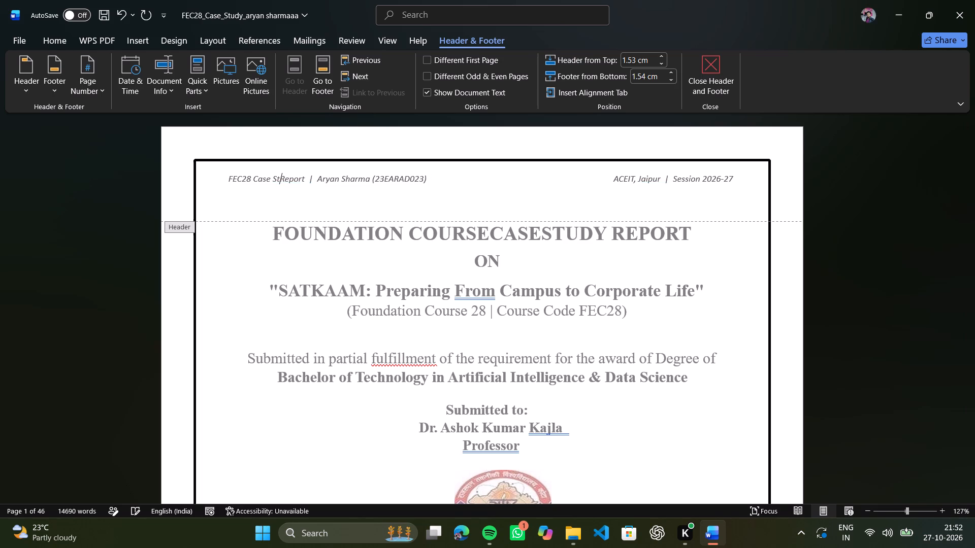
key("BackSpace")
key("BackSpace")
key("BackSpace")
key("BackSpace")
key("BackSpace")
key("BackSpace")
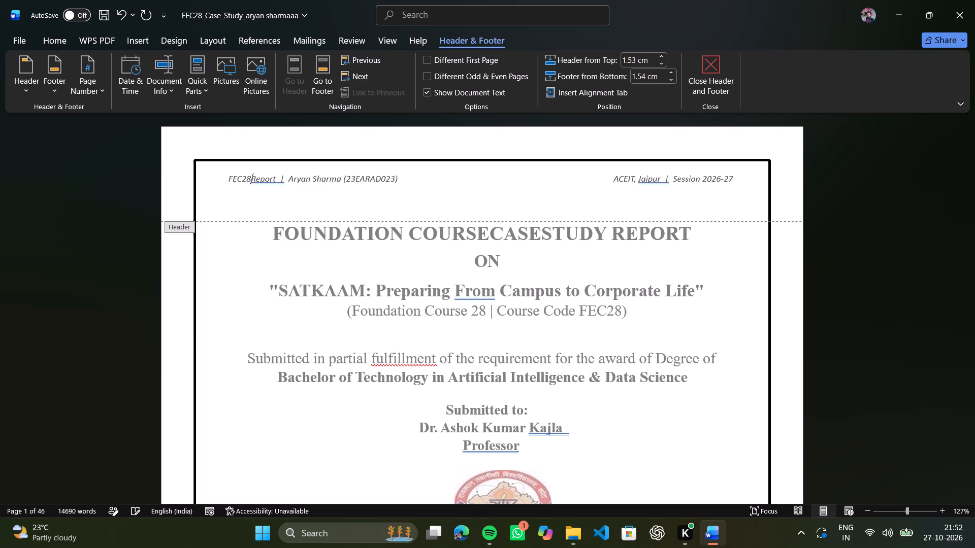
key("BackSpace")
key("BackSpace")
left_click(292, 185)
key("BackSpace")
key("BackSpace")
key("BackSpace")
key("BackSpace")
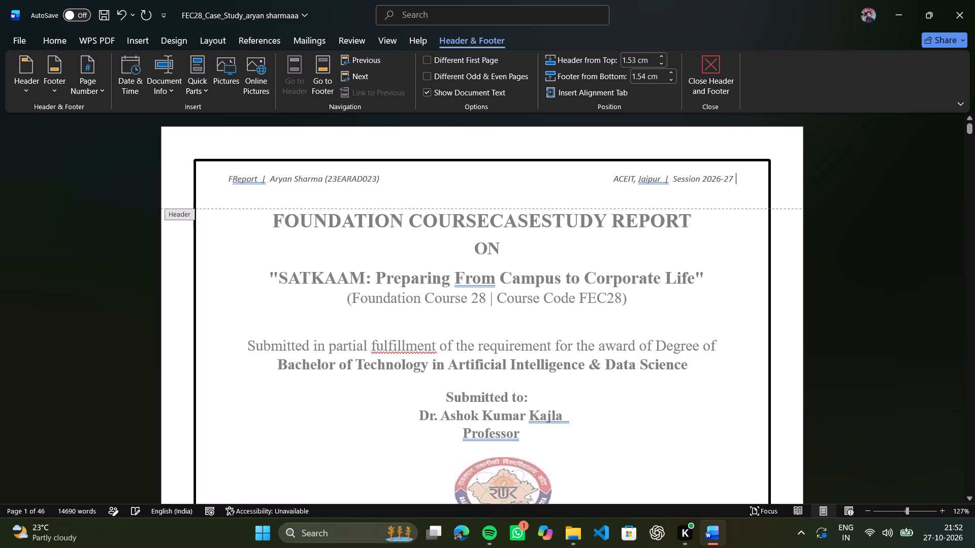
left_click(230, 176)
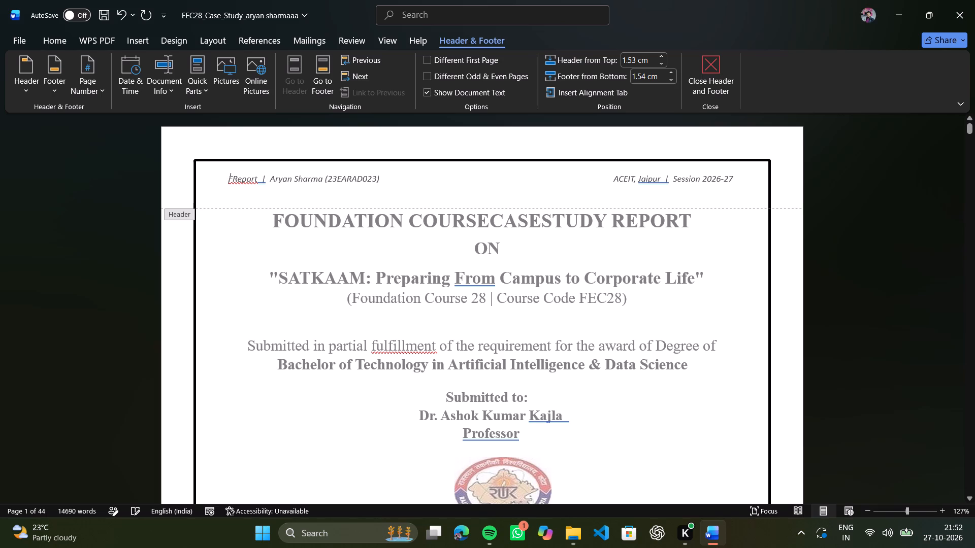
key("Right")
key("BackSpace")
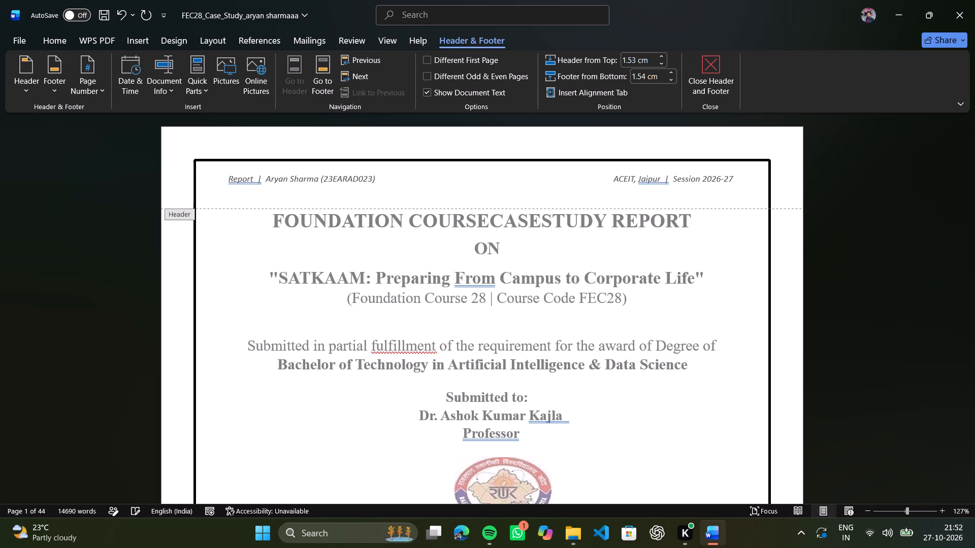
Insert "Seminar" before "Report" in the page header.
type("Semainar")
key("space")
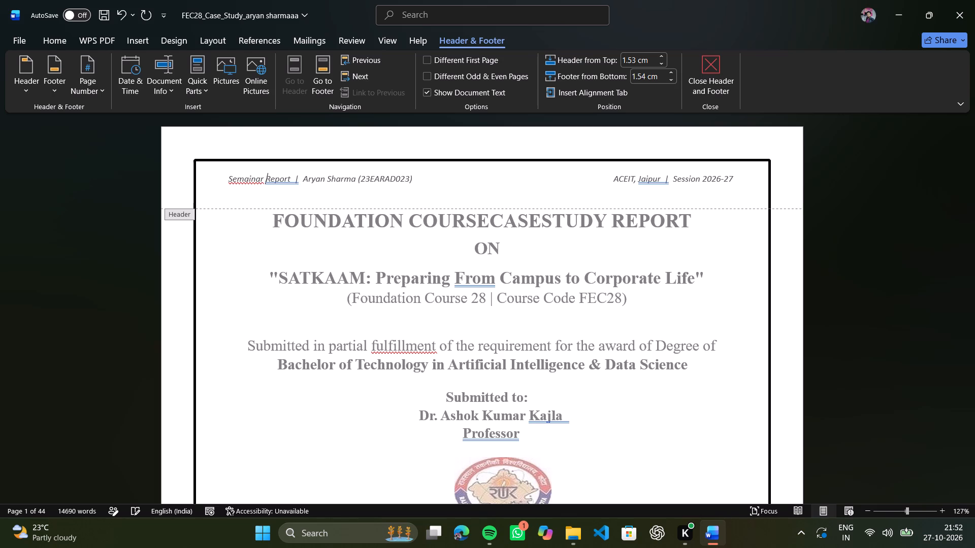
key("Left")
key("Left")
key("Left")
key("Left")
key("Left")
key("BackSpace")
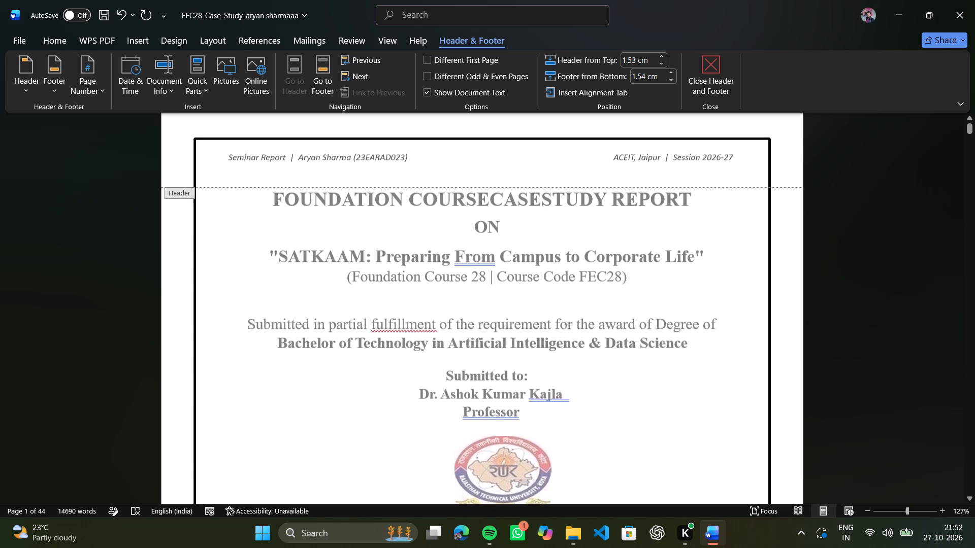
left_click(392, 259)
left_click(392, 259)
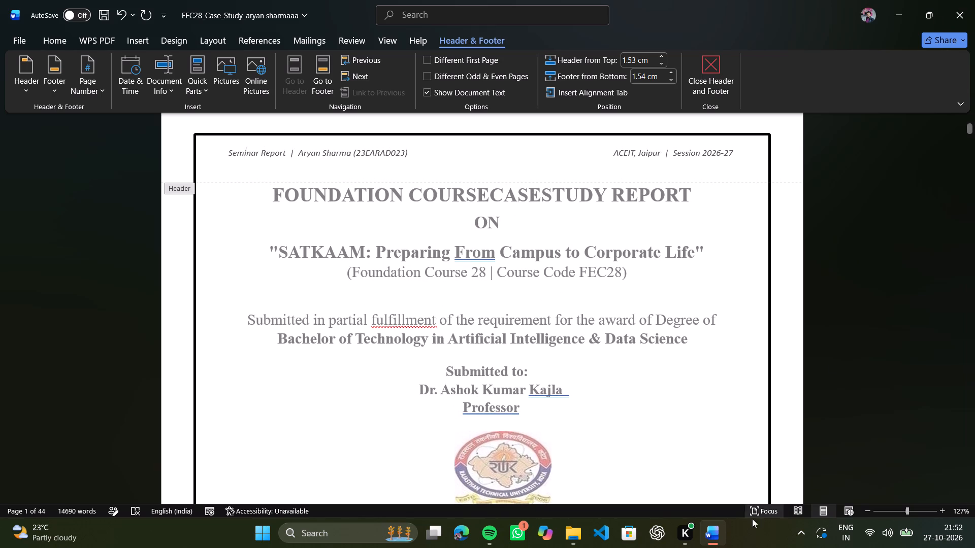
Open the Brain–Computer Interface seminar report from Downloads and arrange it side by side with the case study report.
left_click(569, 533)
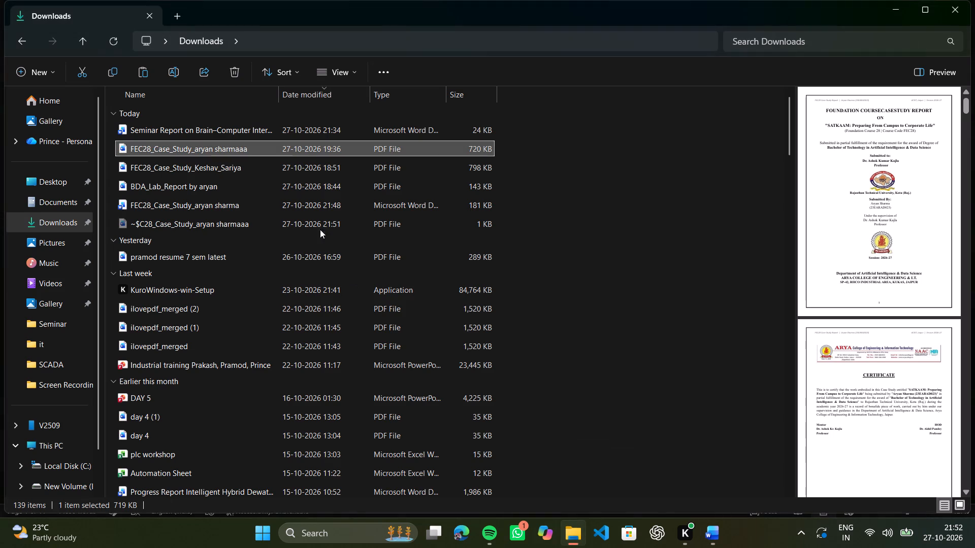
double_click(300, 129)
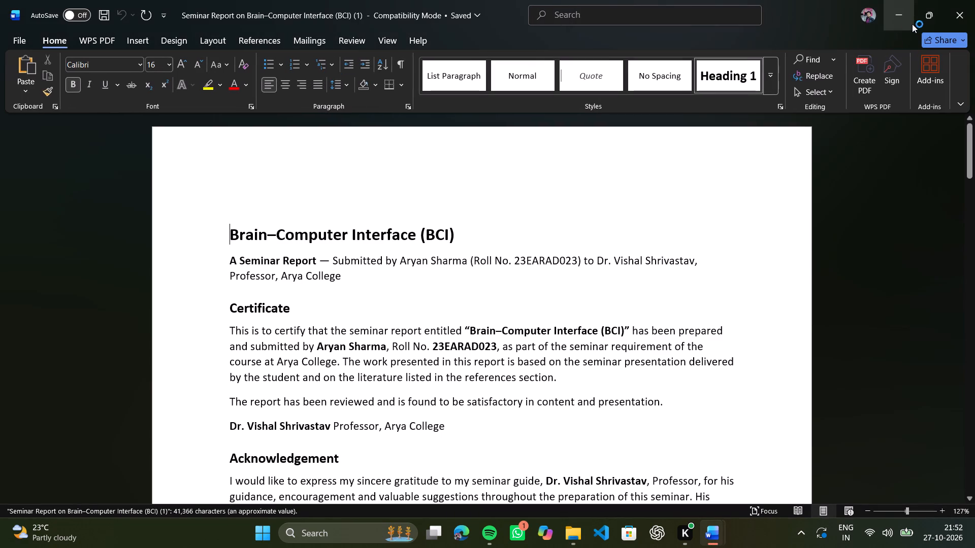
left_click(850, 60)
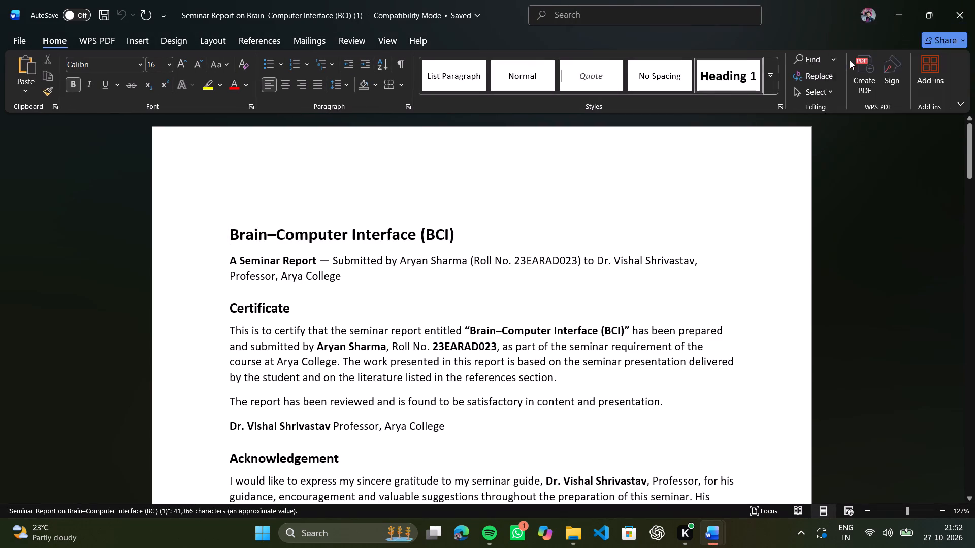
double_click(843, 232)
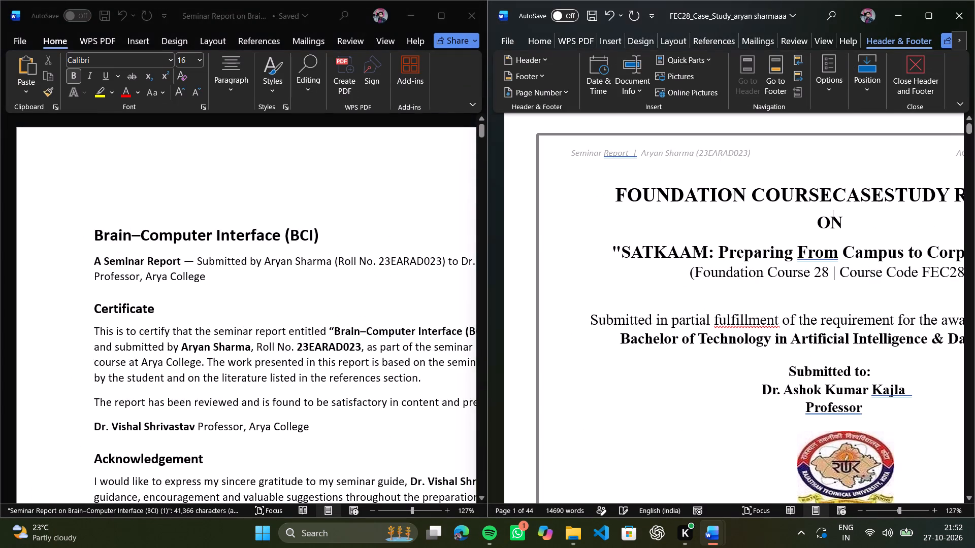
Replace the cover title "FOUNDATION COURSECASESTUDY REPORT" with "A Seminar Report" copied from the seminar document, on its own line above "ON".
scroll(671, 161, "down", 2, "ctrl")
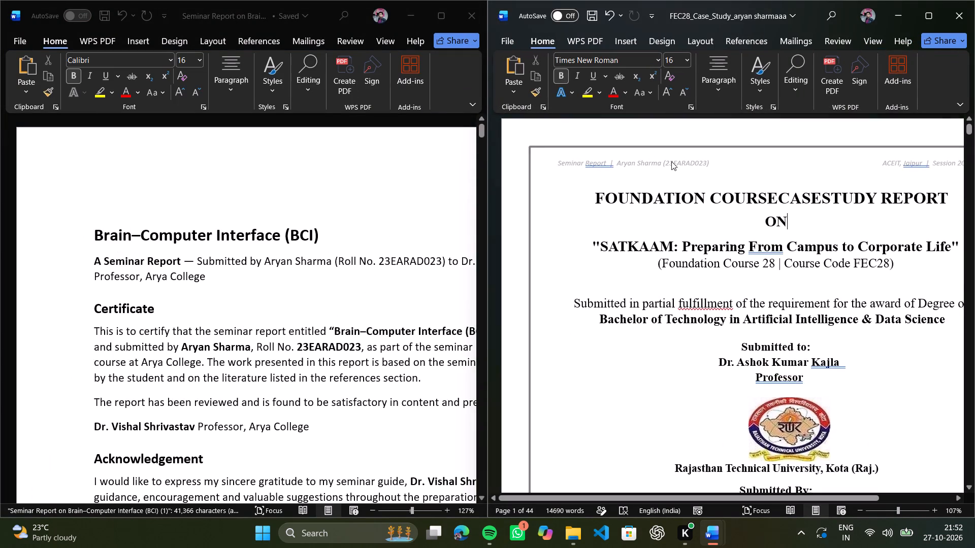
scroll(671, 161, "down", 2, "ctrl")
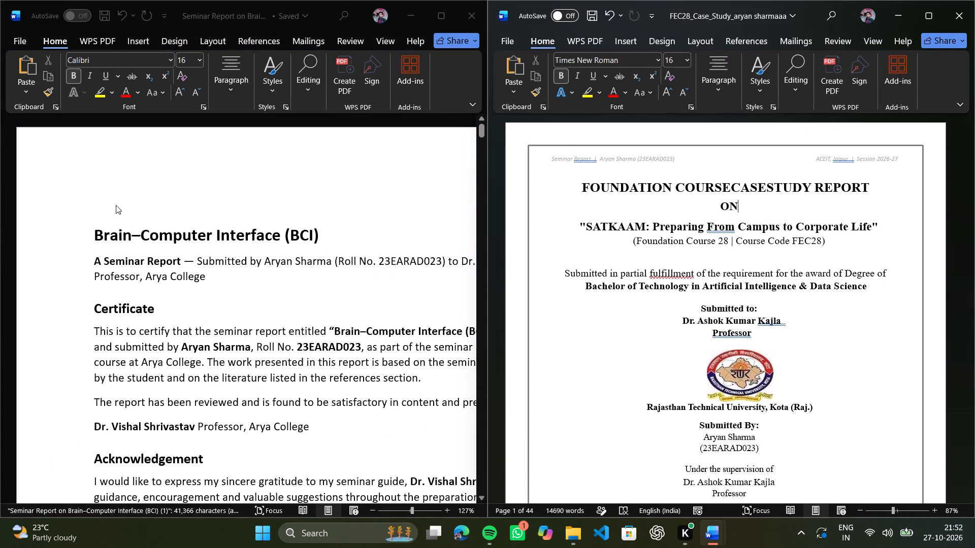
left_click(95, 258)
left_click_drag(95, 258, 90, 259)
left_click(90, 259)
left_click_drag(90, 259, 172, 263)
key("ctrl+c")
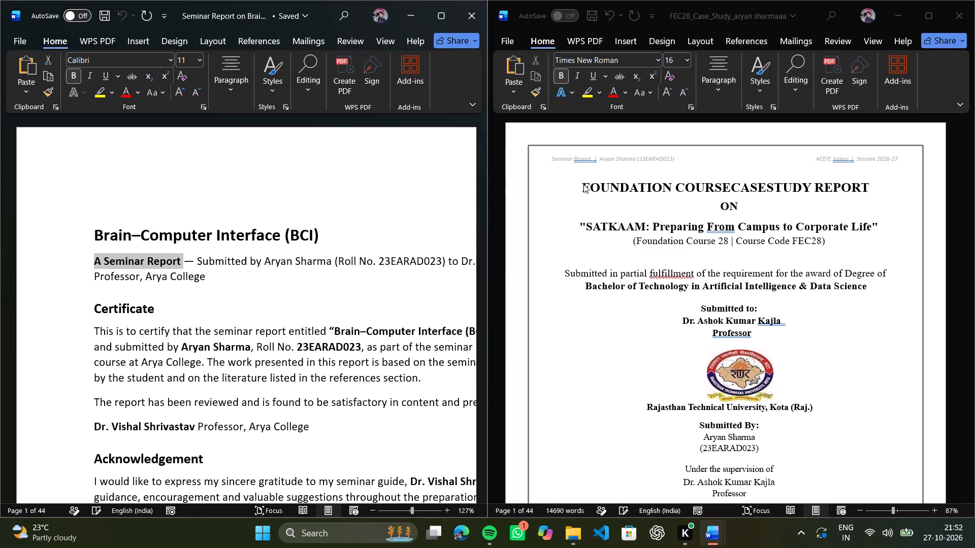
left_click_drag(583, 184, 711, 187)
triple_click(711, 187)
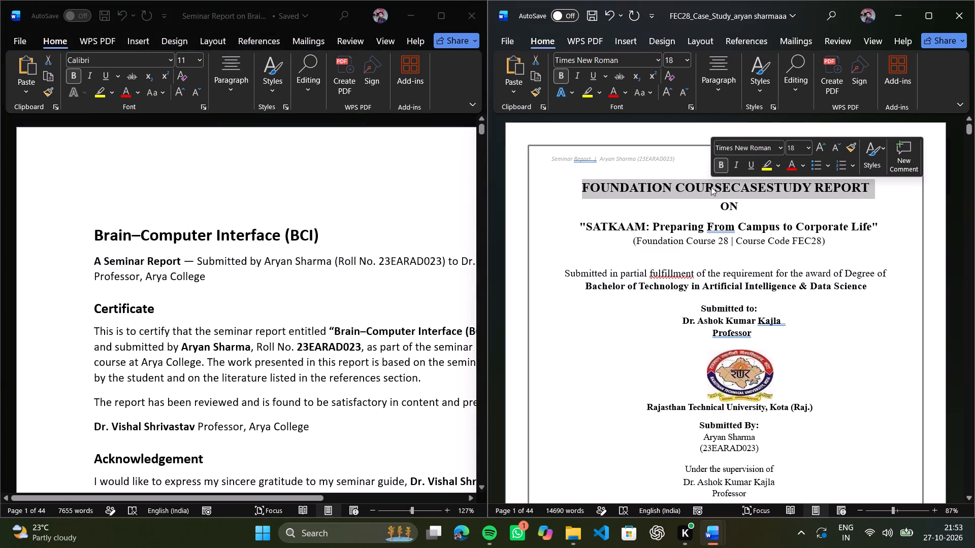
key("ctrl+v")
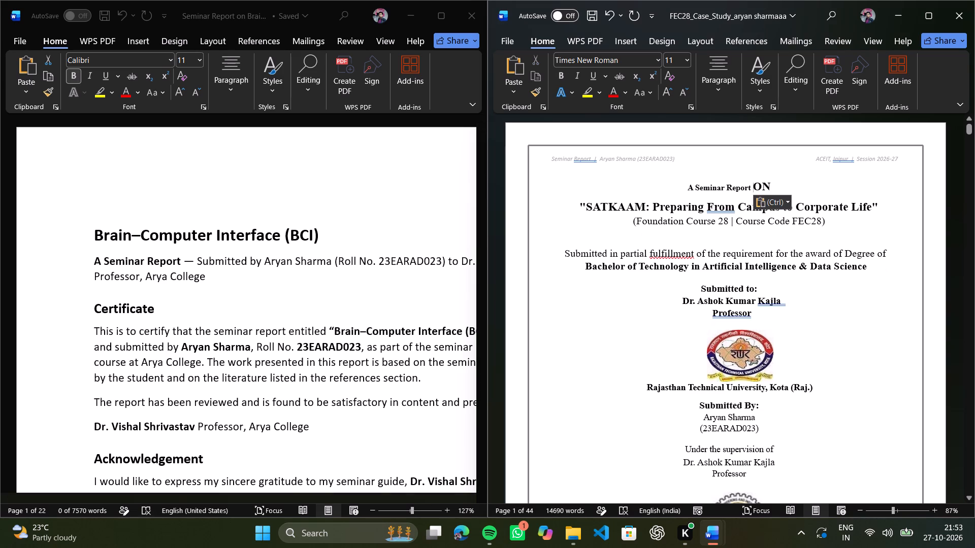
key("Return")
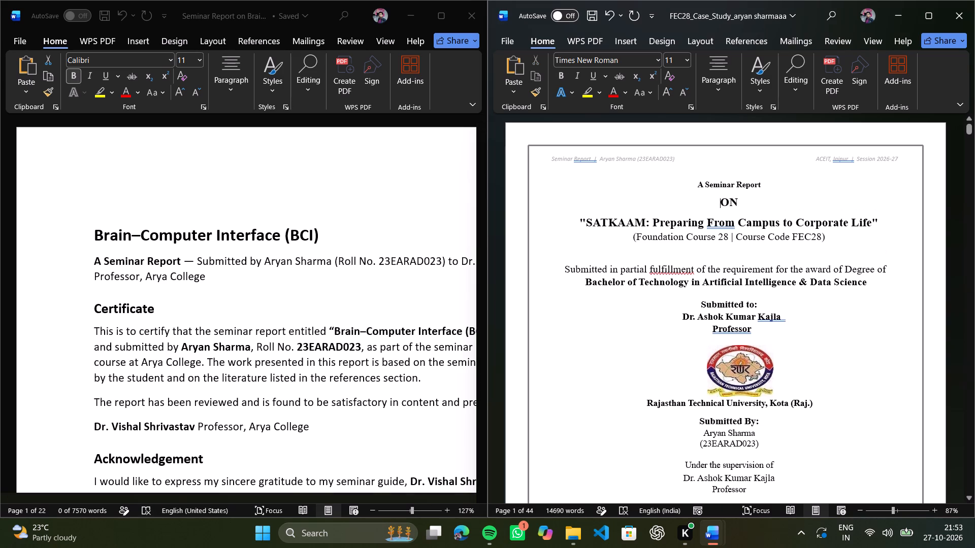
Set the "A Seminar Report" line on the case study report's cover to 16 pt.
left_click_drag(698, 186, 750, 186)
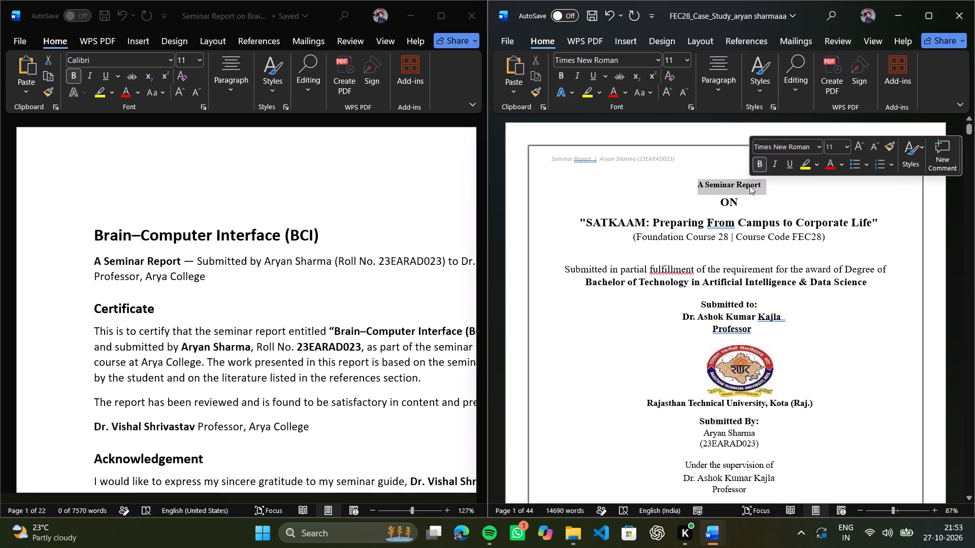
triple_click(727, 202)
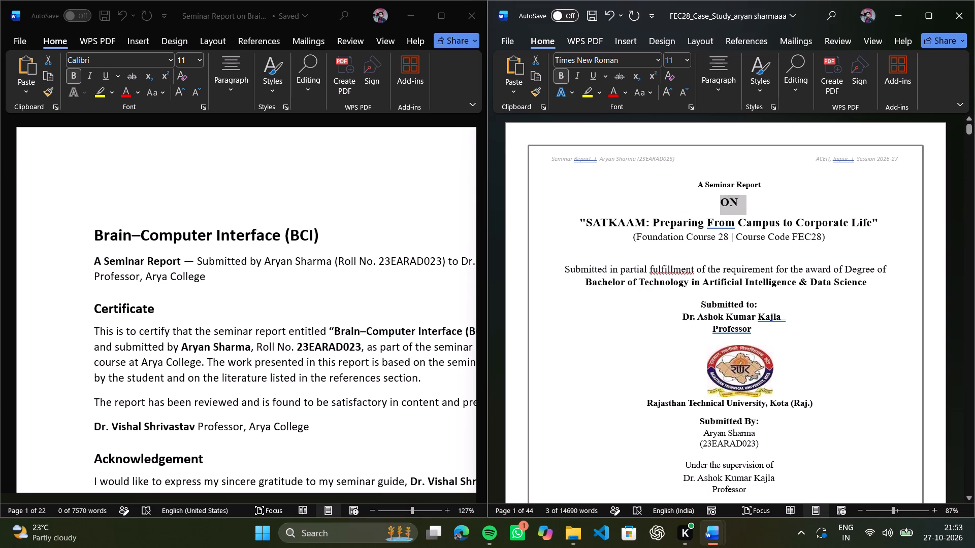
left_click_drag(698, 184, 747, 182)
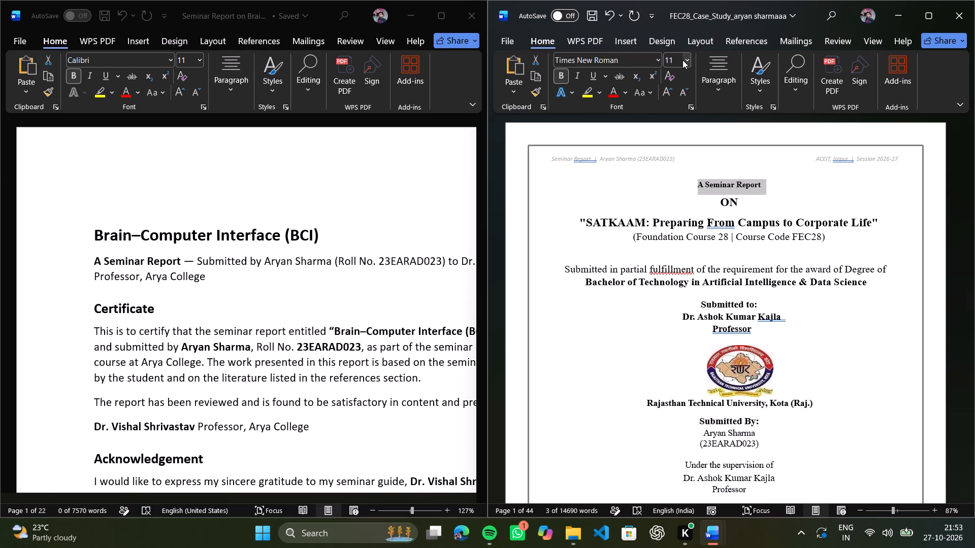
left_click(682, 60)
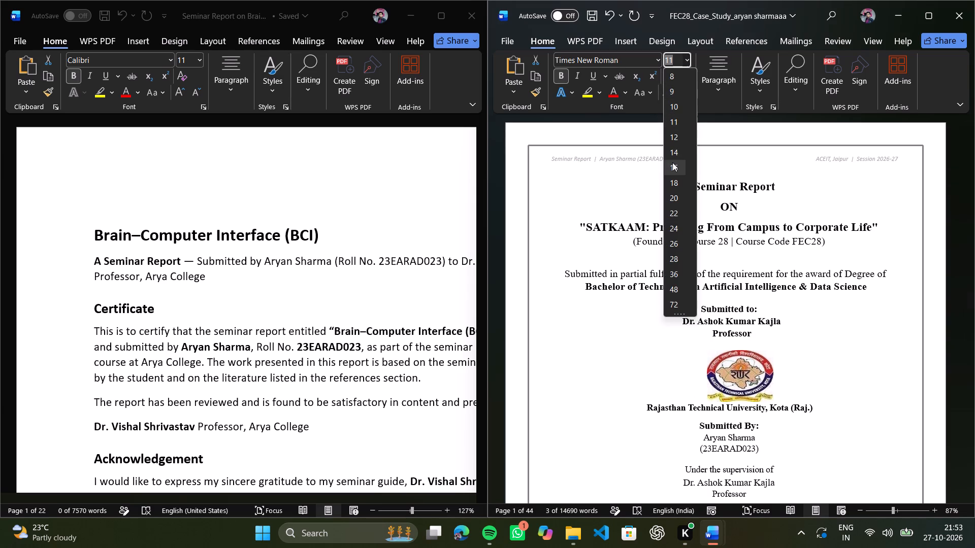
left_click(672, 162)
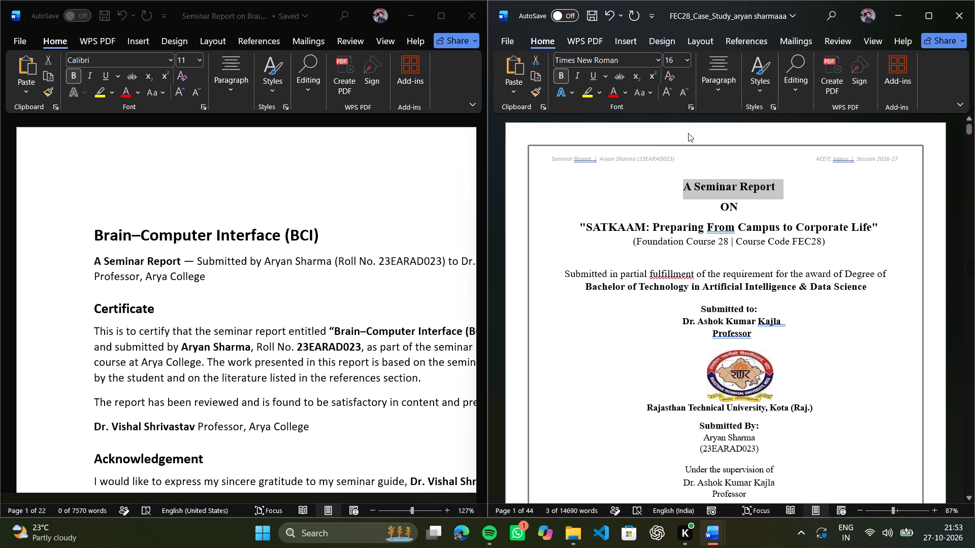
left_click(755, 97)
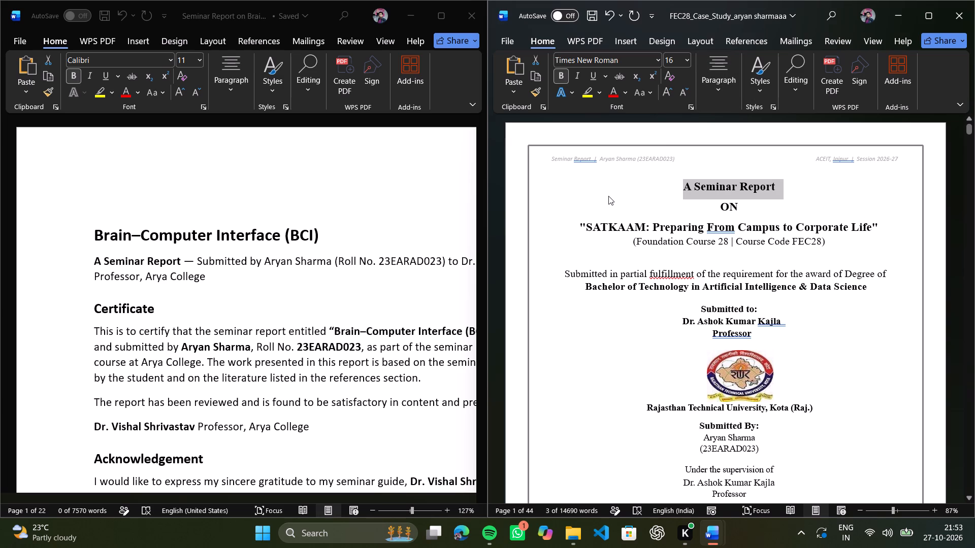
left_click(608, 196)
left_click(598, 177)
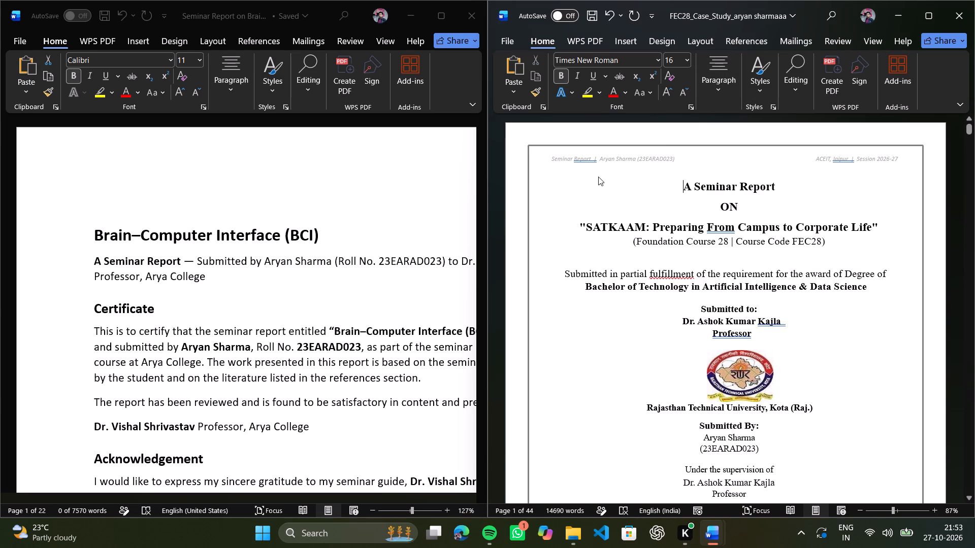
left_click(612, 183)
Apply the No Spacing style to the cover lines "A Seminar Report" and "ON" and format them bold, 16 pt and centred.
left_click_drag(678, 191, 729, 219)
left_click(755, 74)
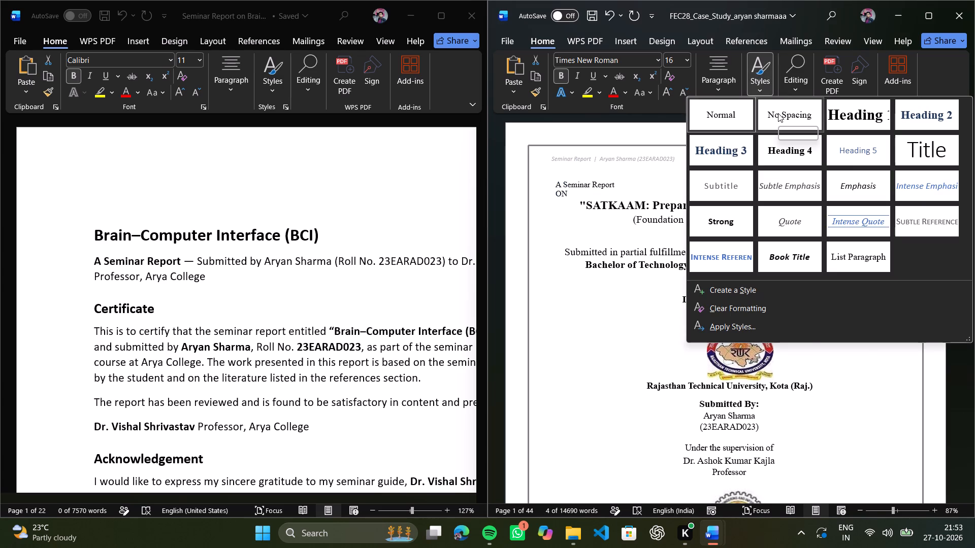
left_click(778, 113)
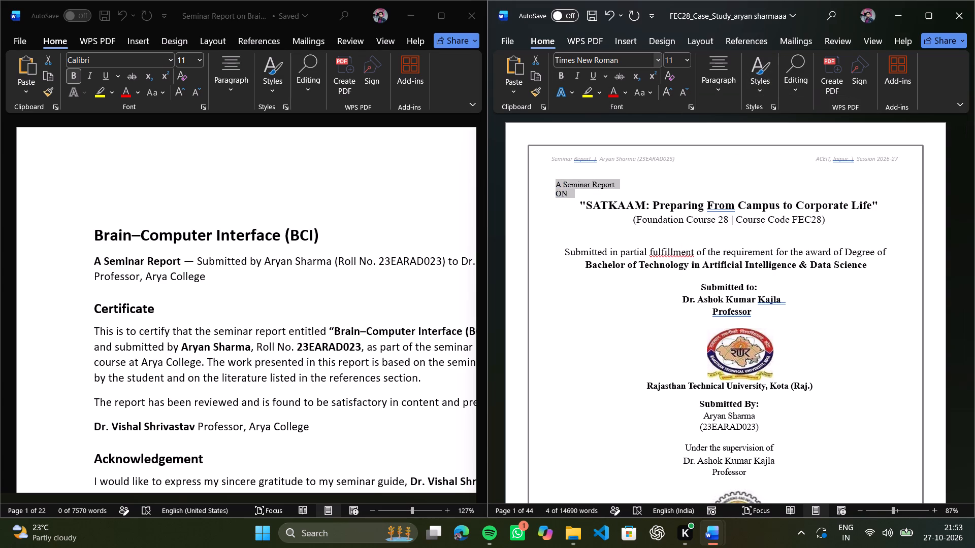
left_click(554, 78)
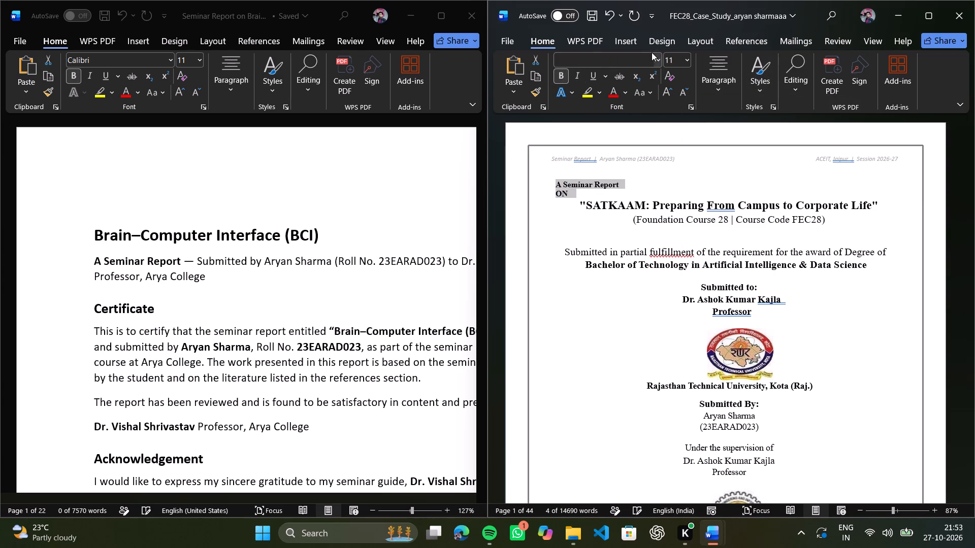
left_click(687, 61)
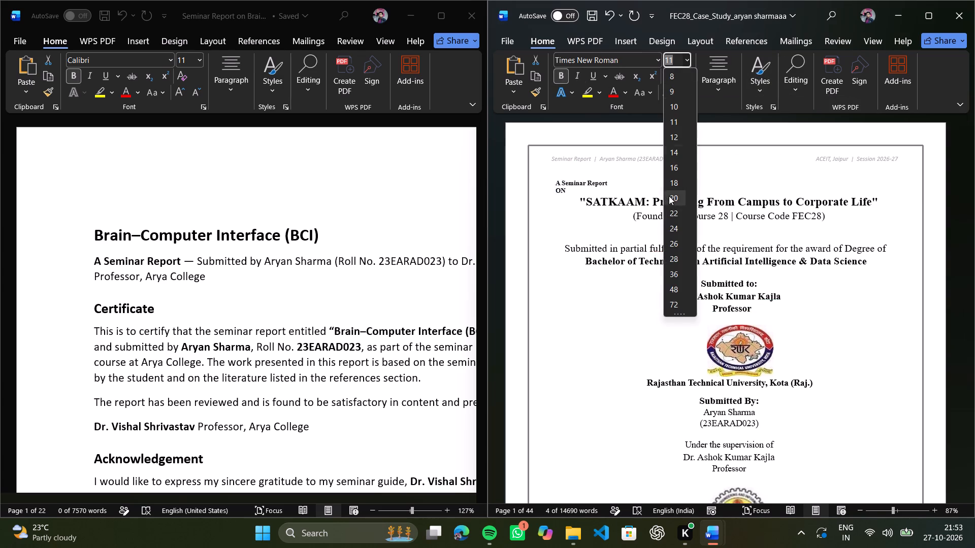
left_click(667, 169)
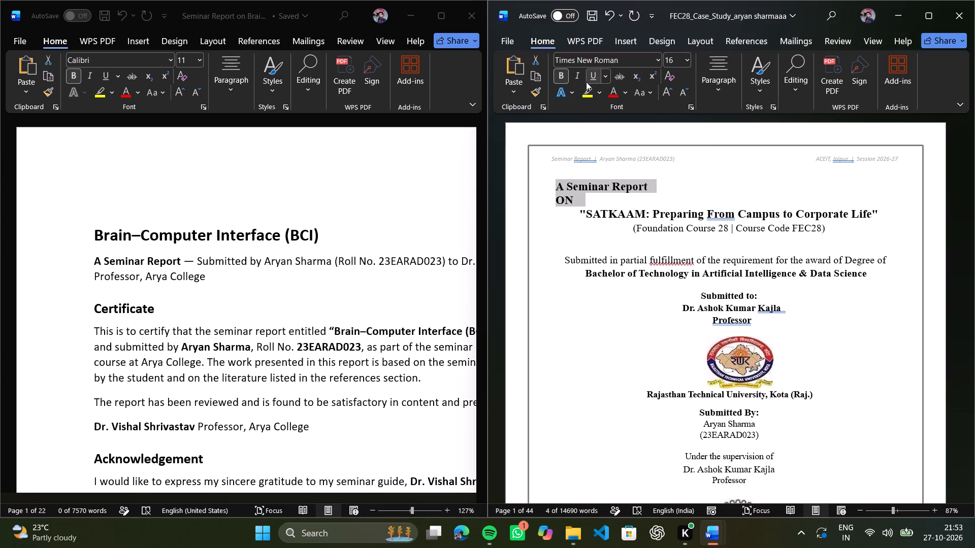
left_click(715, 80)
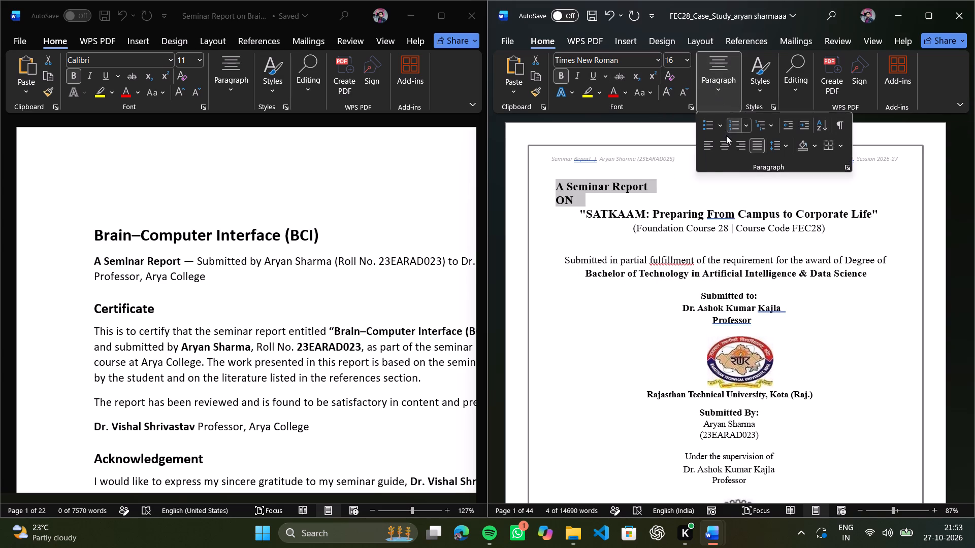
left_click(725, 143)
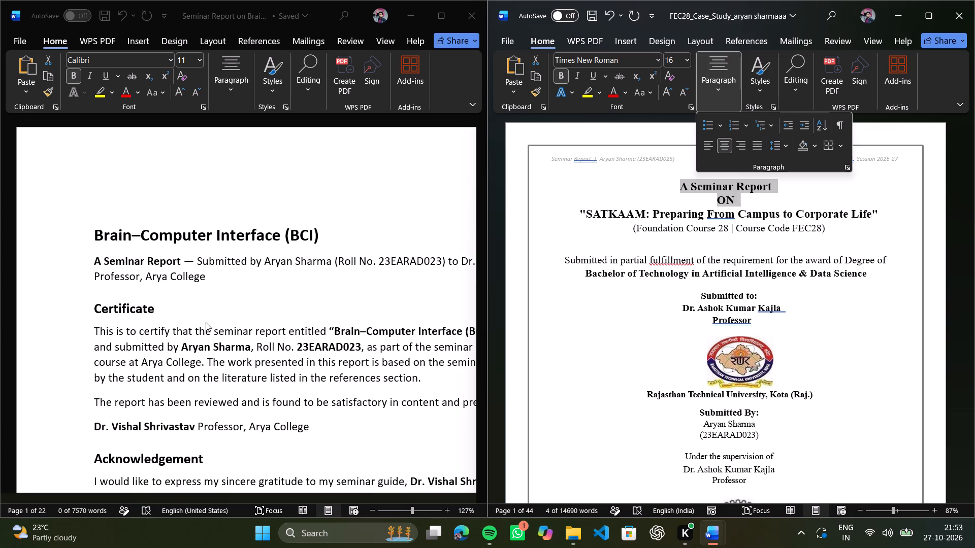
Replace the "SATKAAM: Preparing From Campus to Corporate Life" cover title with "Brain–Computer Interface (BCI)" copied from the seminar document.
left_click(101, 231)
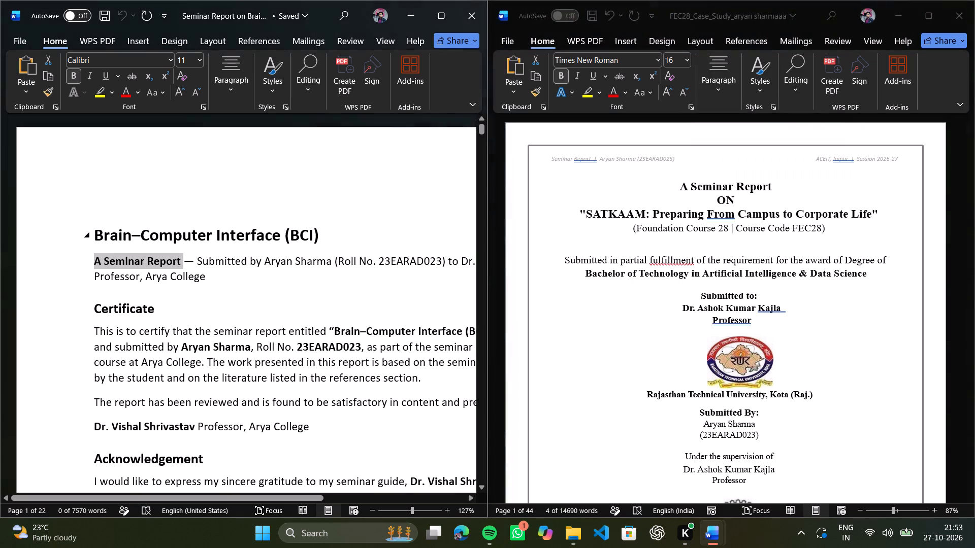
left_click_drag(99, 233, 308, 222)
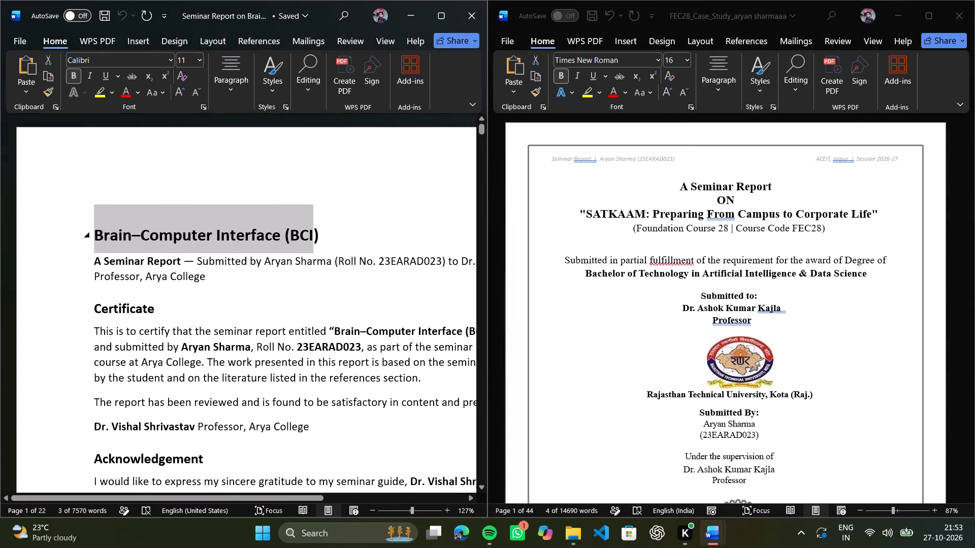
left_click_drag(308, 222, 319, 225)
key("ctrl+c")
left_click(589, 214)
left_click_drag(589, 214, 591, 214)
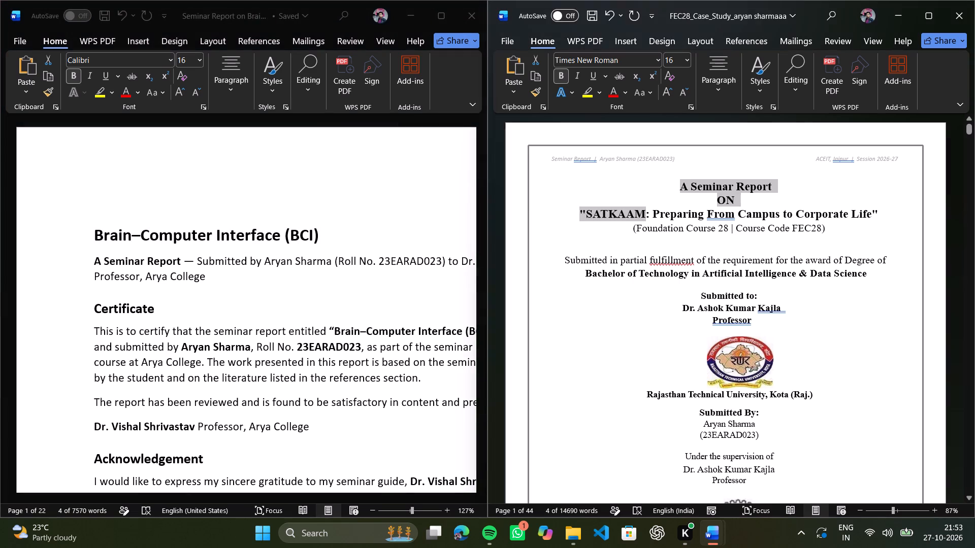
left_click_drag(591, 214, 601, 214)
left_click(601, 214)
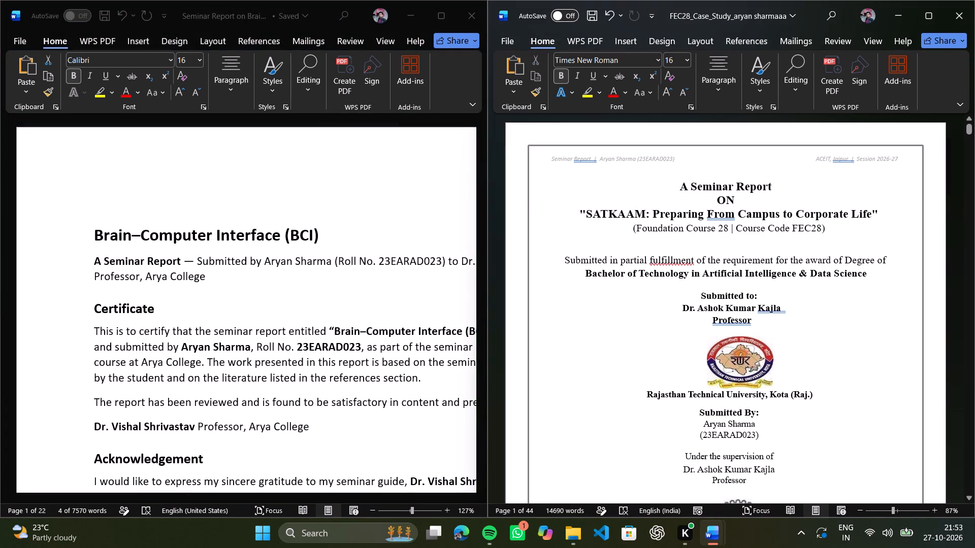
left_click_drag(583, 220, 812, 217)
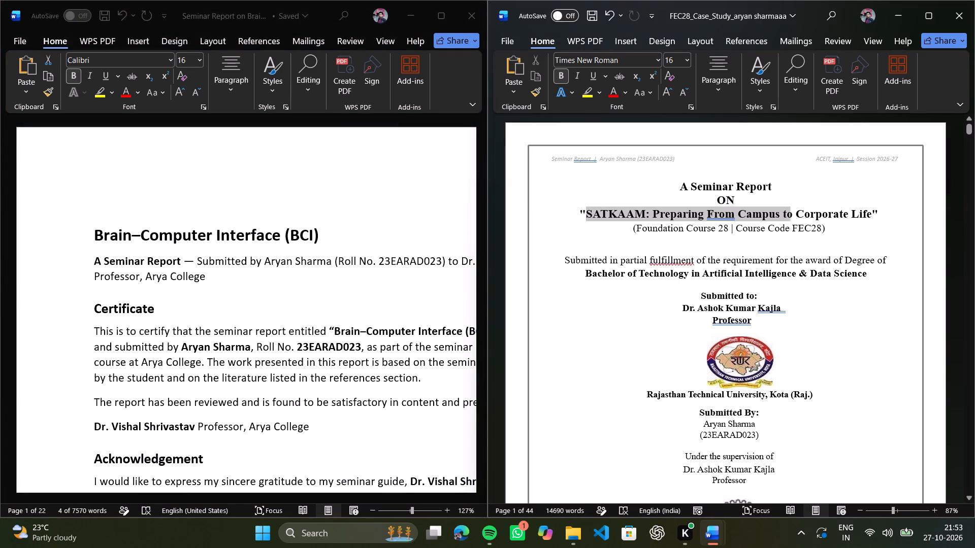
left_click_drag(812, 217, 860, 211)
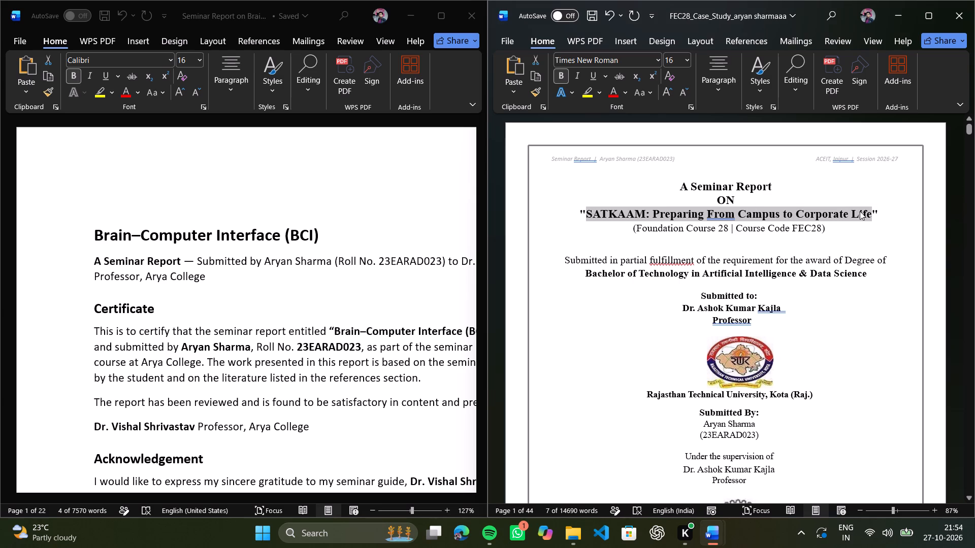
key("ctrl+v")
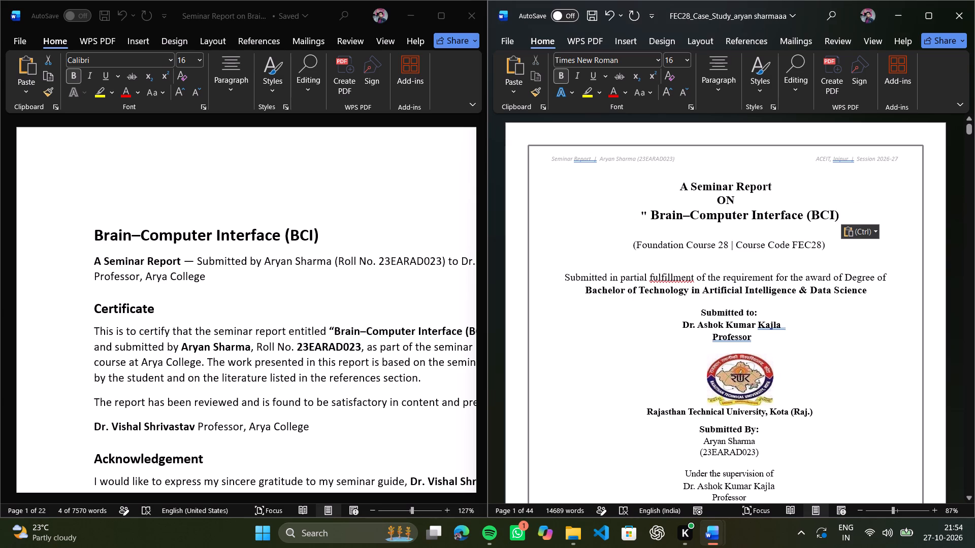
Remove the extra space and line break inside the quotation marks so the title reads "Brain–Computer Interface (BCI)" on one line.
left_click(683, 226)
left_click(652, 219)
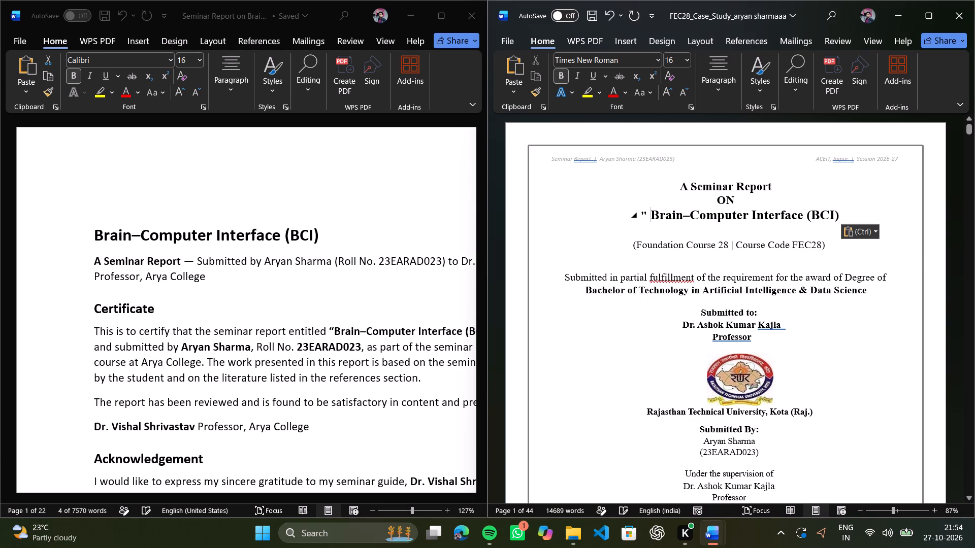
key("BackSpace")
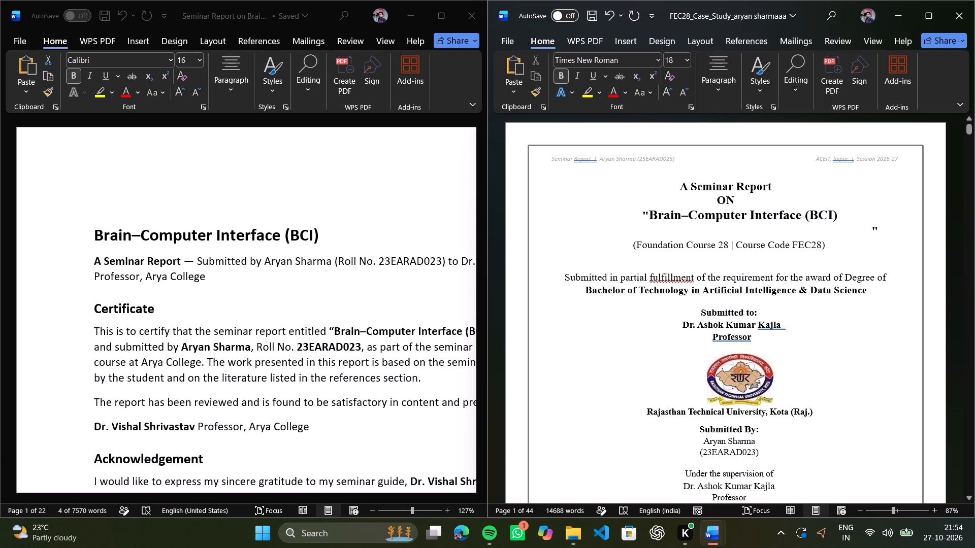
left_click(822, 231)
key("BackSpace")
key("BackSpace")
key("BackSpace")
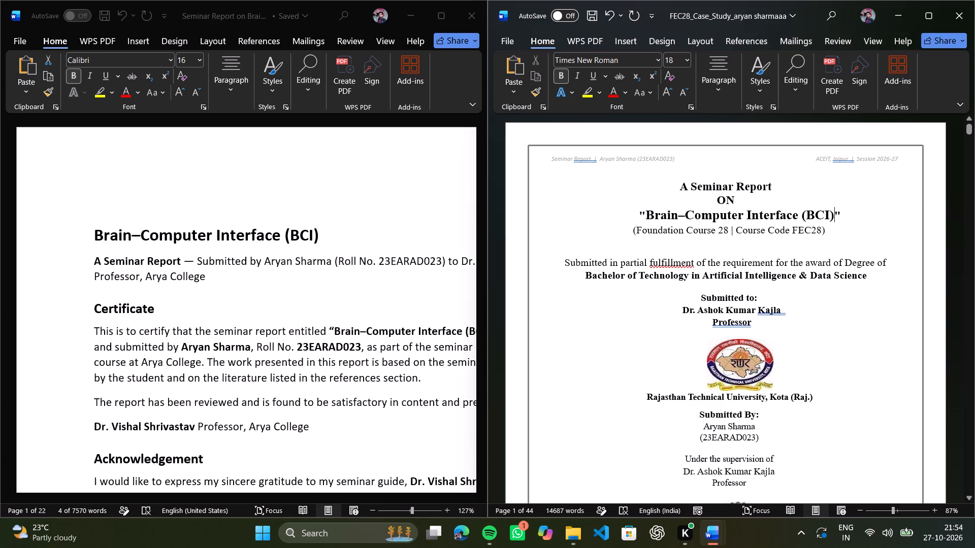
Delete the "(Foundation Course 28 | Course Code FEC28)" line and the surplus blank lines beneath the title, keeping one blank line.
left_click_drag(624, 229, 815, 234)
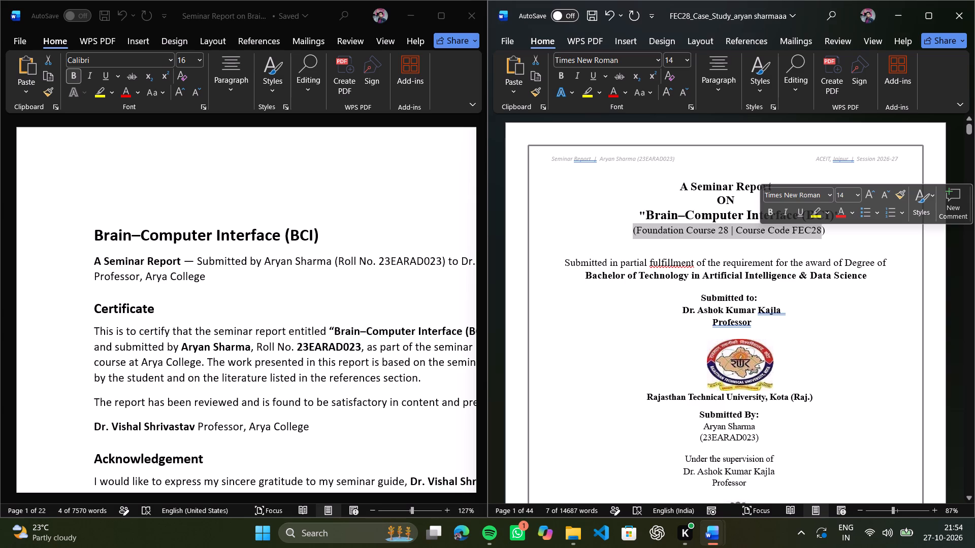
key("BackSpace")
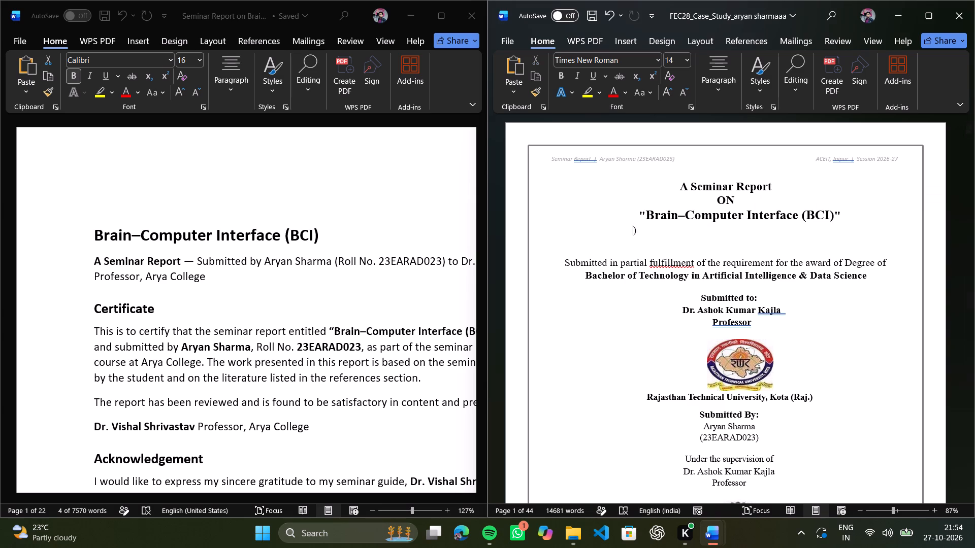
key("Right")
key("BackSpace")
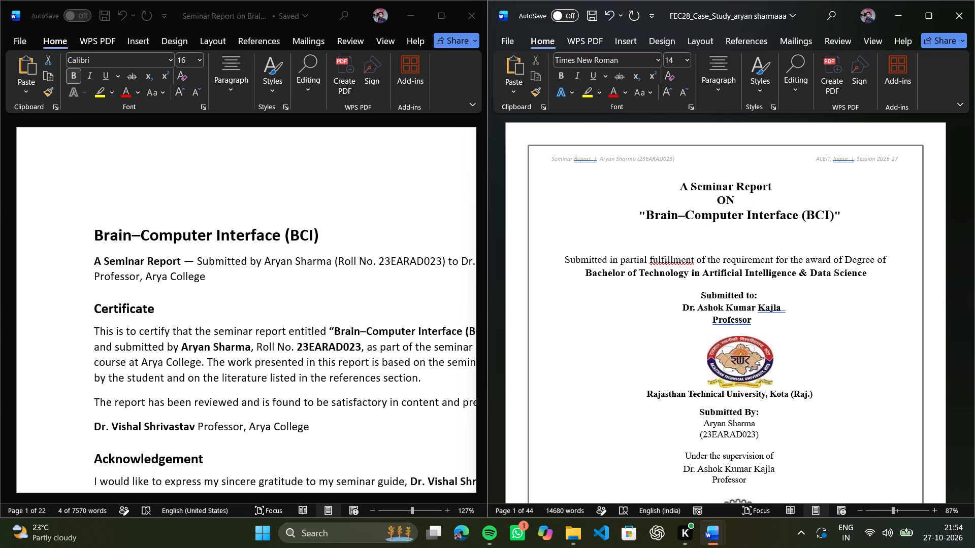
key("Down")
key("BackSpace")
key("BackSpace")
key("BackSpace")
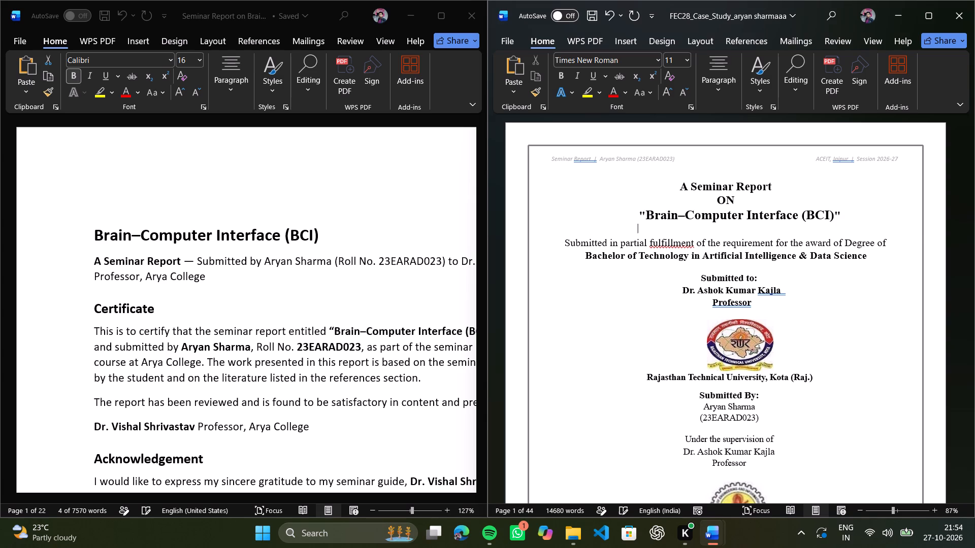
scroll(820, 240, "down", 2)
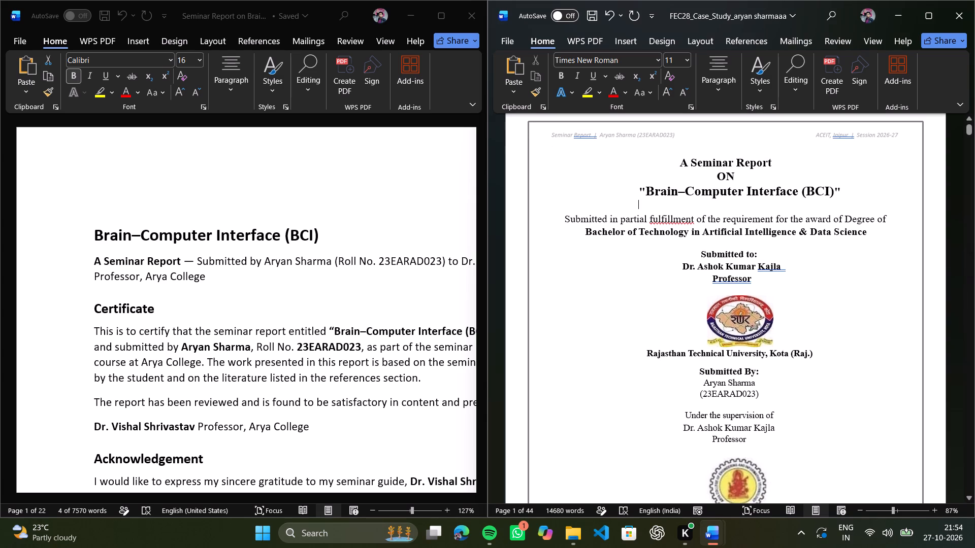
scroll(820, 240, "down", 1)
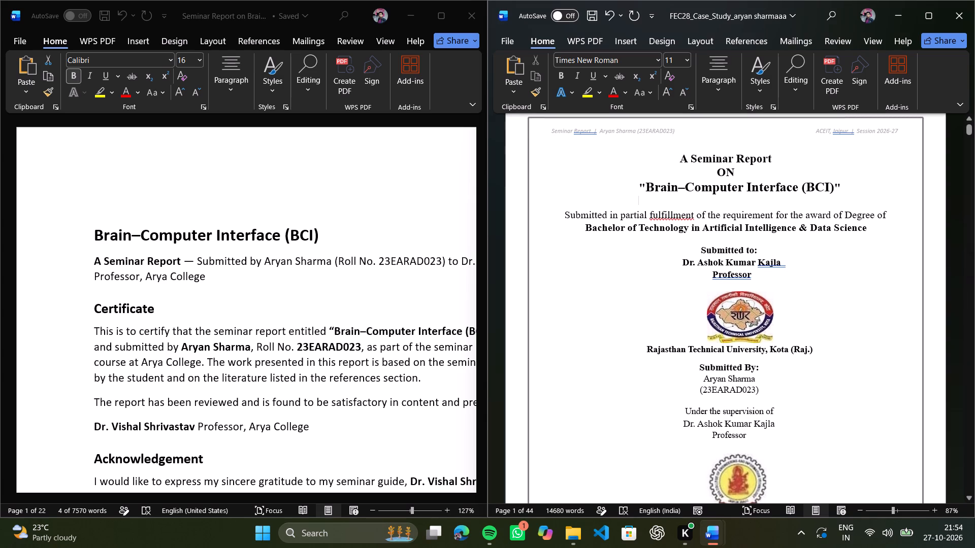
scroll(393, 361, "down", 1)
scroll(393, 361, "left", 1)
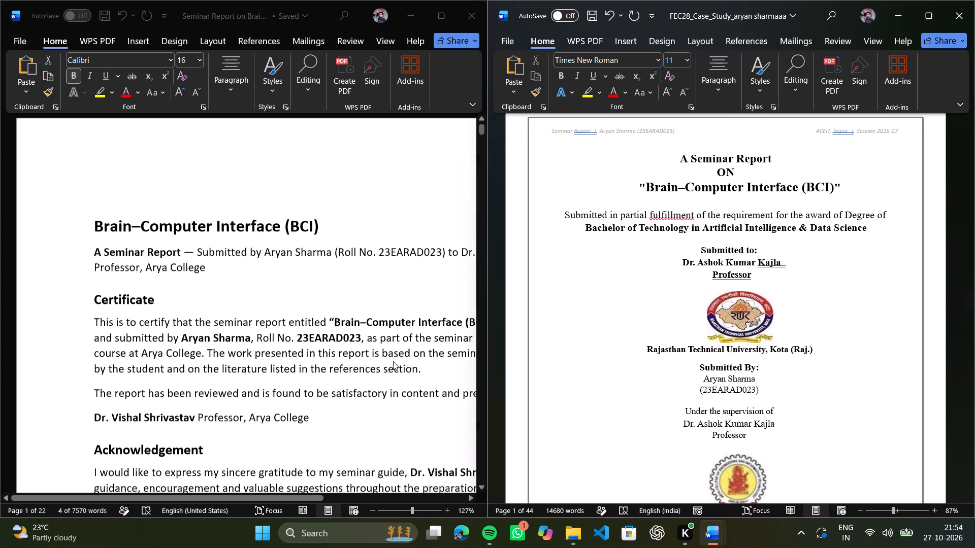
Review the cover page from the title down to the college address alongside the seminar document's opening page.
scroll(393, 361, "left", 1)
scroll(393, 361, "down", 1, "ctrl")
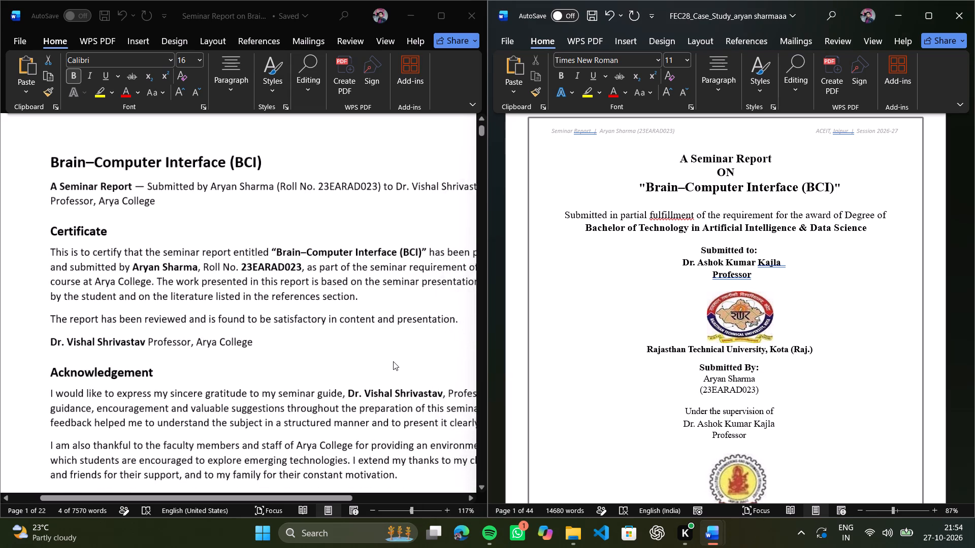
scroll(393, 361, "down", 1, "ctrl")
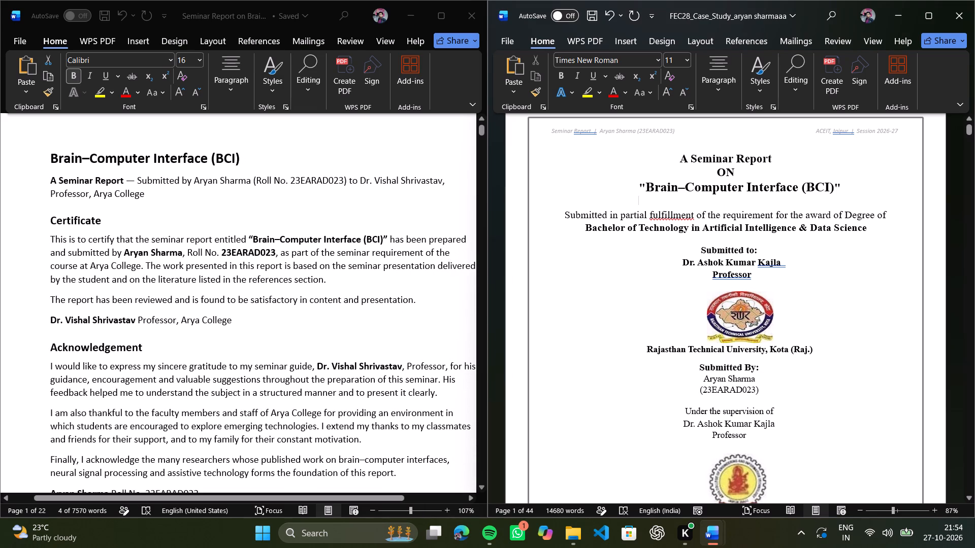
scroll(571, 366, "down", 1)
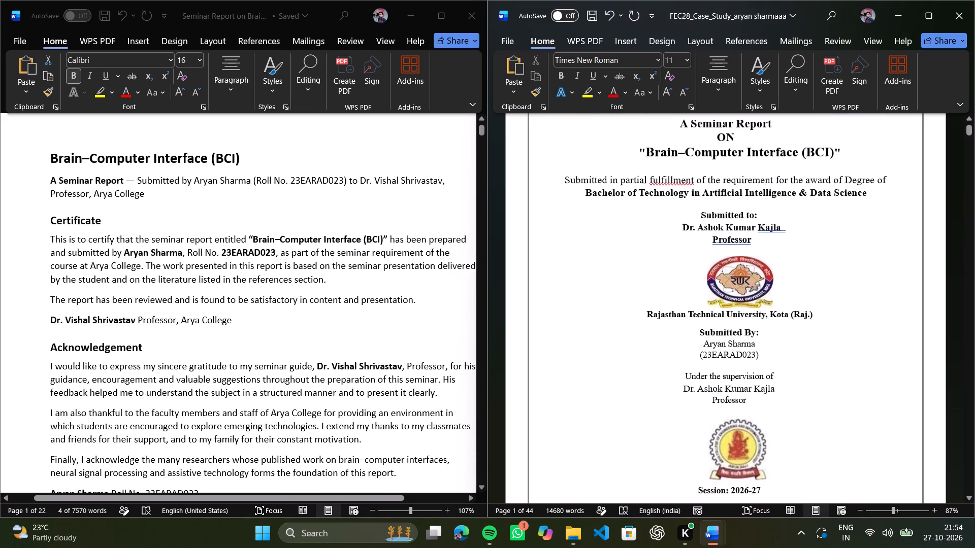
scroll(571, 366, "down", 1)
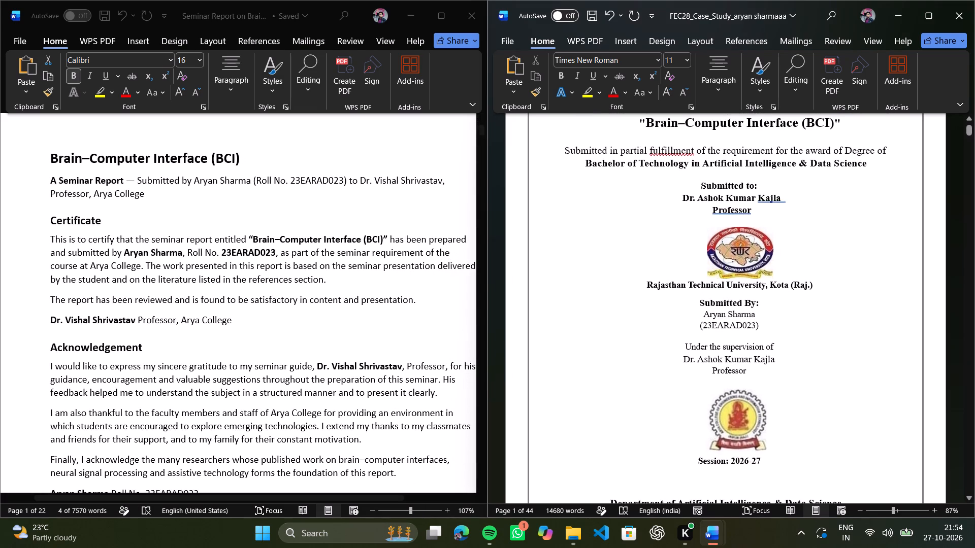
scroll(571, 366, "down", 2)
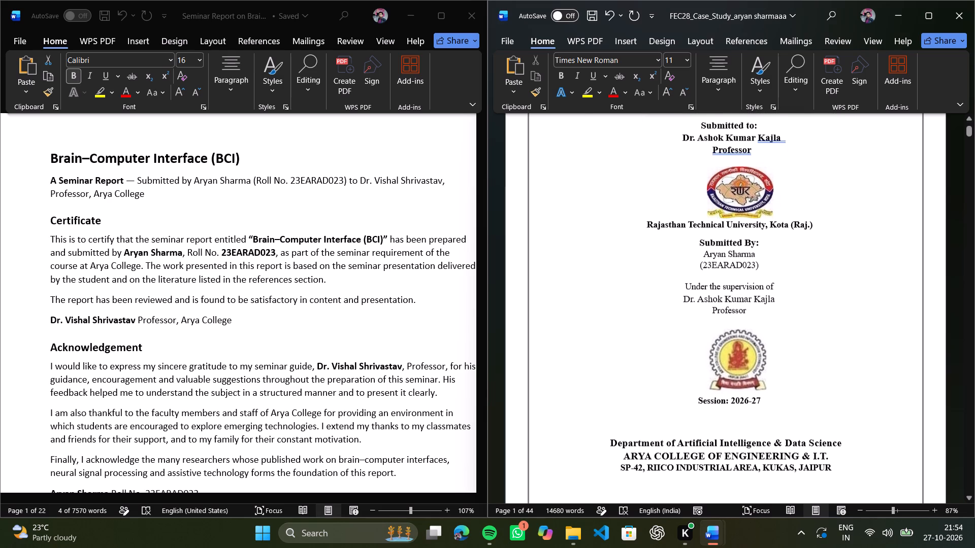
scroll(585, 363, "down", 1)
scroll(585, 363, "left", 1)
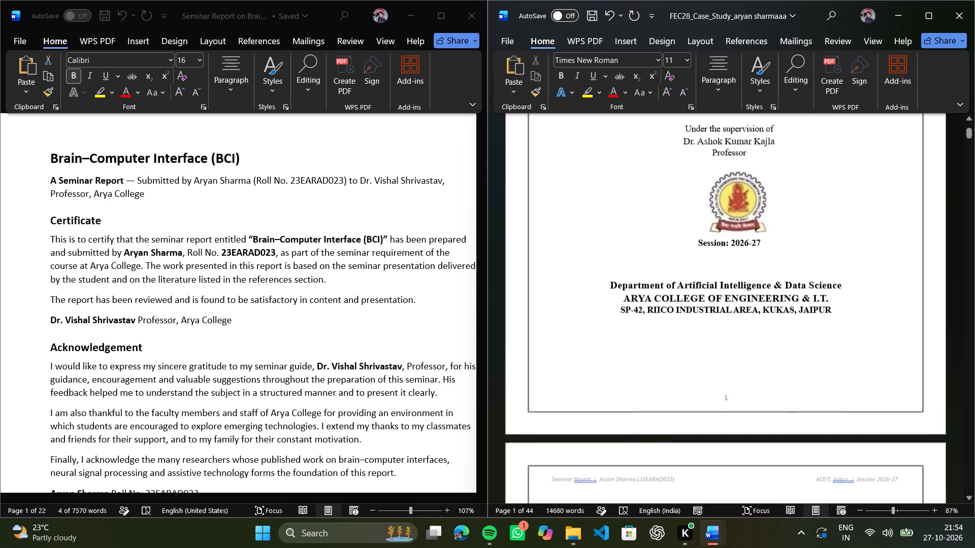
scroll(585, 363, "left", 1)
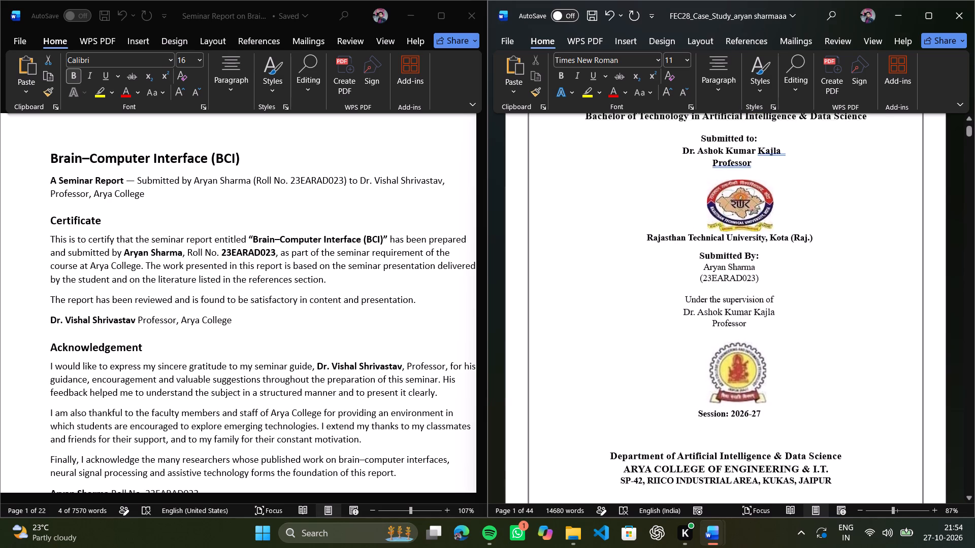
scroll(585, 363, "left", 1)
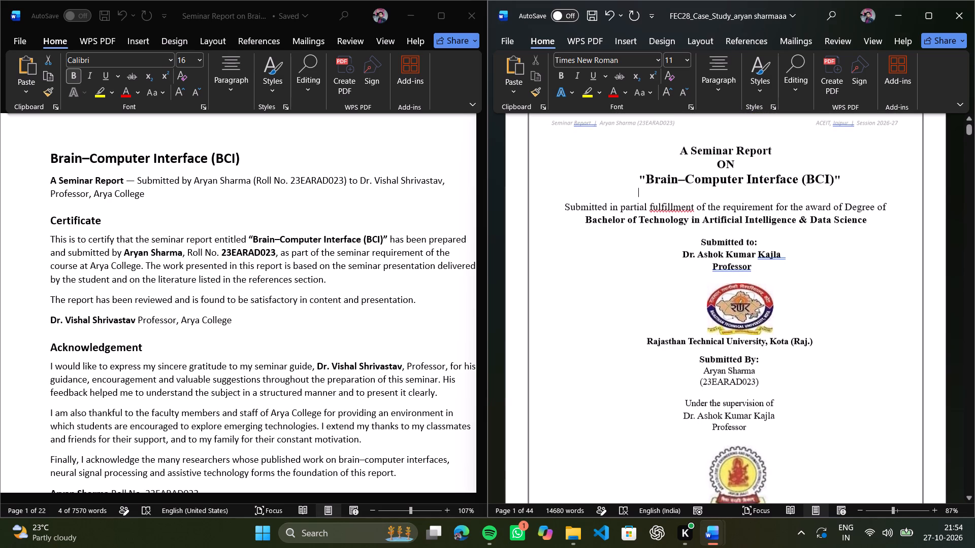
scroll(585, 363, "left", 1)
Add four blank lines above the "Department of Artificial Intelligence & Data Science" line at the bottom of the cover.
scroll(585, 363, "down", 2)
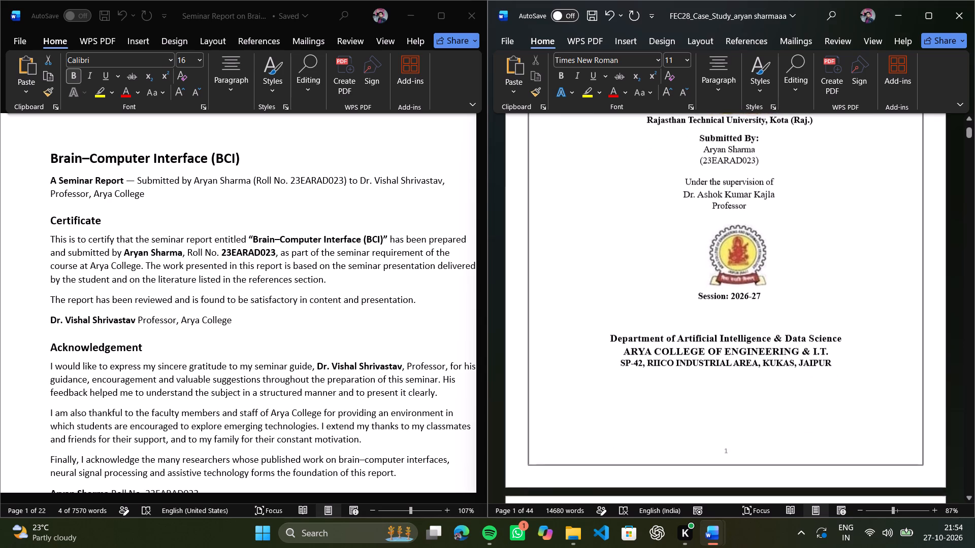
scroll(585, 363, "down", 1)
left_click(677, 286)
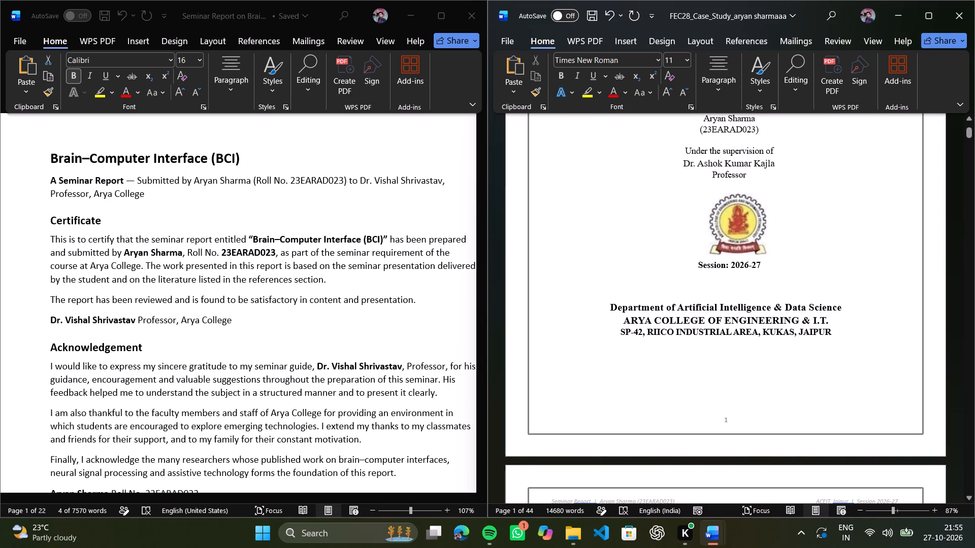
key("Return")
key("Return")
key("Return")
key("Return")
key("Return")
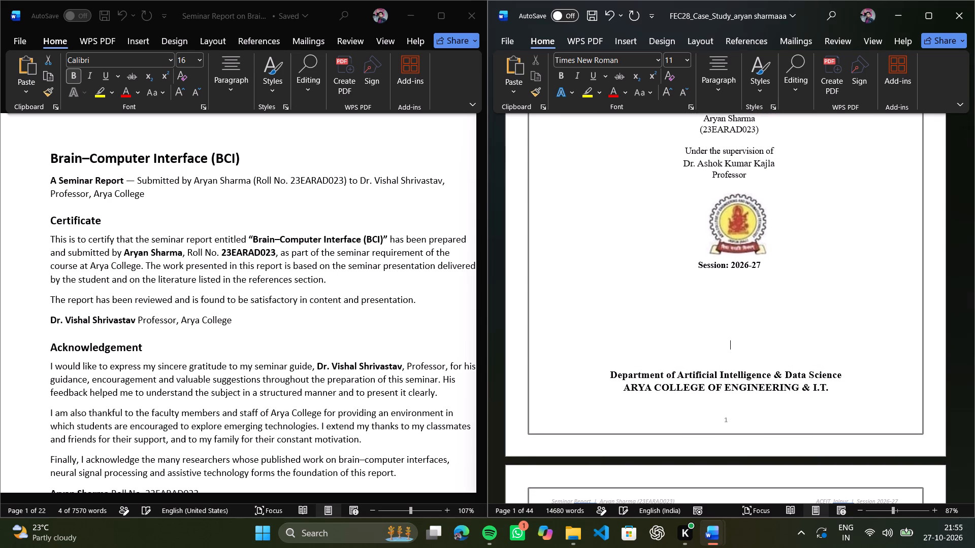
key("BackSpace")
key("Return")
key("Return")
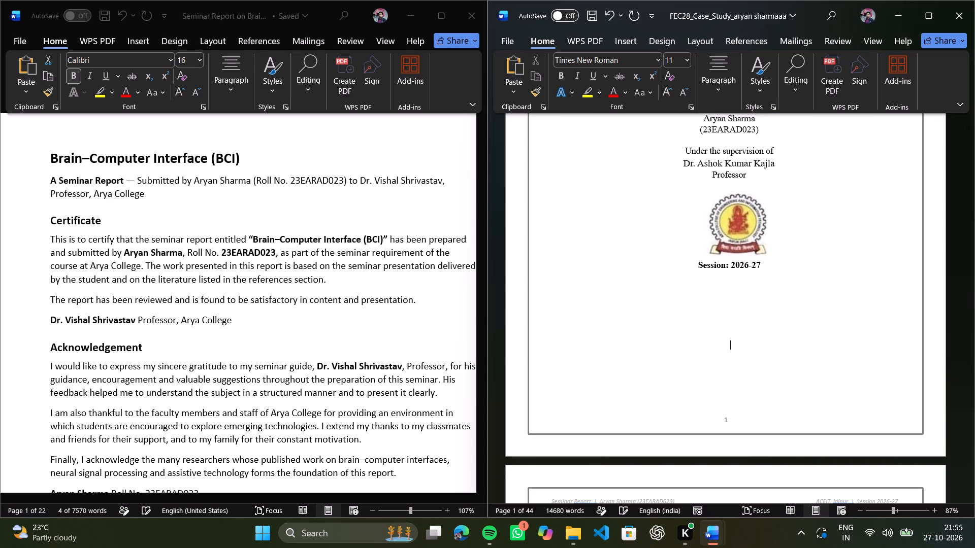
key("BackSpace")
key("BackSpace")
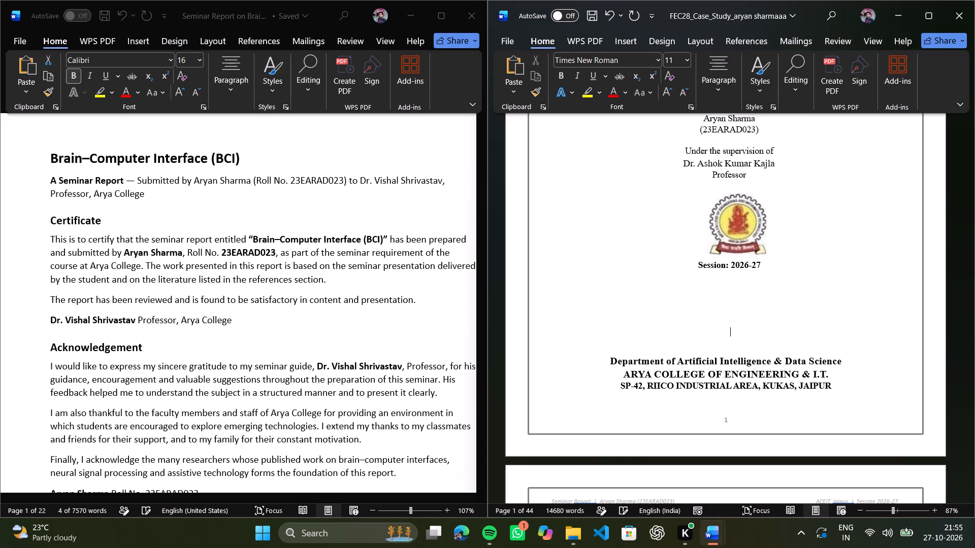
Slightly enlarge the Rajasthan Technical University logo on the cover page, keeping its caption directly beneath it.
scroll(677, 286, "down", 1)
scroll(677, 286, "up", 1)
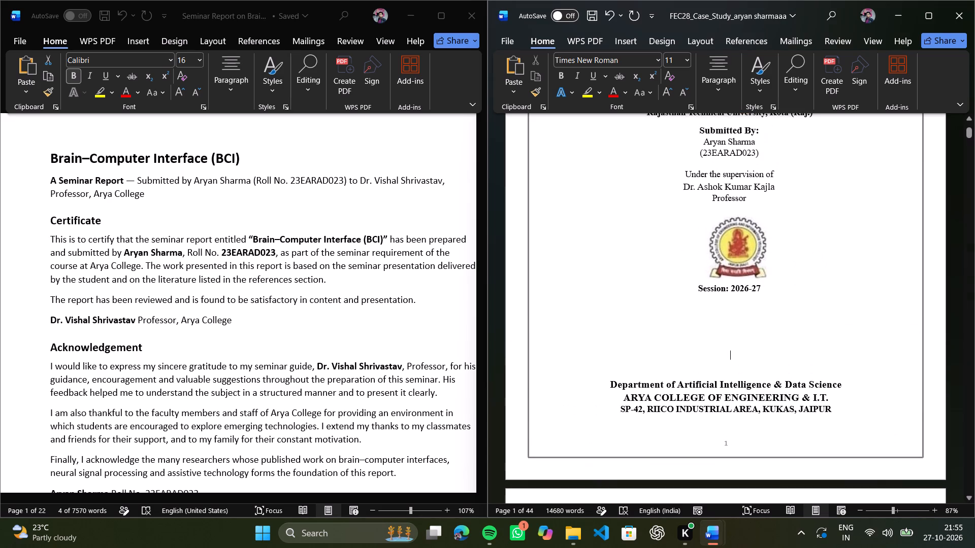
scroll(760, 170, "up", 1)
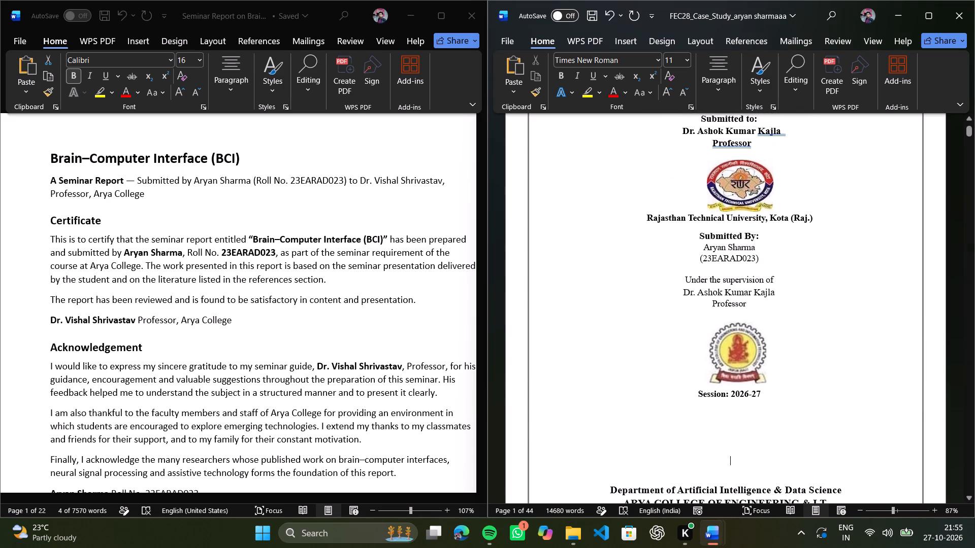
left_click(746, 158)
left_click(804, 208)
left_click(754, 199)
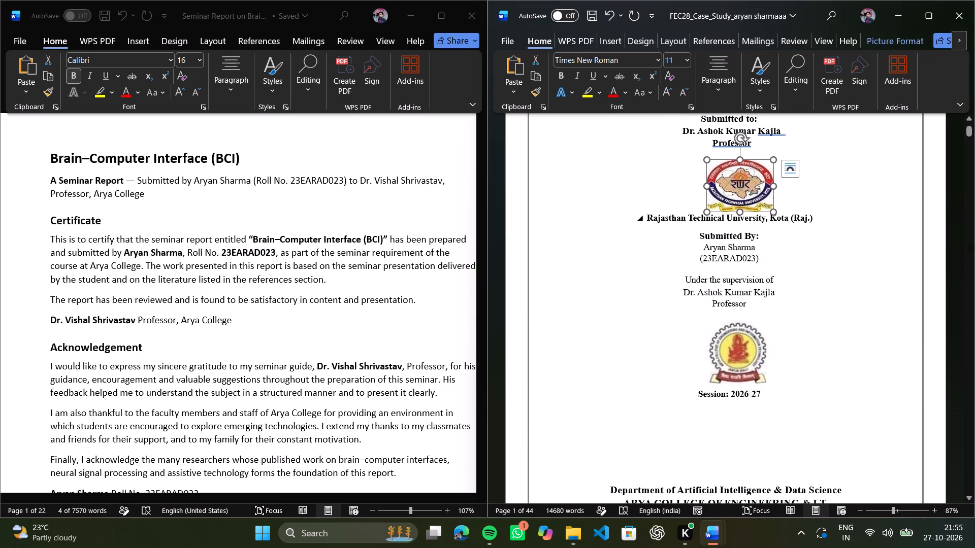
left_click_drag(773, 213, 775, 225)
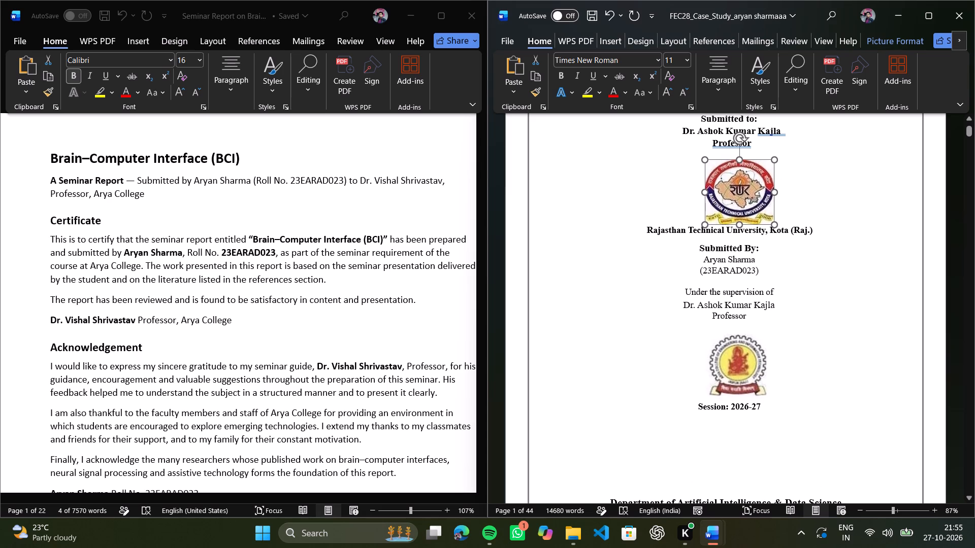
left_click_drag(775, 225, 774, 222)
Delete a surplus blank line above the Department line so the college address fits on the cover page.
scroll(710, 327, "down", 1)
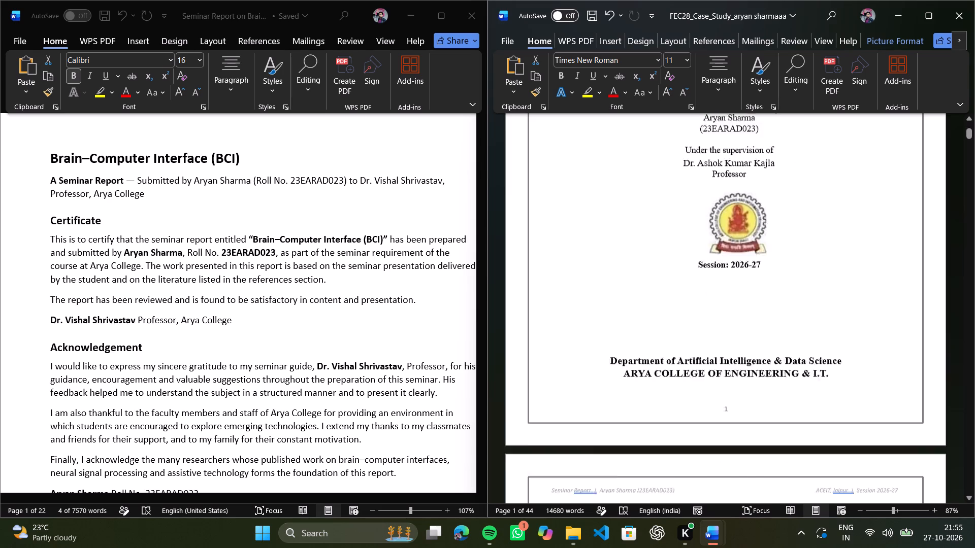
scroll(710, 327, "down", 1)
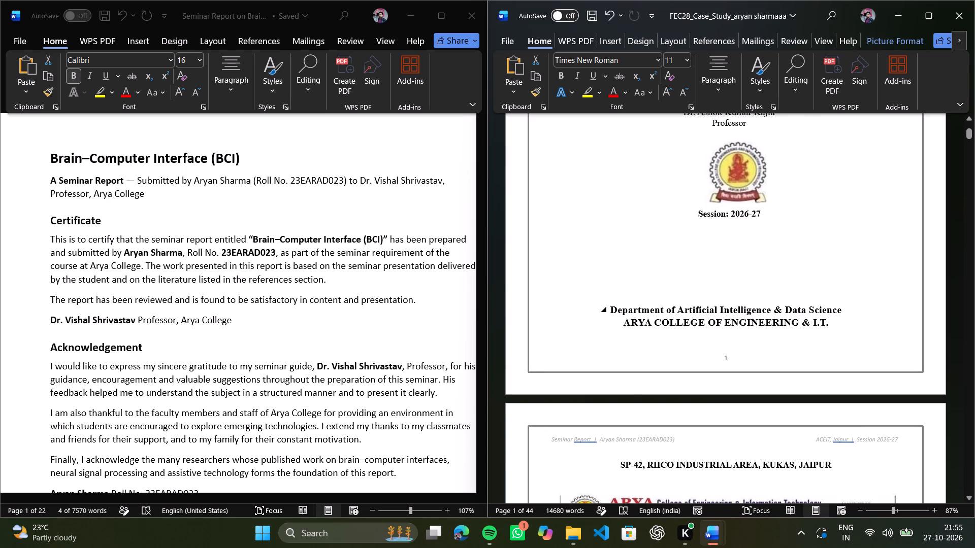
left_click(644, 298)
key("BackSpace")
key("BackSpace")
key("BackSpace")
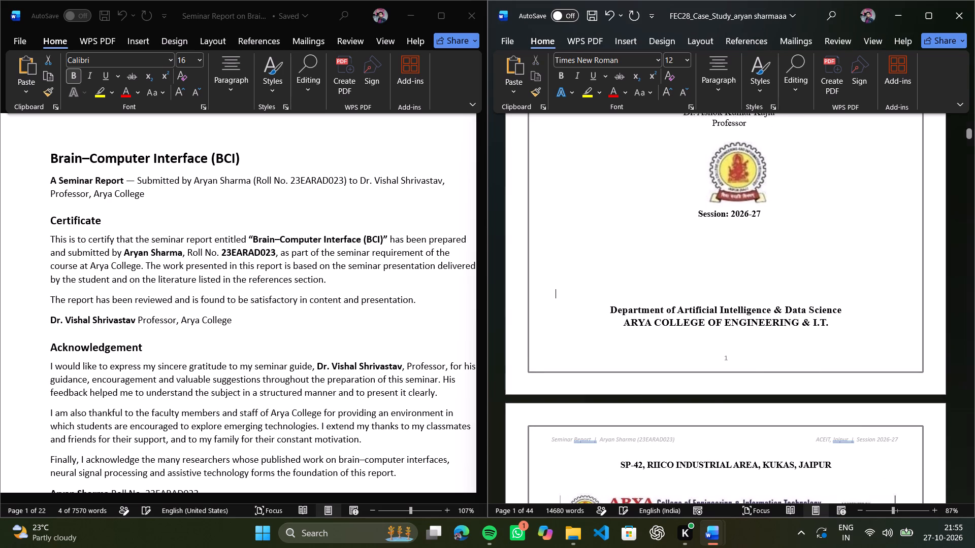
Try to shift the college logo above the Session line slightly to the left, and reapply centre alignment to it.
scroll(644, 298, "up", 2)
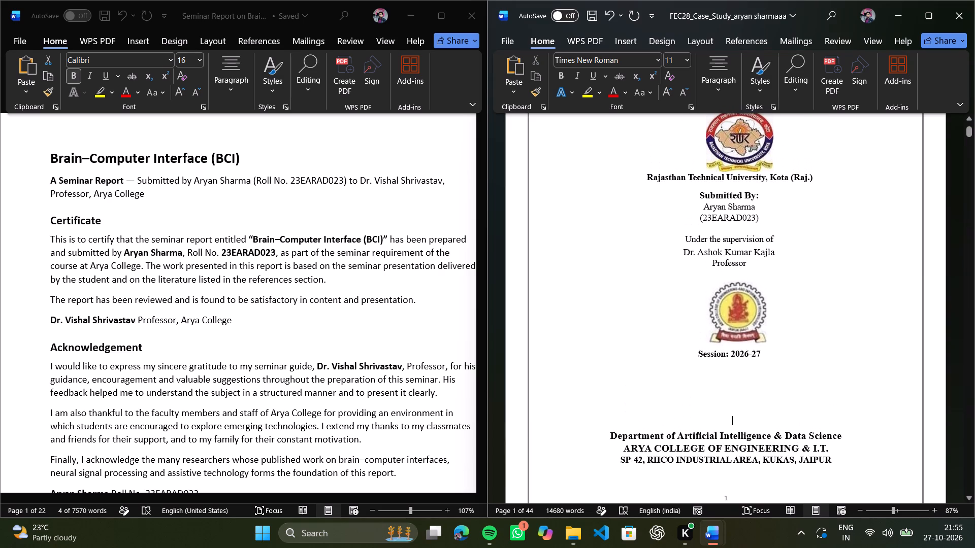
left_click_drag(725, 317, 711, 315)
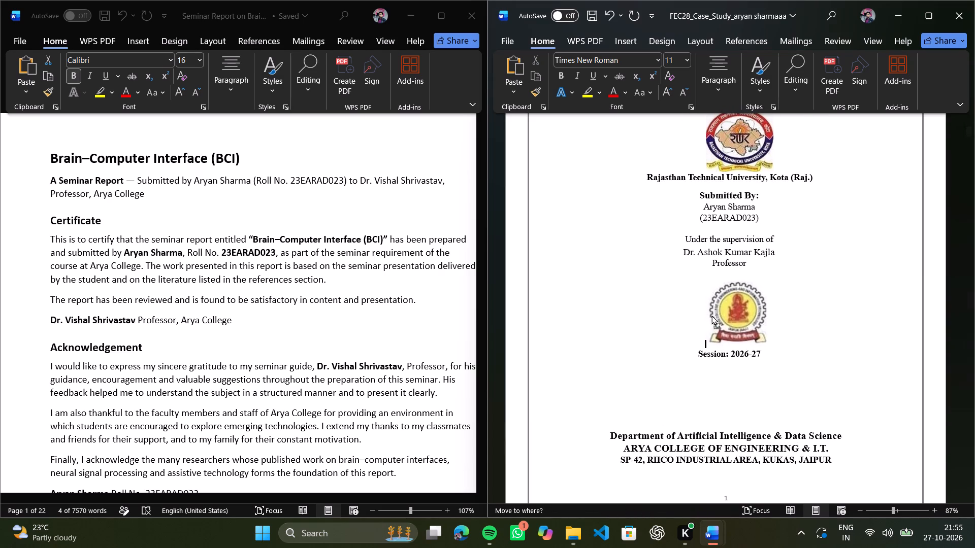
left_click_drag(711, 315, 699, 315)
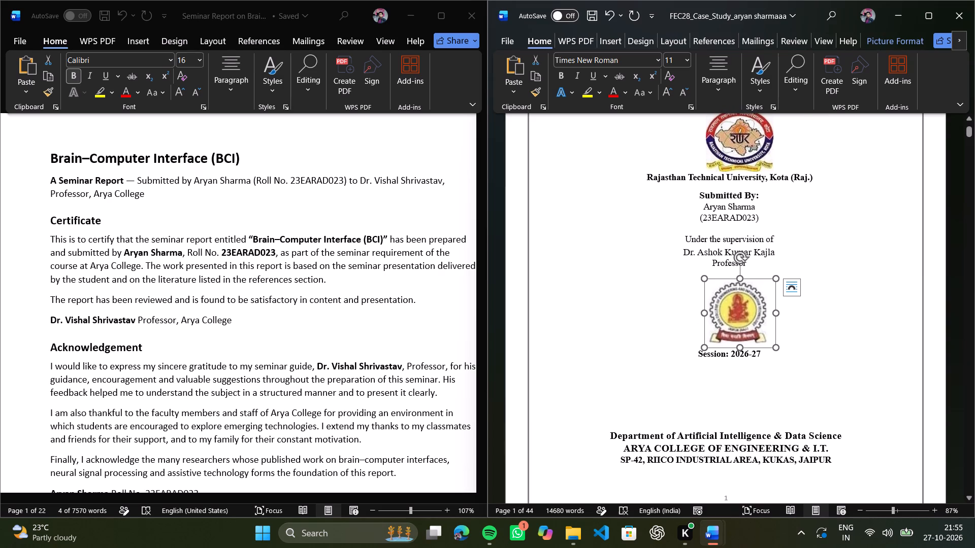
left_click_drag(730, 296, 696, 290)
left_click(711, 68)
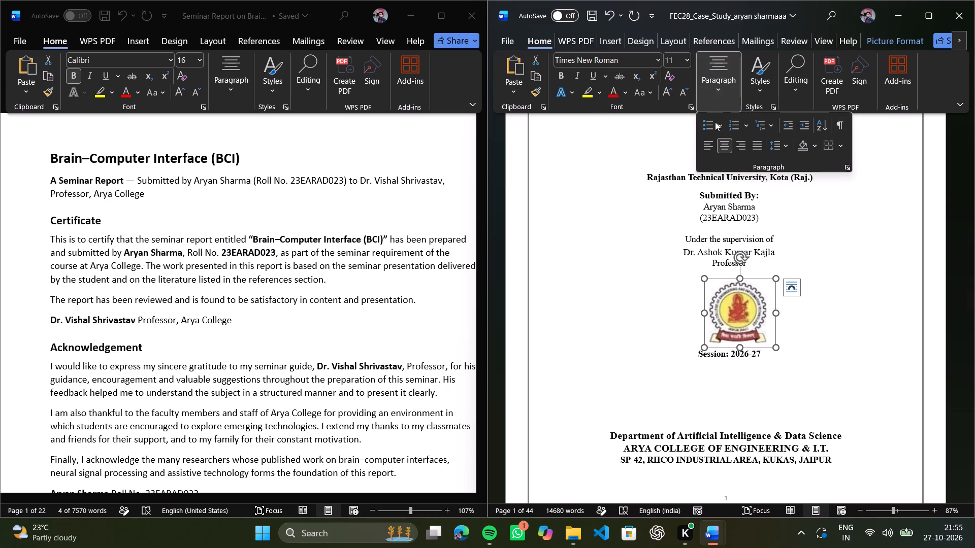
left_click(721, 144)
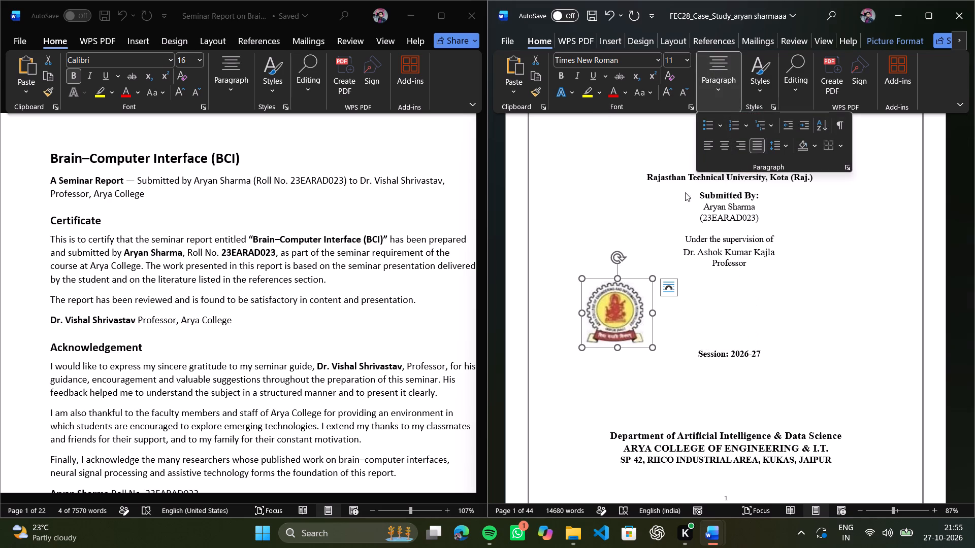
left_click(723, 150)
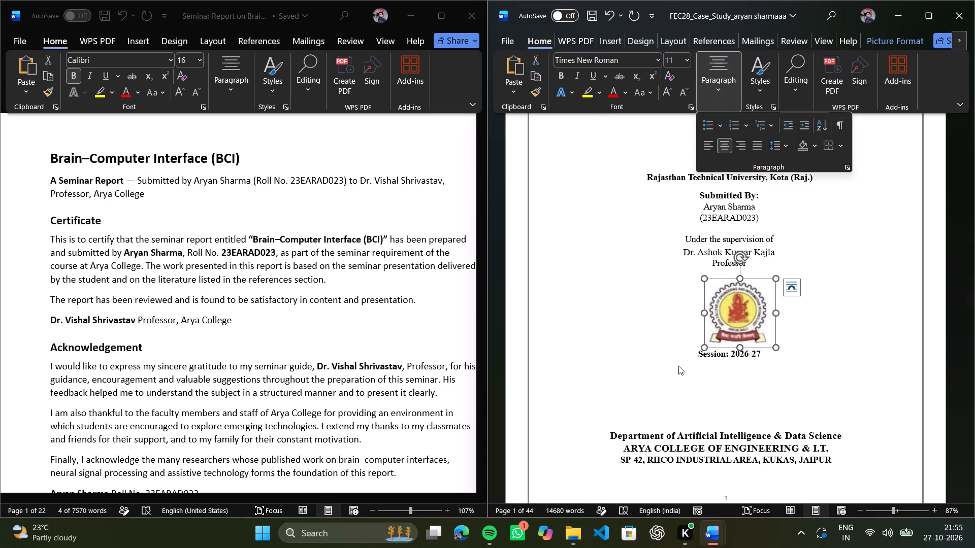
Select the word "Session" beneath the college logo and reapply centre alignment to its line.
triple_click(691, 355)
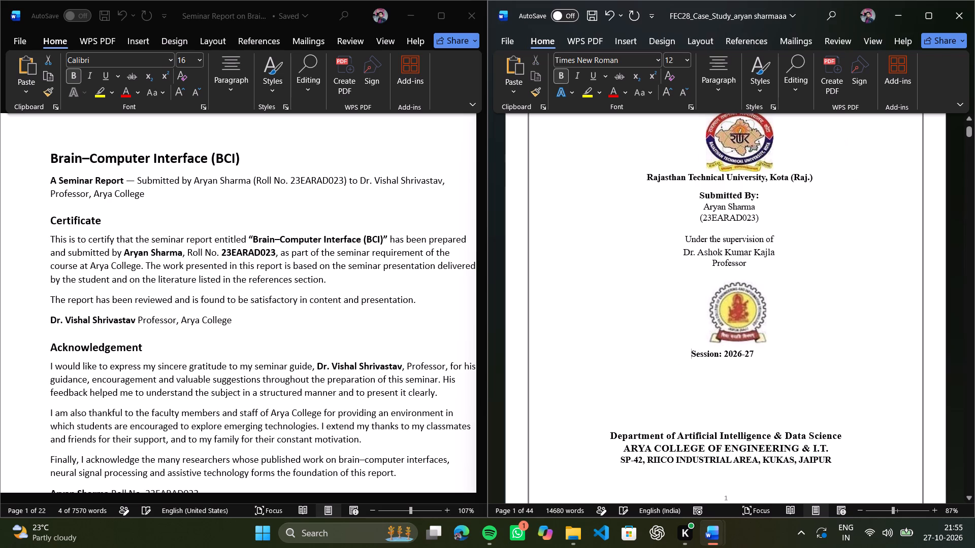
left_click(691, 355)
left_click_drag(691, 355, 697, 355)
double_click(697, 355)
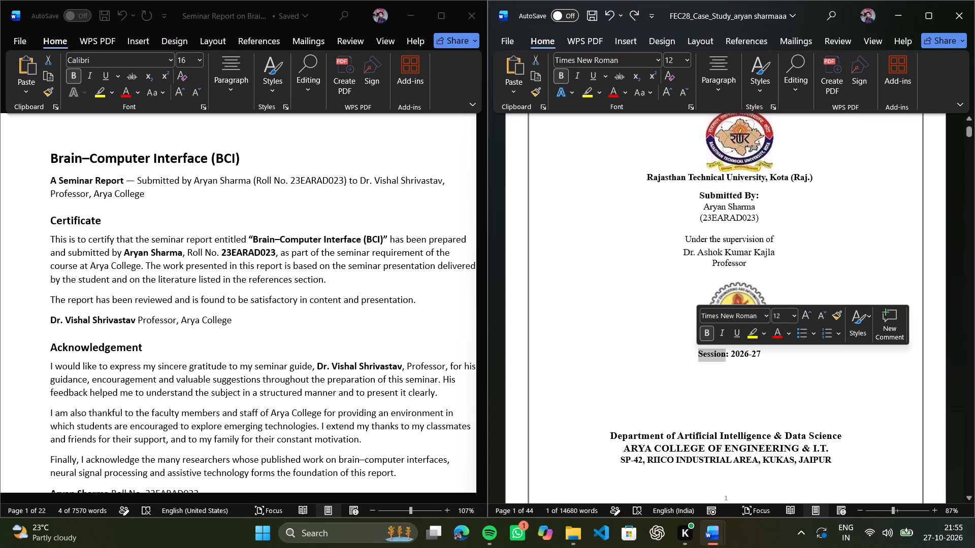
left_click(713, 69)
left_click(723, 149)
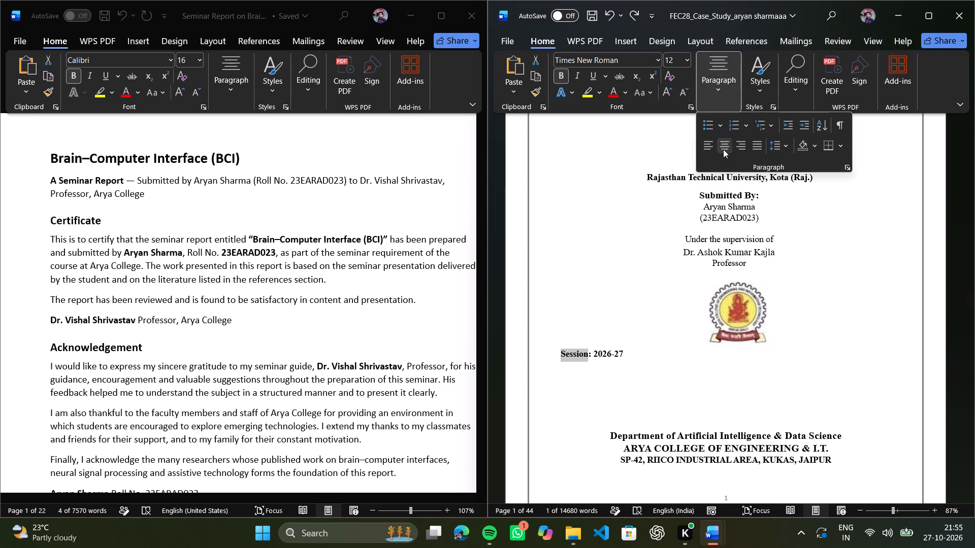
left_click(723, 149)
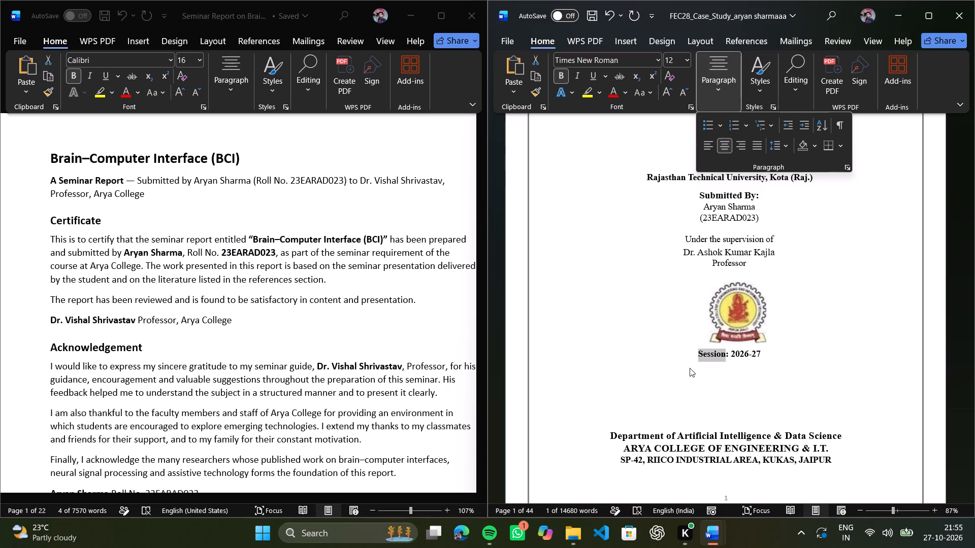
Join the Session line to the college logo's line, and split it off again so it sits centred beneath the logo.
double_click(691, 360)
key("BackSpace")
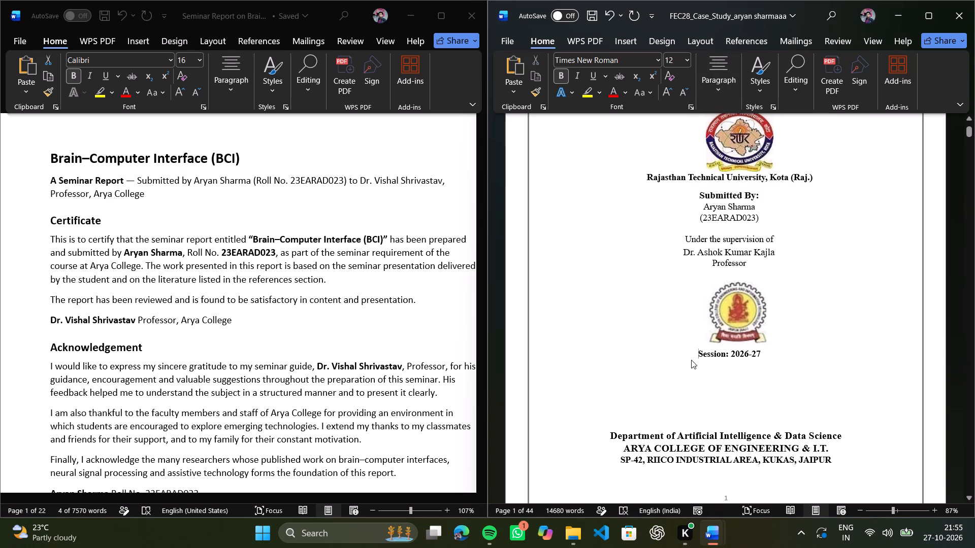
left_click(728, 93)
key("BackSpace")
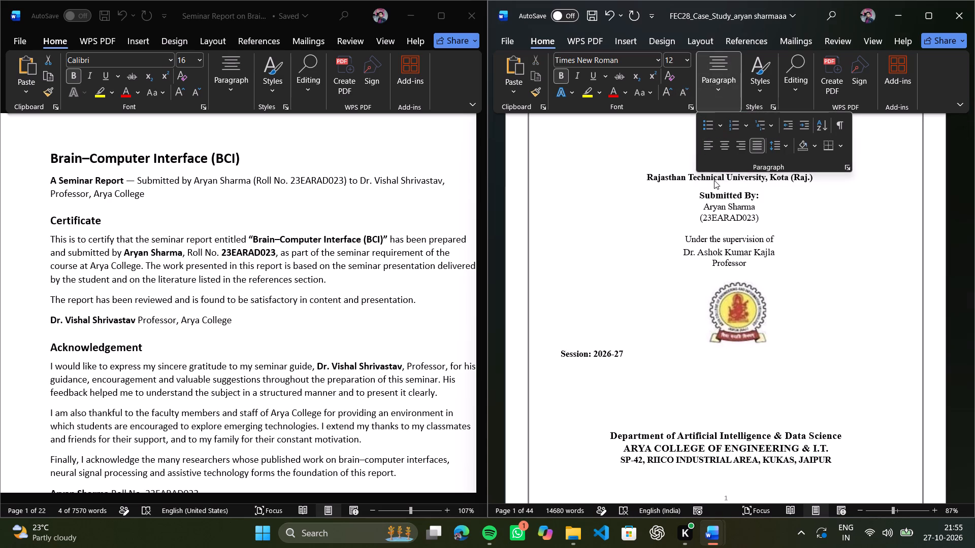
left_click(558, 352)
key("BackSpace")
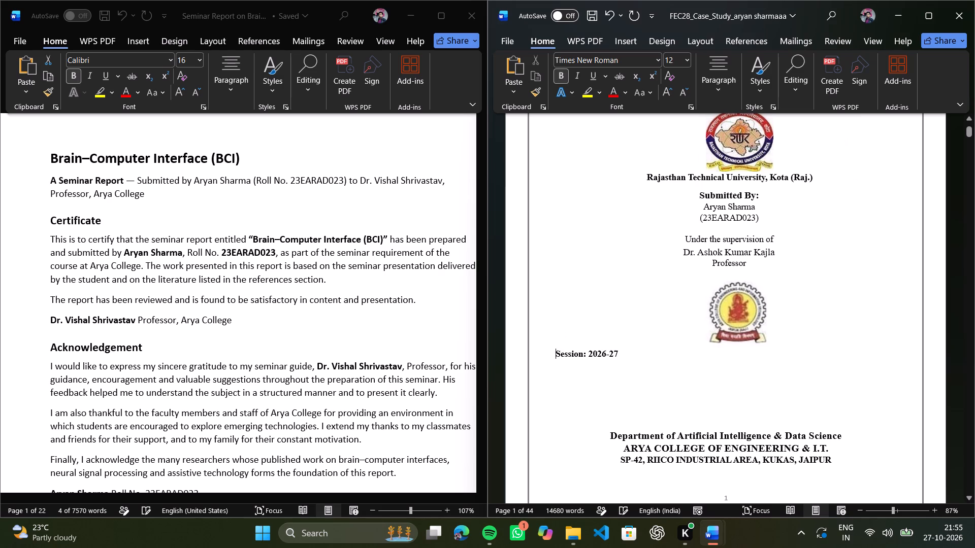
key("BackSpace")
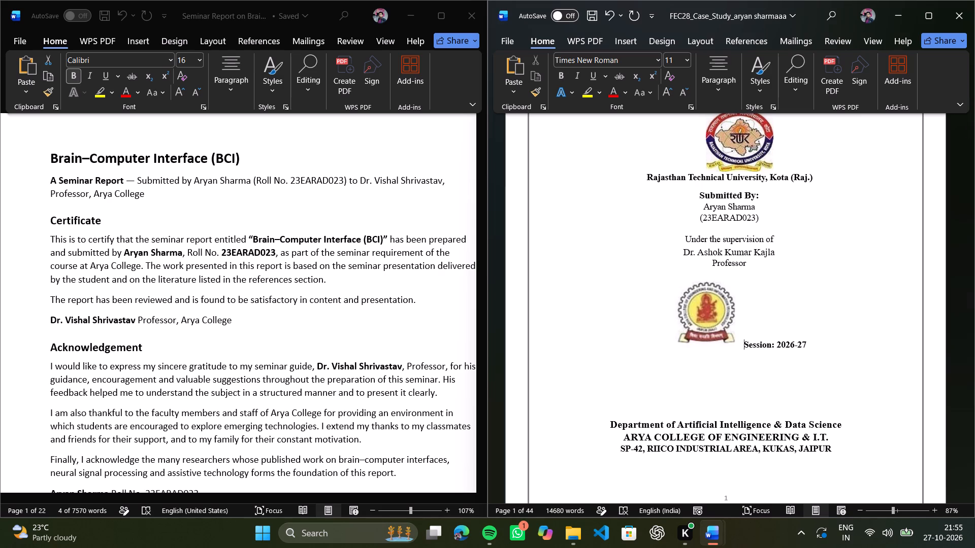
key("BackSpace")
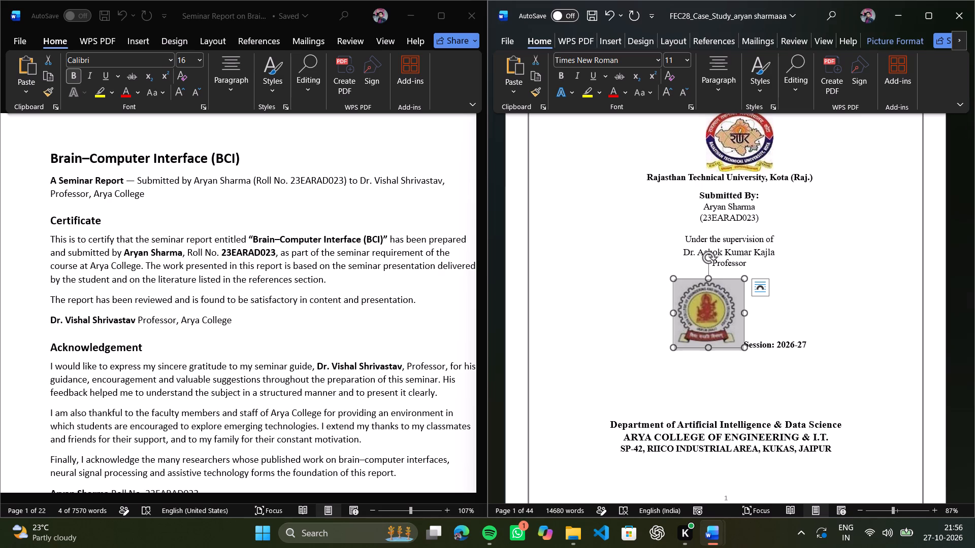
left_click(692, 390)
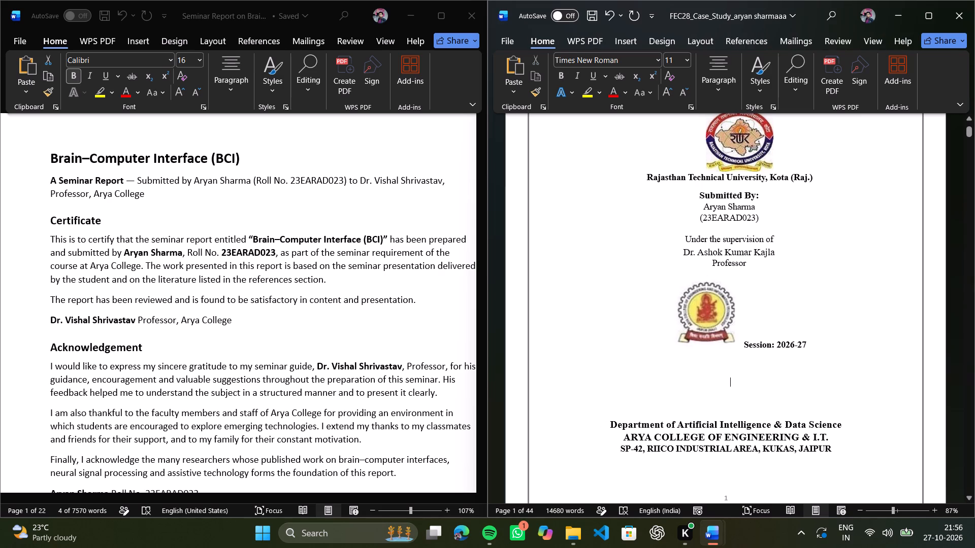
left_click(744, 344)
key("Return")
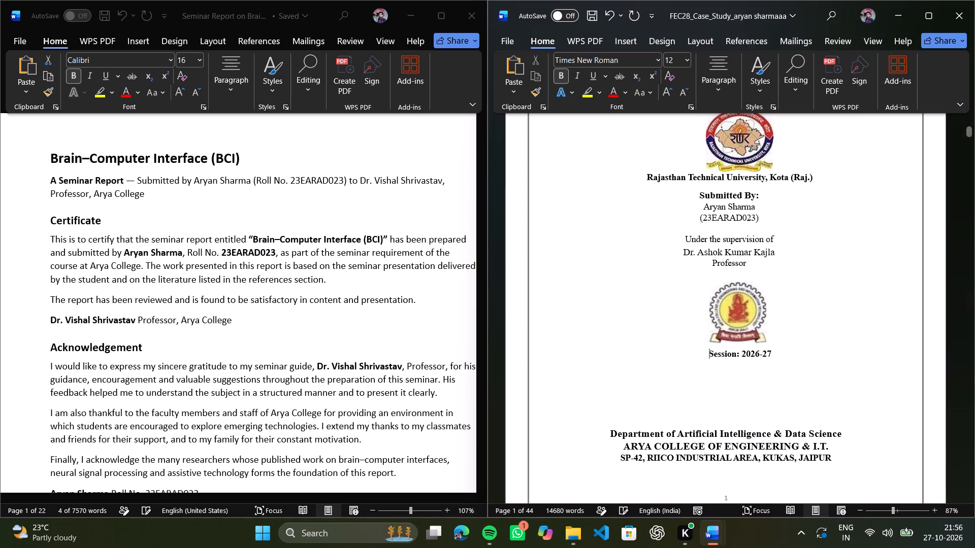
Copy the two Certificate body paragraphs, from "This is to certify" to "content and presentation", from the BCI seminar report.
scroll(686, 349, "down", 1)
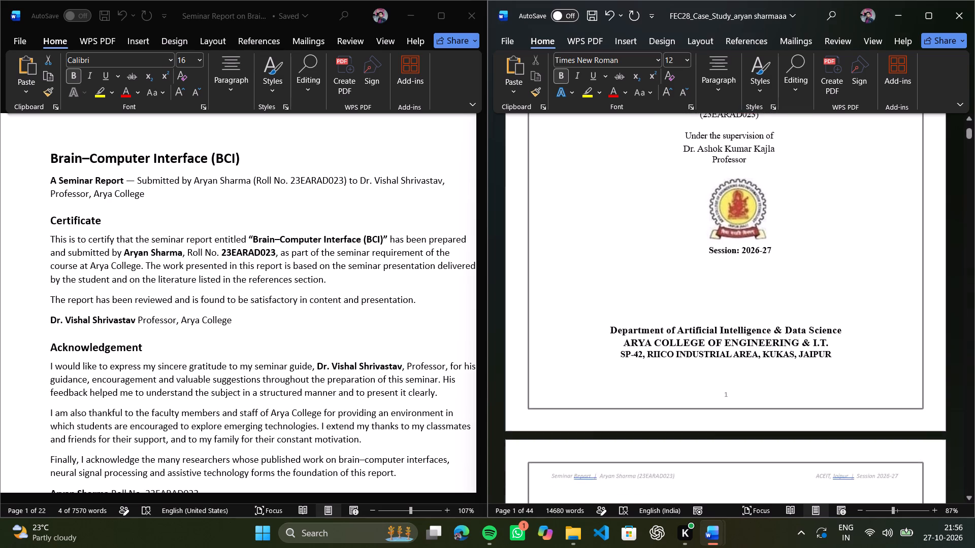
scroll(686, 349, "down", 3)
scroll(686, 349, "left", 1)
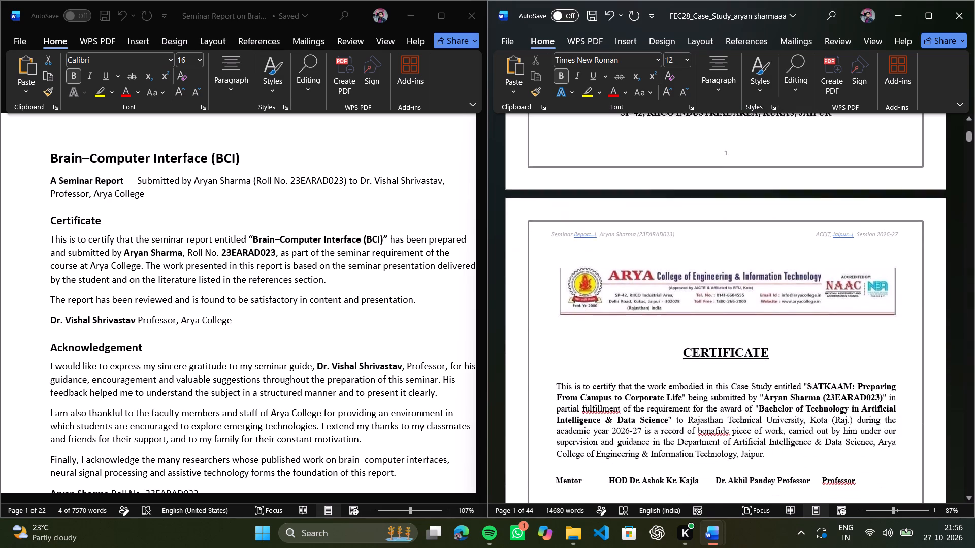
scroll(686, 349, "left", 2)
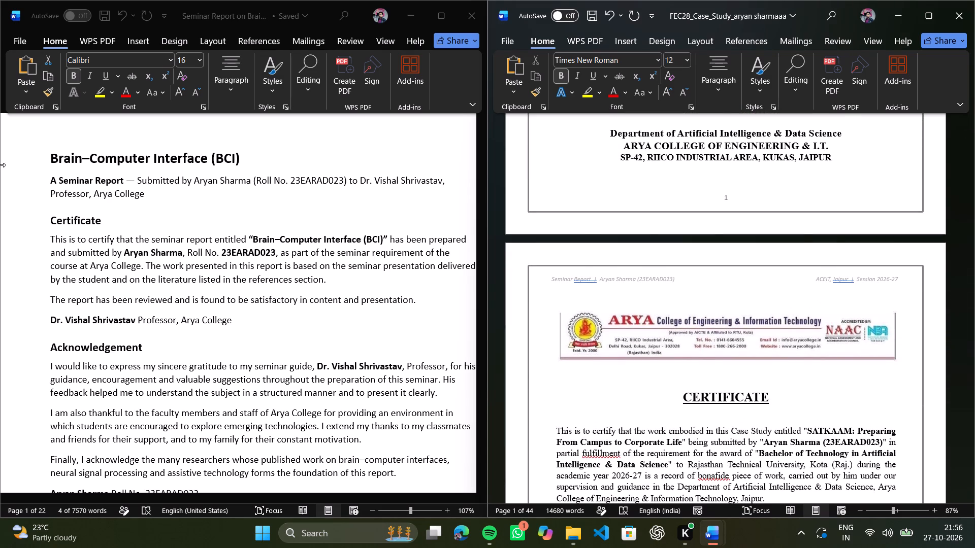
double_click(52, 237)
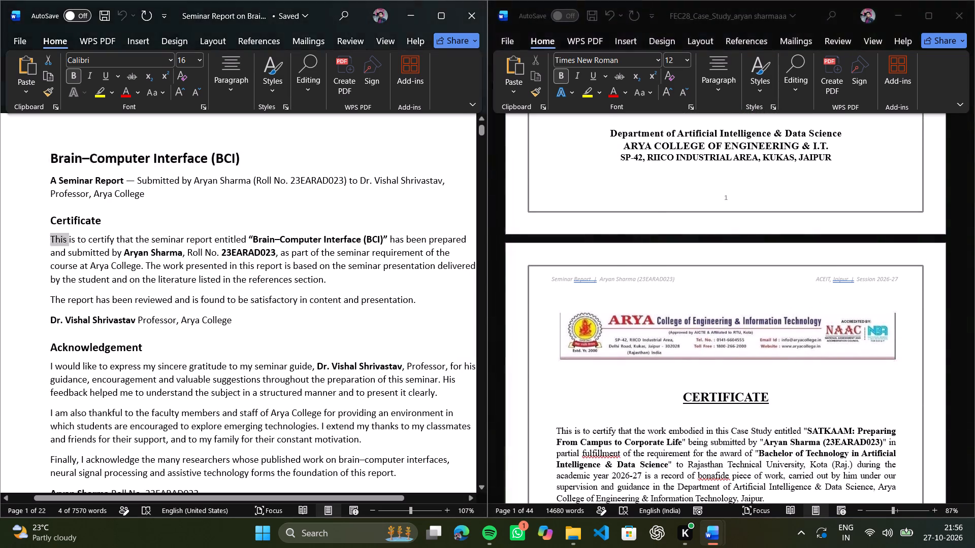
left_click_drag(52, 237, 382, 294)
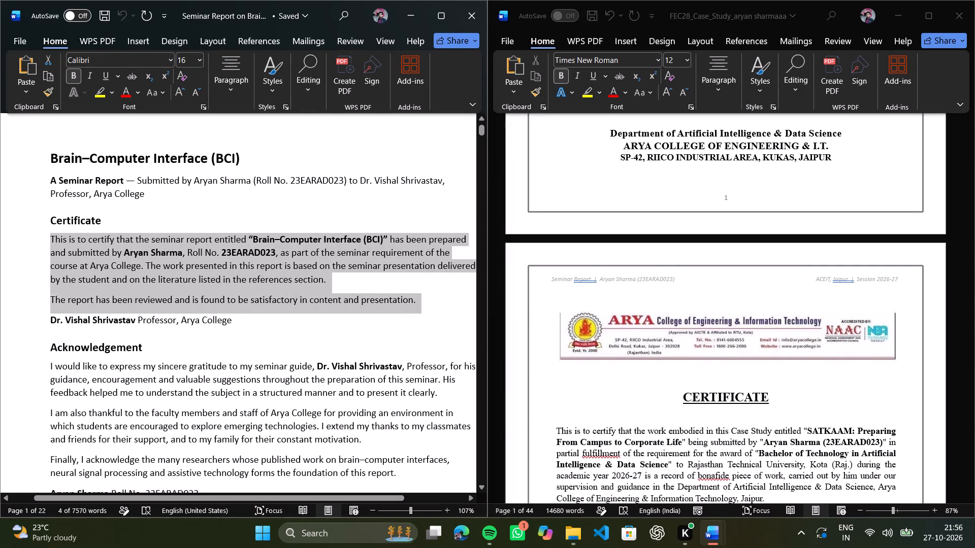
left_click_drag(382, 294, 353, 288)
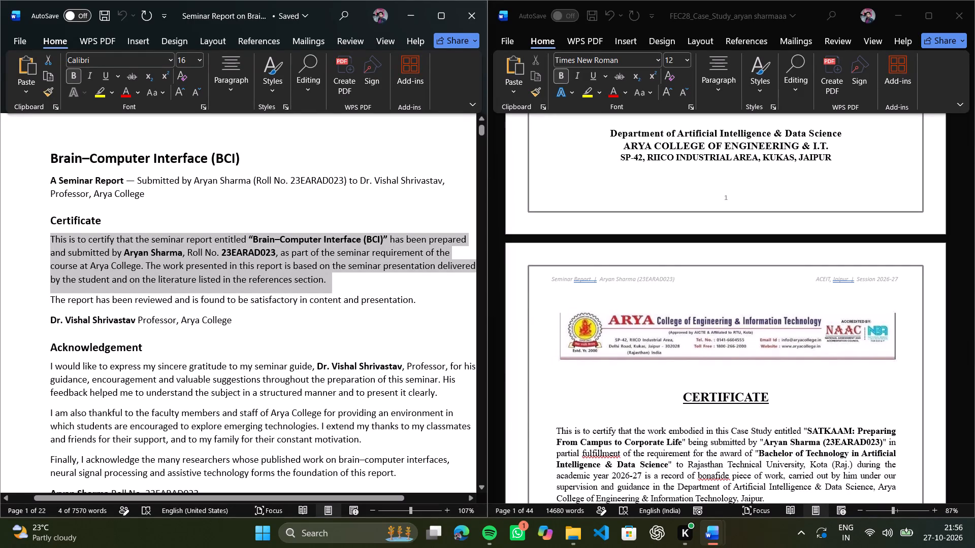
left_click_drag(353, 288, 437, 301)
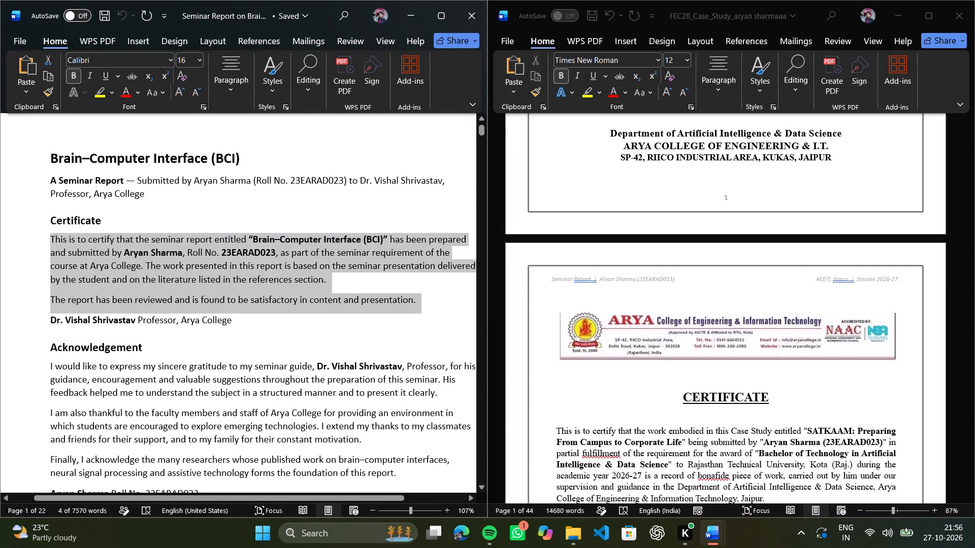
left_click_drag(437, 301, 444, 305)
left_click_drag(444, 305, 442, 303)
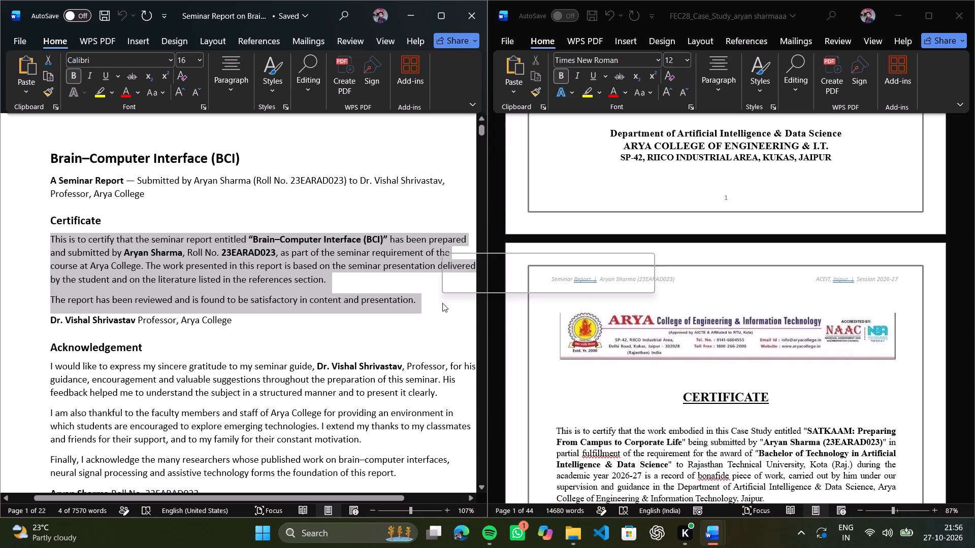
key("ctrl+c")
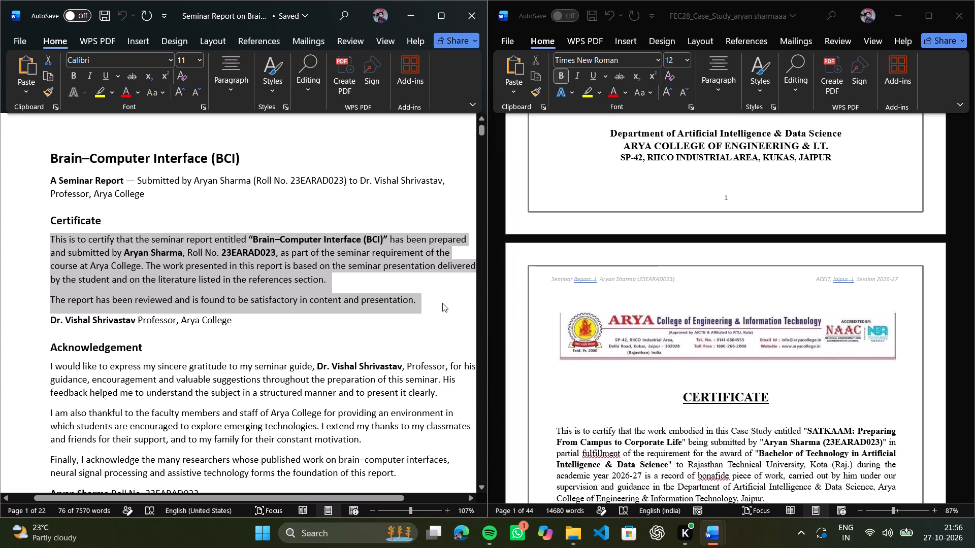
Replace the Case Study paragraph under the CERTIFICATE heading in the FEC28 report with the copied BCI certificate text.
scroll(442, 303, "down", 2)
scroll(568, 455, "down", 1)
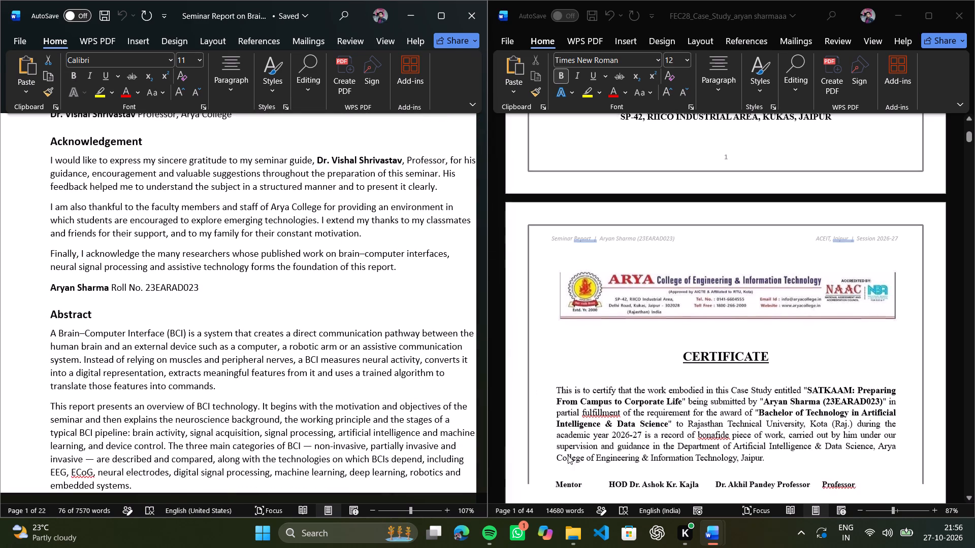
scroll(568, 455, "down", 1)
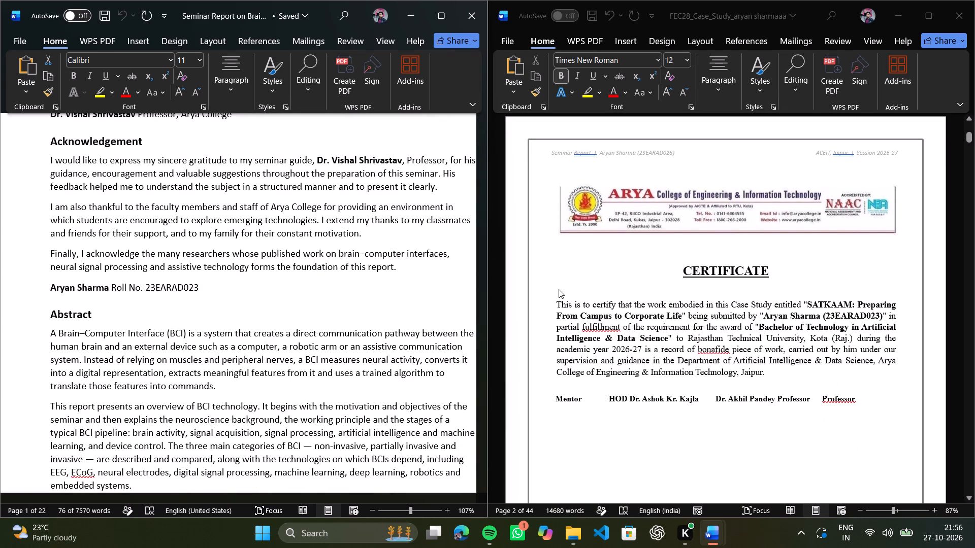
left_click_drag(554, 305, 714, 356)
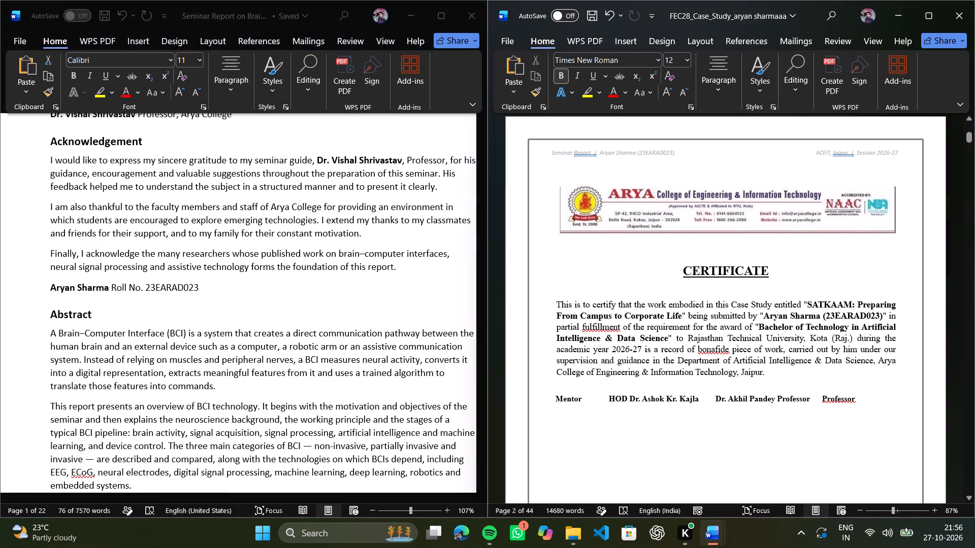
left_click_drag(714, 356, 721, 356)
left_click_drag(562, 302, 762, 364)
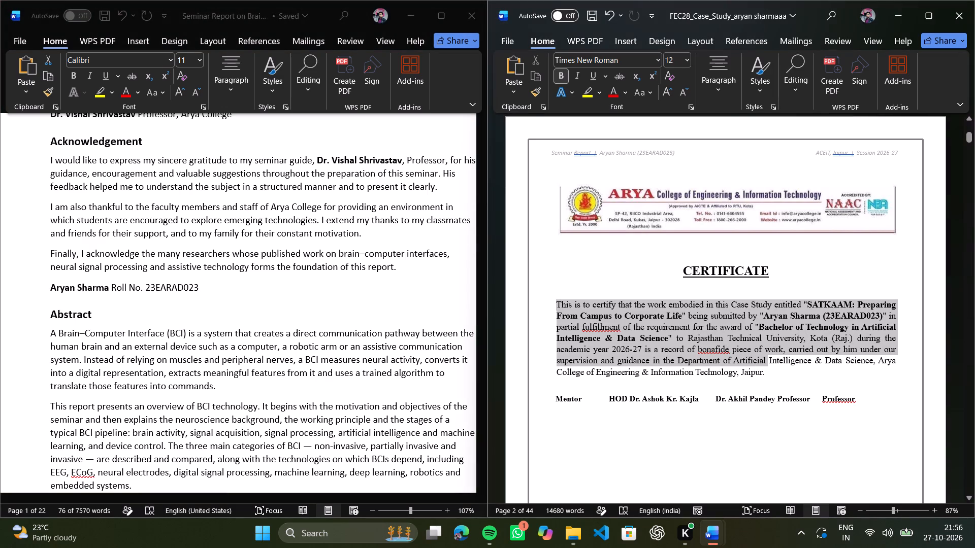
left_click_drag(762, 364, 767, 379)
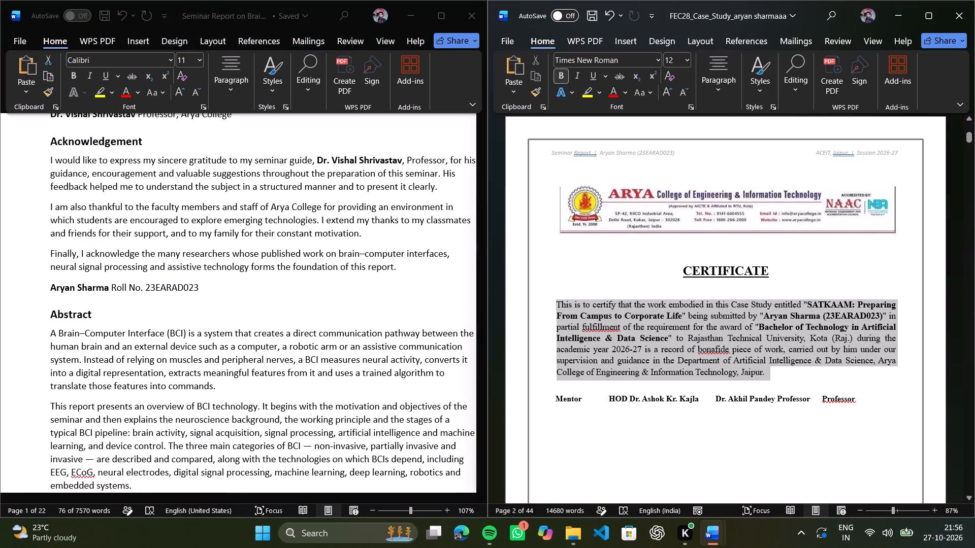
left_click_drag(767, 379, 763, 376)
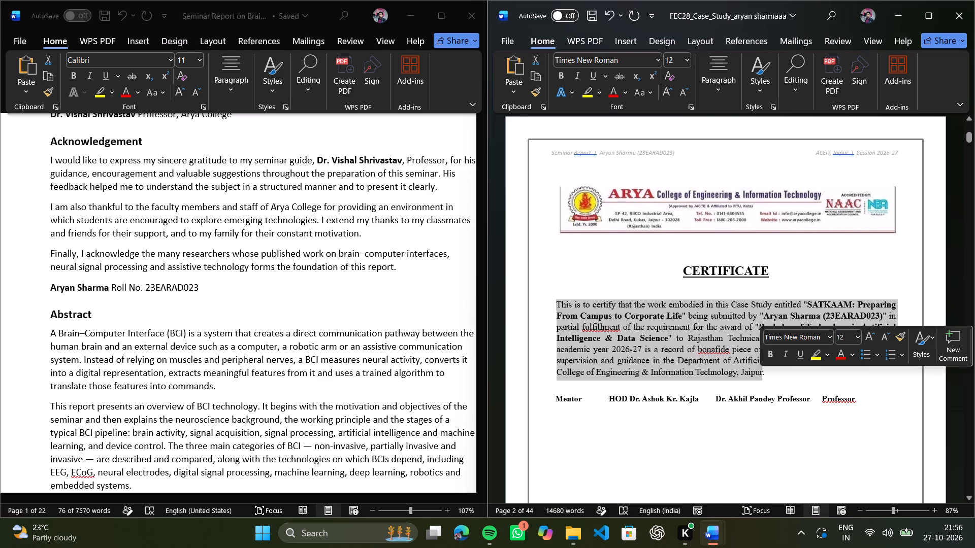
key("ctrl+v")
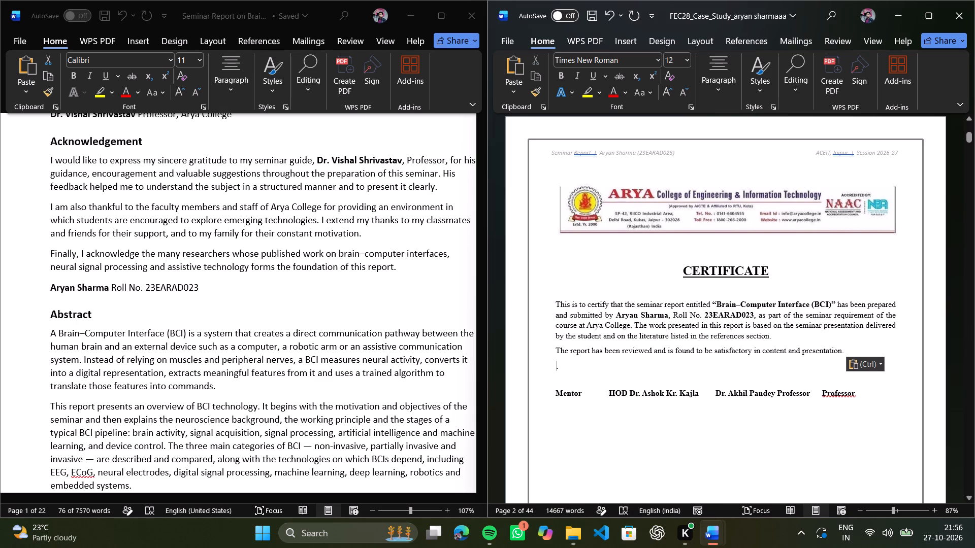
Set the pasted certificate text to font size 12.
left_click_drag(556, 304, 830, 368)
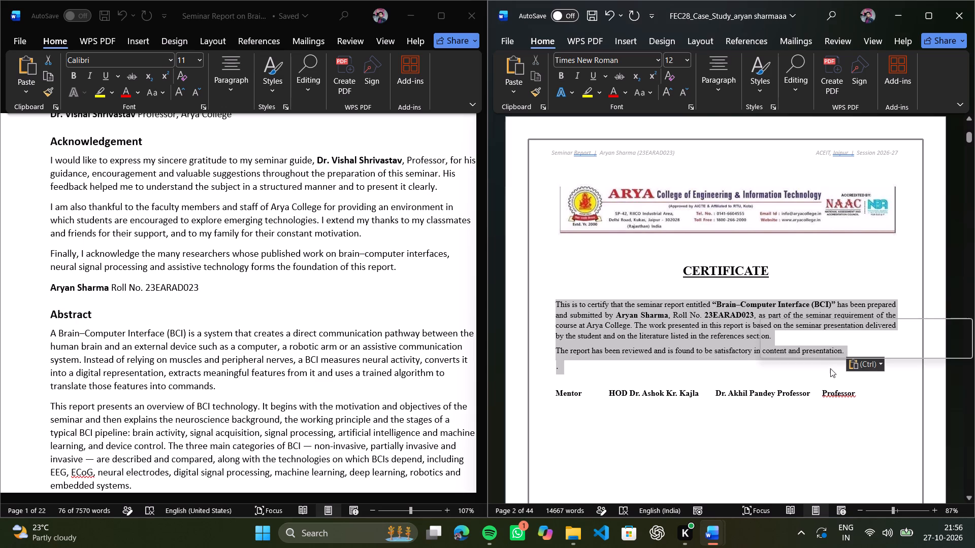
left_click(686, 59)
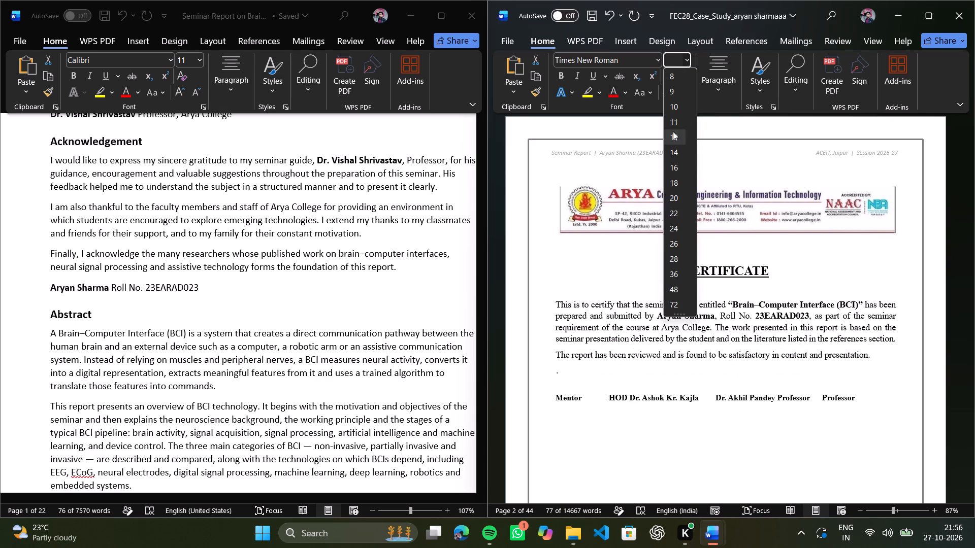
left_click(672, 138)
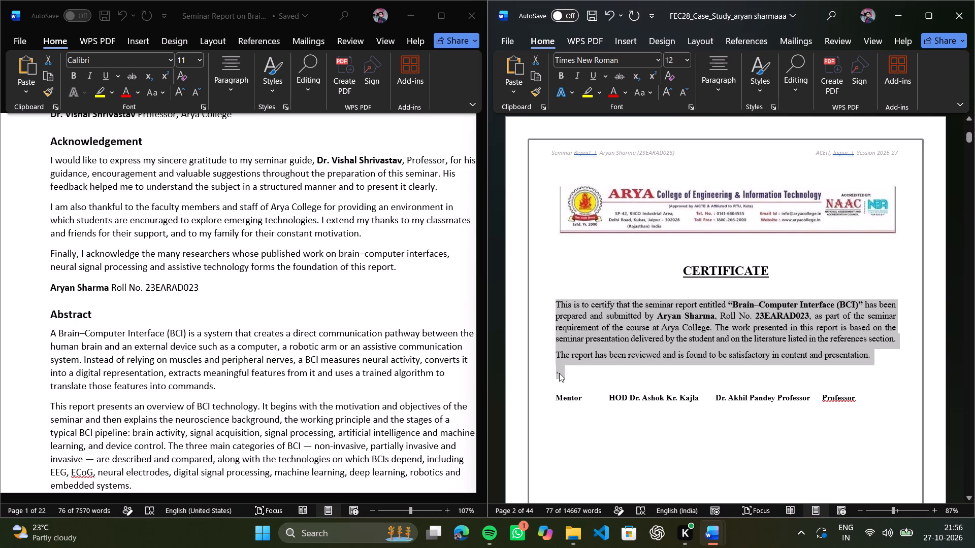
Delete the leftover full stop on the line below the certificate text.
left_click(559, 373)
key("BackSpace")
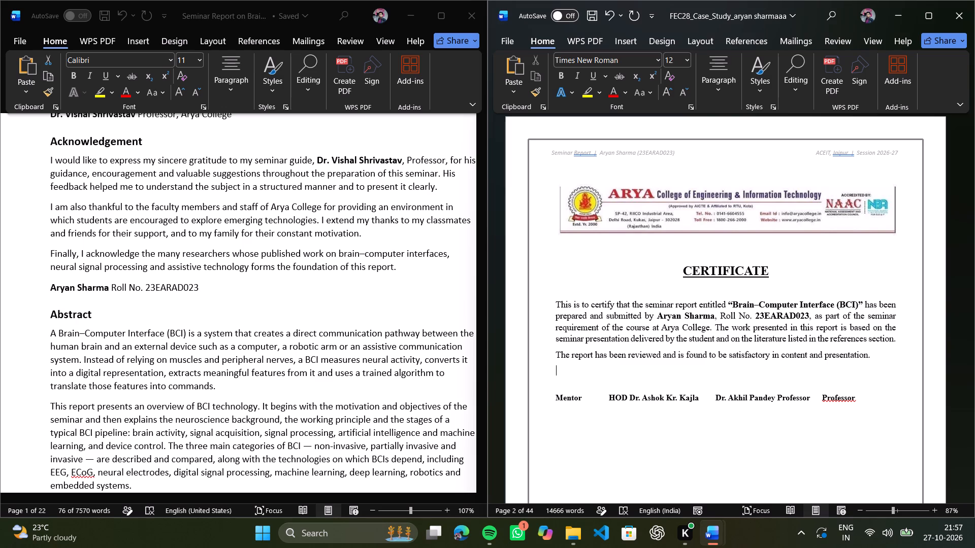
Split the certificate's signature line into three lines, breaking it after "HOD Dr." and before the first "Professor".
scroll(559, 373, "down", 1)
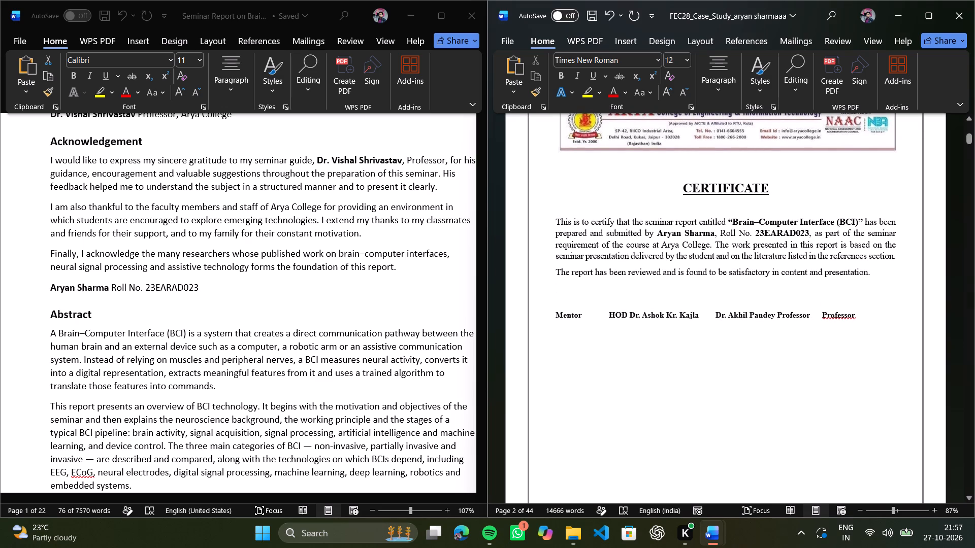
left_click(609, 315)
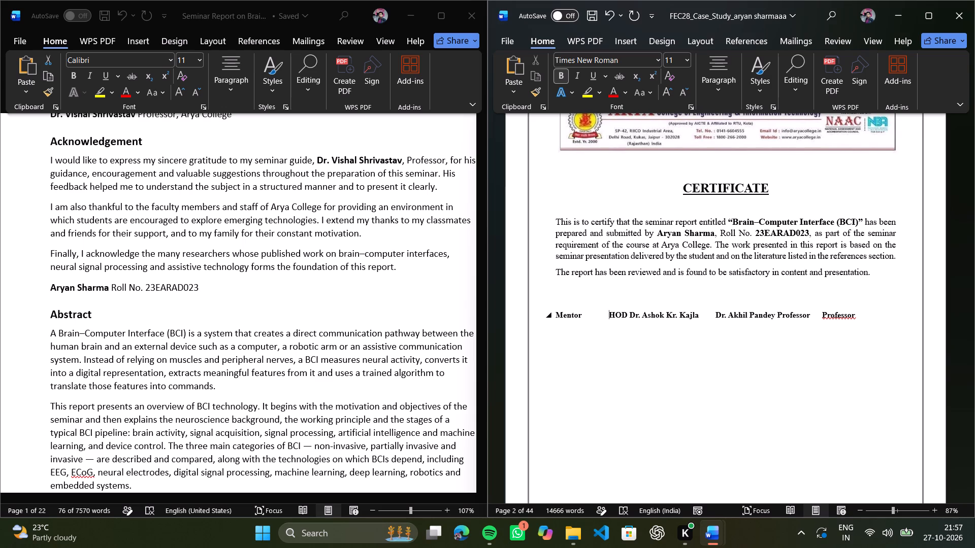
left_click(641, 318)
key("Return")
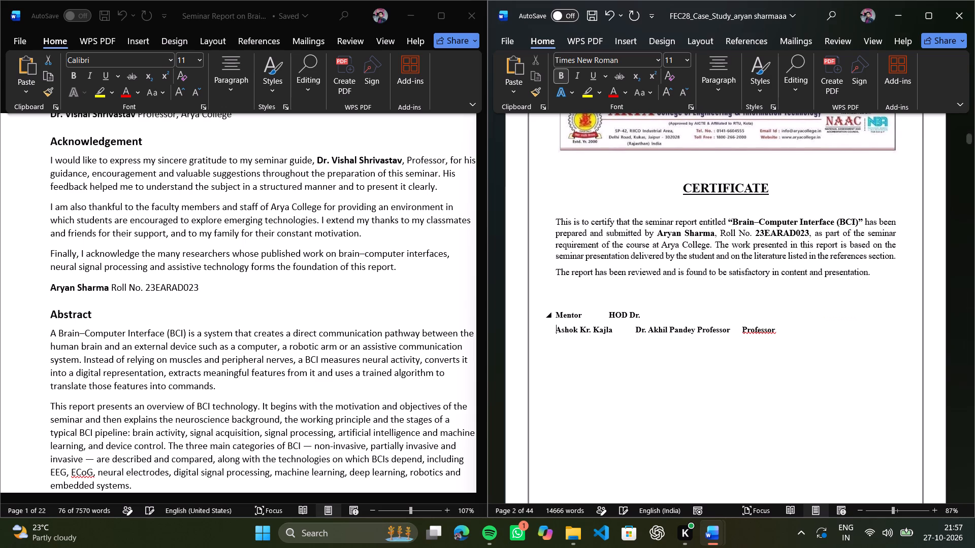
left_click(695, 324)
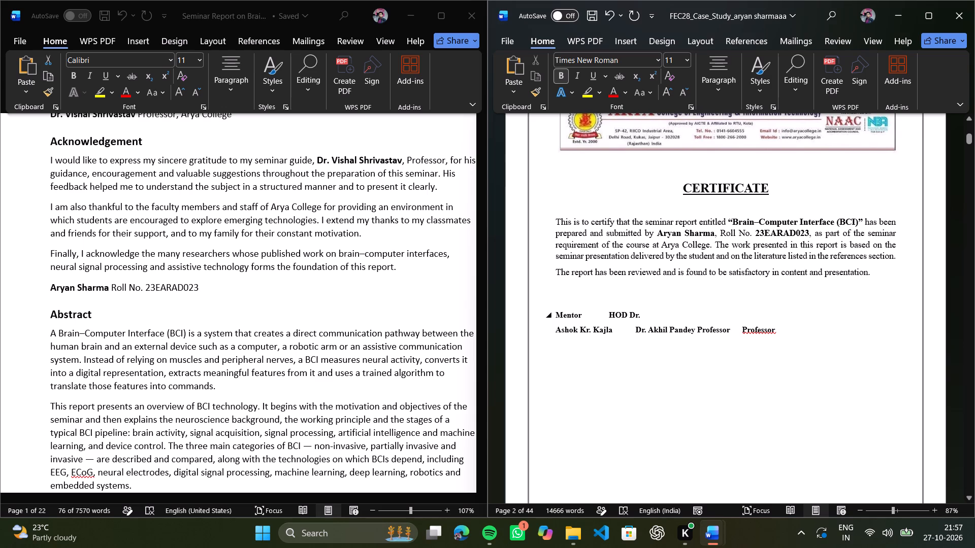
left_click(699, 329)
key("Return")
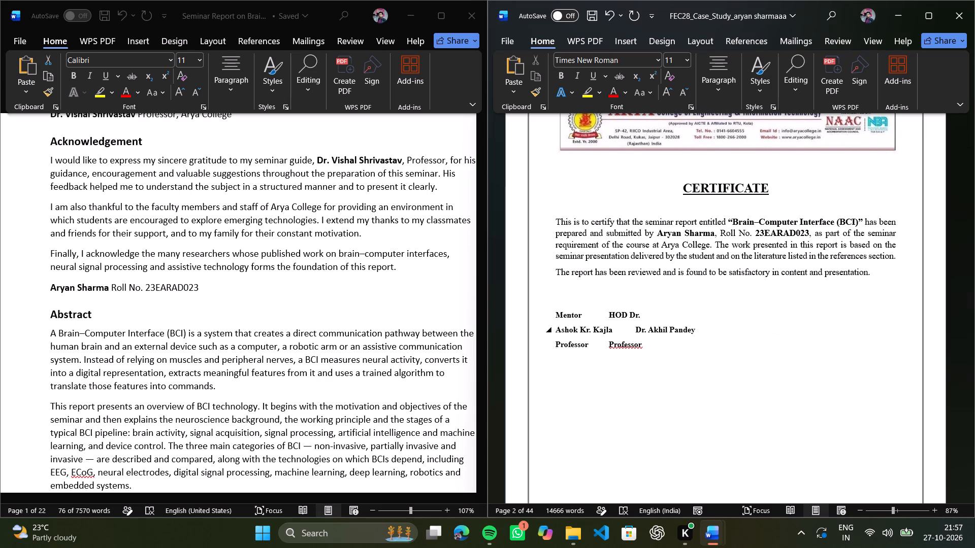
Move "Dr." from the Mentor and HOD line to the line below, directly before the first name.
left_click(638, 419)
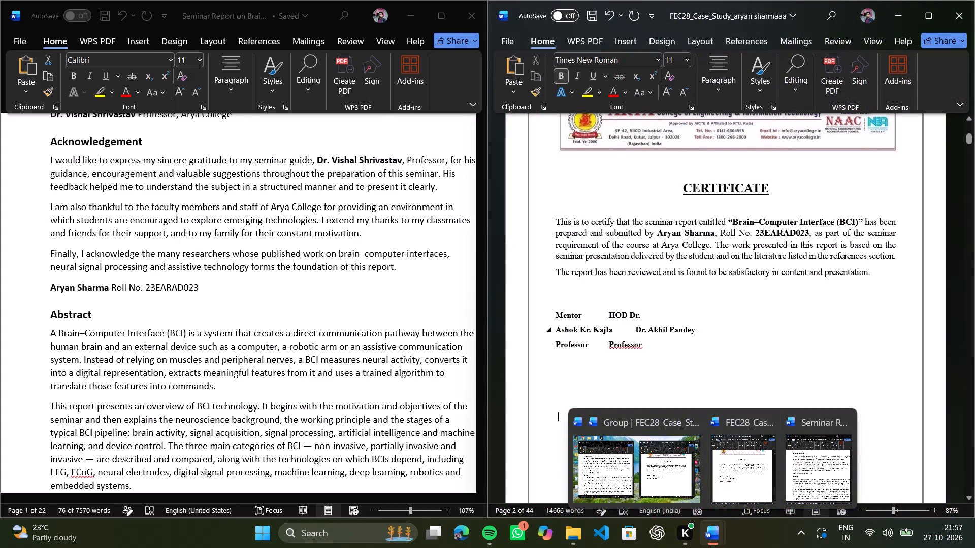
left_click(646, 330)
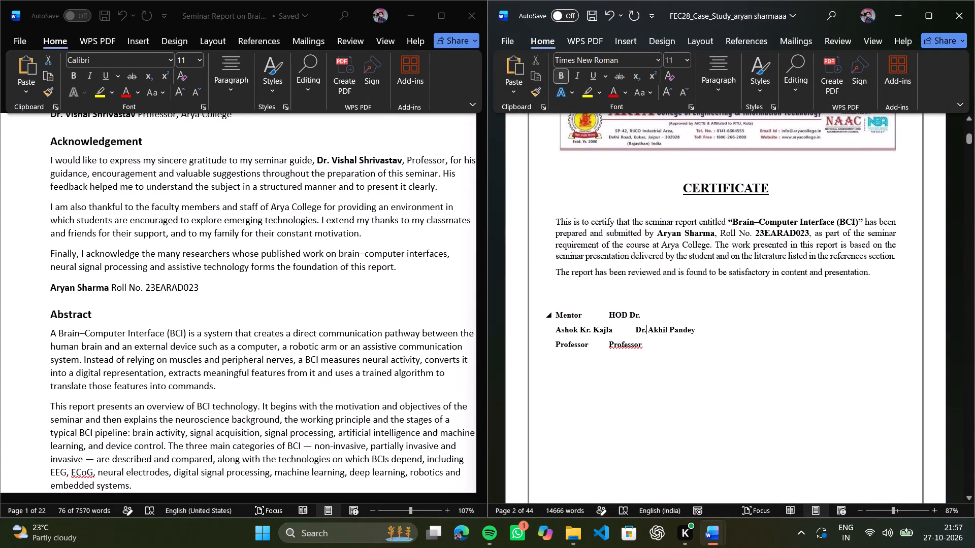
left_click(607, 316)
double_click(607, 316)
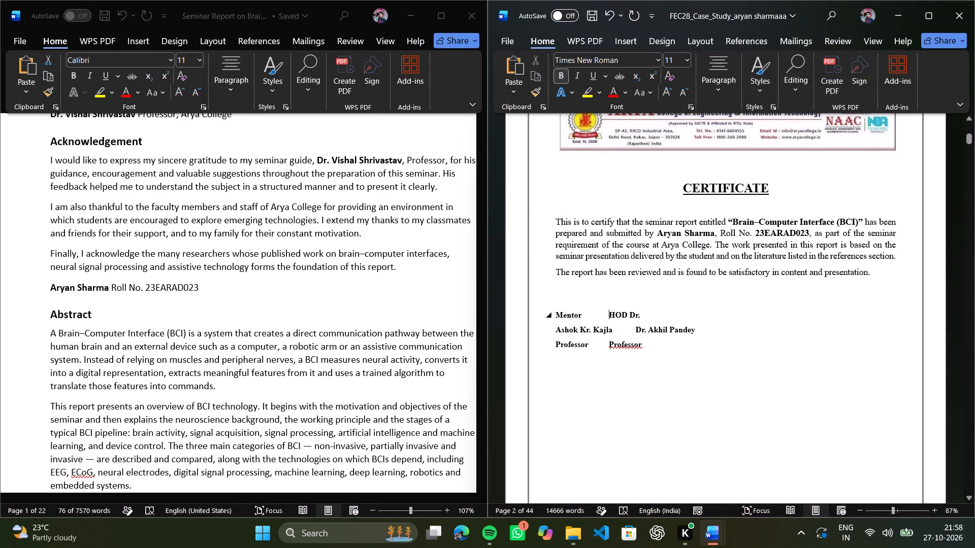
double_click(607, 316)
left_click_drag(607, 316, 629, 325)
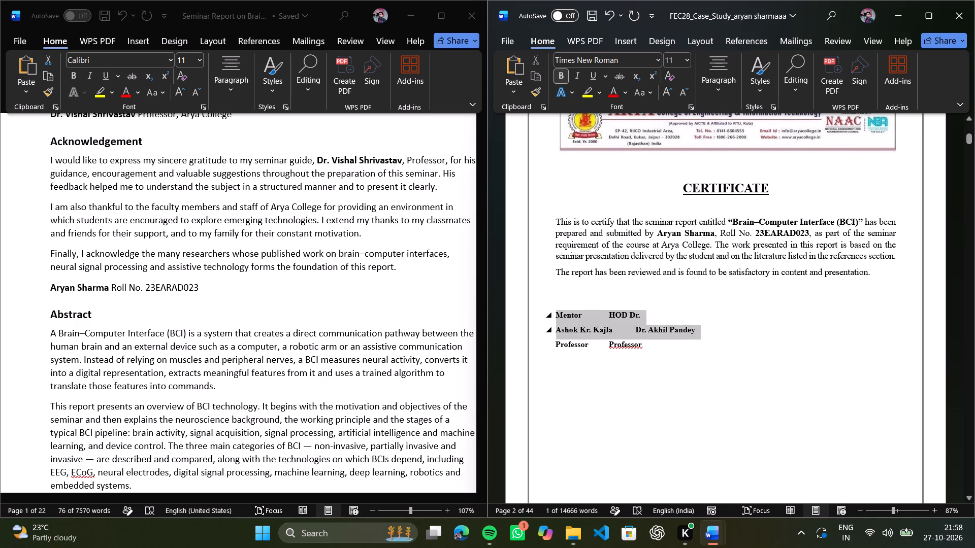
left_click_drag(629, 325, 625, 321)
left_click(625, 321)
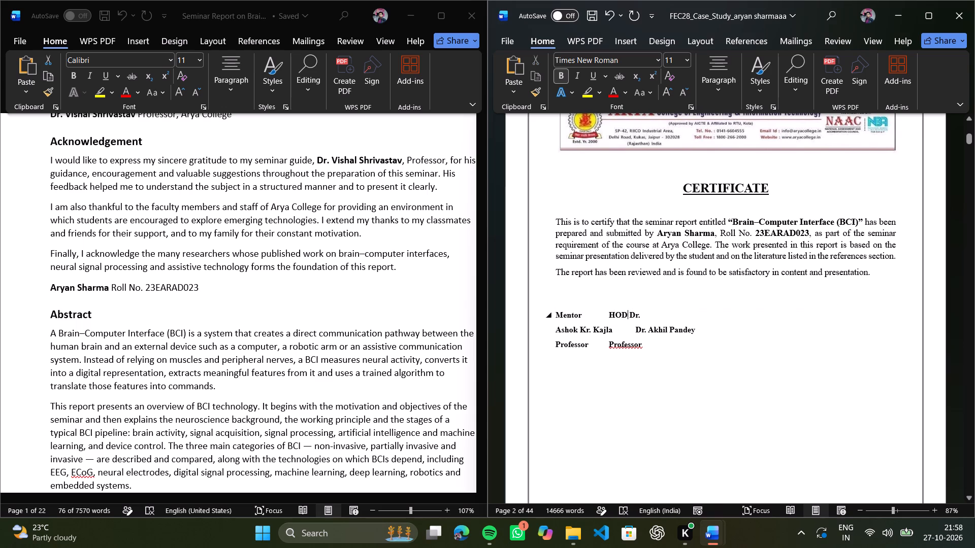
key("Return")
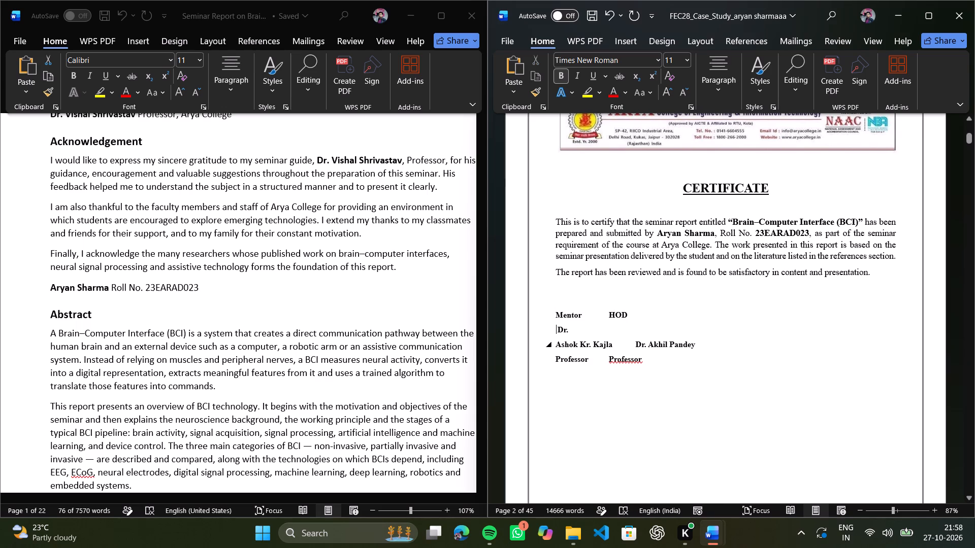
key("BackSpace")
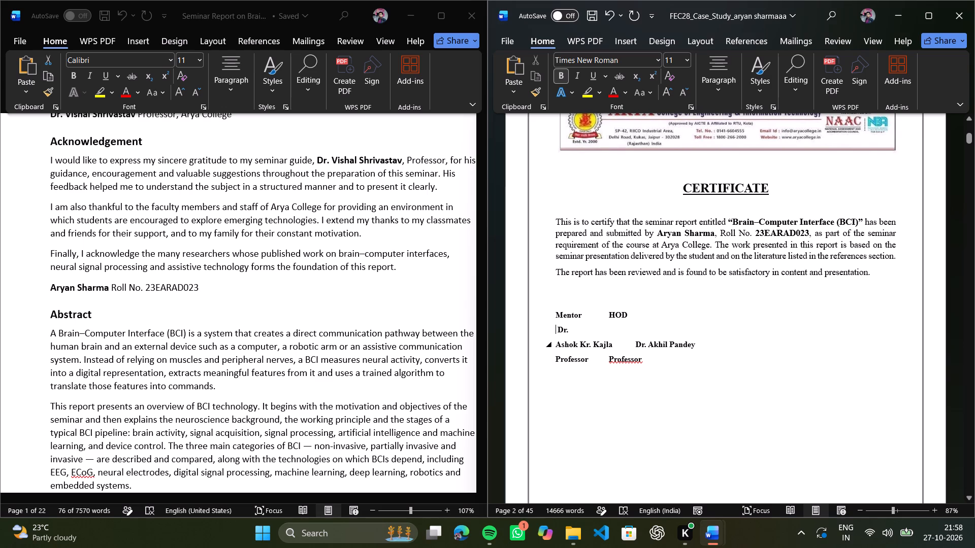
triple_click(555, 347)
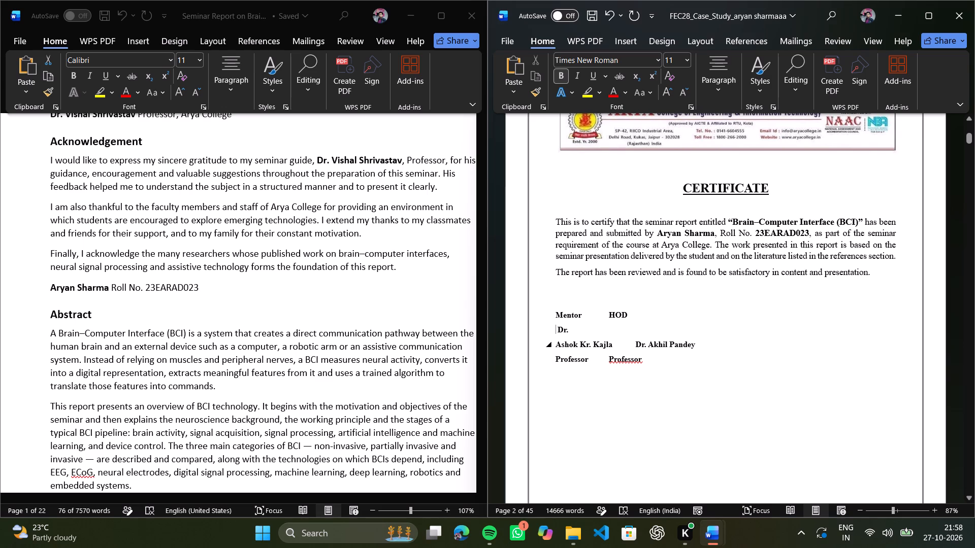
left_click(555, 347)
key("BackSpace")
key("BackSpace")
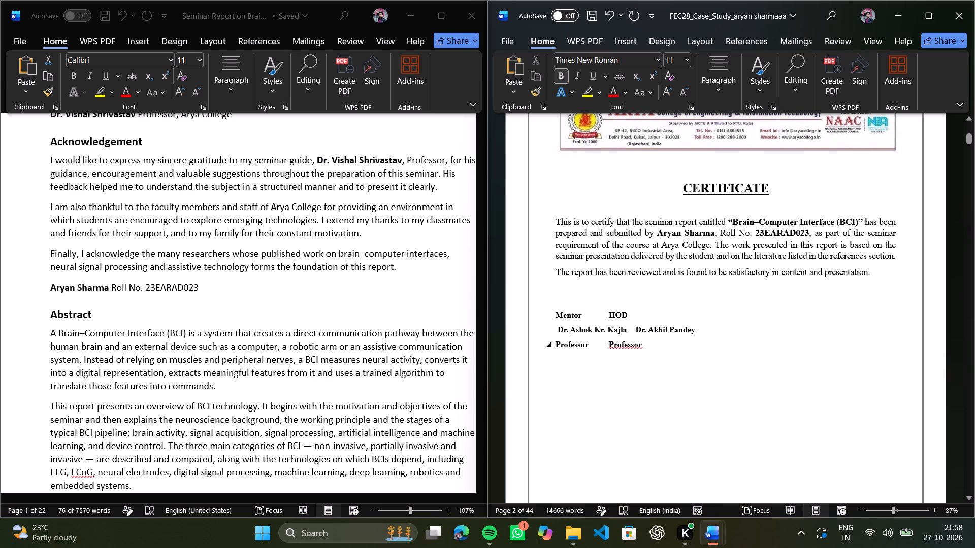
Reduce the signature block to Mentor, the first name and Professor on three lines at font size 12, removing the HOD column.
left_click(604, 346)
left_click_drag(604, 346, 642, 350)
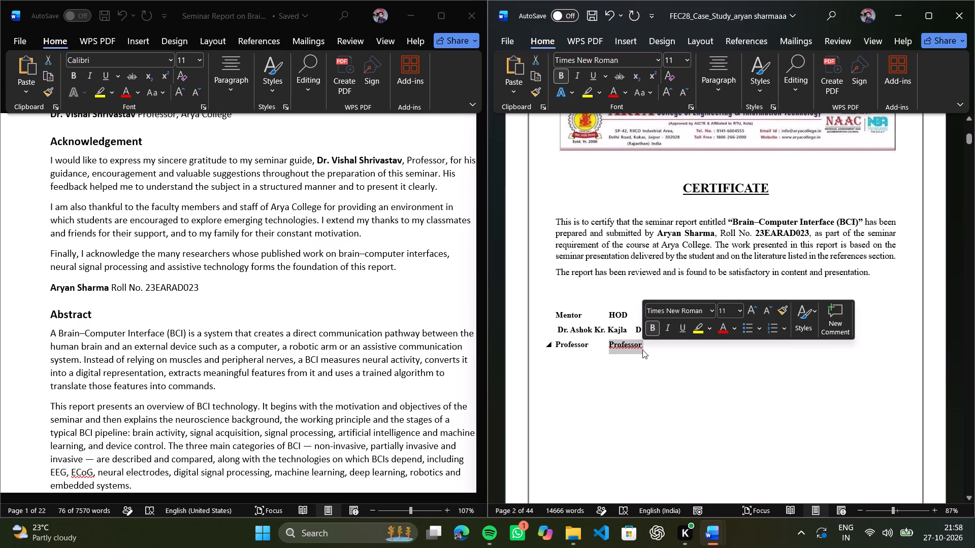
Remove the HOD column from the certificate's signature block, deleting the second Professor, the HOD label and the second name.
key("BackSpace")
left_click_drag(634, 328, 681, 339)
left_click(681, 339)
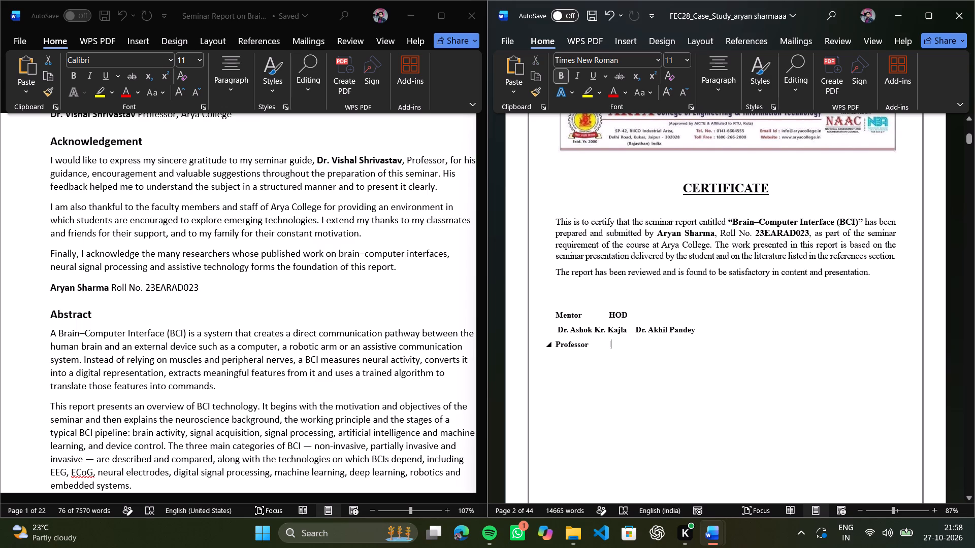
left_click(664, 341)
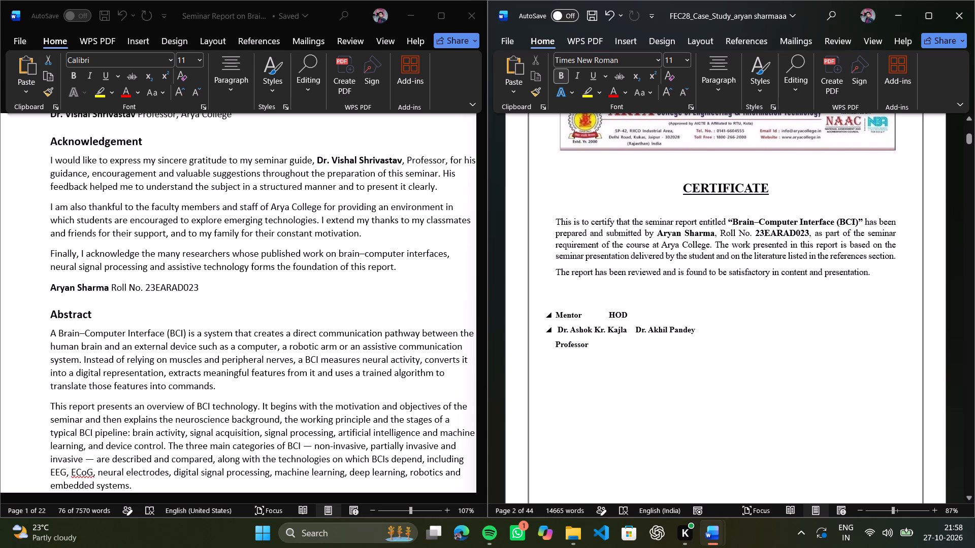
double_click(611, 321)
key("BackSpace")
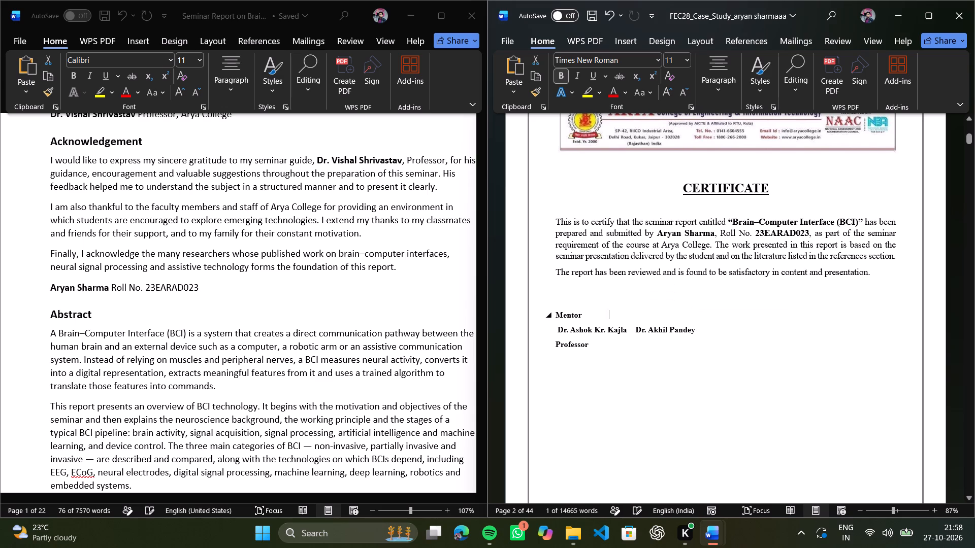
left_click_drag(633, 332, 650, 332)
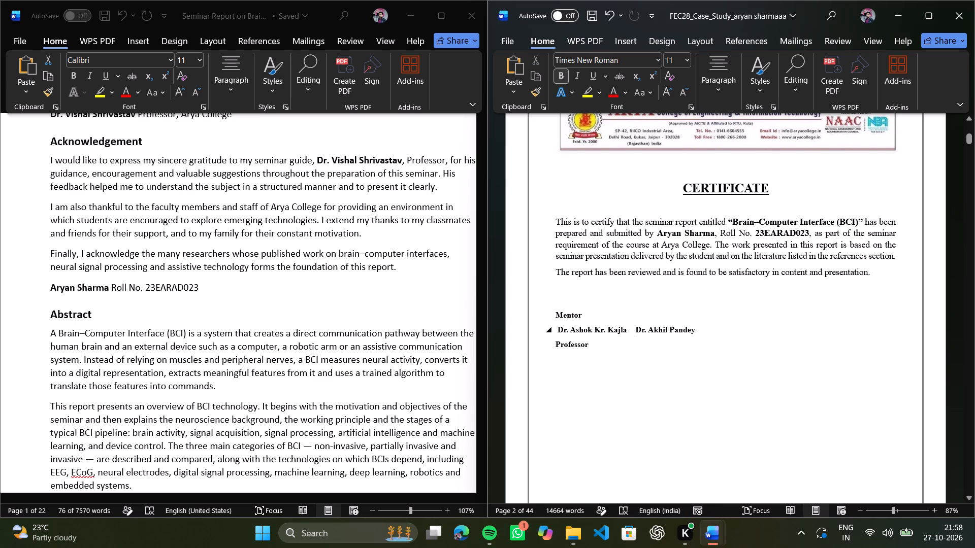
left_click_drag(650, 332, 706, 334)
key("BackSpace")
Set the font size of the three remaining signature lines, from Mentor to Professor, to 12.
left_click_drag(558, 320, 599, 358)
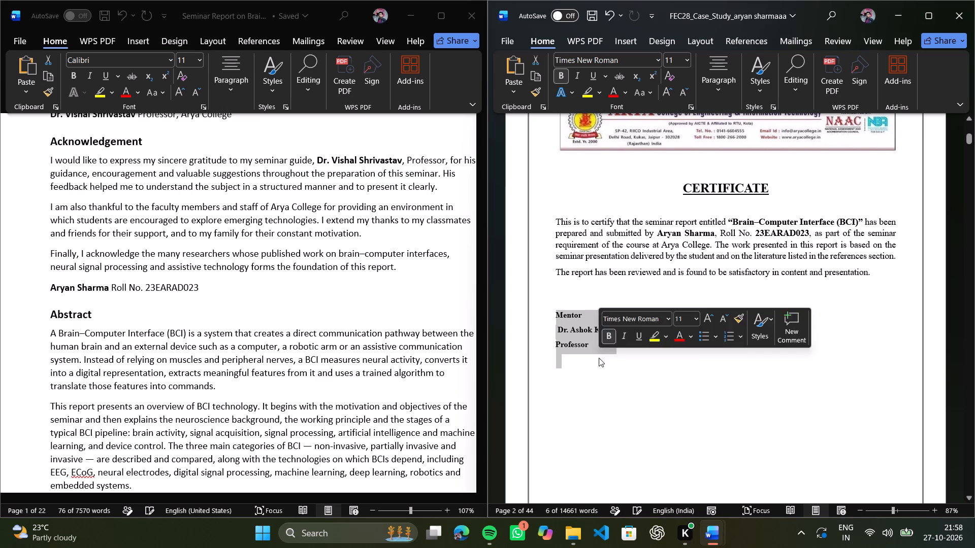
left_click_drag(683, 55, 678, 132)
left_click(678, 132)
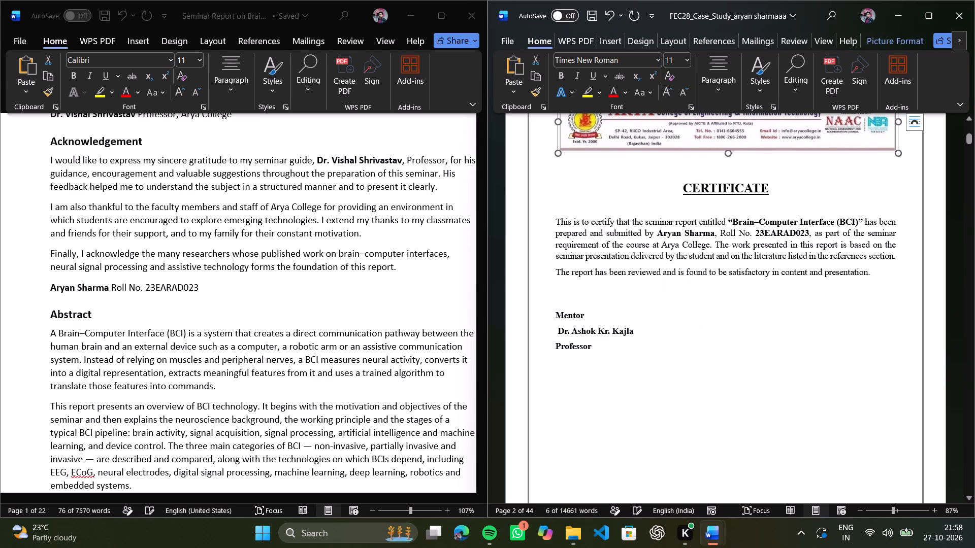
left_click(624, 292)
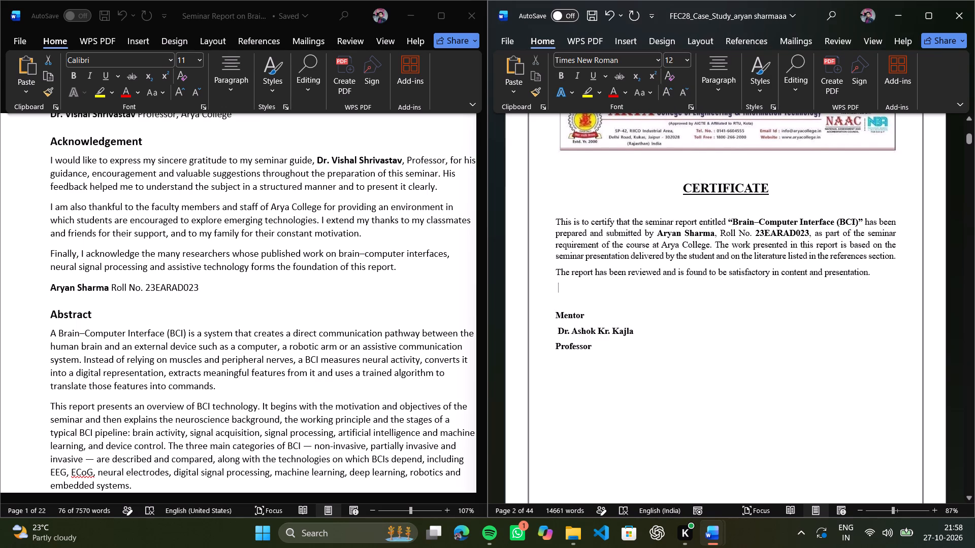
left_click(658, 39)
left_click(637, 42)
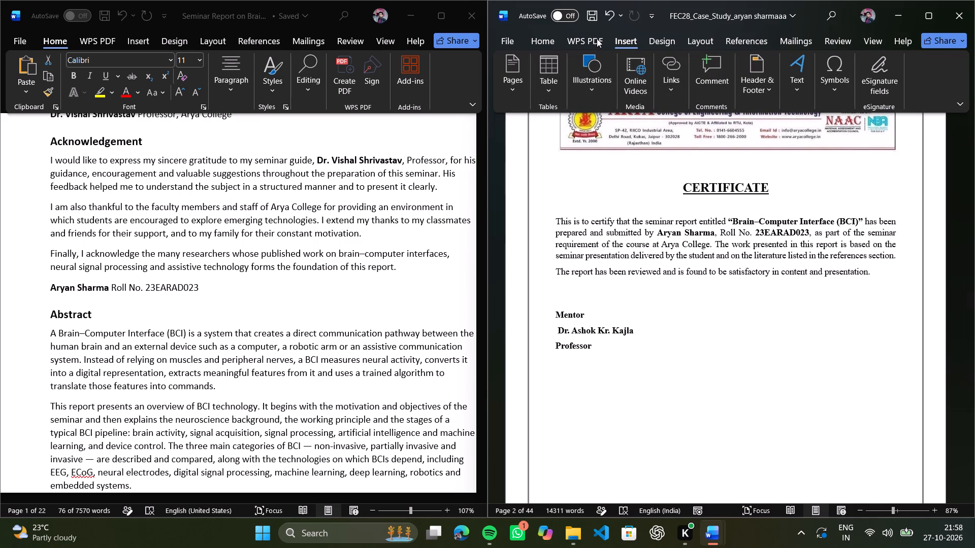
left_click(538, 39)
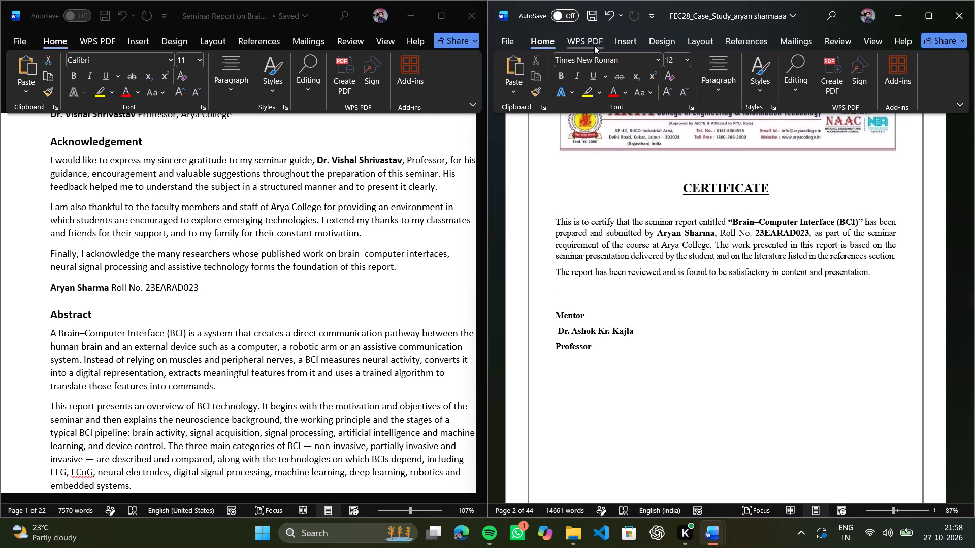
Draw a text box beside the mentor's signature block, near the page's right border.
left_click(614, 41)
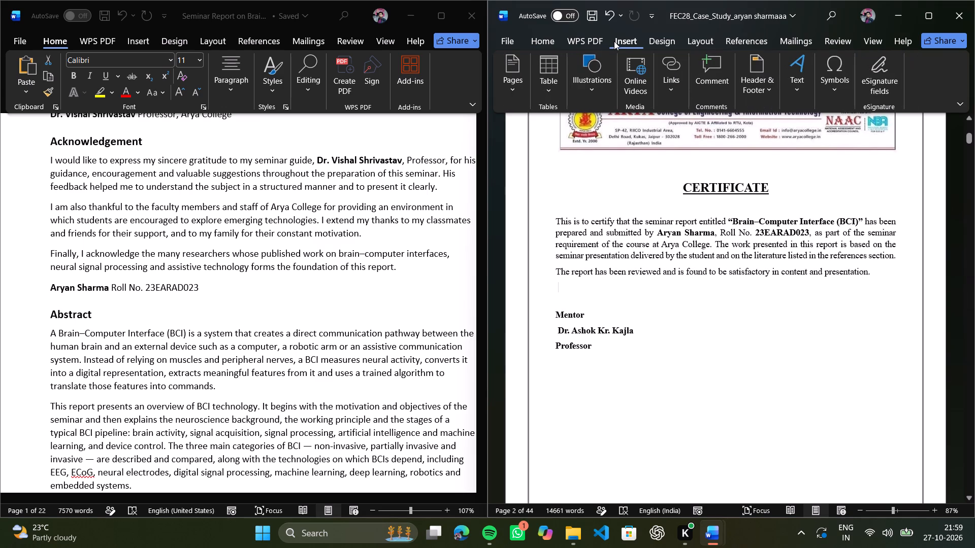
left_click(604, 73)
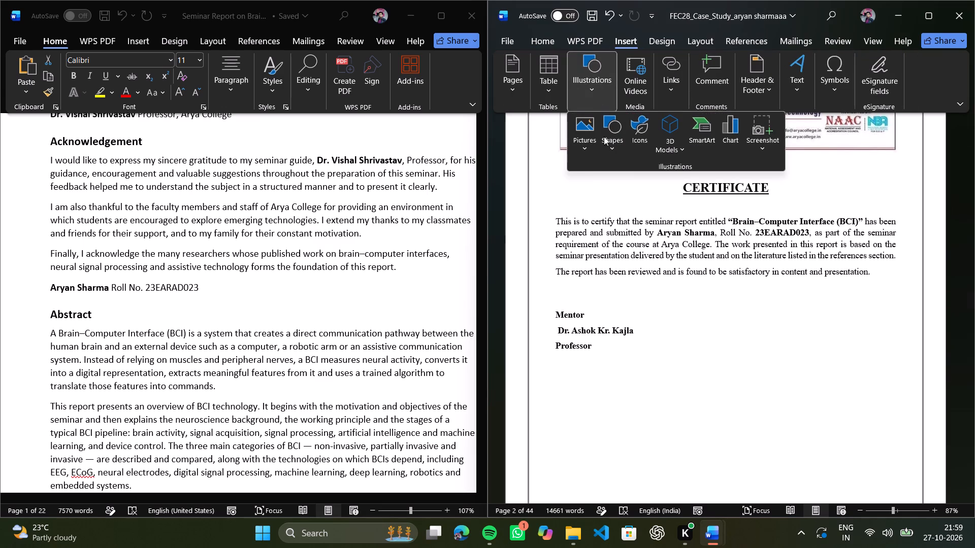
left_click(614, 143)
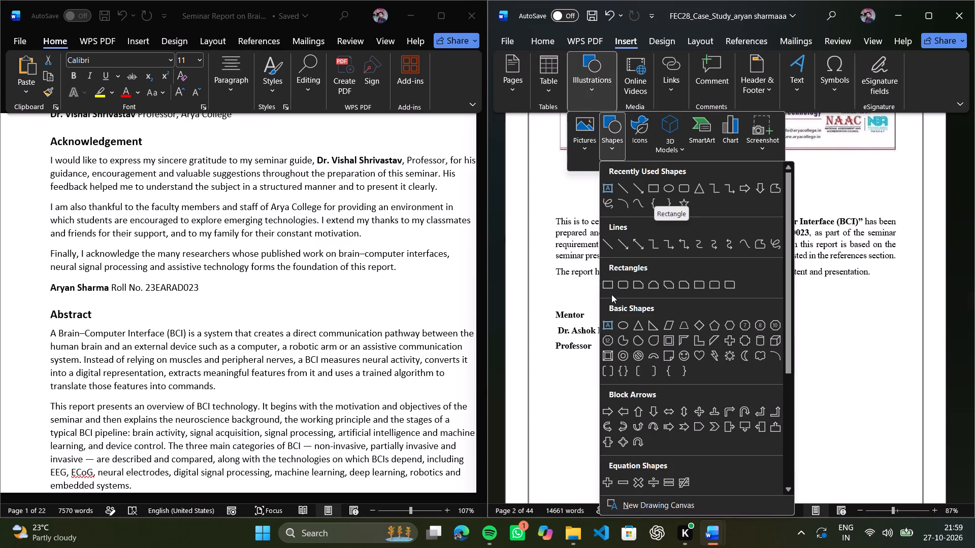
left_click(603, 192)
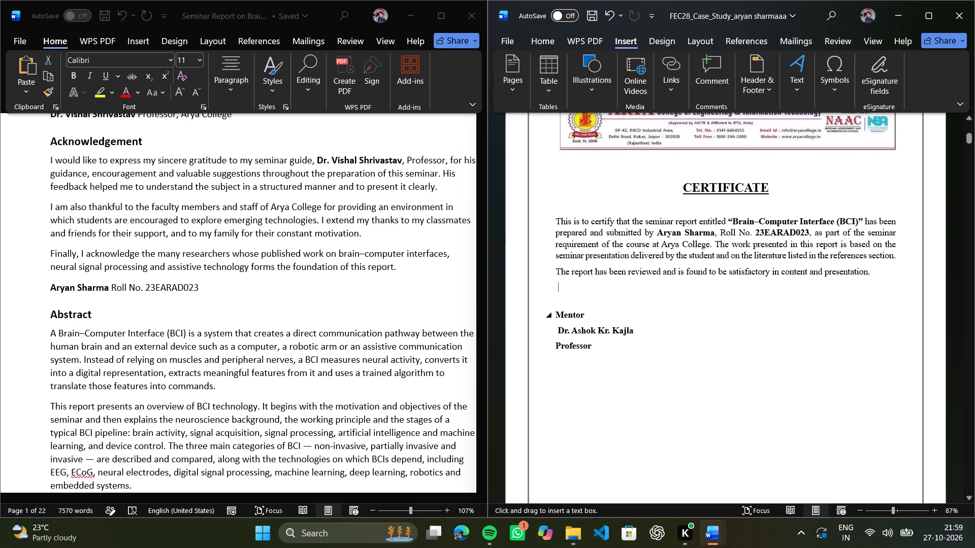
left_click_drag(807, 316, 831, 329)
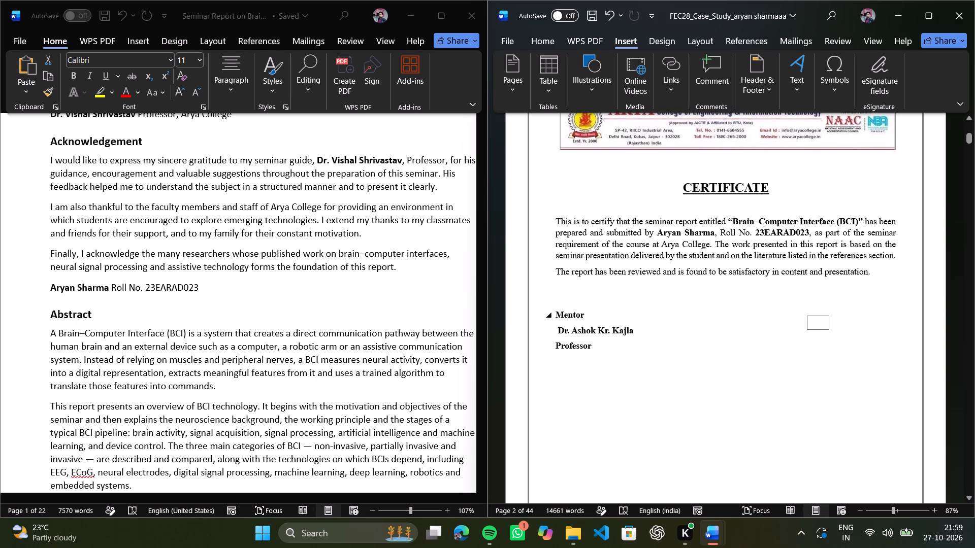
left_click_drag(831, 329, 899, 380)
left_click_drag(899, 380, 915, 378)
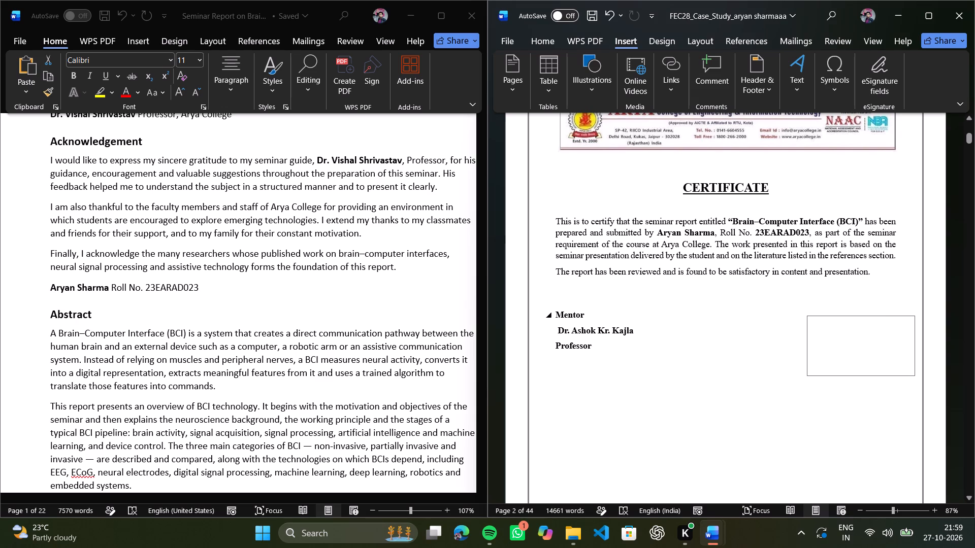
left_click_drag(915, 378, 915, 378)
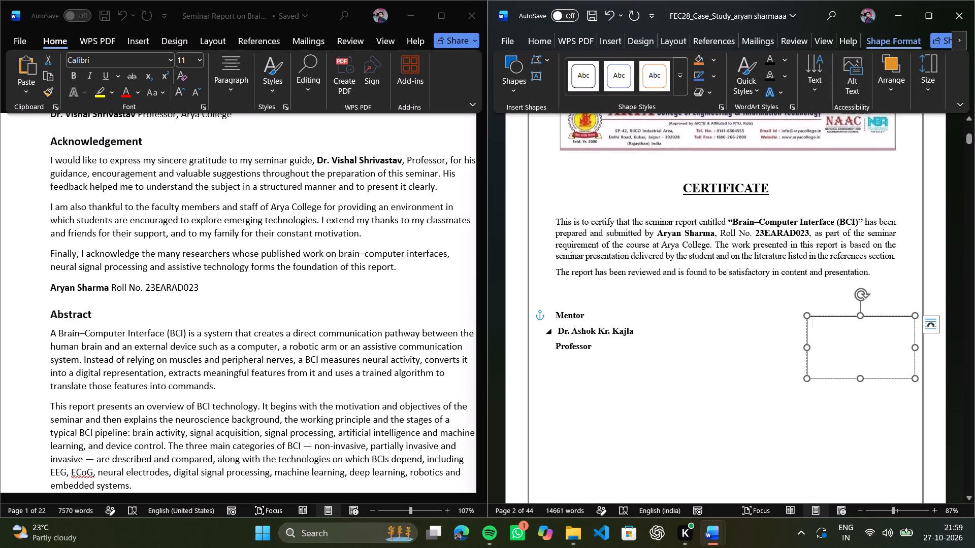
Apply the first transparent black-text preset shape style without an outline to the new text box.
left_click(513, 38)
left_click(505, 43)
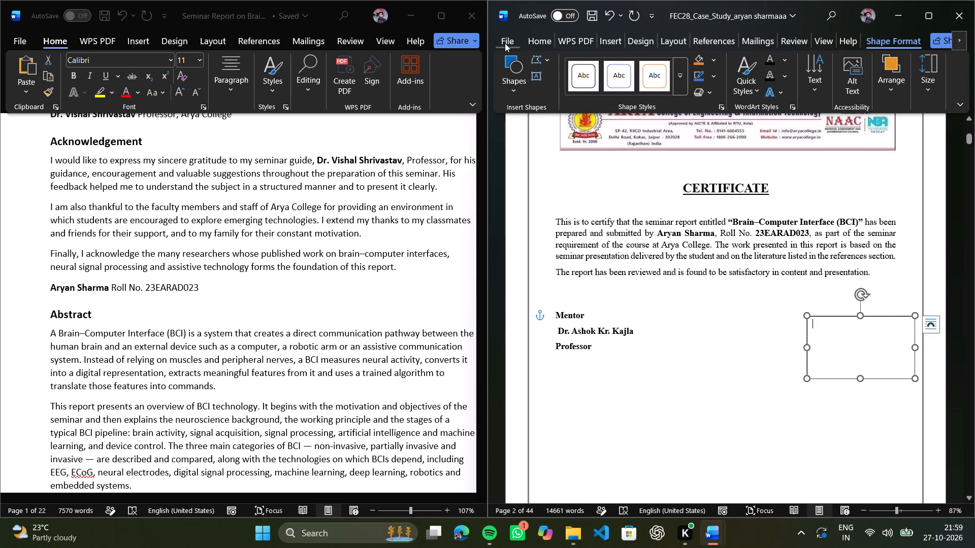
left_click(783, 63)
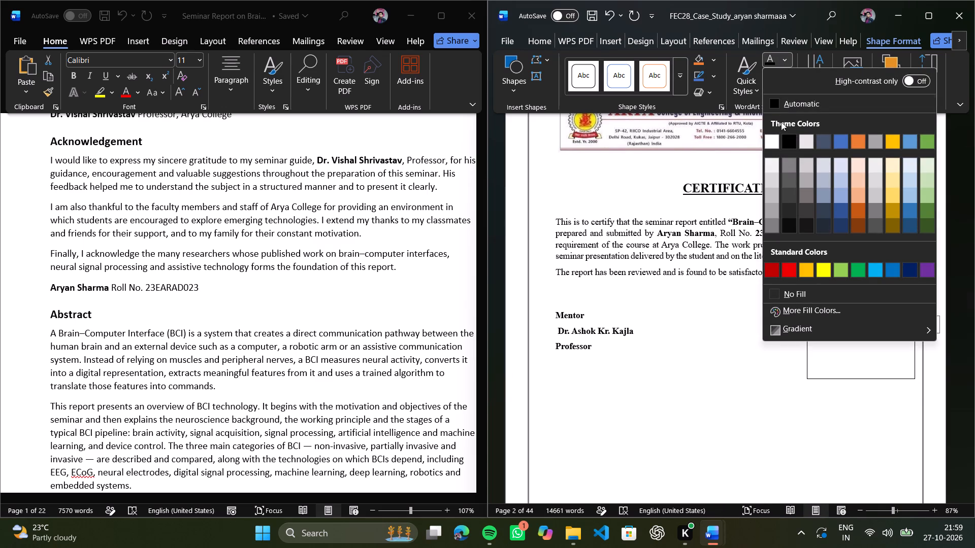
left_click(816, 77)
left_click(680, 83)
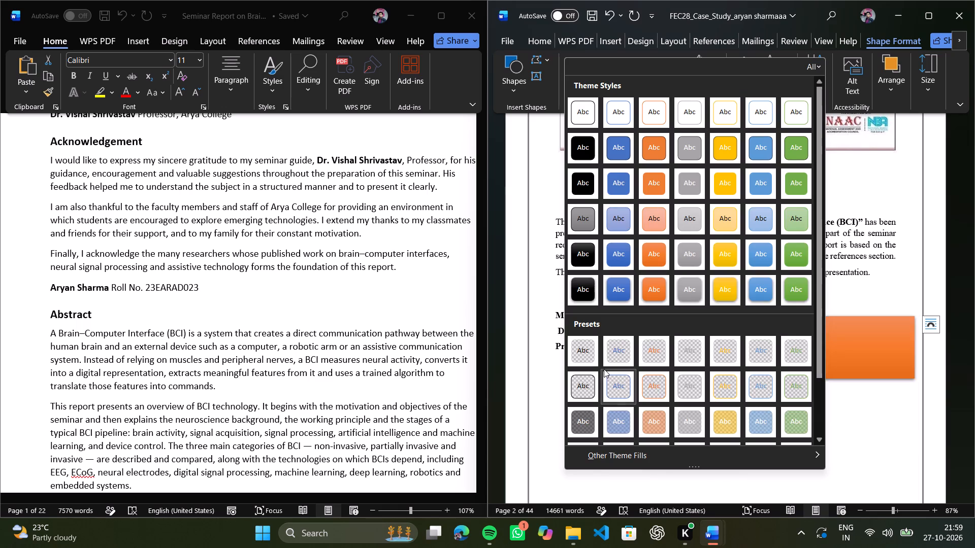
left_click(588, 347)
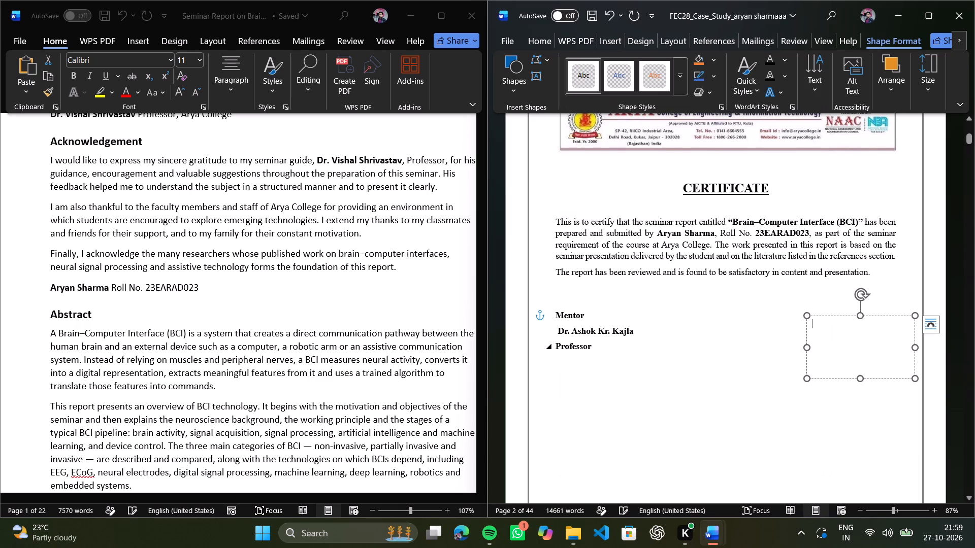
left_click(770, 353)
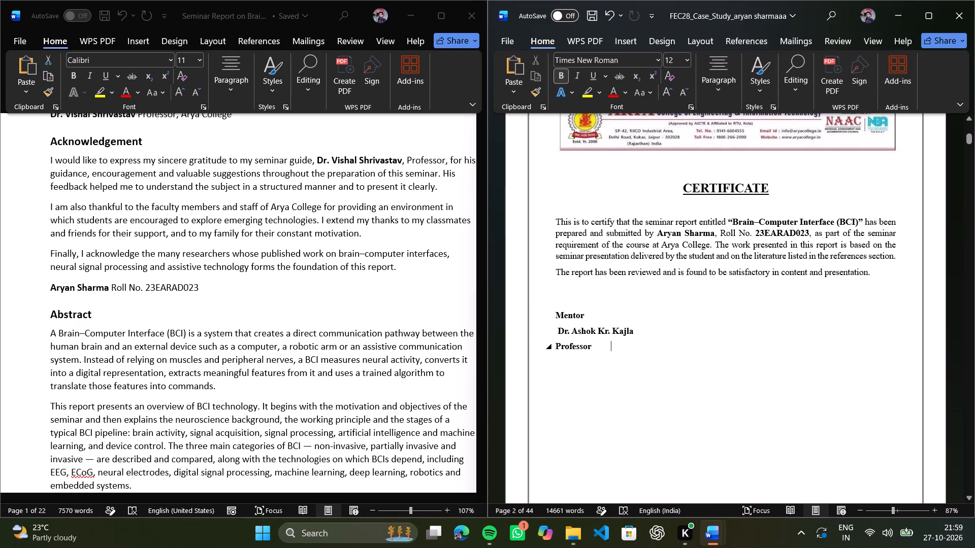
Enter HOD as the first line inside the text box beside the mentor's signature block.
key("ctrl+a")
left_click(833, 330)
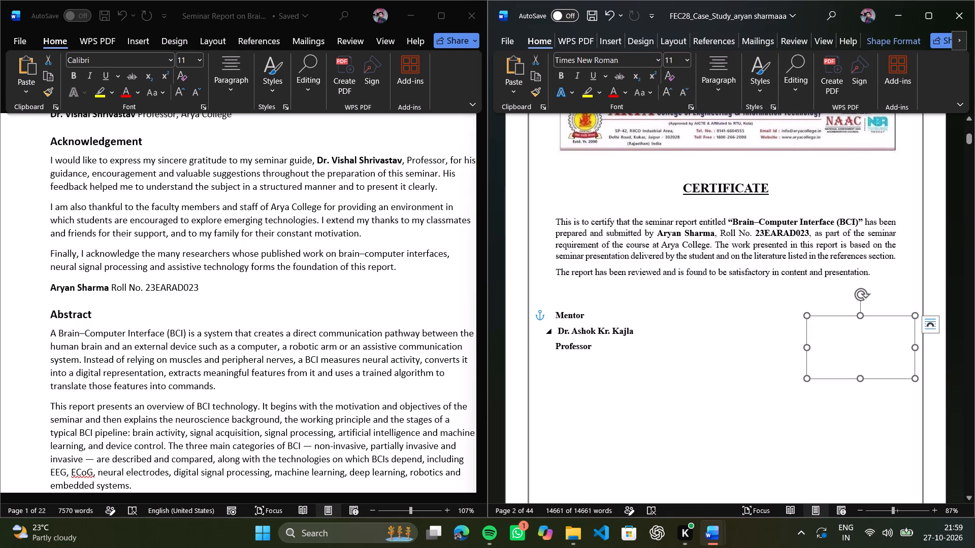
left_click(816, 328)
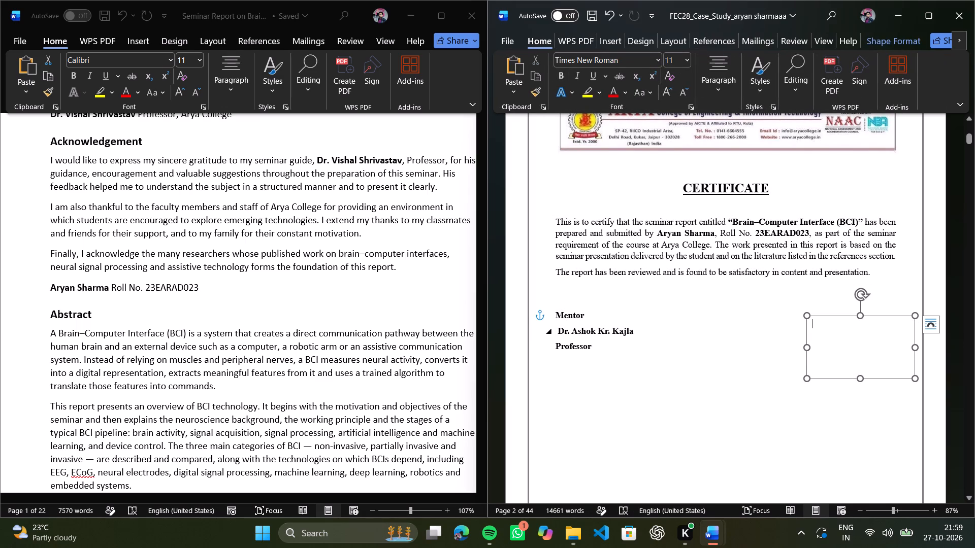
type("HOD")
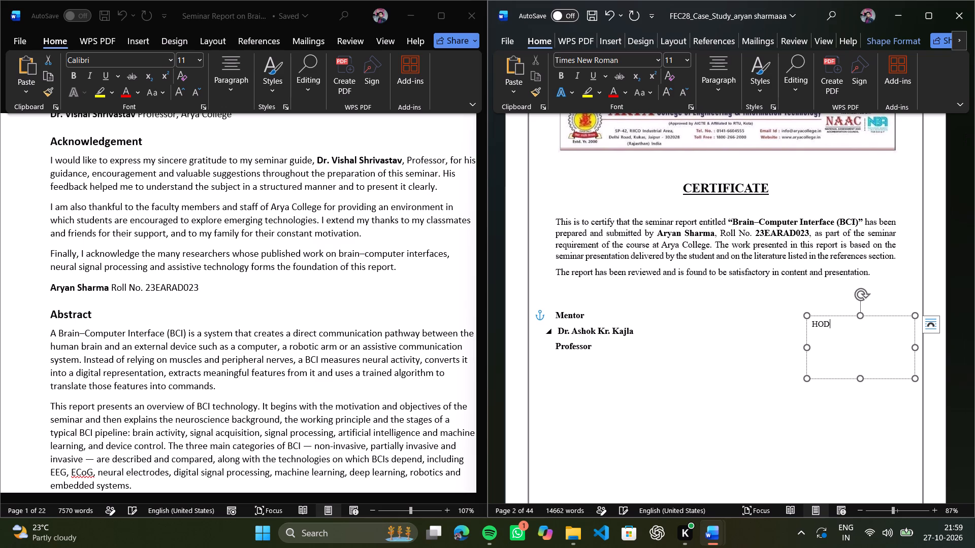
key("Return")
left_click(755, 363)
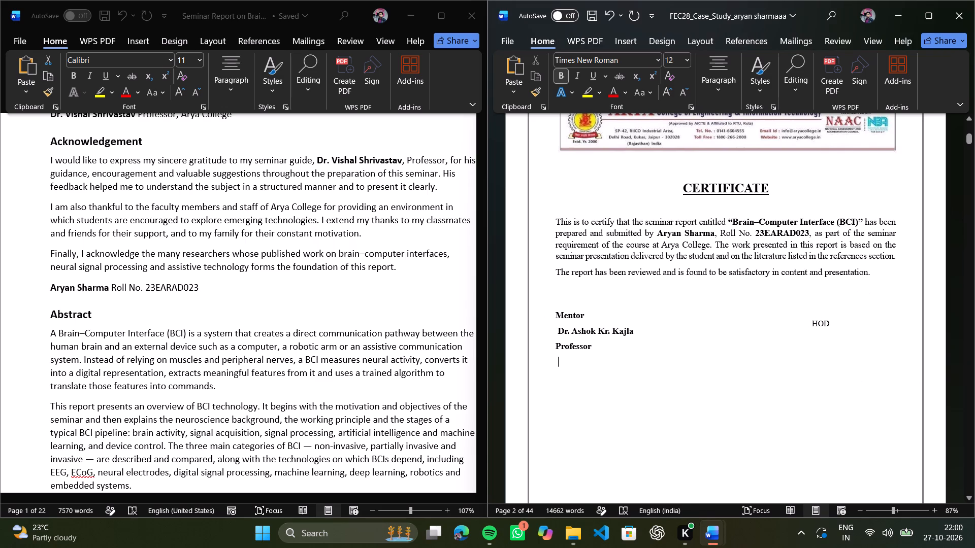
Undo the text box and the signature block reduction, back to the version with both Mentor and HOD columns.
key("ctrl+z")
key("ctrl+z")
key("ctrl+z")
key("ctrl+z")
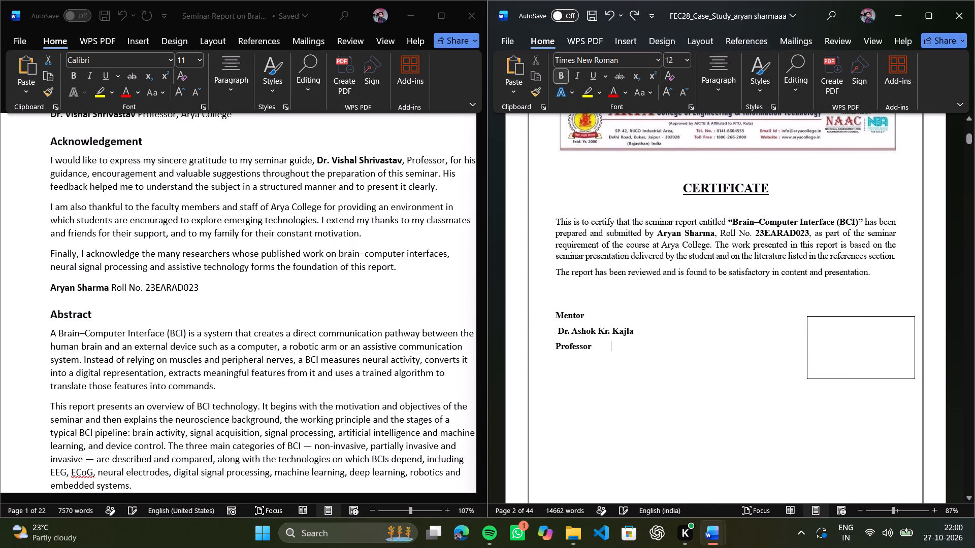
key("ctrl+z")
key("ctrl+z")
key("ctrl+z")
key("ctrl+z")
key("ctrl+z")
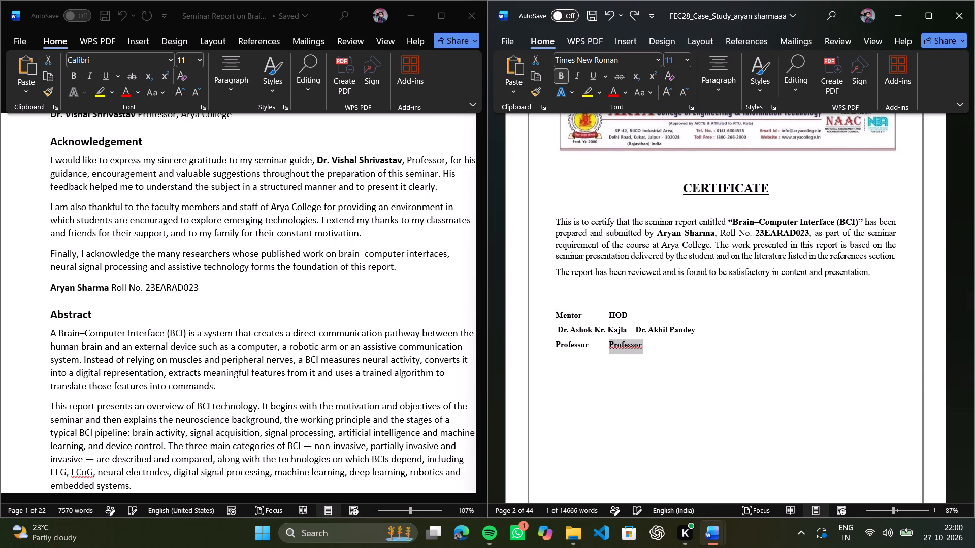
Align HOD and the HOD's name to the page's right margin, keeping Mentor and the mentor's name near the left margin.
left_click_drag(608, 319, 623, 318)
left_click_drag(623, 318, 640, 316)
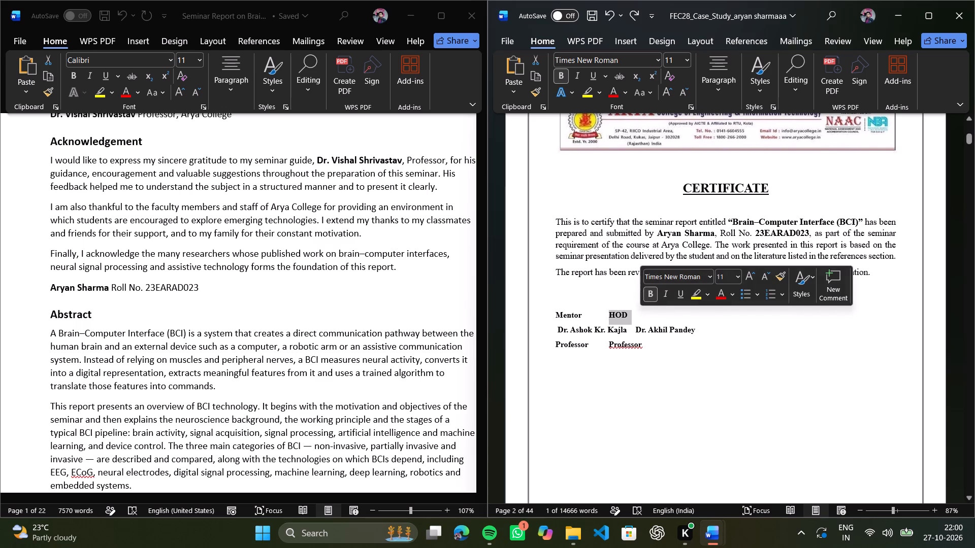
left_click(706, 87)
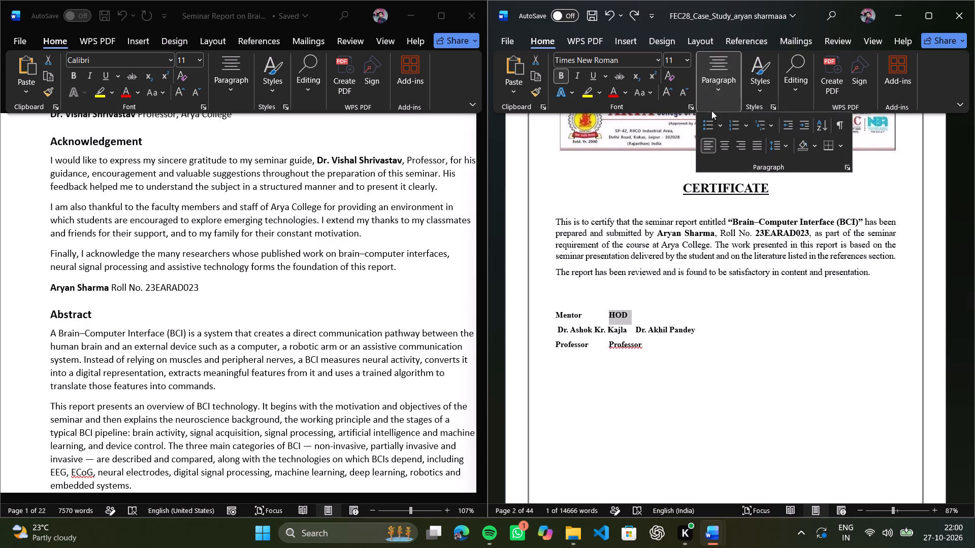
Right-align the certificate's Mentor and HOD line and pad the gap so Mentor sits near the page's left margin.
left_click(724, 147)
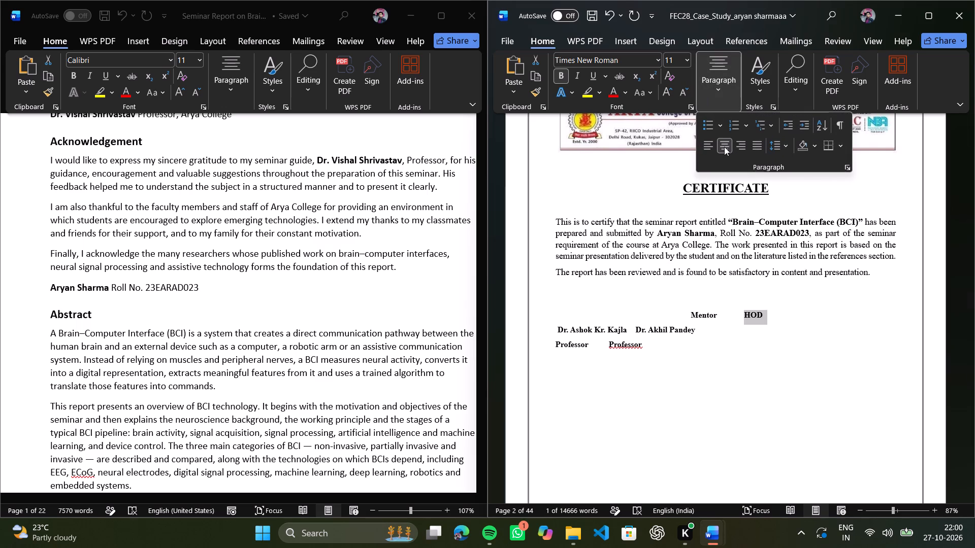
left_click(734, 148)
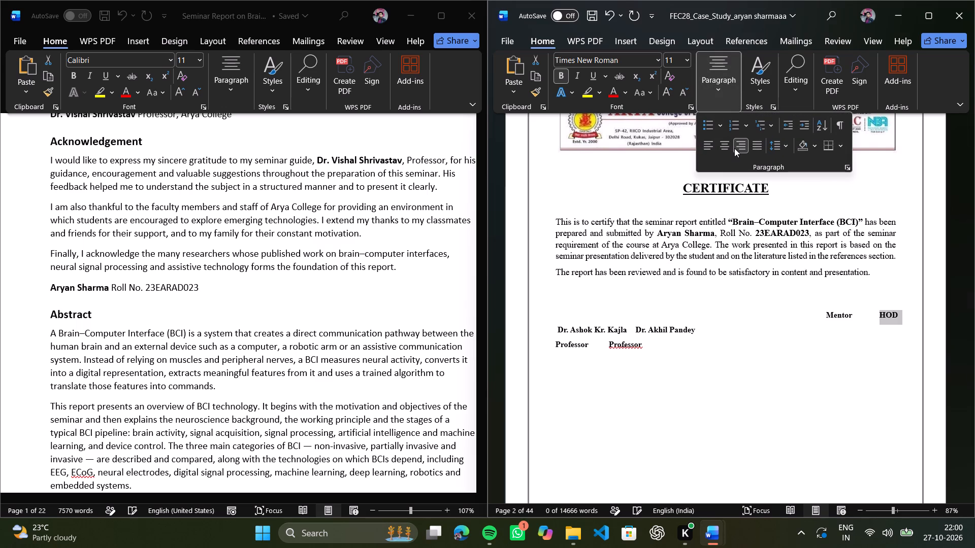
left_click(860, 316)
left_click(860, 316)
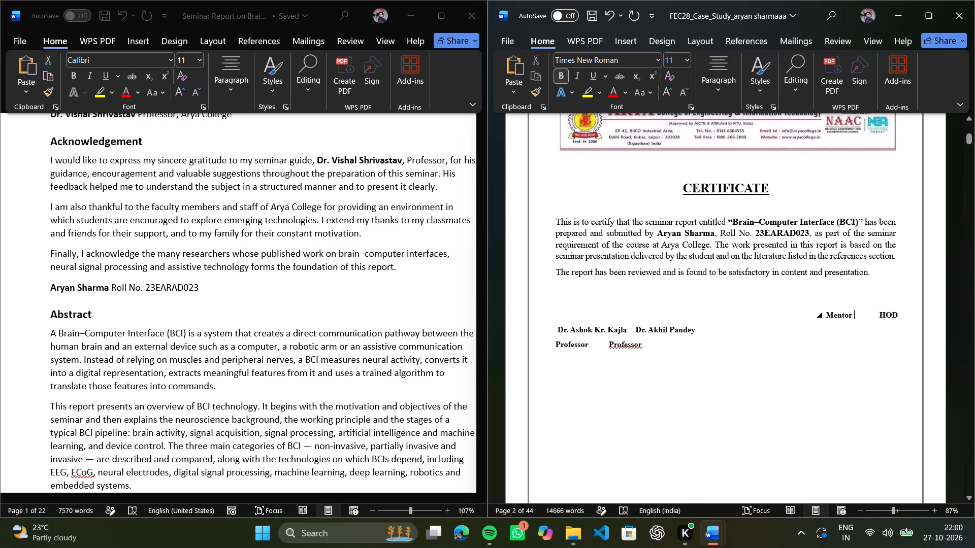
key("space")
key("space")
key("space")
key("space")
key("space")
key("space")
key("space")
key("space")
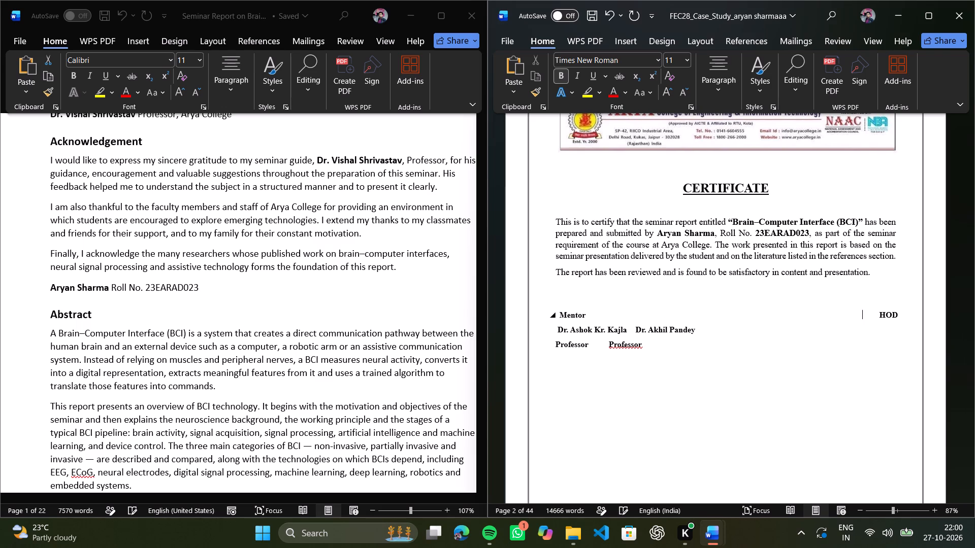
Right-align the line with the mentor's and HOD's names in the signature block.
left_click(633, 333)
left_click_drag(633, 333, 717, 330)
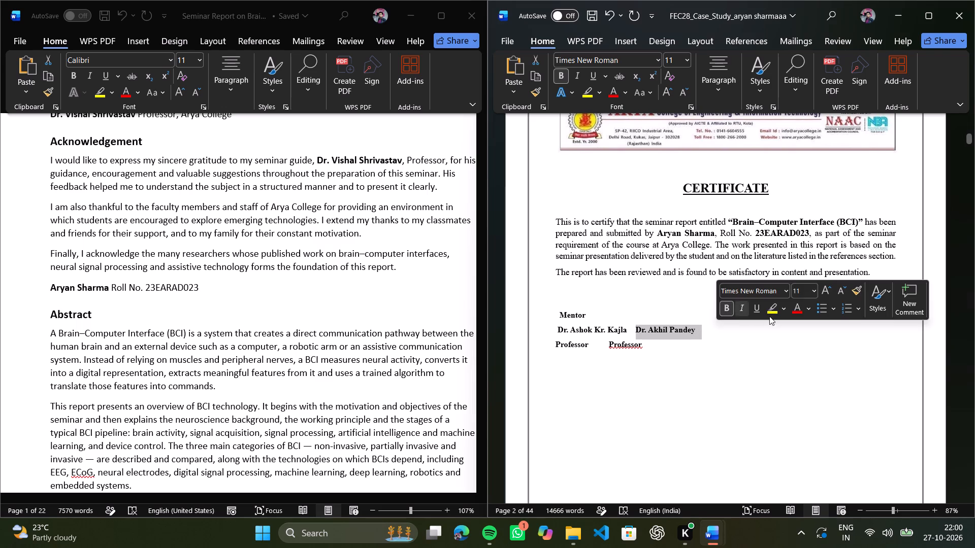
left_click(709, 74)
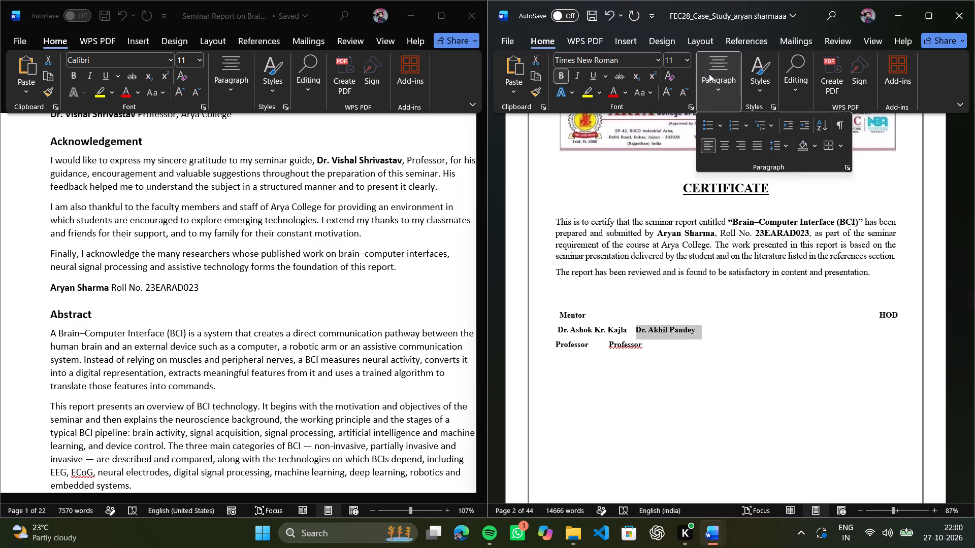
left_click(750, 146)
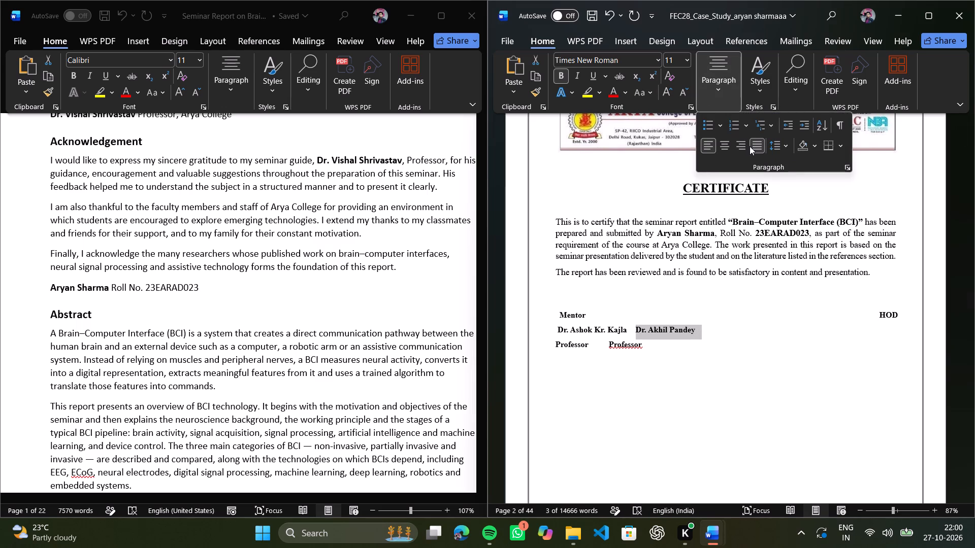
left_click(743, 146)
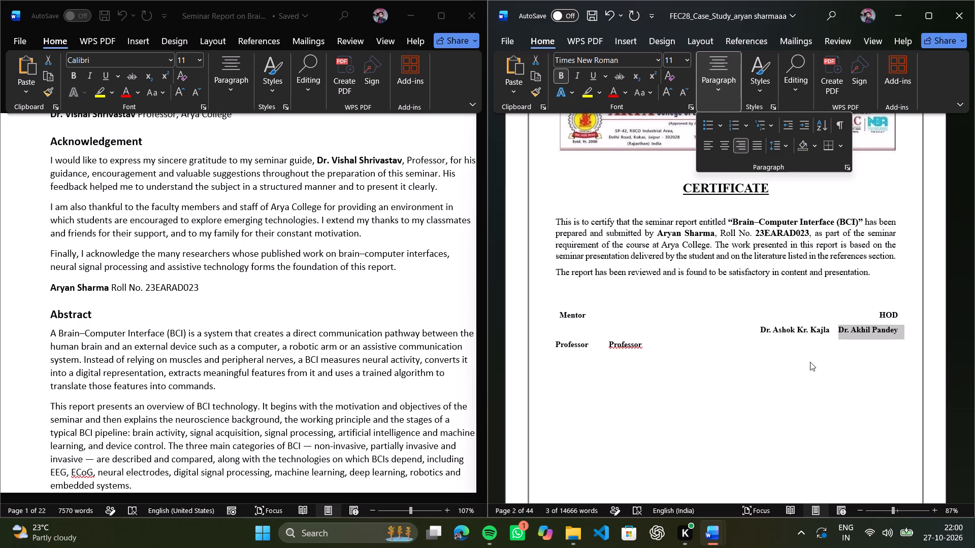
Widen the gap between the two names with spaces so the mentor's name sits under Mentor near the left margin.
left_click(839, 327)
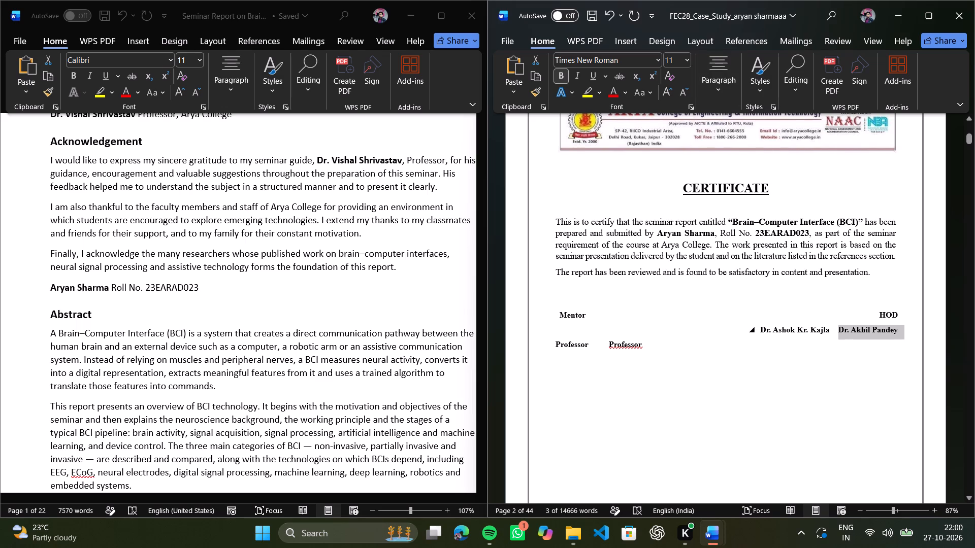
left_click(829, 327)
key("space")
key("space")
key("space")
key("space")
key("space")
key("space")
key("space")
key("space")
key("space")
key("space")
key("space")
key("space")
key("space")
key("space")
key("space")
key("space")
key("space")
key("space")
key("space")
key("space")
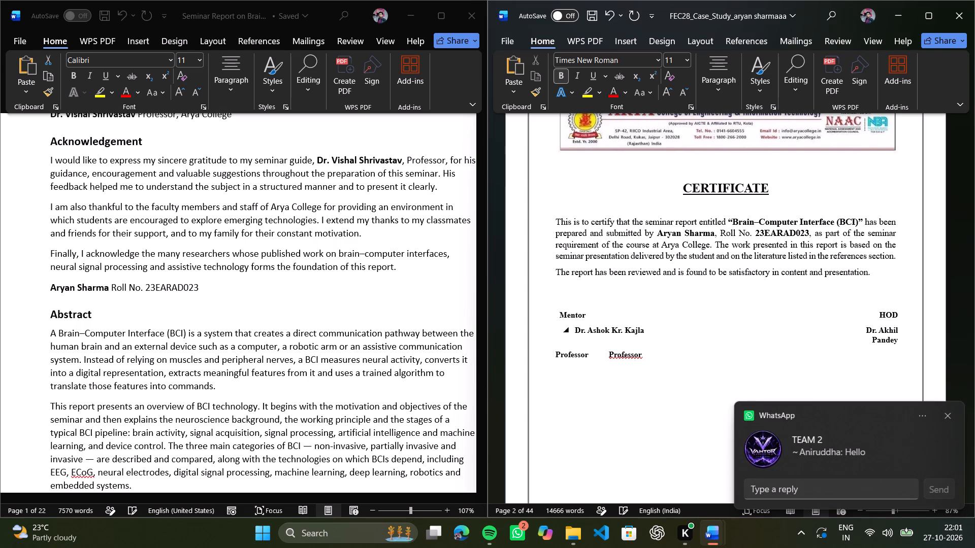
key("BackSpace")
key("BackSpace")
key("BackSpace")
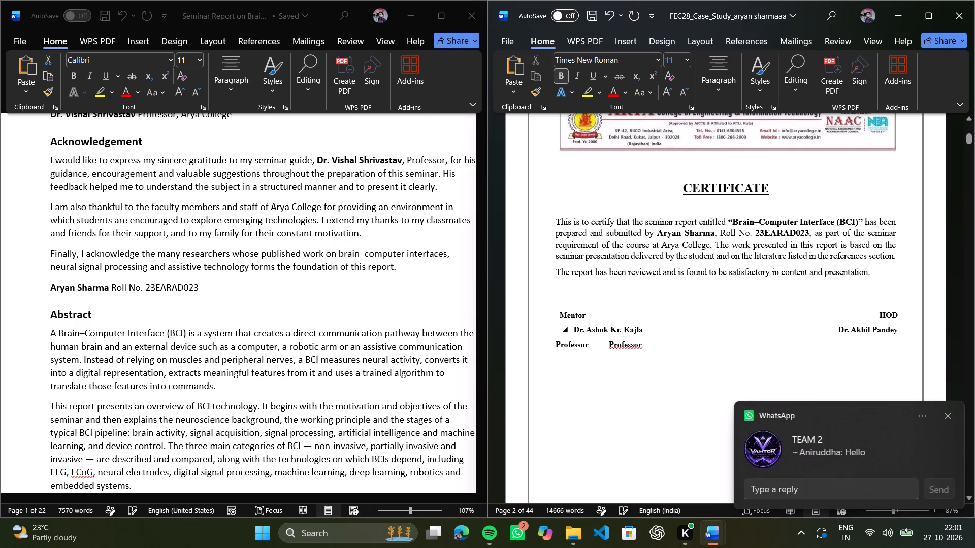
key("BackSpace")
key("BackSpace")
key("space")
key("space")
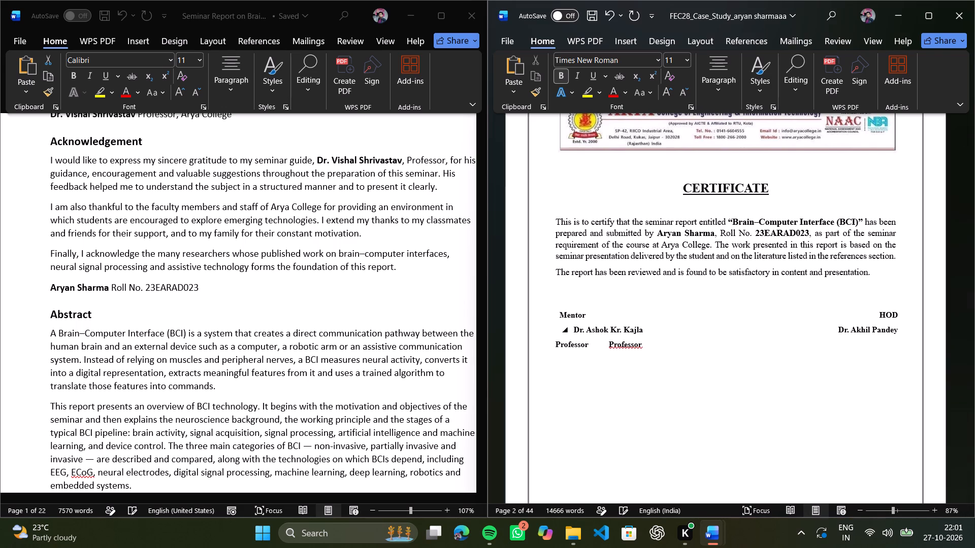
key("BackSpace")
key("BackSpace")
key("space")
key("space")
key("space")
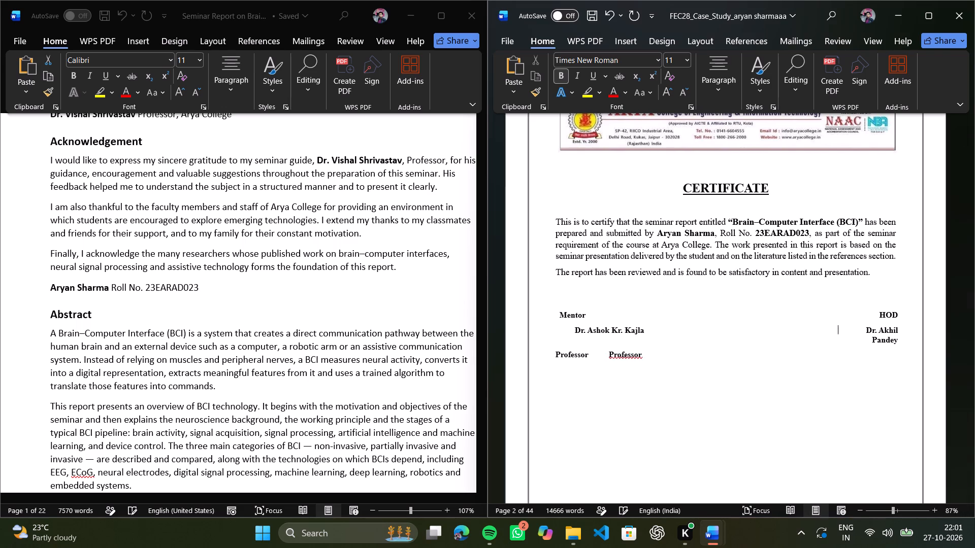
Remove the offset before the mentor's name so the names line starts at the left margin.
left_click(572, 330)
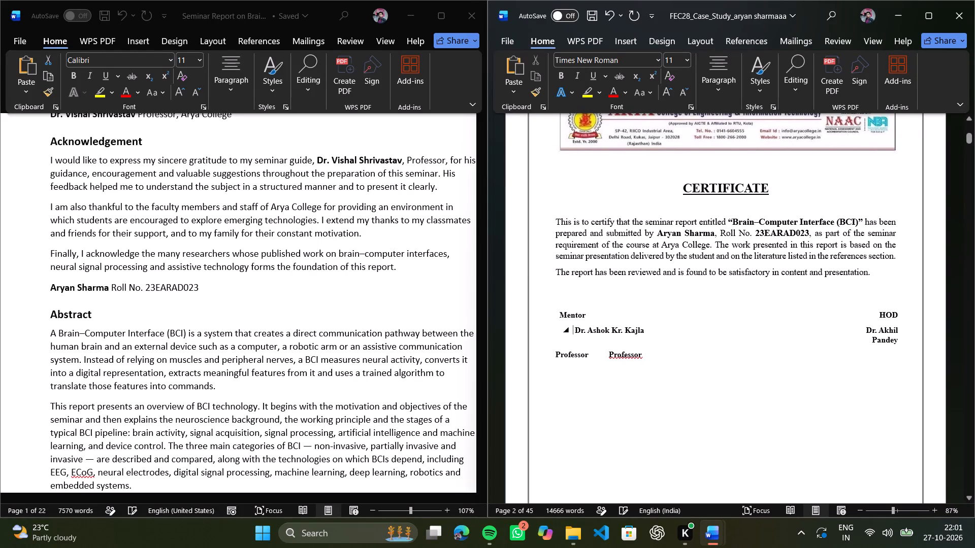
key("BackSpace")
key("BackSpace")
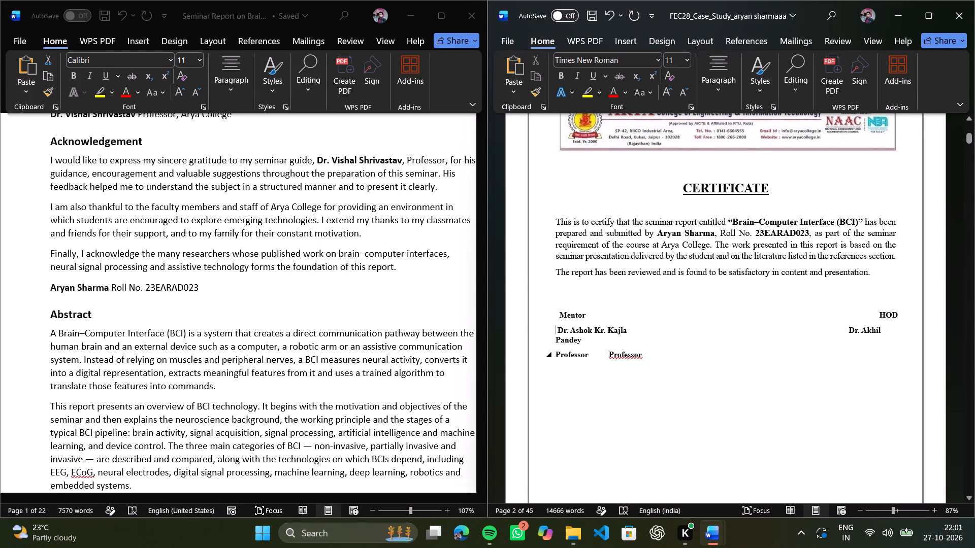
Adjust the spaces between the two names so the HOD's full name fits on the same line as the mentor's.
left_click(714, 326)
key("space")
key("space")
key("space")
key("BackSpace")
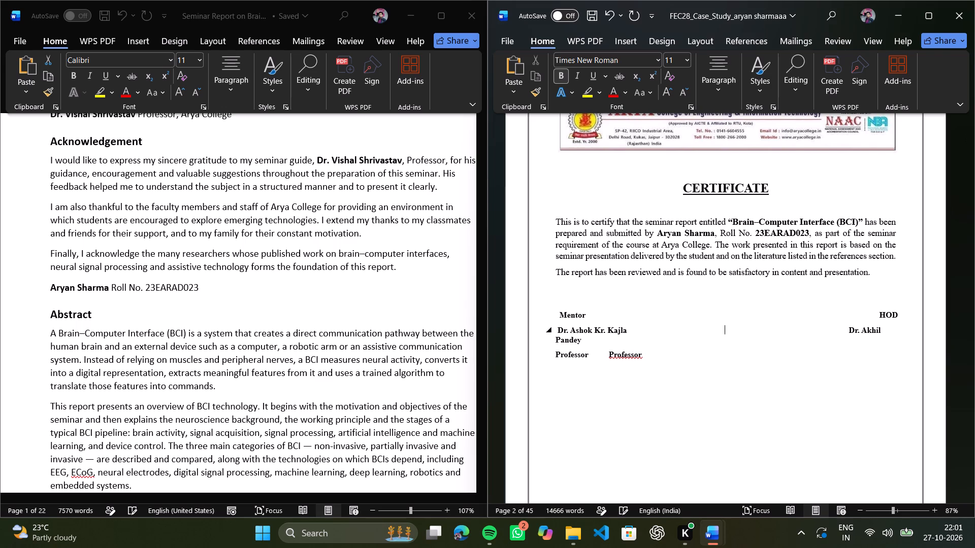
key("BackSpace")
key("BackSpace")
key("BackSpace")
key("BackSpace")
key("BackSpace")
key("BackSpace")
key("BackSpace")
key("BackSpace")
key("BackSpace")
key("BackSpace")
key("BackSpace")
key("BackSpace")
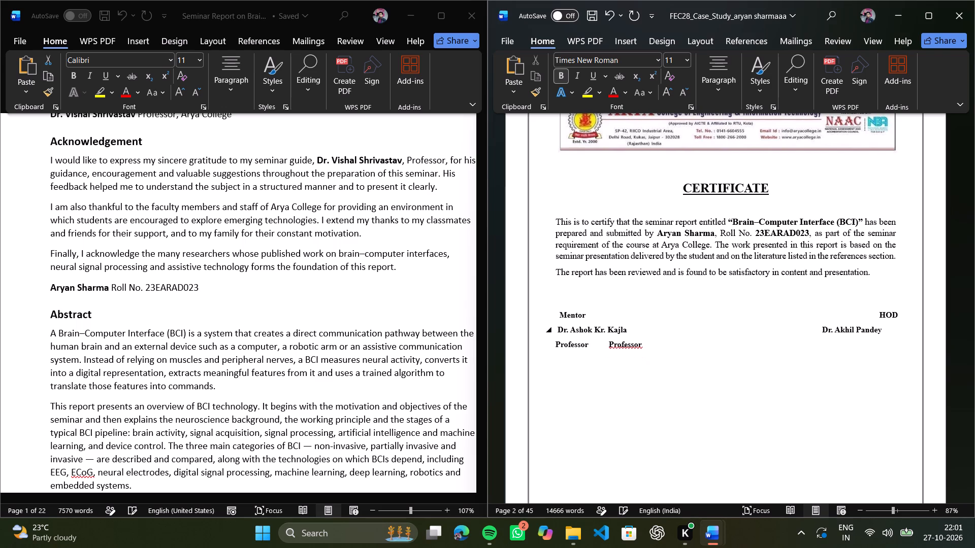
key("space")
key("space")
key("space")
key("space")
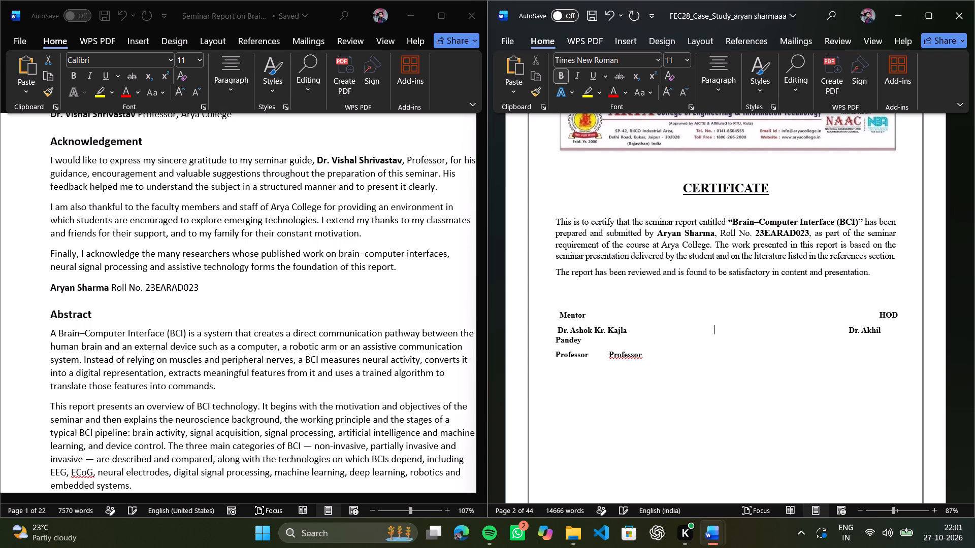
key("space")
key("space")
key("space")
key("BackSpace")
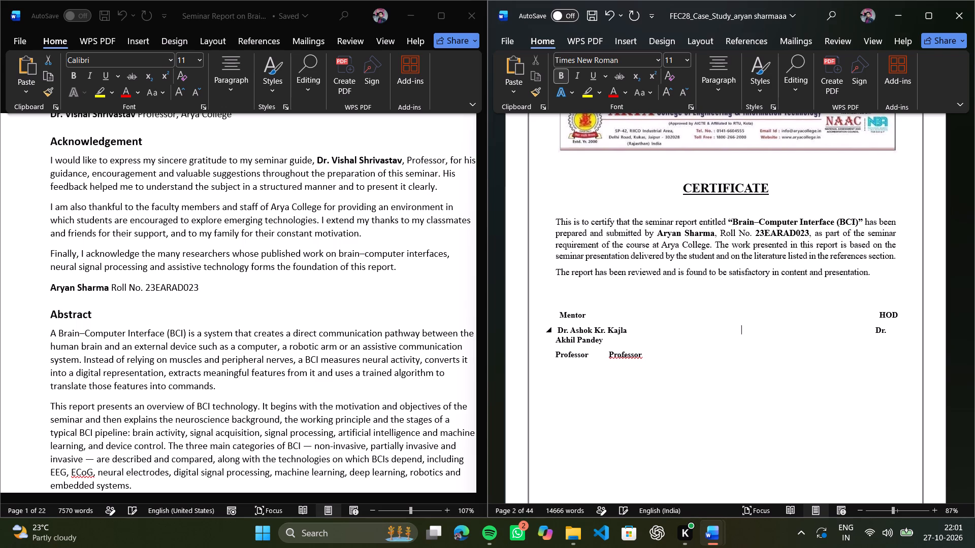
key("BackSpace")
key("BackSpace")
key("BackSpace")
key("BackSpace")
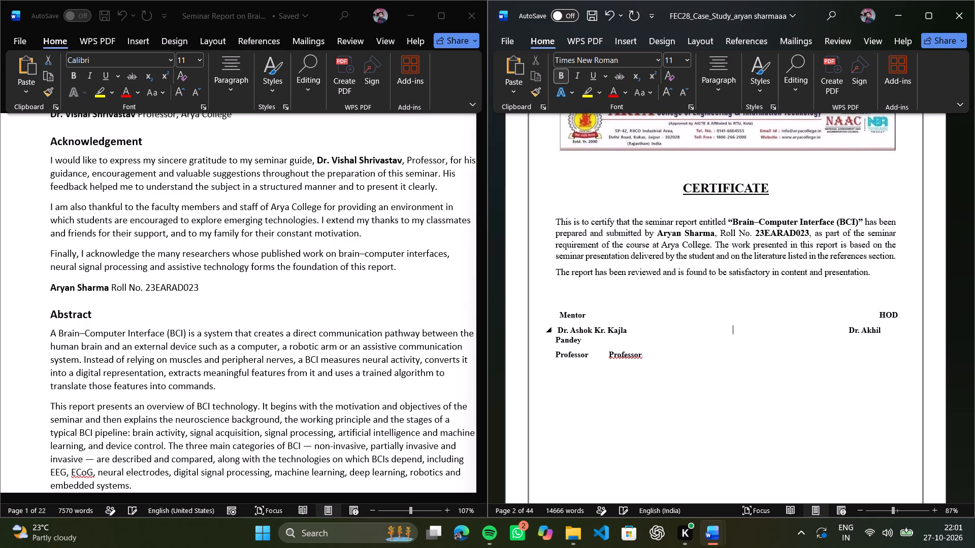
key("BackSpace")
key("BackSpace")
key("BackSpace")
key("BackSpace")
key("BackSpace")
key("BackSpace")
key("BackSpace")
key("BackSpace")
key("BackSpace")
key("BackSpace")
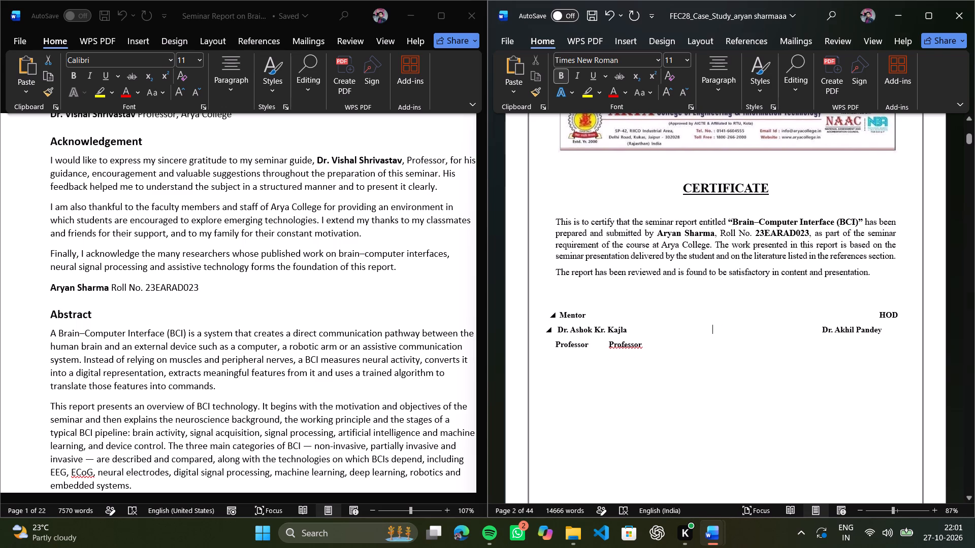
Add a run of trailing spaces after the HOD's name on the names line.
left_click_drag(817, 328, 907, 331)
left_click(907, 331)
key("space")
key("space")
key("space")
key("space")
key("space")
key("BackSpace")
key("BackSpace")
key("BackSpace")
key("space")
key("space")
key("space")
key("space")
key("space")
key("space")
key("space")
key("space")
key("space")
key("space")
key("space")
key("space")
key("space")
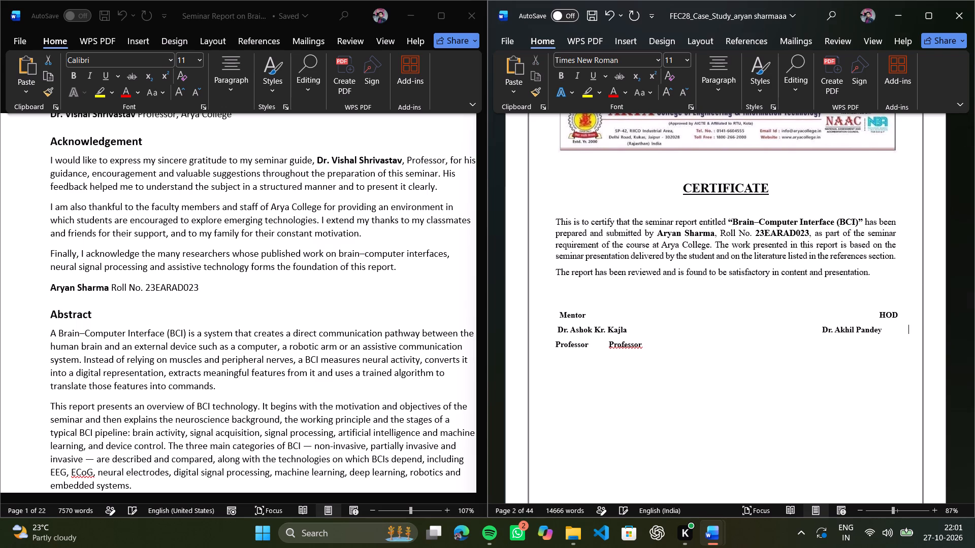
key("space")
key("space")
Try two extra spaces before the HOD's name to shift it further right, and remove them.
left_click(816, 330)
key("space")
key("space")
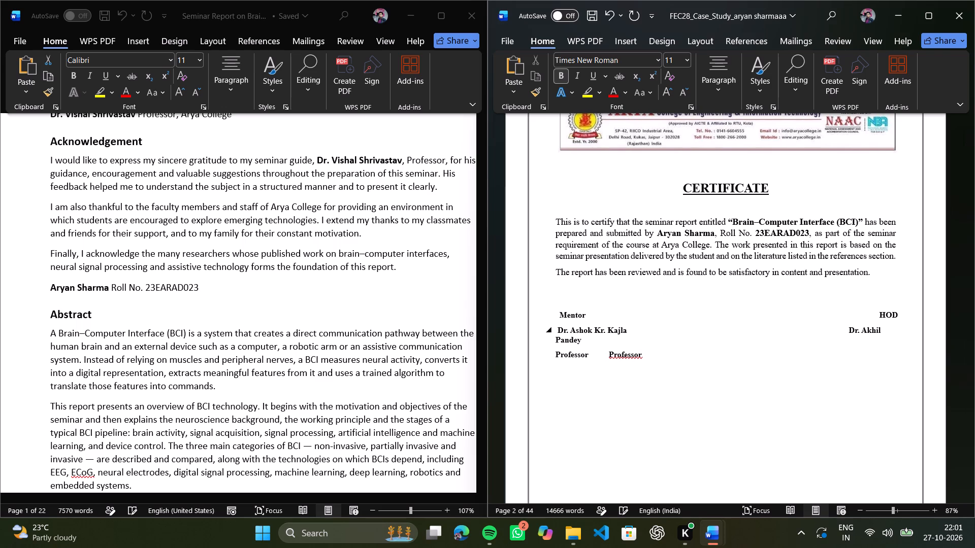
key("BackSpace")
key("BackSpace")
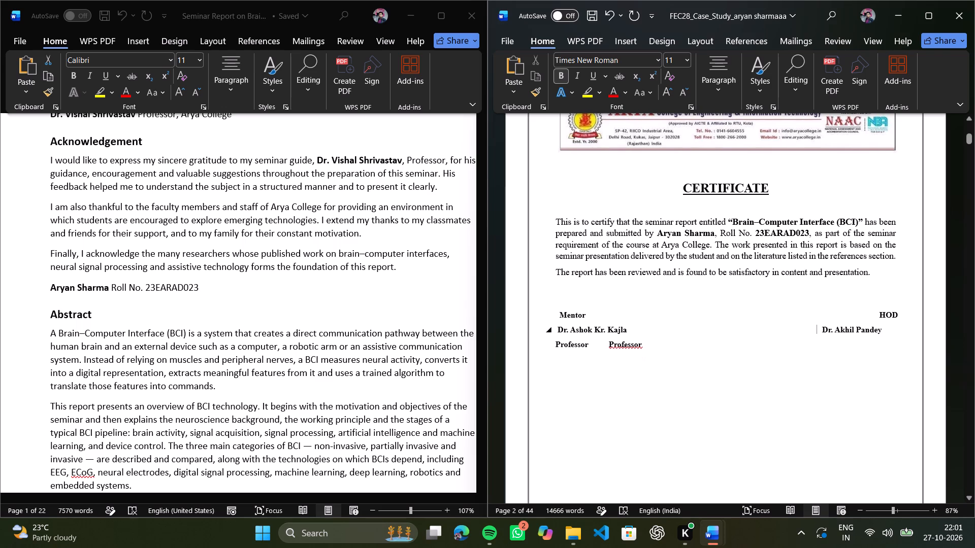
Right-align the names line again so the HOD's name ends directly below HOD, and place the cursor after the mentor's name.
left_click_drag(819, 332, 885, 330)
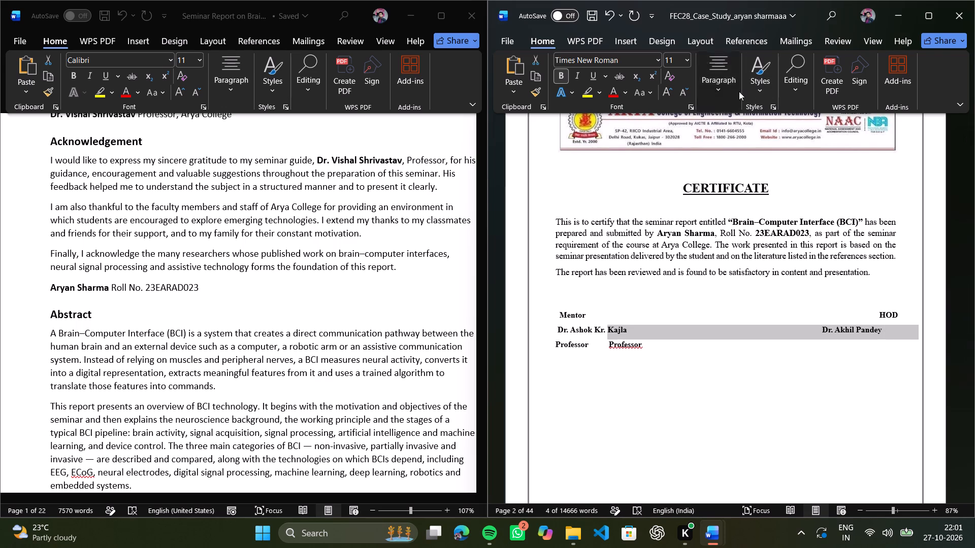
left_click(739, 91)
left_click(739, 150)
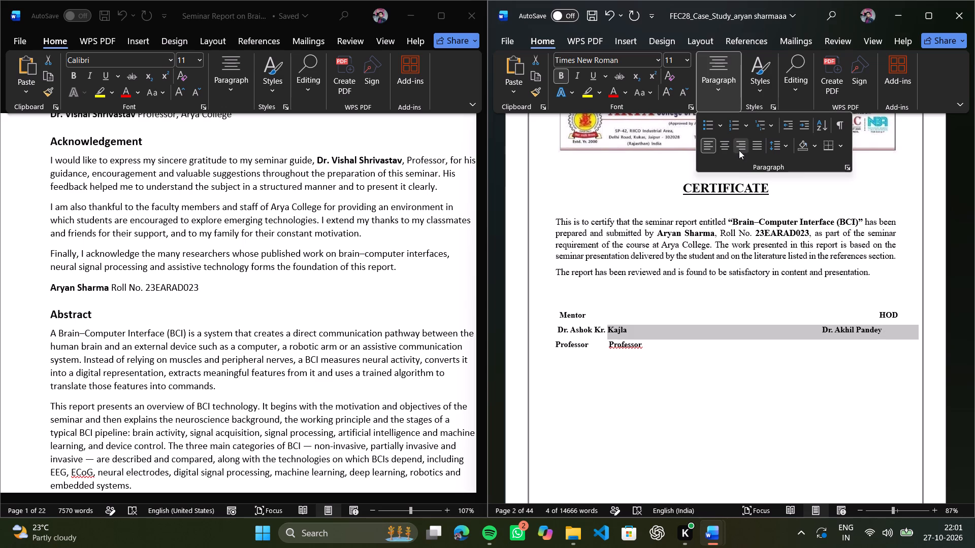
left_click(655, 329)
left_click(655, 329)
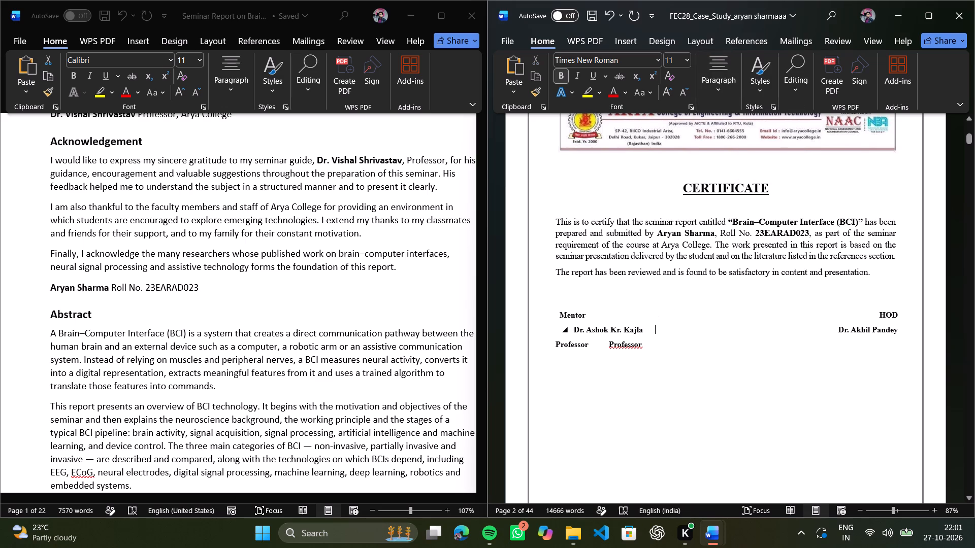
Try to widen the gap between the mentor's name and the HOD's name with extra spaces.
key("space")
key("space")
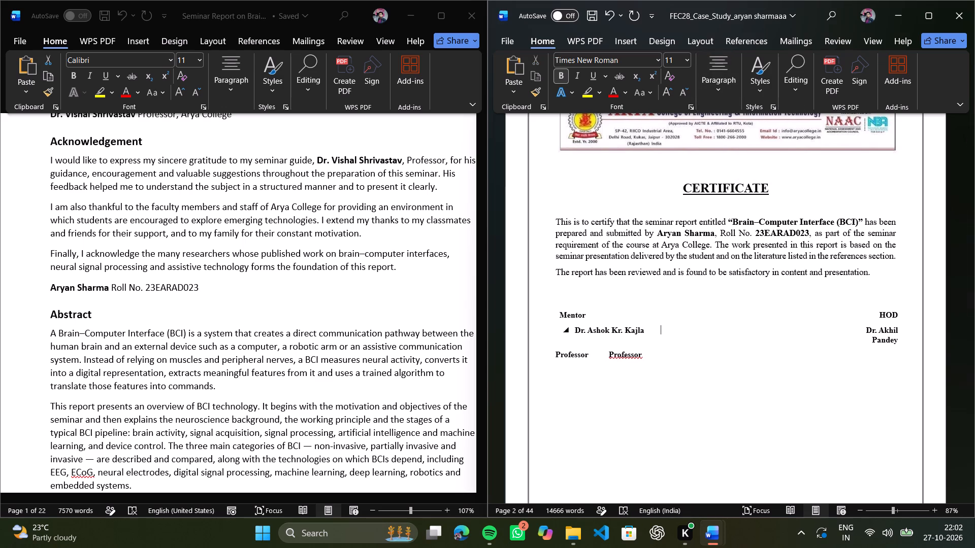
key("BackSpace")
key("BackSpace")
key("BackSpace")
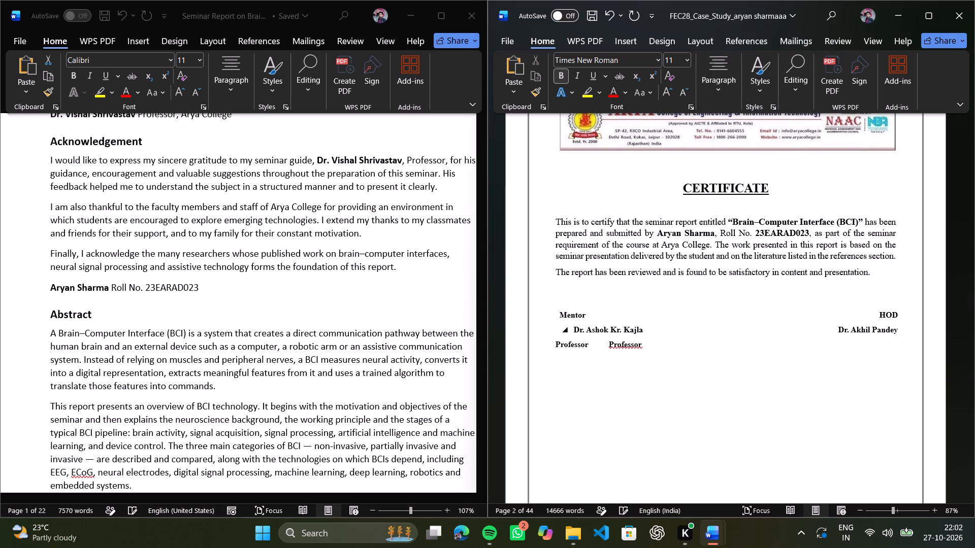
Delete the extra spaces before the mentor's name, keeping the names on their own line below Mentor and HOD.
left_click(572, 331)
key("BackSpace")
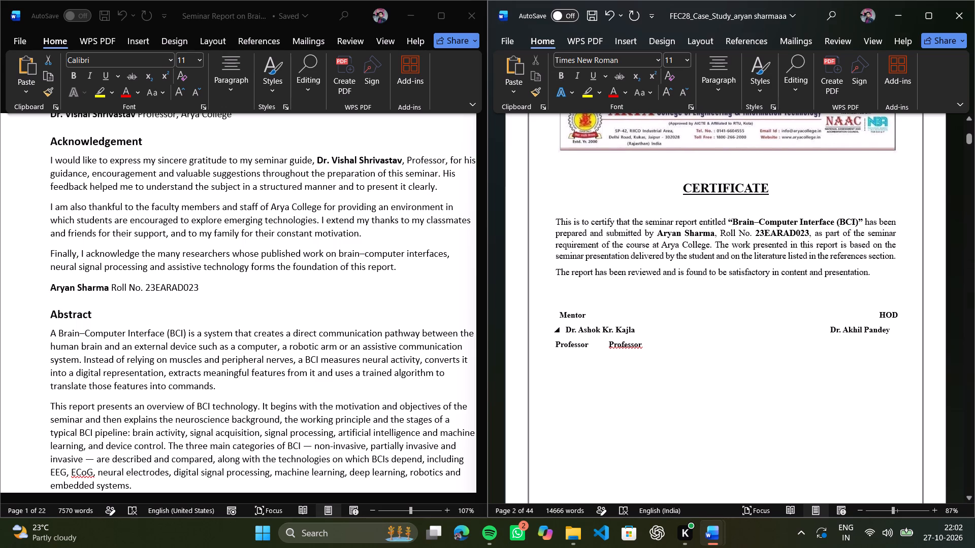
key("BackSpace")
key("BackSpace")
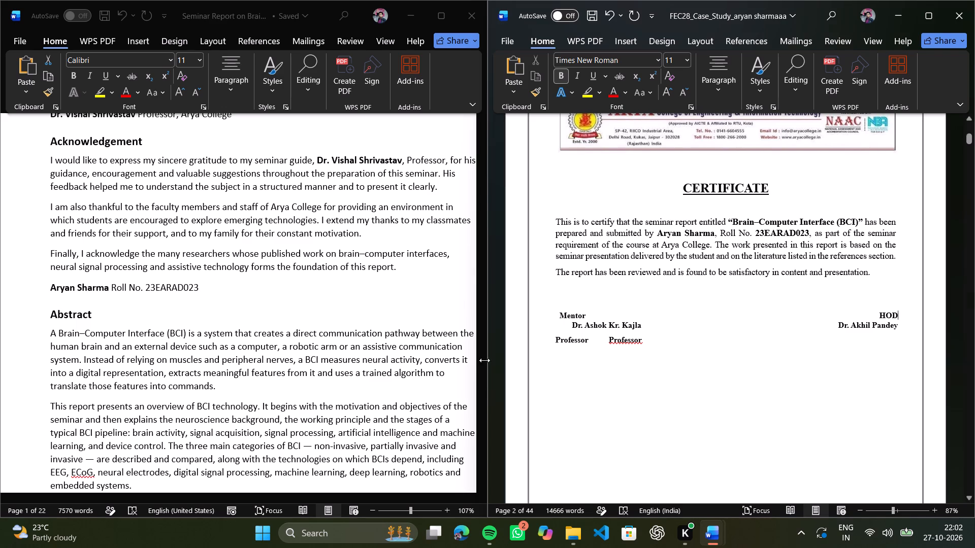
left_click(569, 334)
key("BackSpace")
key("Return")
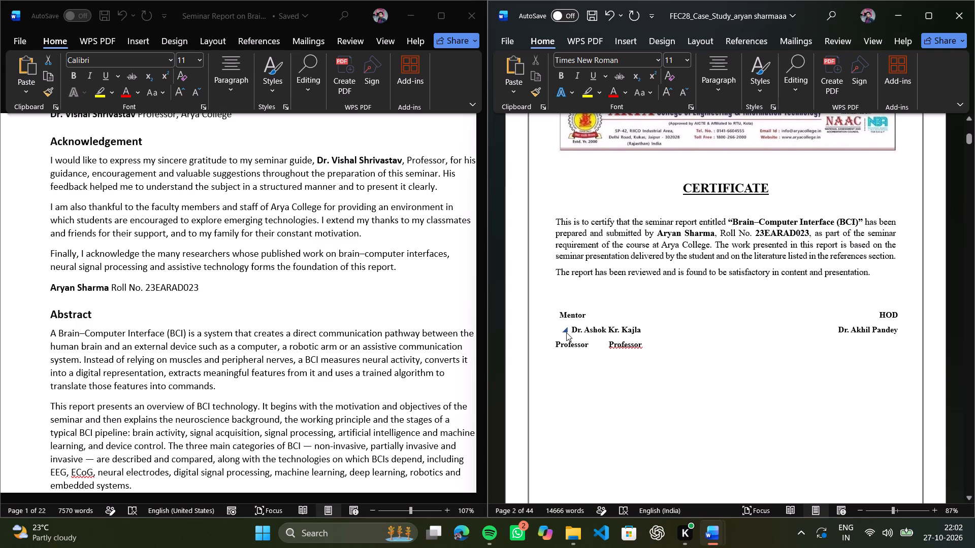
left_click_drag(566, 332, 549, 332)
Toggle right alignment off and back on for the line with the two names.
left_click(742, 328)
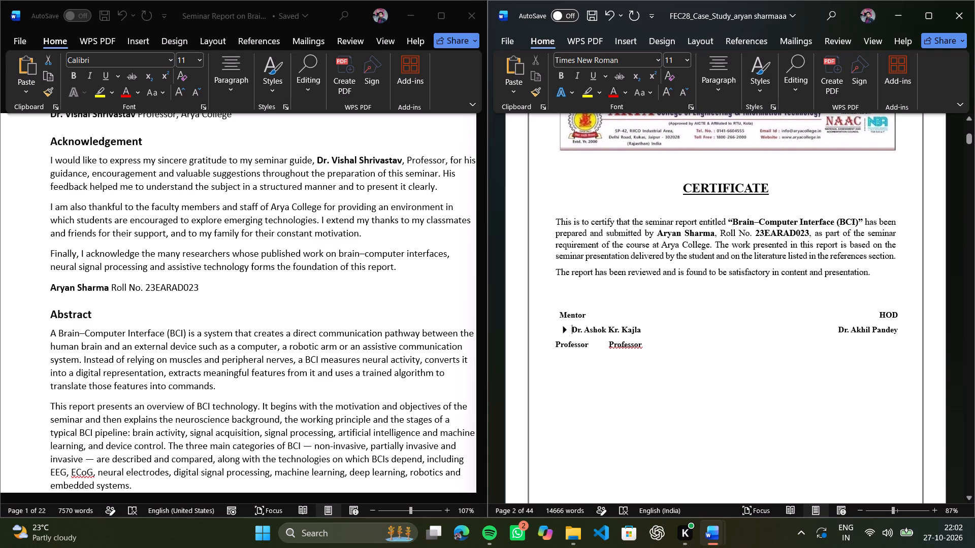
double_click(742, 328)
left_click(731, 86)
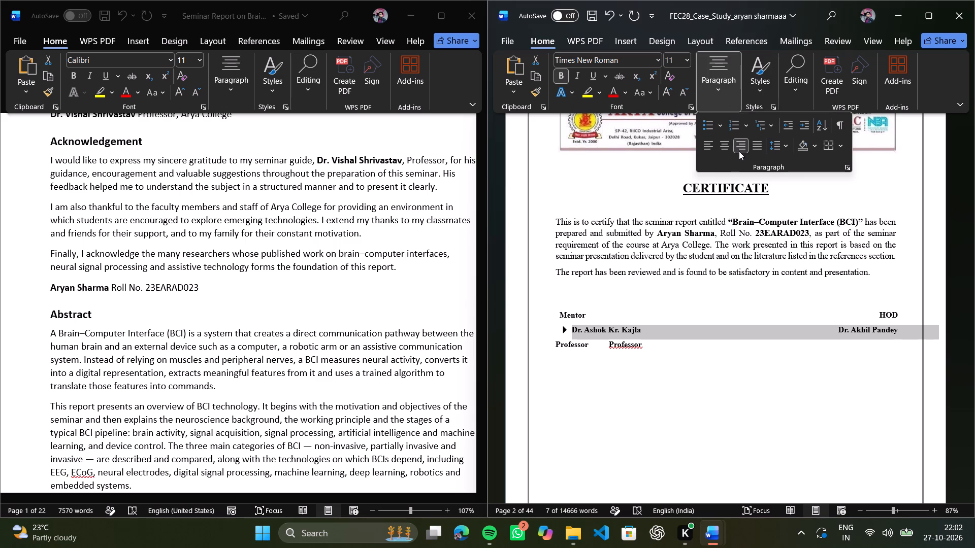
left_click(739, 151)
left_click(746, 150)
Space the second Professor across its line so it sits beneath the HOD's name without wrapping.
left_click(592, 345)
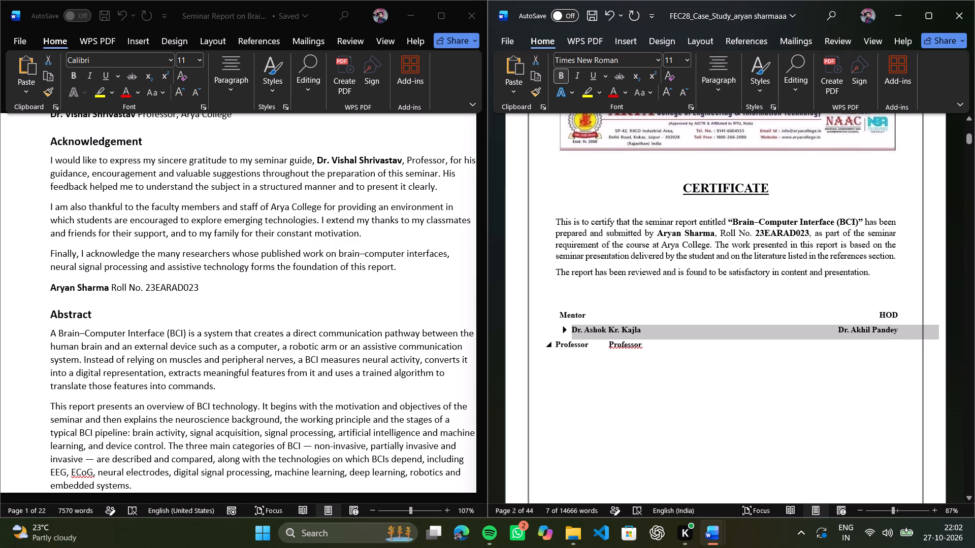
left_click(592, 345)
key("space")
key("space")
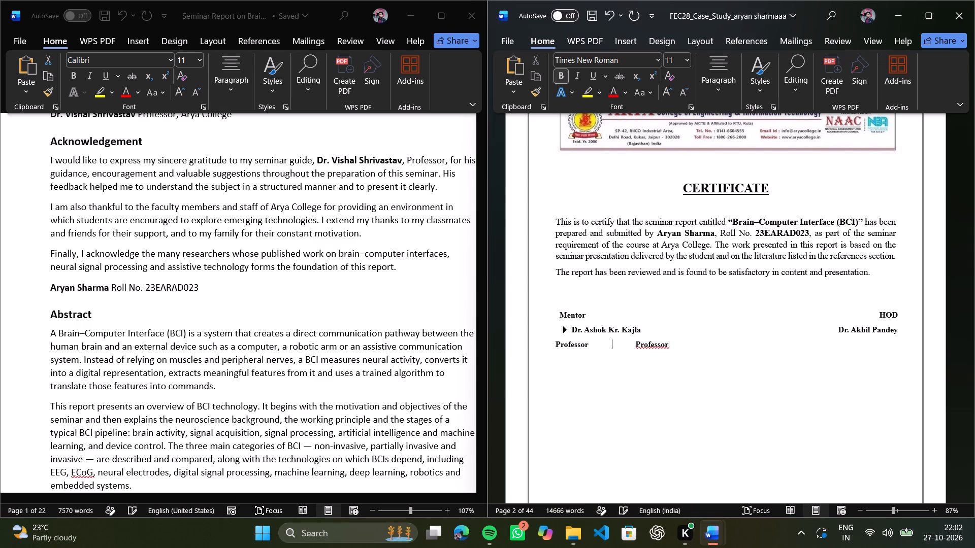
key("space")
key("space")
key("space")
key("space")
key("space")
key("space")
key("space")
key("space")
key("space")
key("space")
key("space")
key("space")
key("space")
key("space")
key("space")
key("space")
key("space")
key("space")
key("space")
key("space")
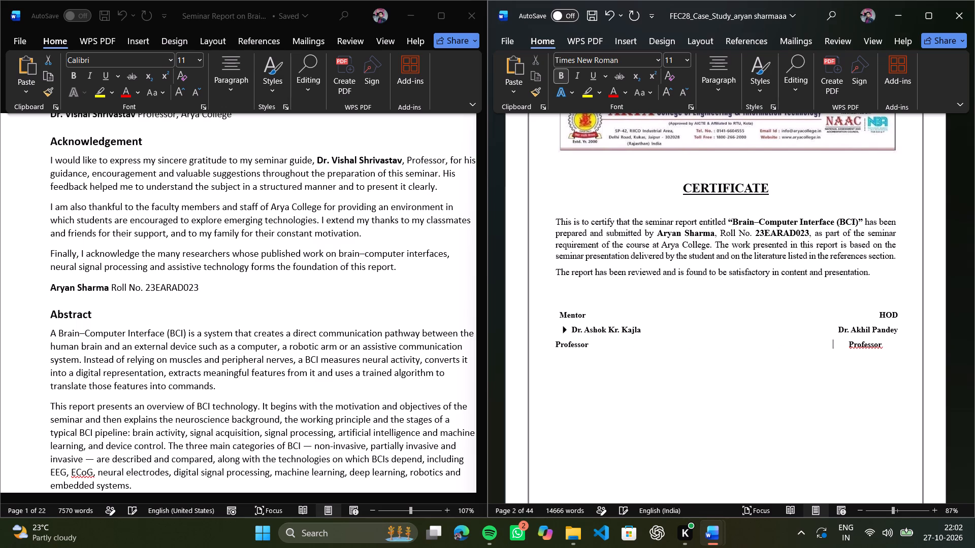
key("space")
key("space")
key("space")
key("BackSpace")
key("BackSpace")
key("BackSpace")
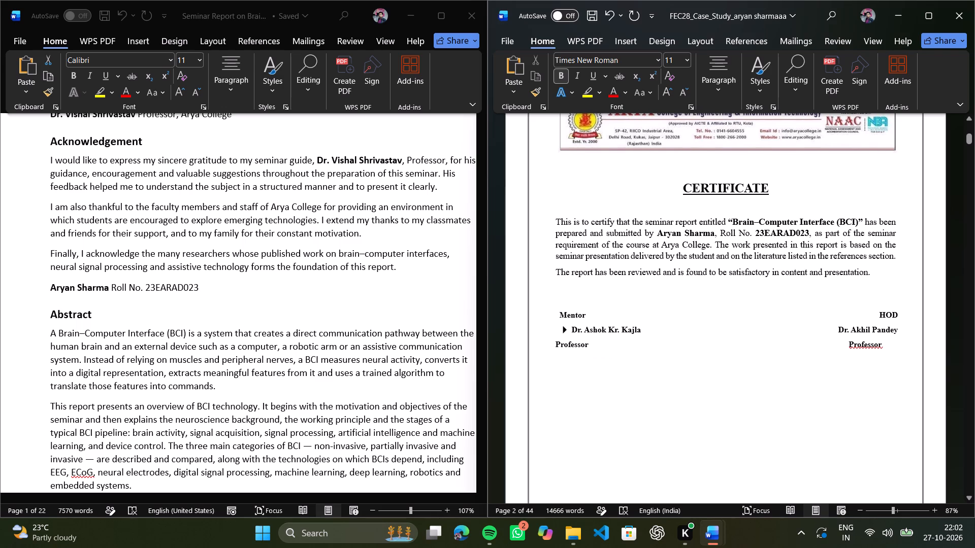
Right-align the line with the two Professor titles in the signature block.
left_click(706, 72)
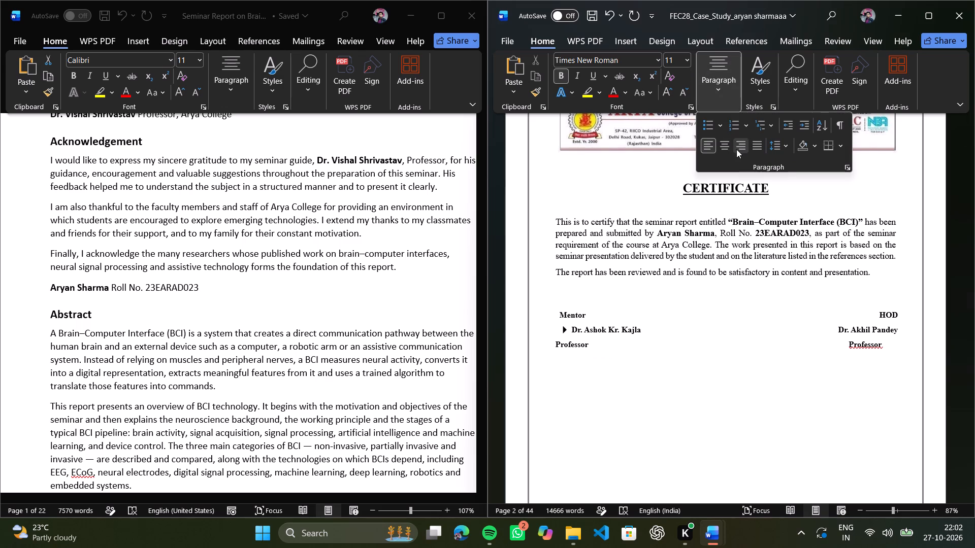
left_click(736, 149)
left_click(587, 389)
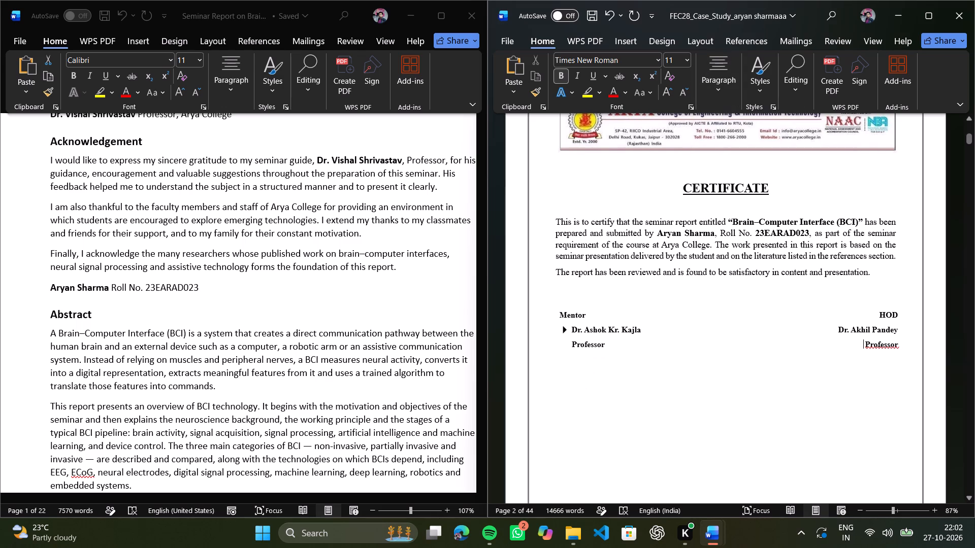
left_click(542, 370)
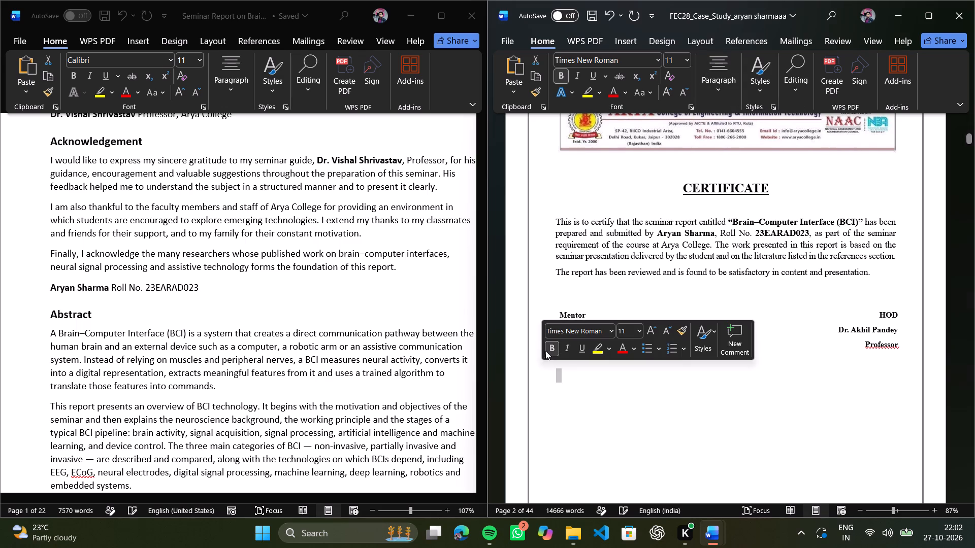
Indent Mentor with spaces so it lines up with the start of the mentor's name and Professor below it.
left_click(558, 319)
key("space")
key("space")
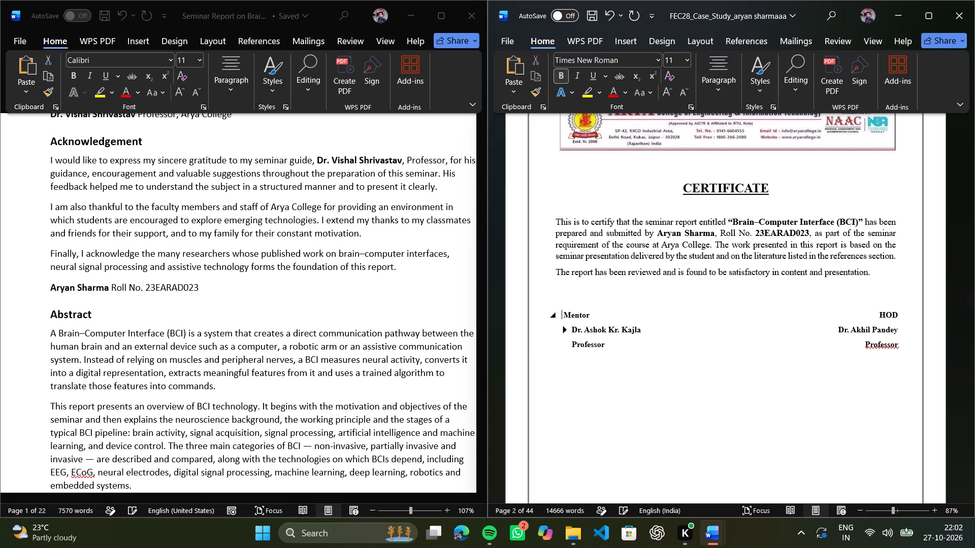
key("space")
key("space")
key("space")
key("space")
left_click(748, 422)
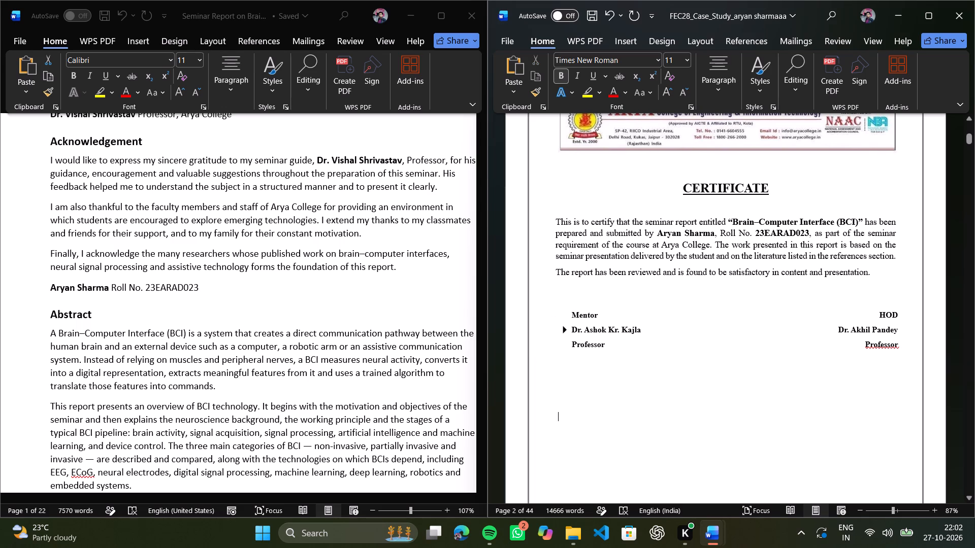
Replace the case study's three acknowledgement paragraphs with the three copied from the Brain–Computer Interface seminar report.
scroll(640, 360, "down", 3)
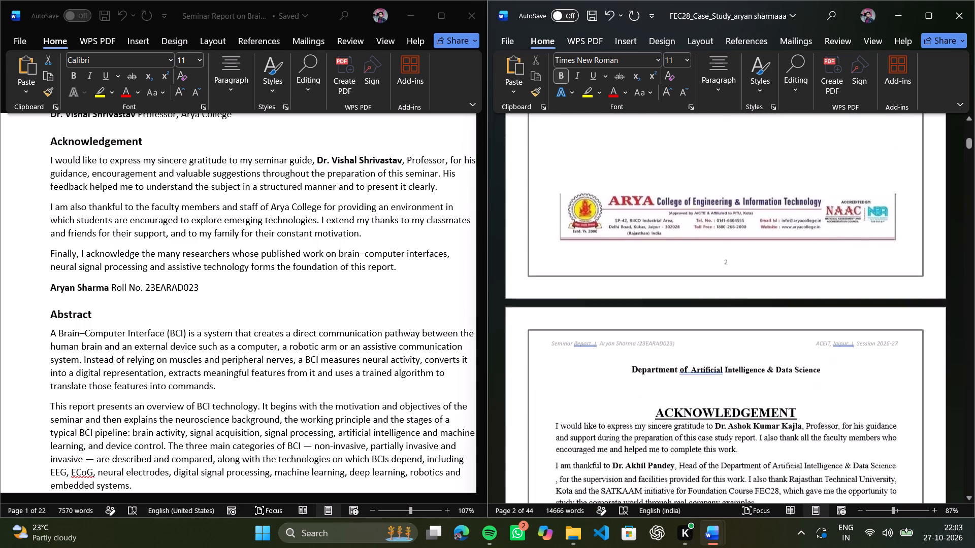
scroll(640, 360, "left", 2)
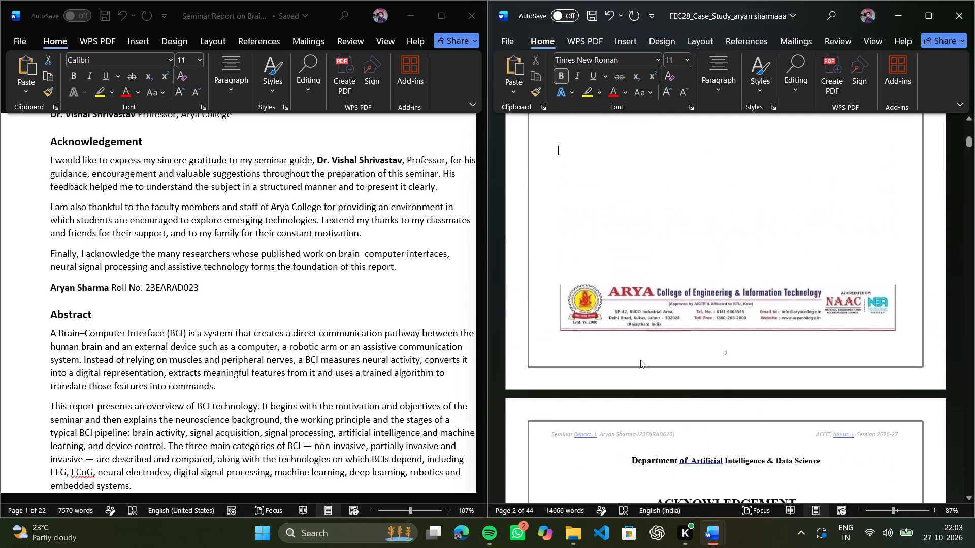
scroll(640, 360, "left", 2)
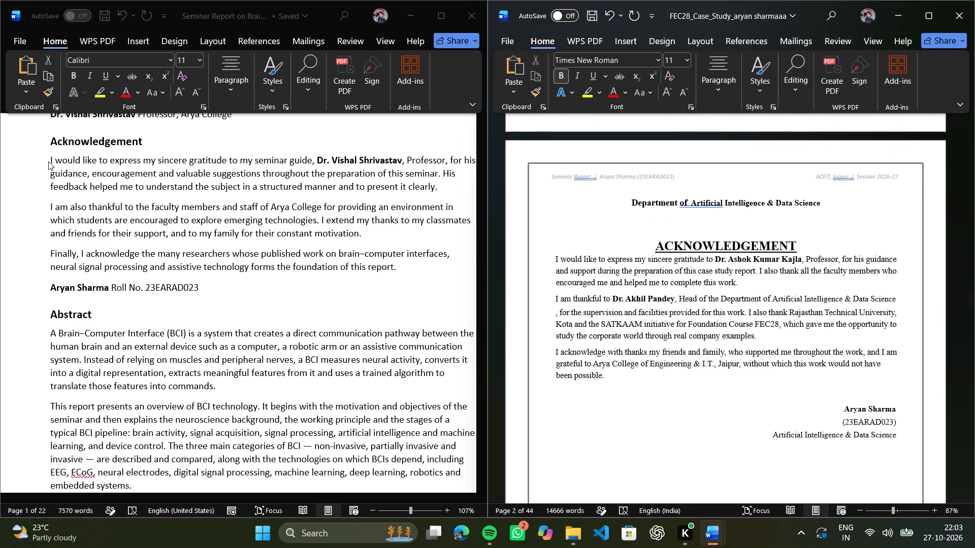
left_click_drag(52, 161, 158, 245)
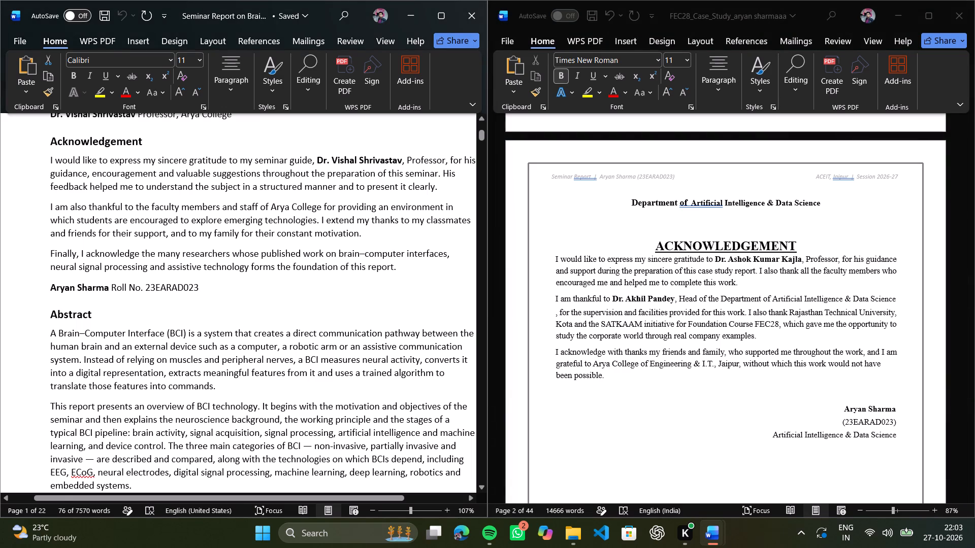
left_click_drag(49, 164, 185, 281)
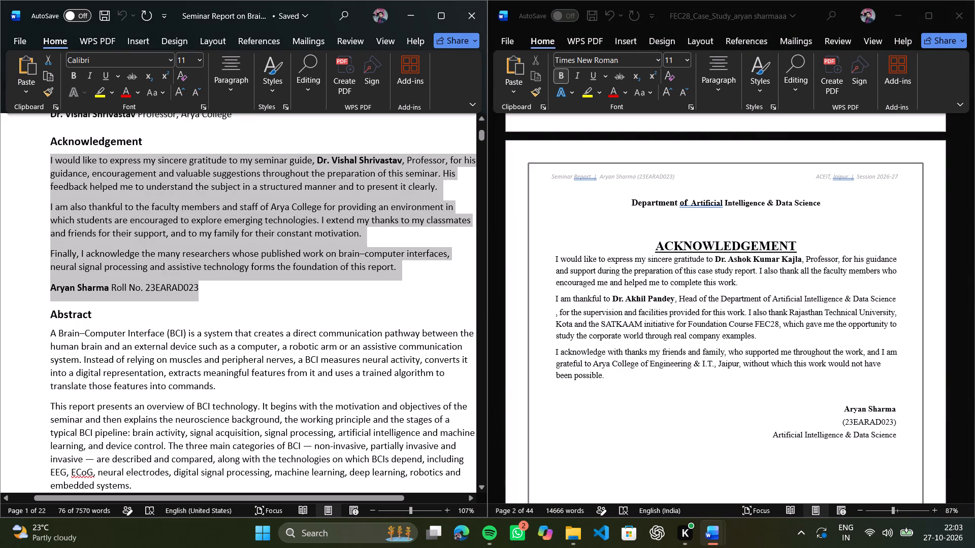
left_click_drag(185, 281, 359, 279)
left_click_drag(359, 279, 375, 275)
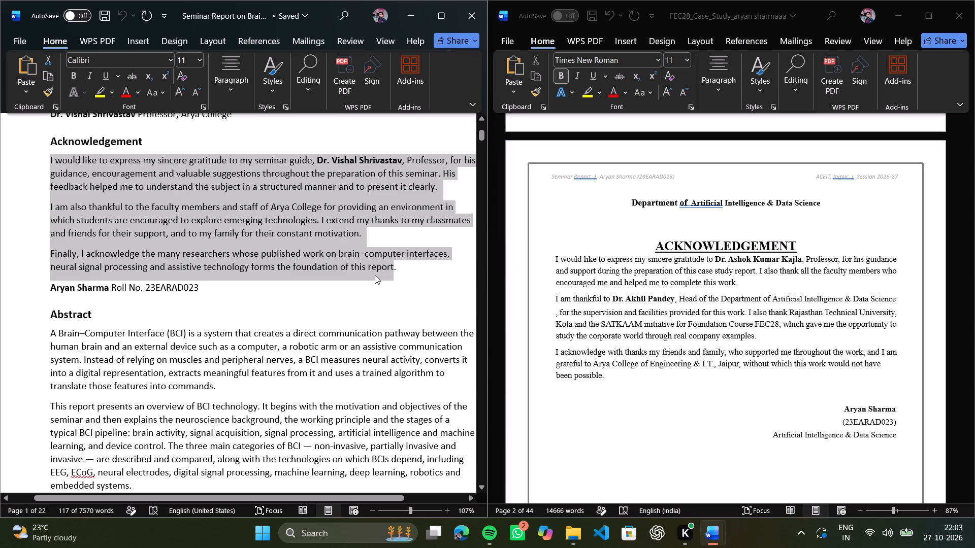
key("ctrl+c")
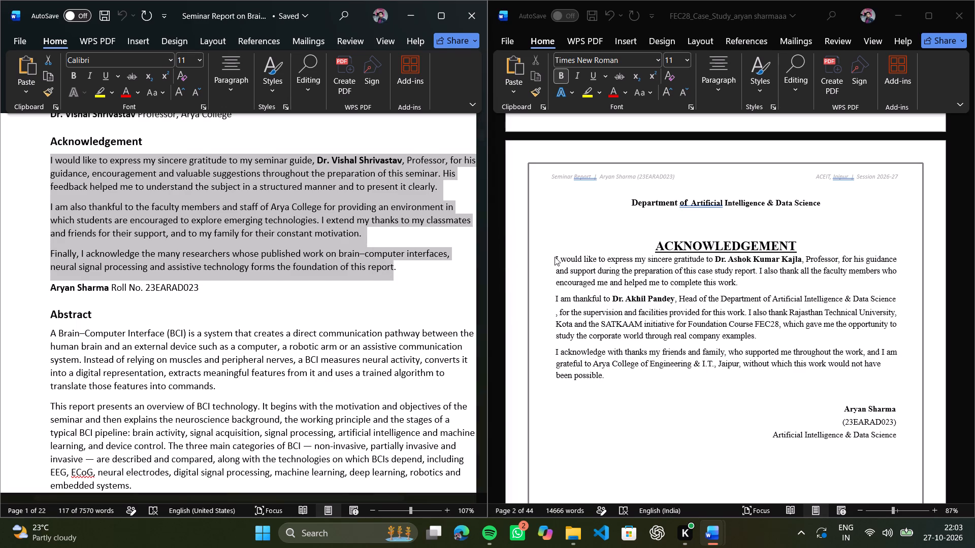
left_click_drag(555, 257, 661, 354)
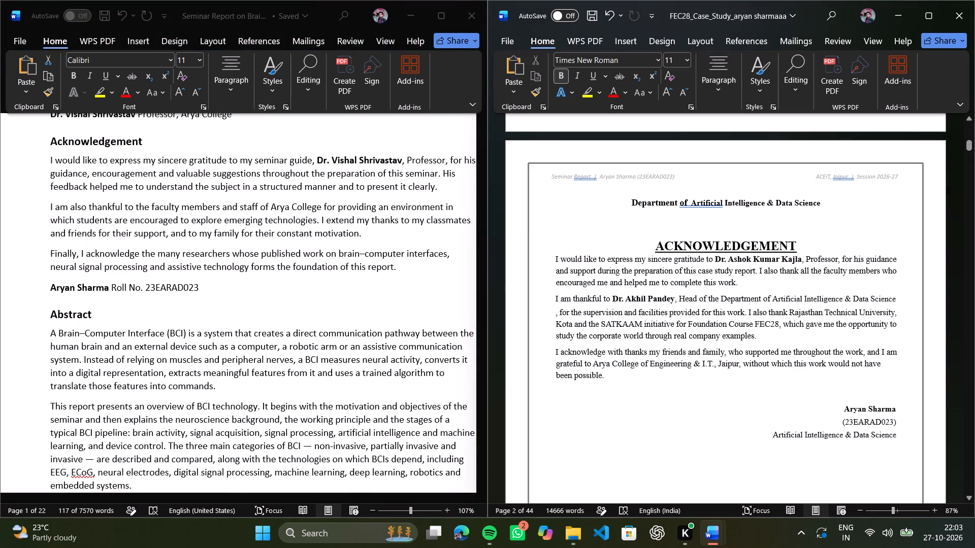
left_click_drag(661, 354, 700, 404)
left_click_drag(555, 262, 636, 371)
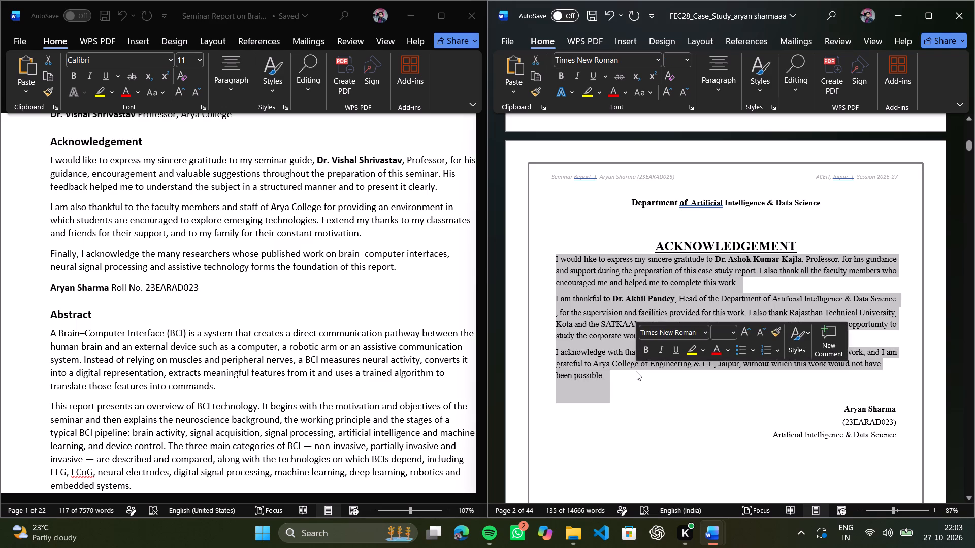
key("ctrl+v")
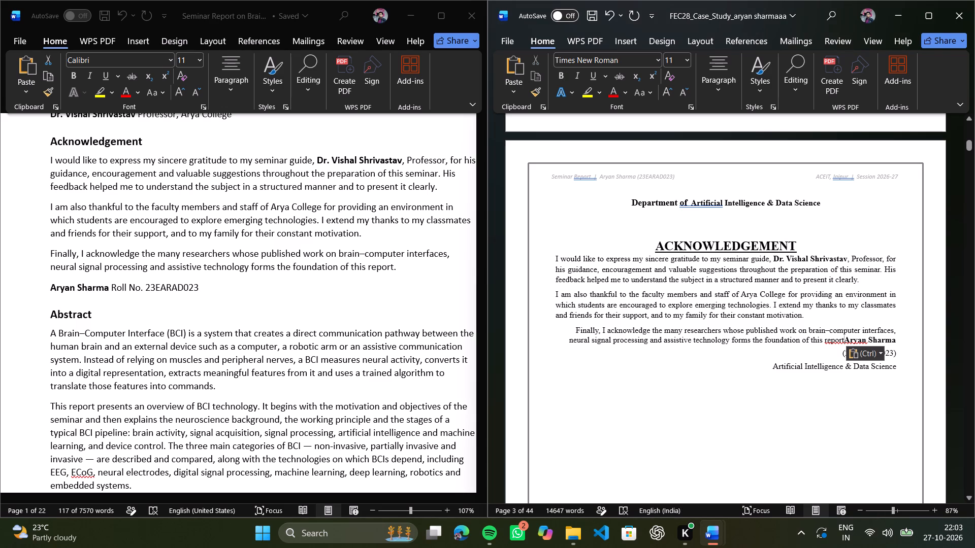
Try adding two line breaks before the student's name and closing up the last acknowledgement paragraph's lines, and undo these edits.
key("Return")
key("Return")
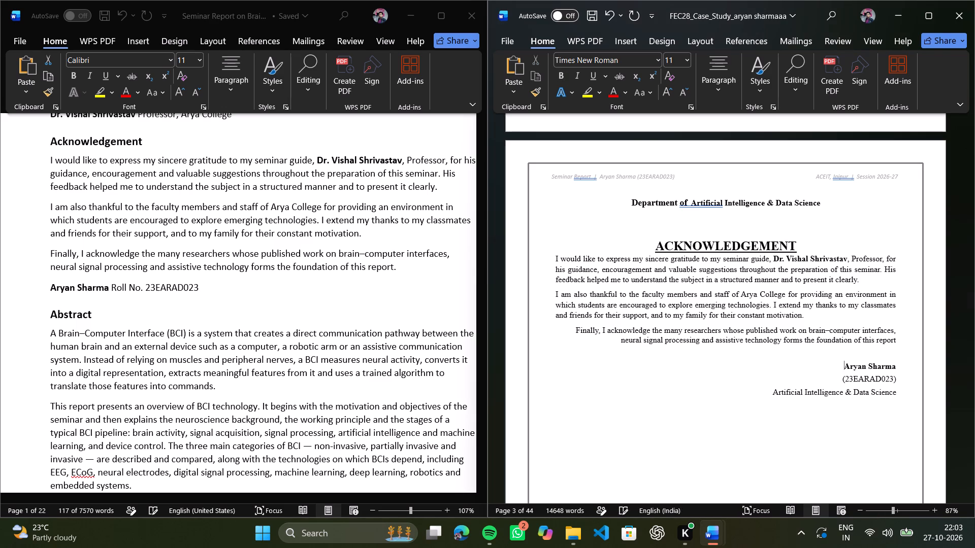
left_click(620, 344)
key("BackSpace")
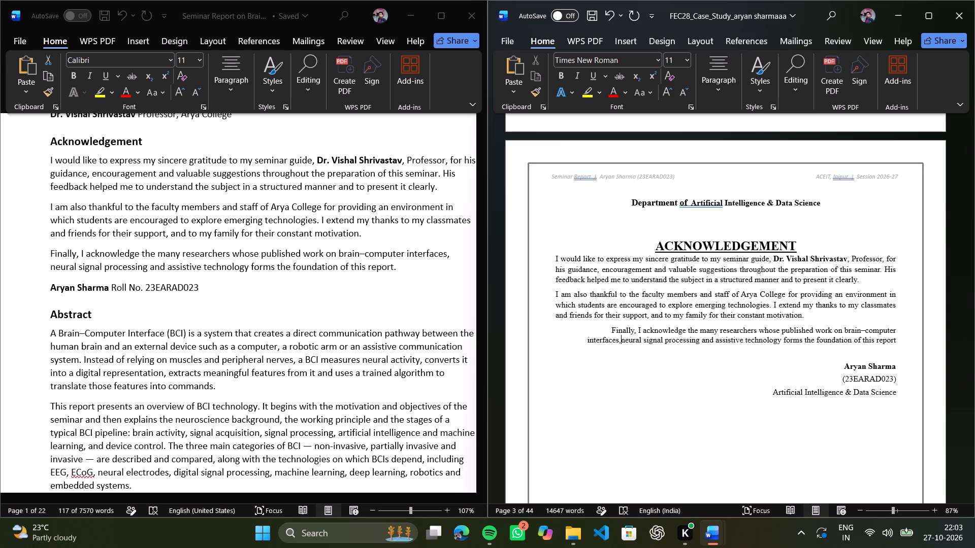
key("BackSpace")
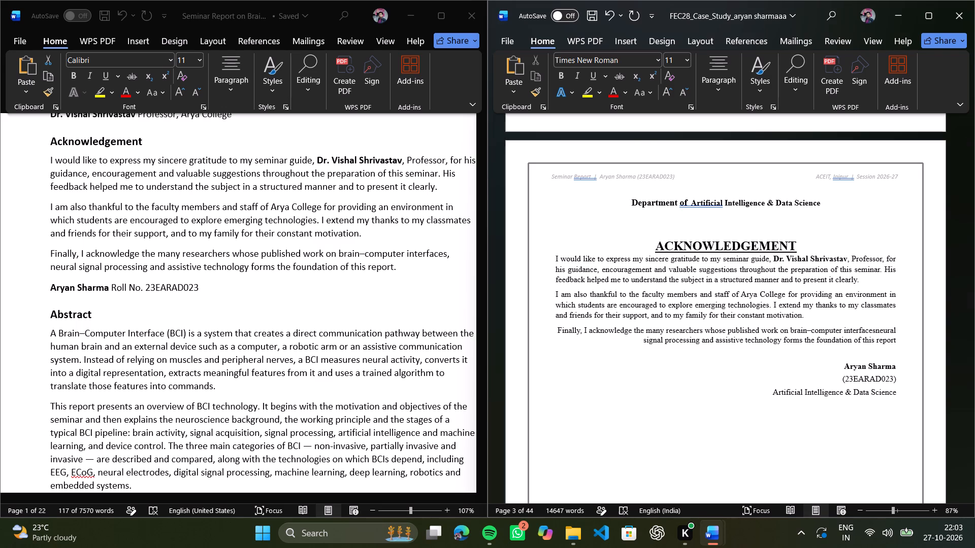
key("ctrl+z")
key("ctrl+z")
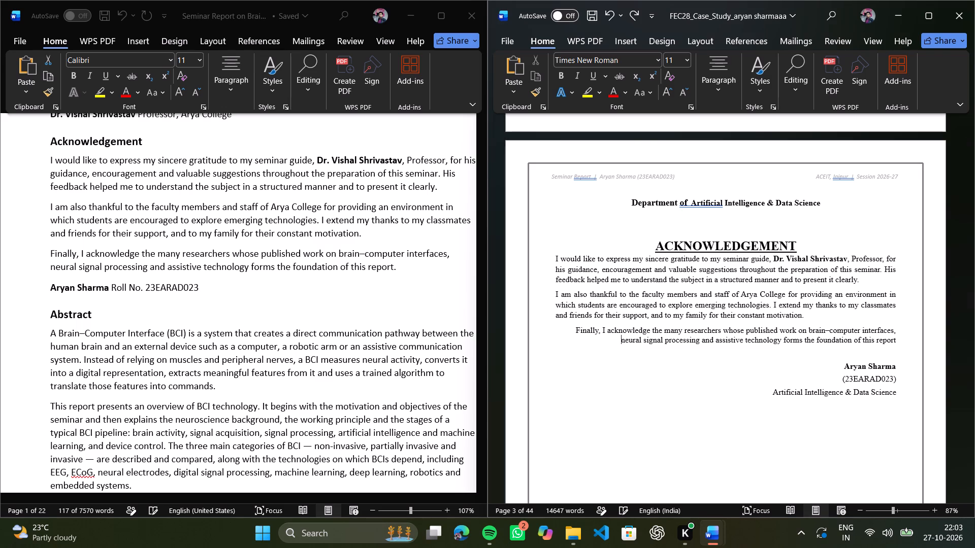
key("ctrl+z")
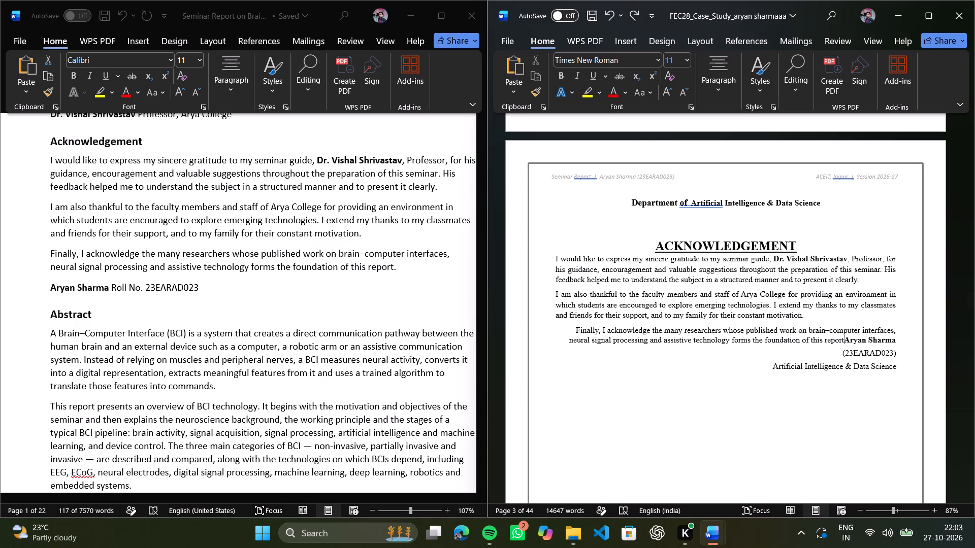
Left-align the three acknowledgement paragraphs, with the student's name on a separate line below them.
left_click_drag(553, 259, 716, 337)
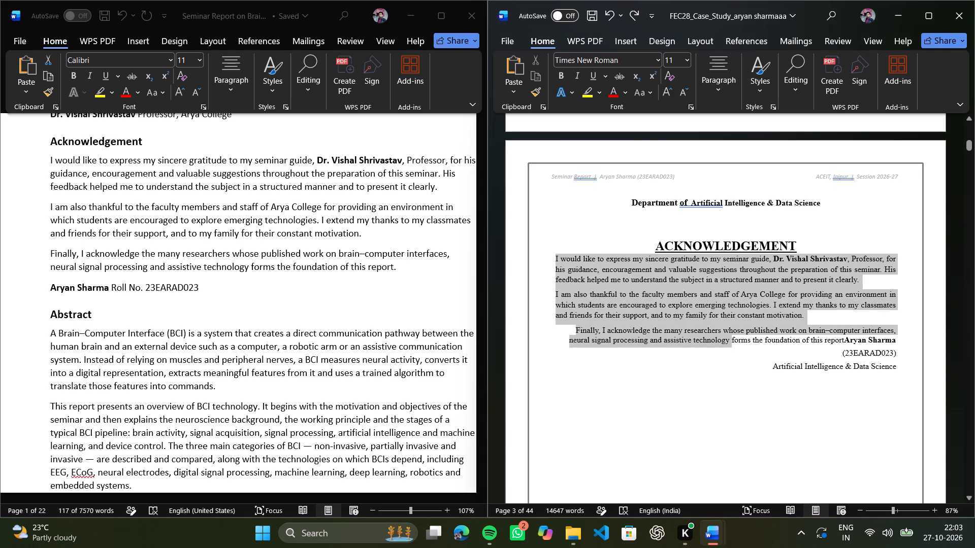
left_click_drag(716, 337, 831, 340)
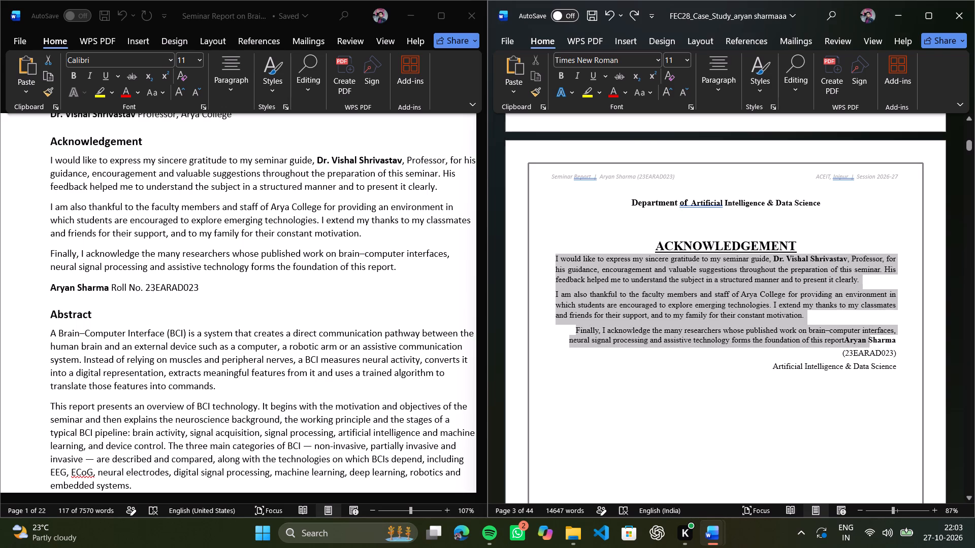
left_click_drag(831, 340, 843, 344)
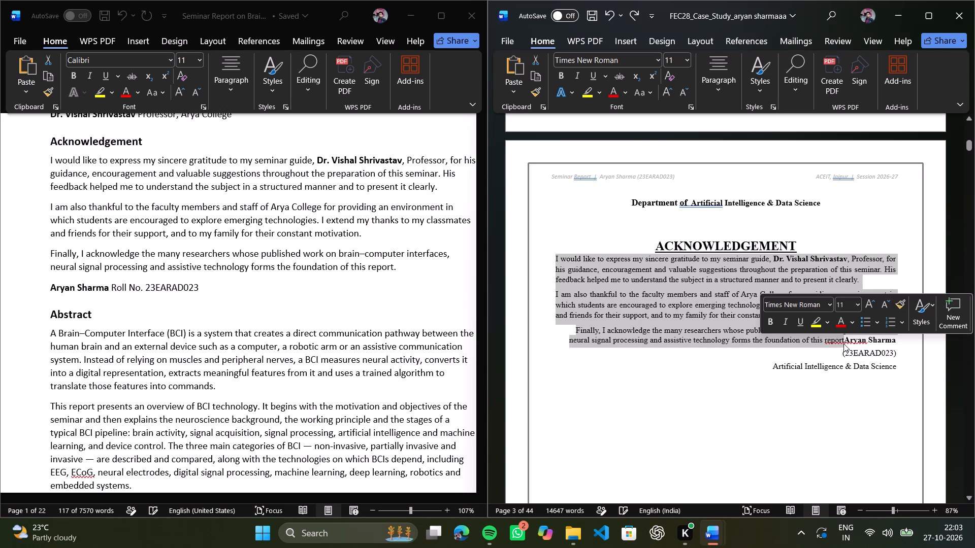
left_click(728, 84)
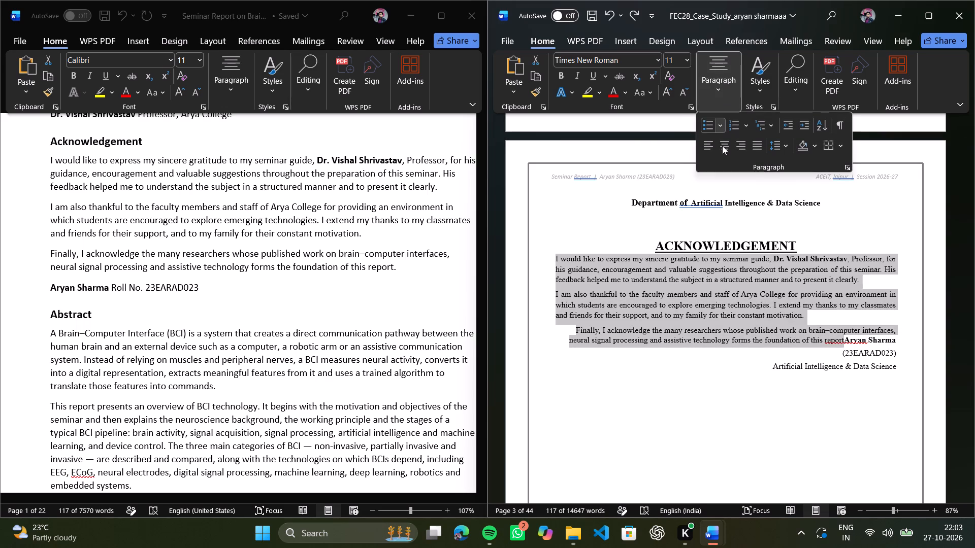
Left-align the three selected acknowledgement paragraphs in the case study document.
left_click(714, 143)
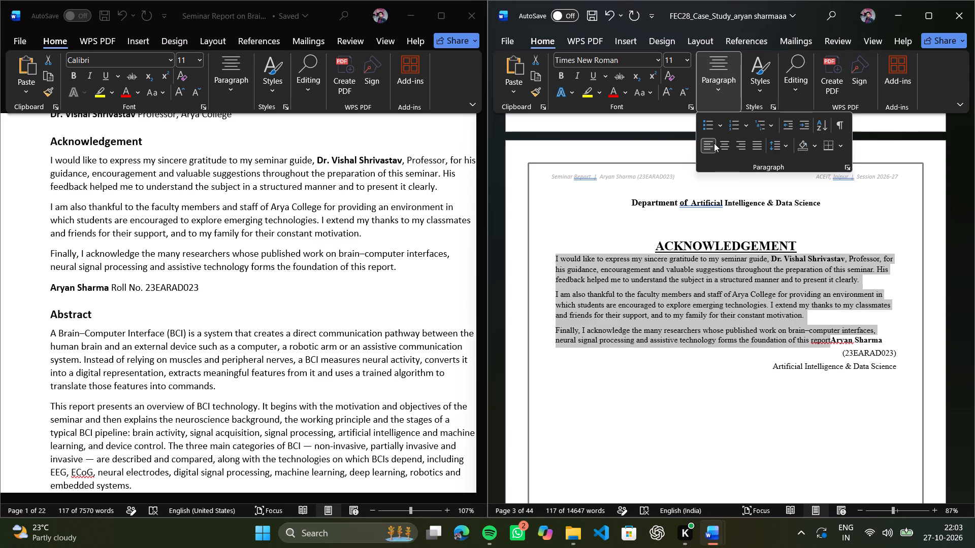
left_click(660, 374)
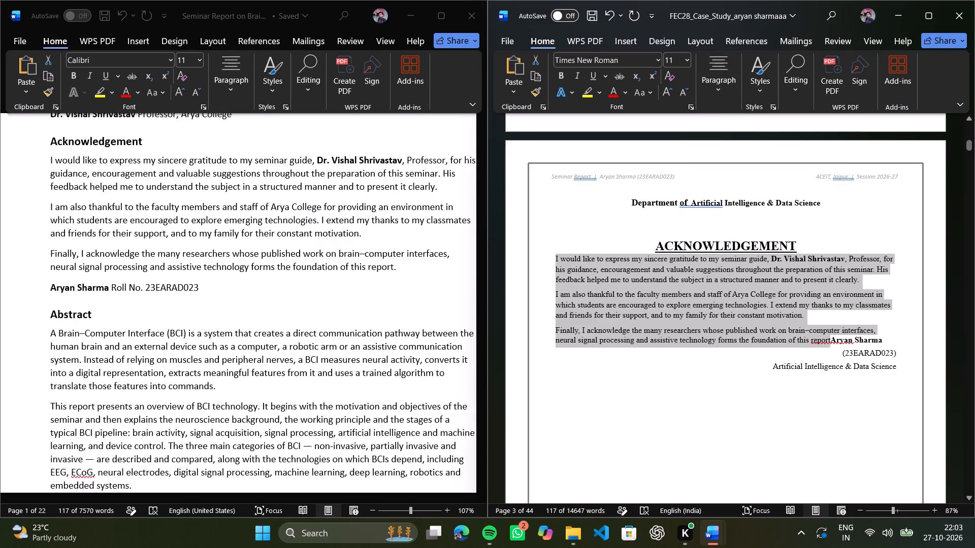
Move the student's name two line breaks below the last acknowledgement paragraph and right-align it above the roll number.
left_click(832, 341)
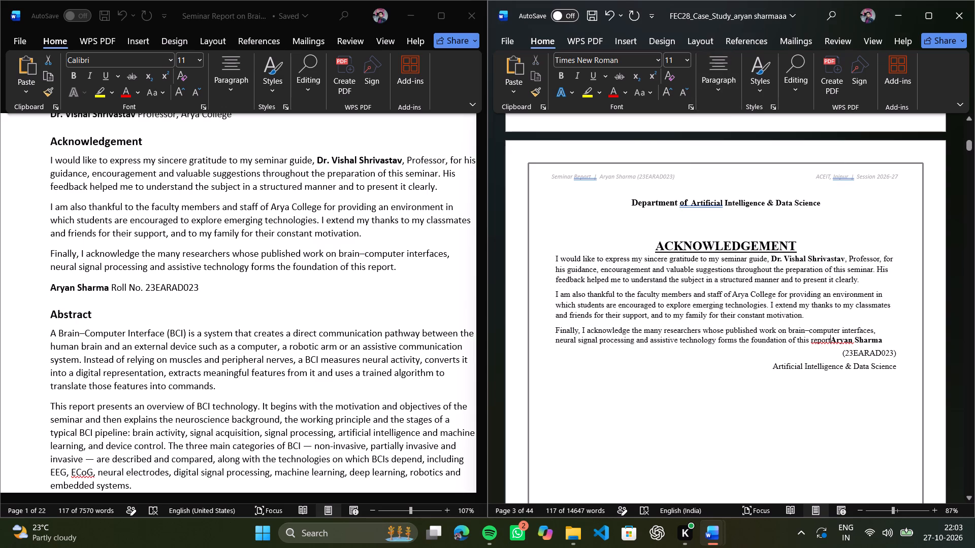
key("Return")
key("Return")
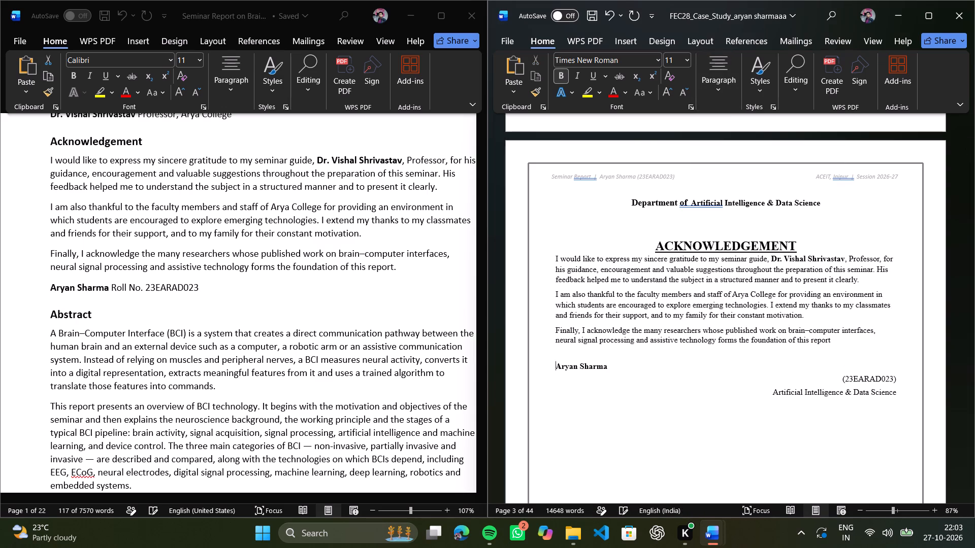
left_click(734, 97)
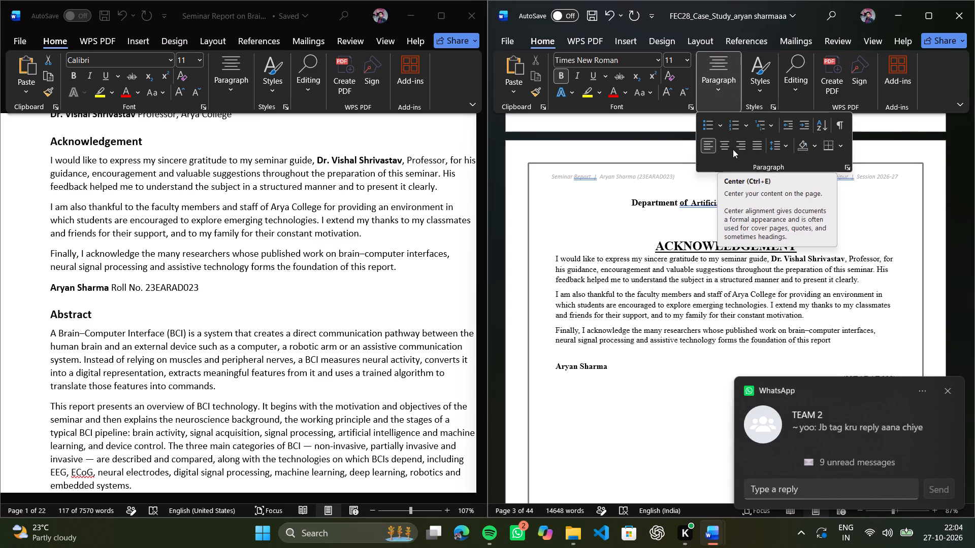
left_click(736, 152)
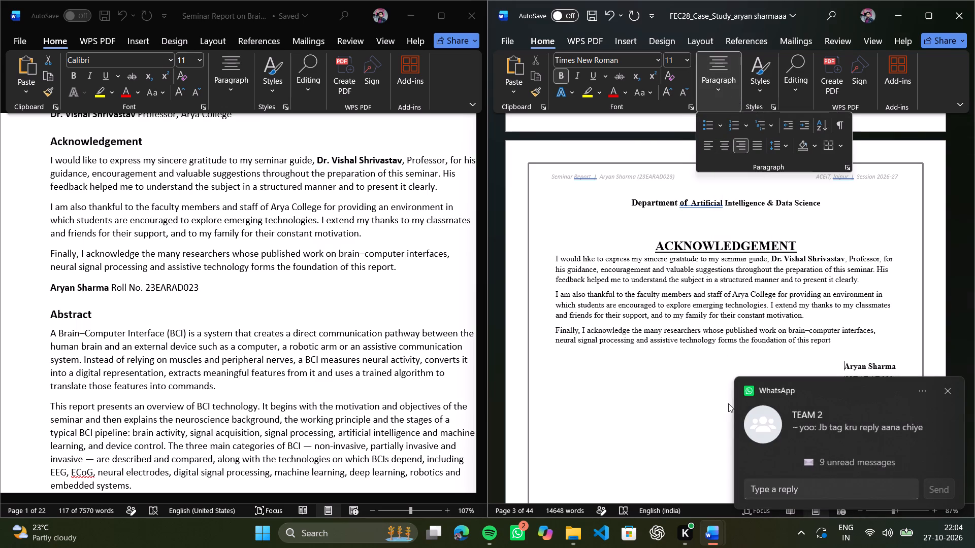
left_click(728, 403)
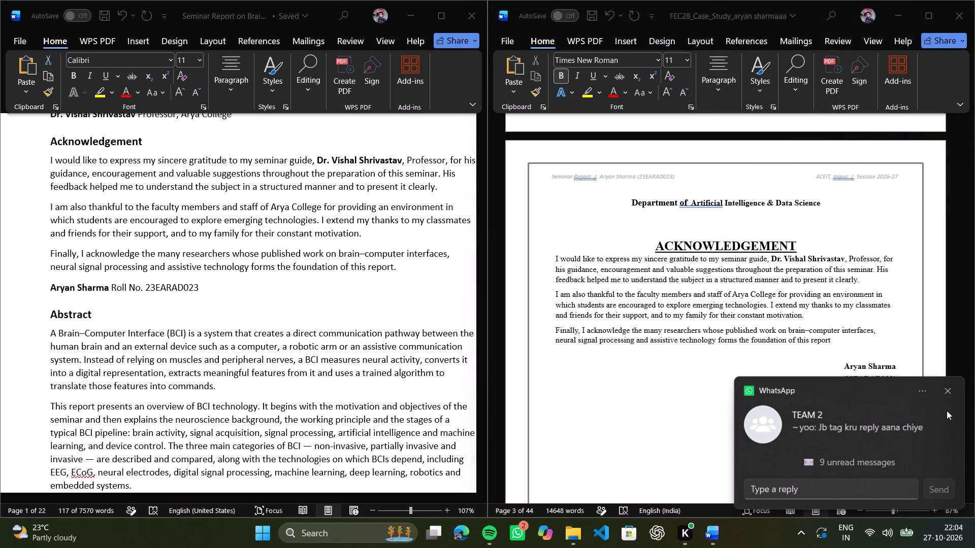
left_click(951, 398)
Insert a line break just above the LIST OF CONTENTS heading to push it further down.
scroll(802, 450, "down", 1)
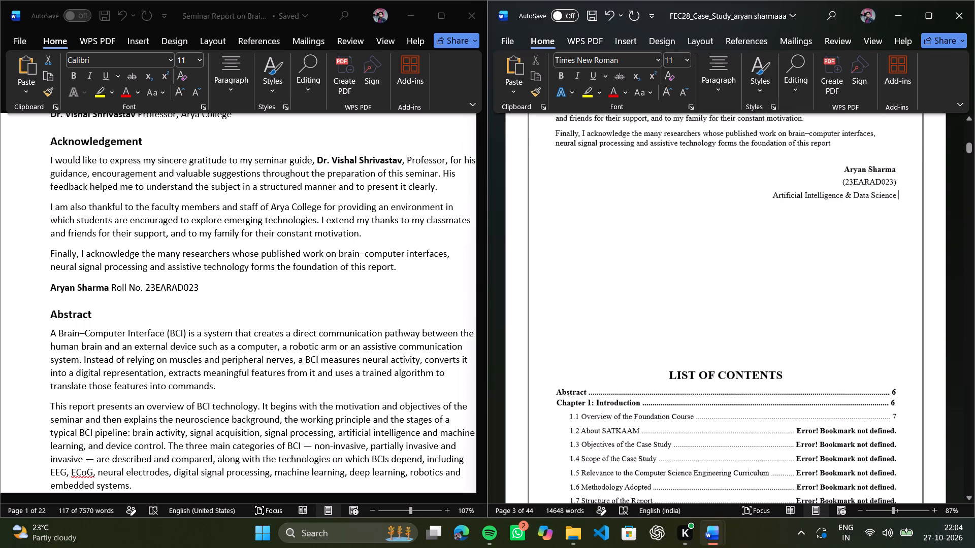
scroll(802, 450, "down", 1)
scroll(802, 450, "left", 1)
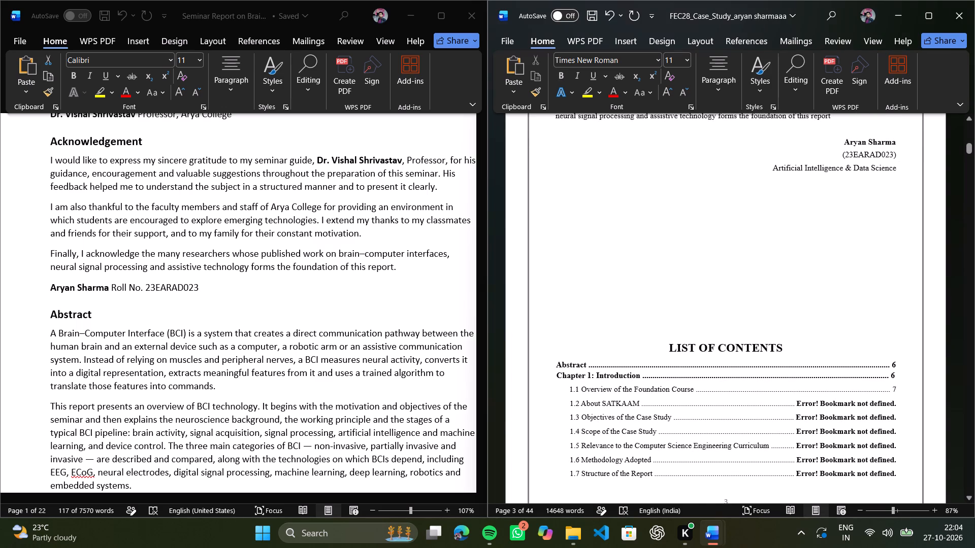
left_click(658, 333)
key("Return")
Select the acknowledgement body text from the start of the first paragraph into the last line of the second.
scroll(667, 307, "up", 2)
scroll(667, 307, "down", 1)
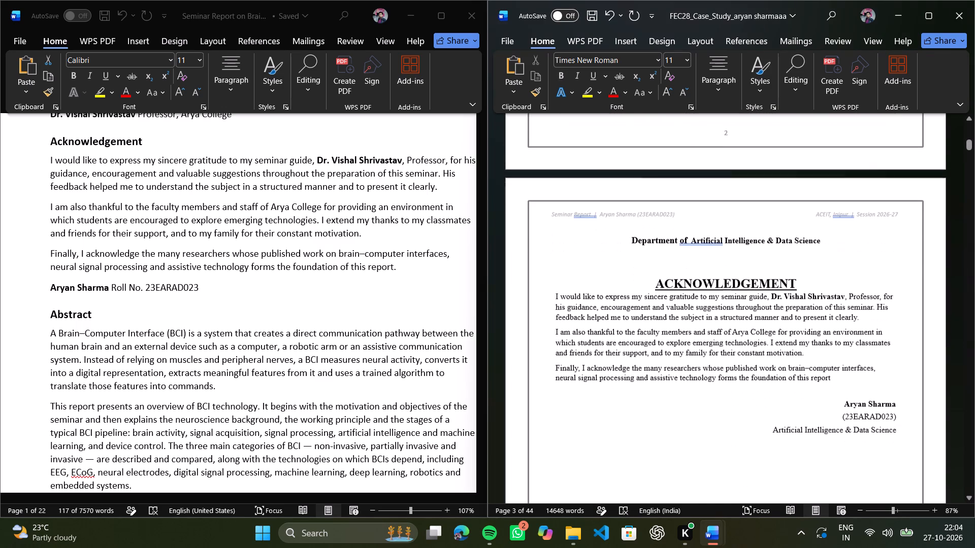
left_click_drag(552, 294, 775, 352)
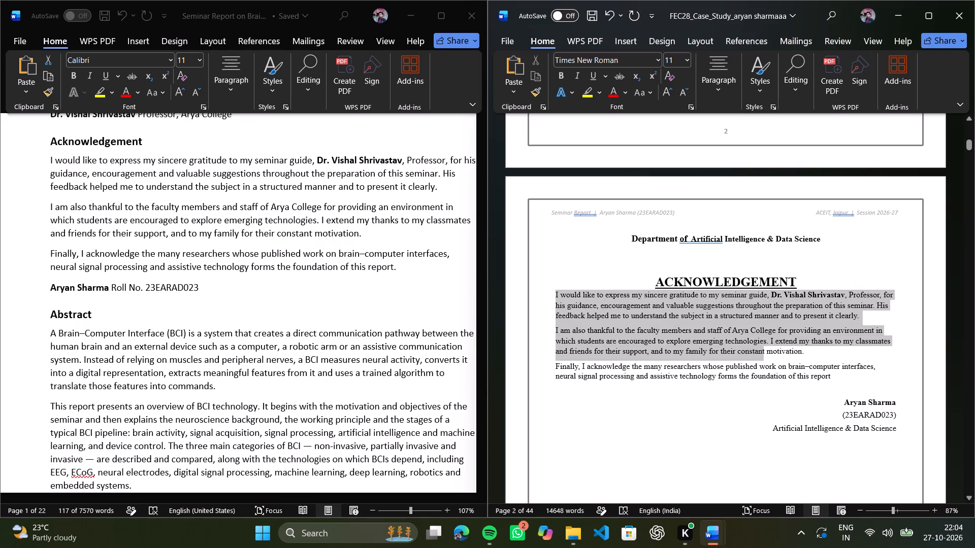
Increase the font size of the three acknowledgement paragraphs.
left_click_drag(775, 352, 820, 387)
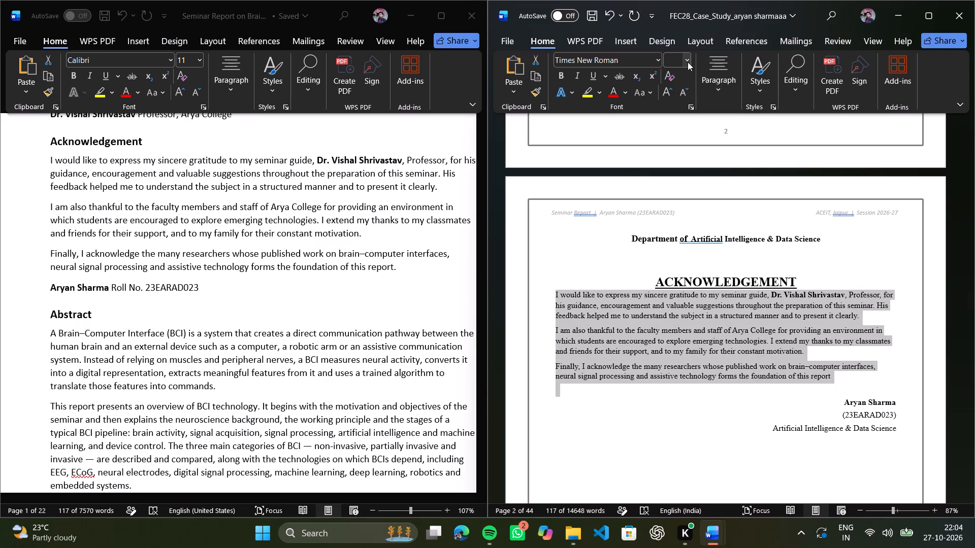
left_click_drag(688, 62, 673, 135)
left_click(673, 135)
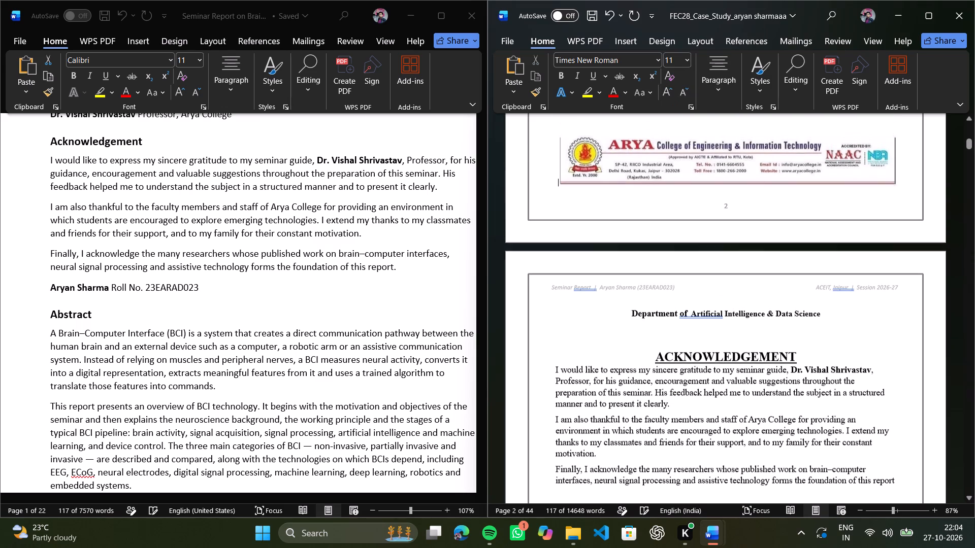
Insert six blank lines between the acknowledgement signature and LIST OF CONTENTS so the contents heading starts on a new page.
scroll(646, 300, "down", 5)
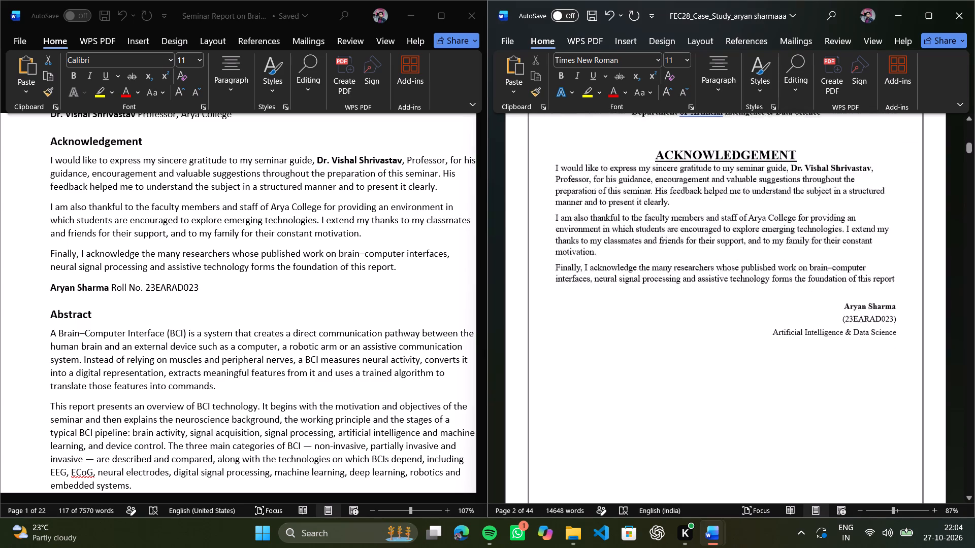
scroll(646, 300, "down", 2)
left_click(628, 138)
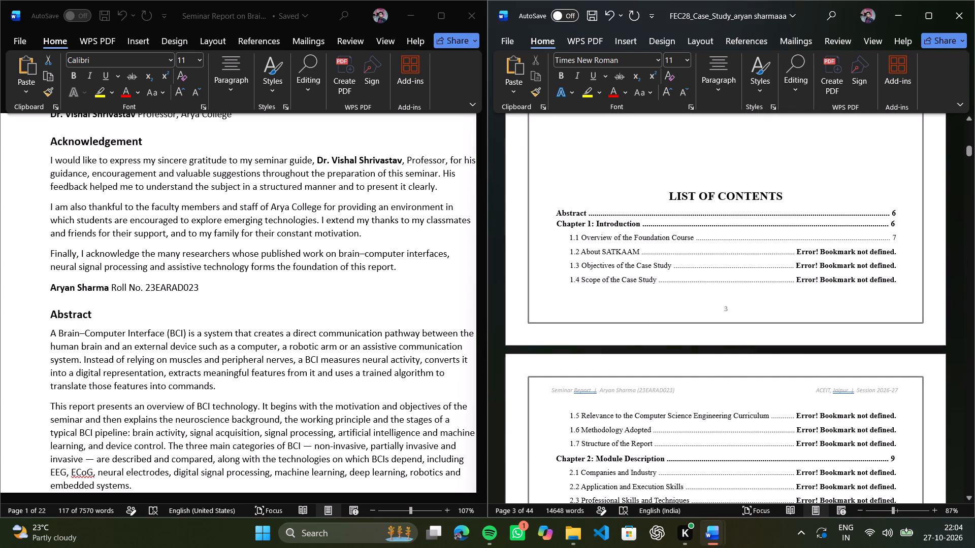
key("Return")
key("Return")
key("Return")
key("Return")
key("Return")
key("Return")
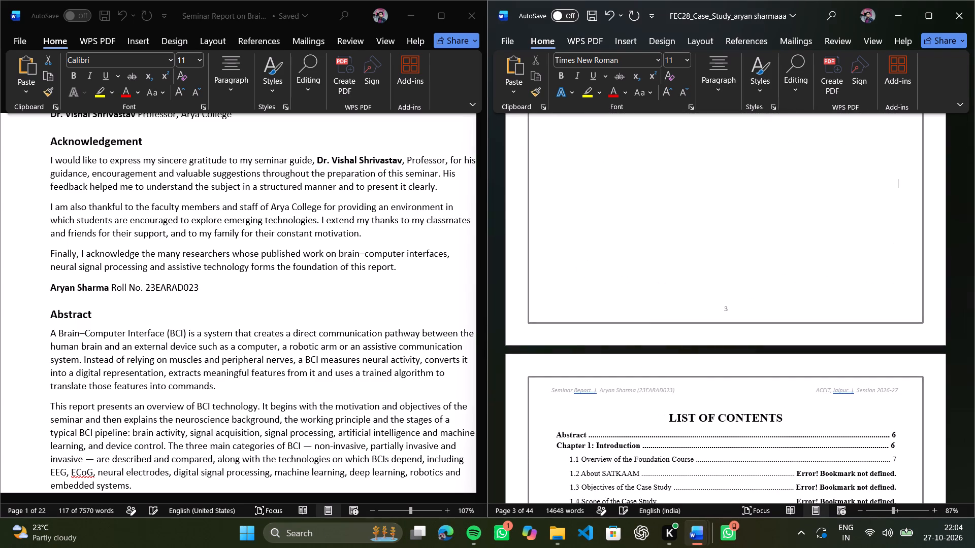
Find the abstract section in both the case study report and the Brain–Computer Interface seminar report.
scroll(628, 138, "down", 3)
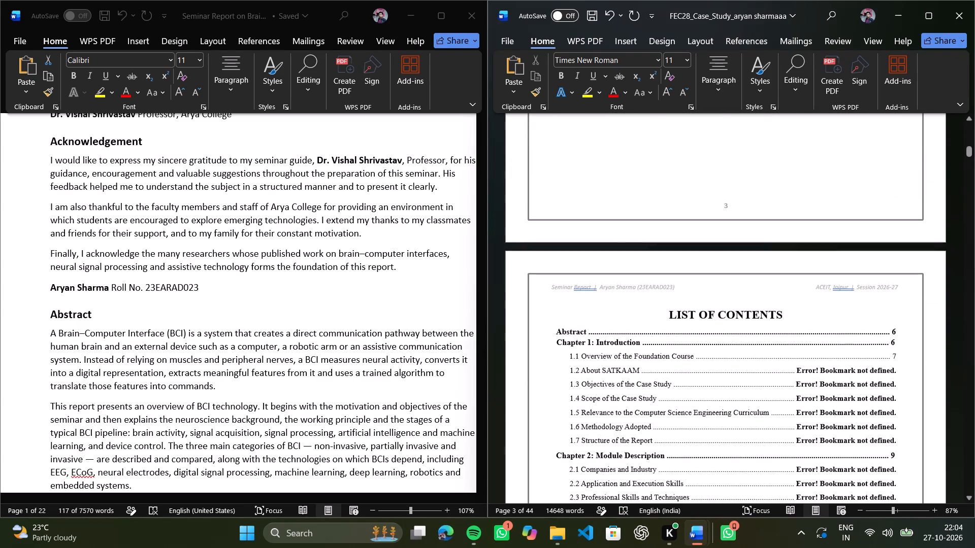
scroll(628, 138, "down", 4)
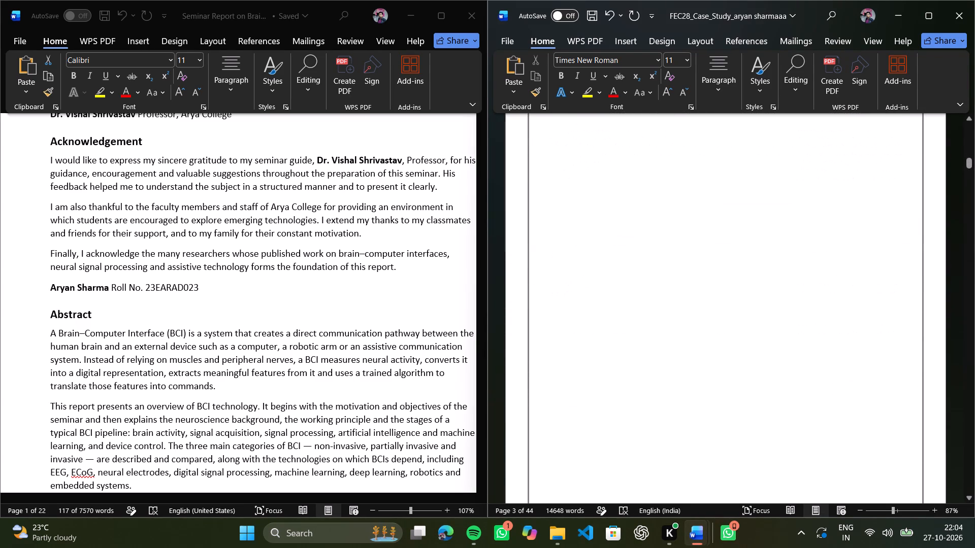
scroll(628, 138, "down", 4)
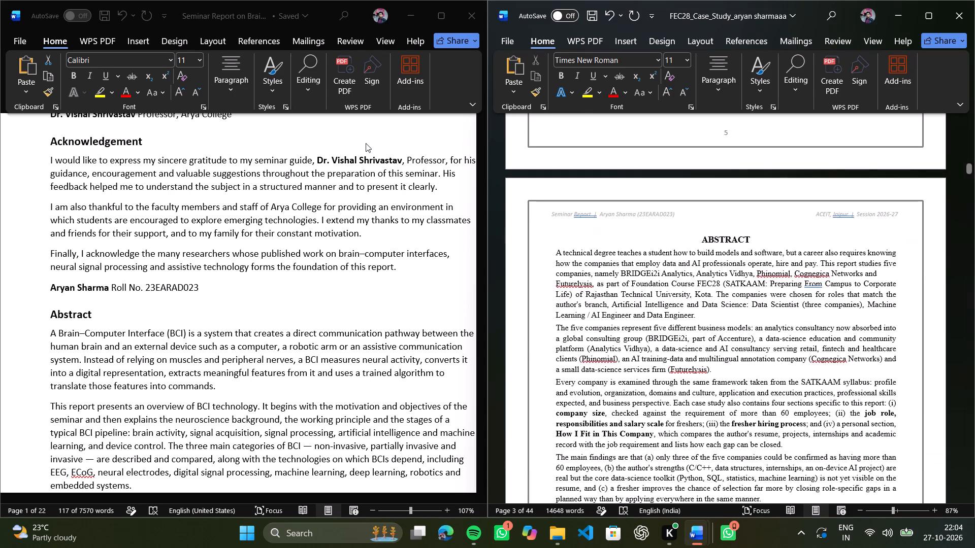
scroll(177, 148, "down", 1)
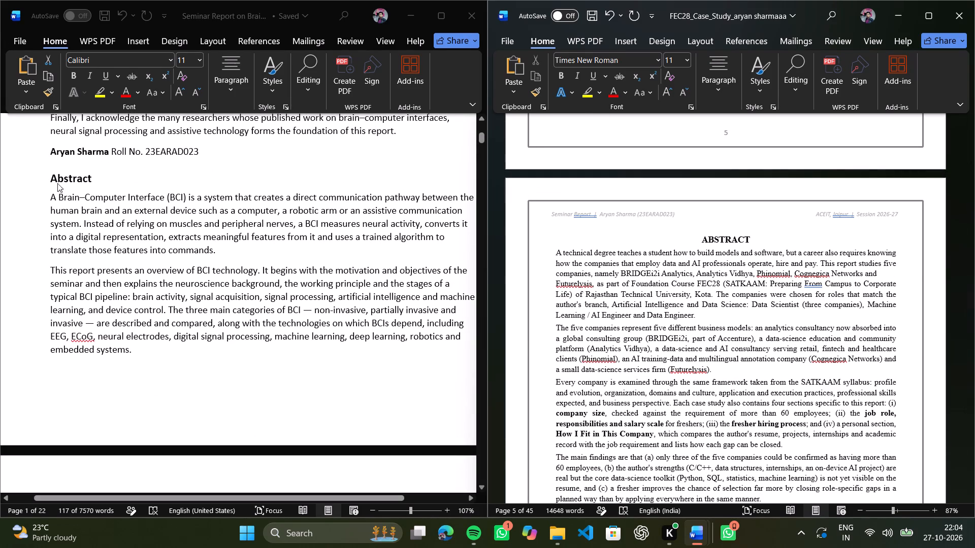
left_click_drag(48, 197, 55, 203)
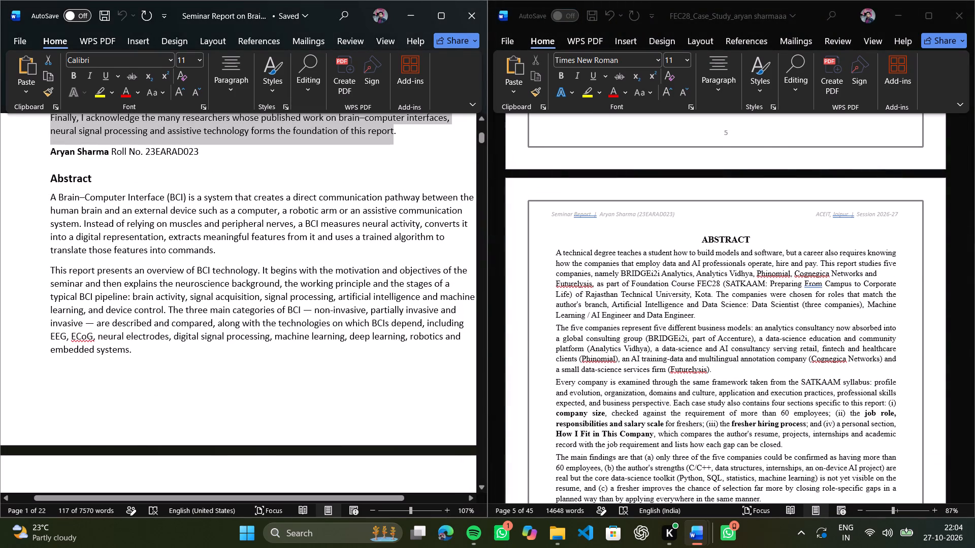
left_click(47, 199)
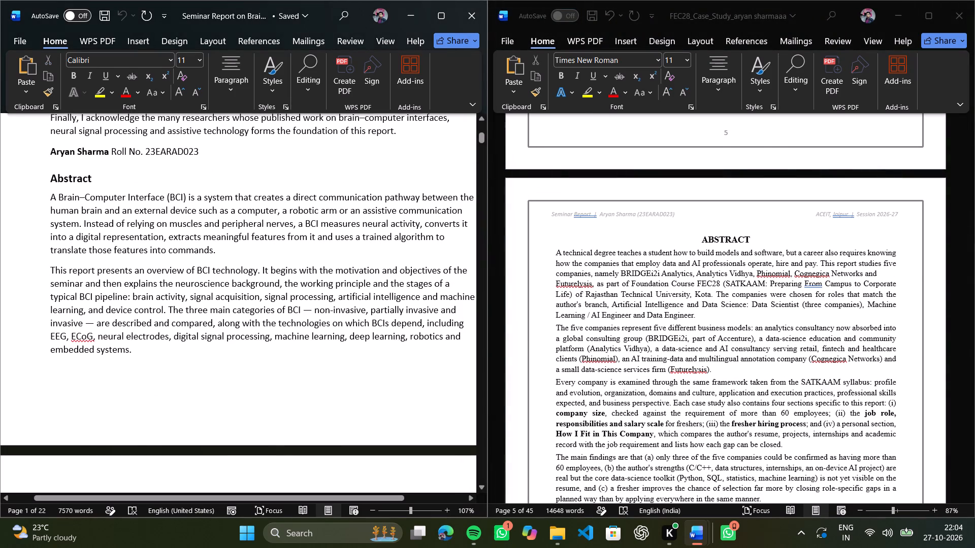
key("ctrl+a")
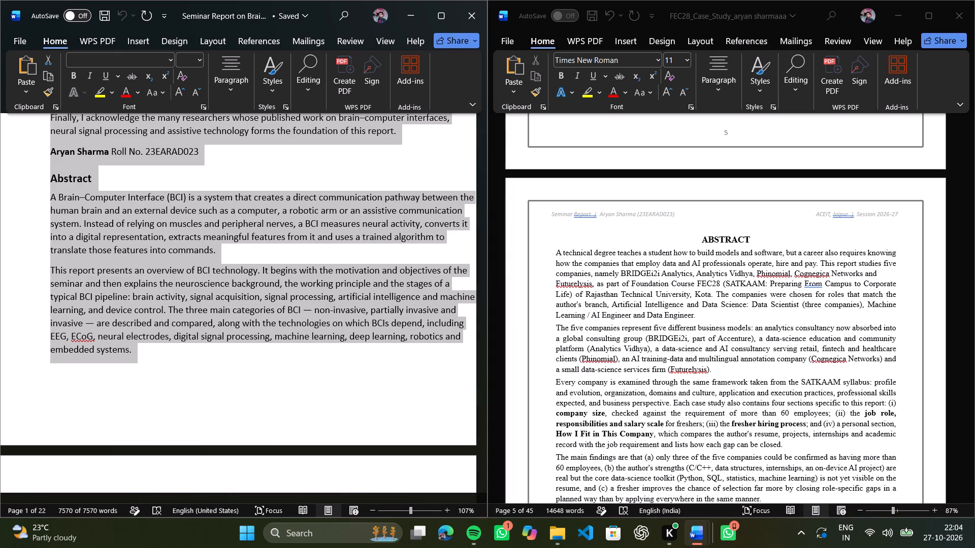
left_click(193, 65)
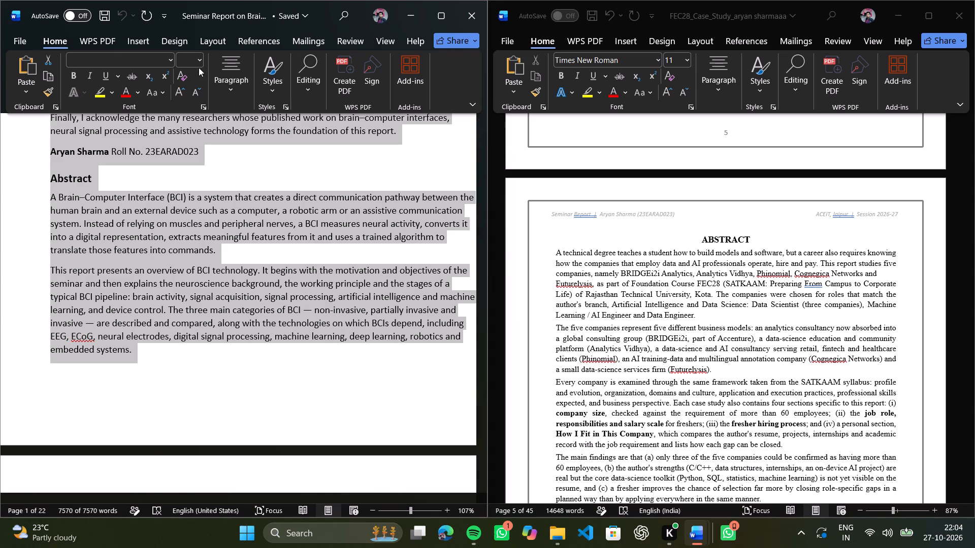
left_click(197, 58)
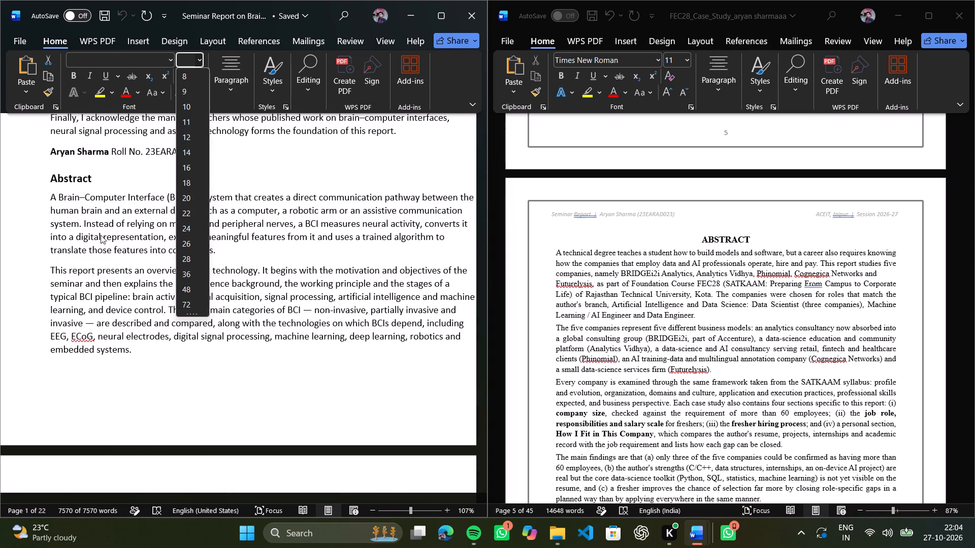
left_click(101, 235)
Copy the first two Abstract paragraphs, from "A Brain–Computer Interface (BCI)" to "embedded systems", in the Brain–Computer Interface seminar report.
double_click(47, 202)
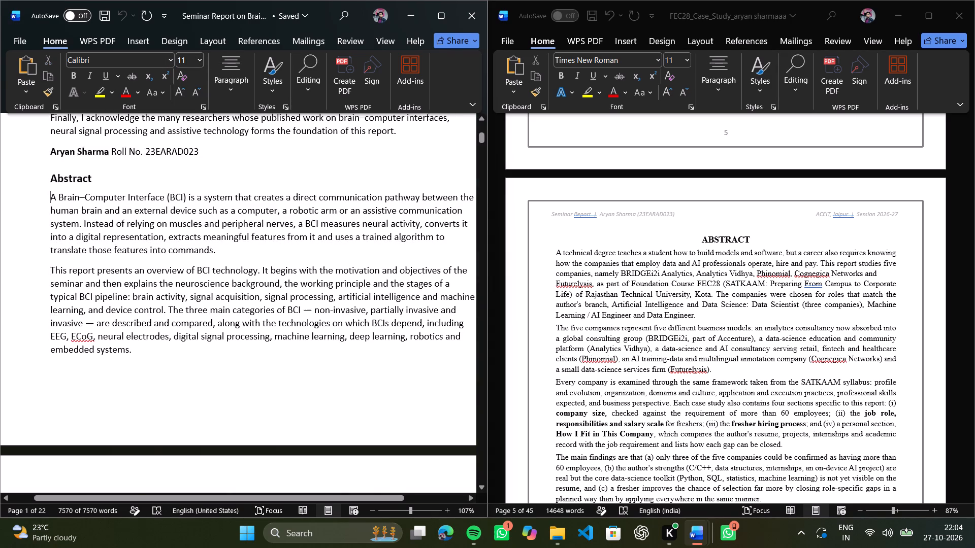
left_click_drag(47, 202, 136, 370)
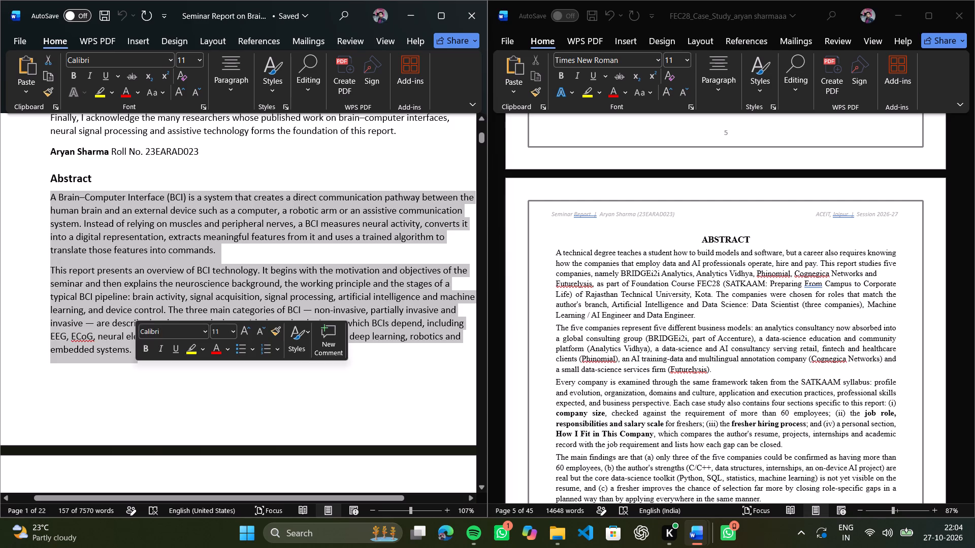
key("ctrl+c")
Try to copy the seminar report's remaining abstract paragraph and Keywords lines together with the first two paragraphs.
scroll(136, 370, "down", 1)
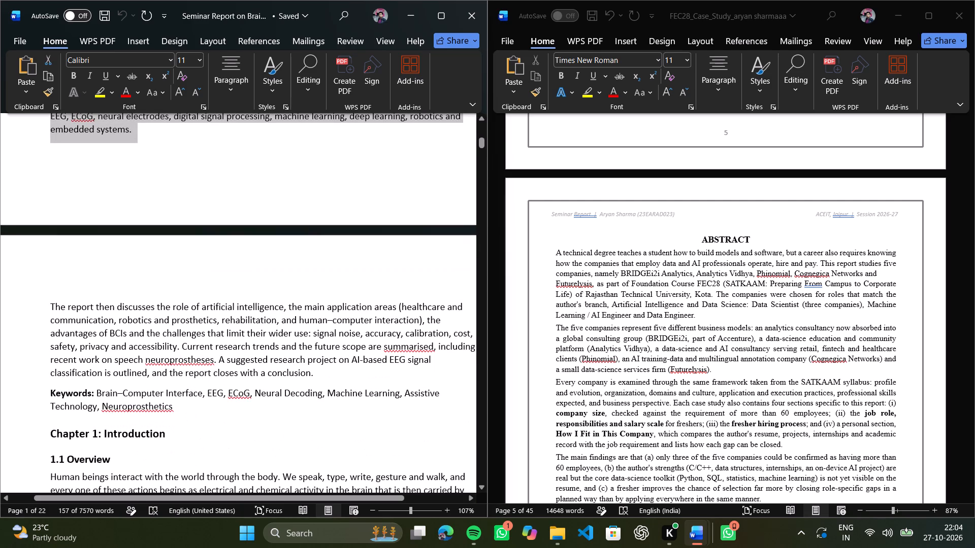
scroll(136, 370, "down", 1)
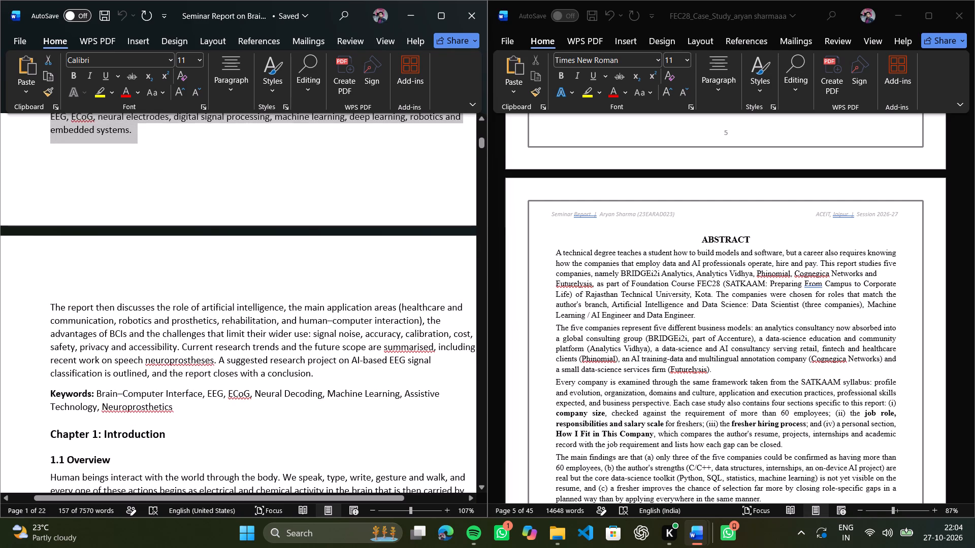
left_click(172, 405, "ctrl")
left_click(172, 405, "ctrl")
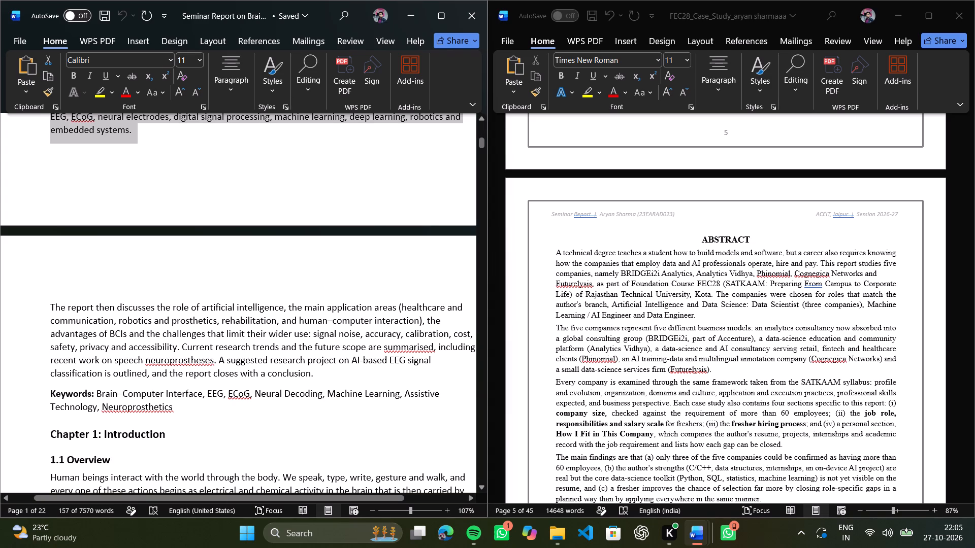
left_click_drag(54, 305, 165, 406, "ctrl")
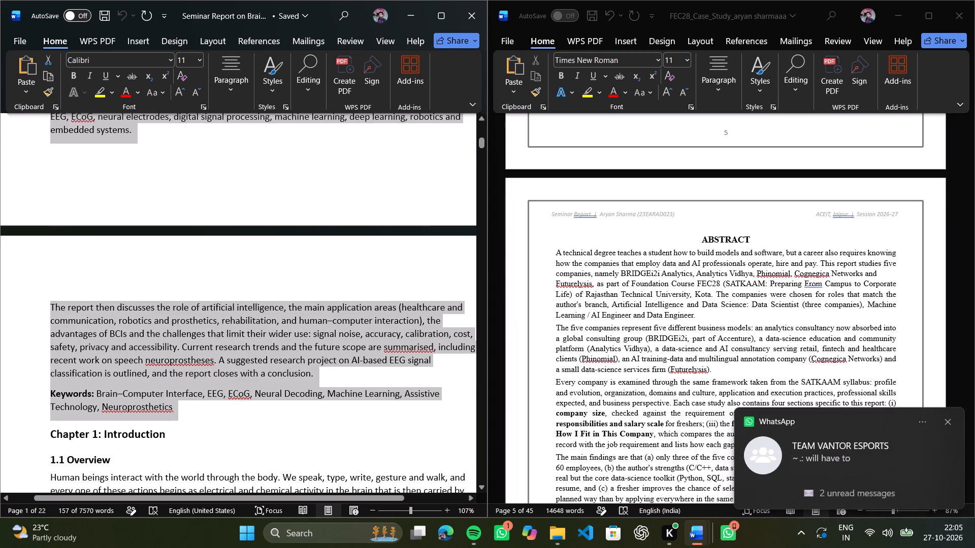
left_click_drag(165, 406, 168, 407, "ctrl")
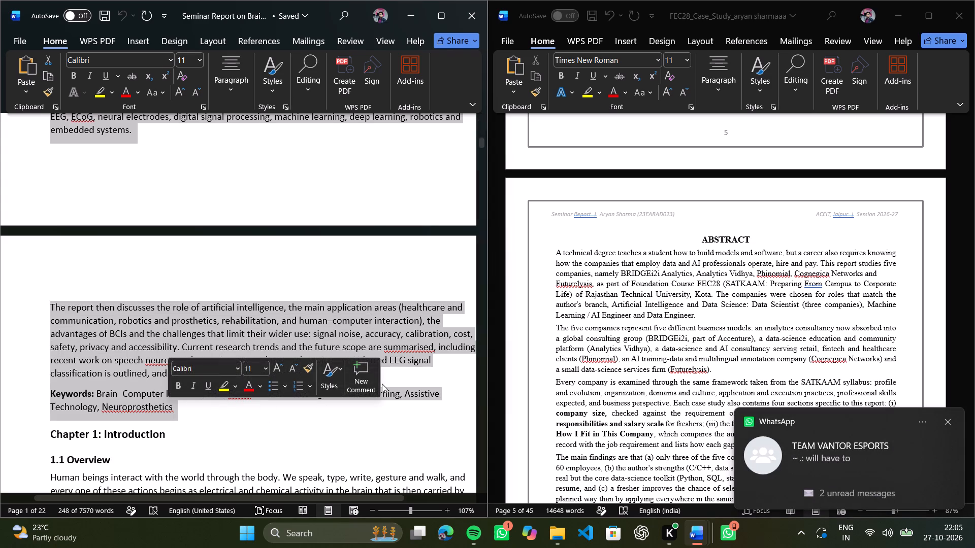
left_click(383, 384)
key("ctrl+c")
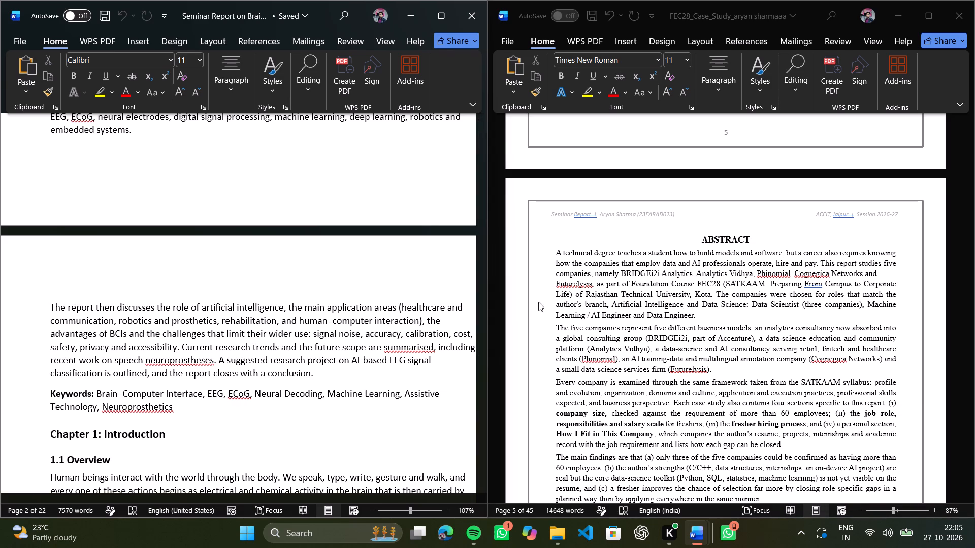
Replace all the paragraphs under ABSTRACT in the case study report with the two copied Brain–Computer Interface abstract paragraphs.
left_click(555, 250)
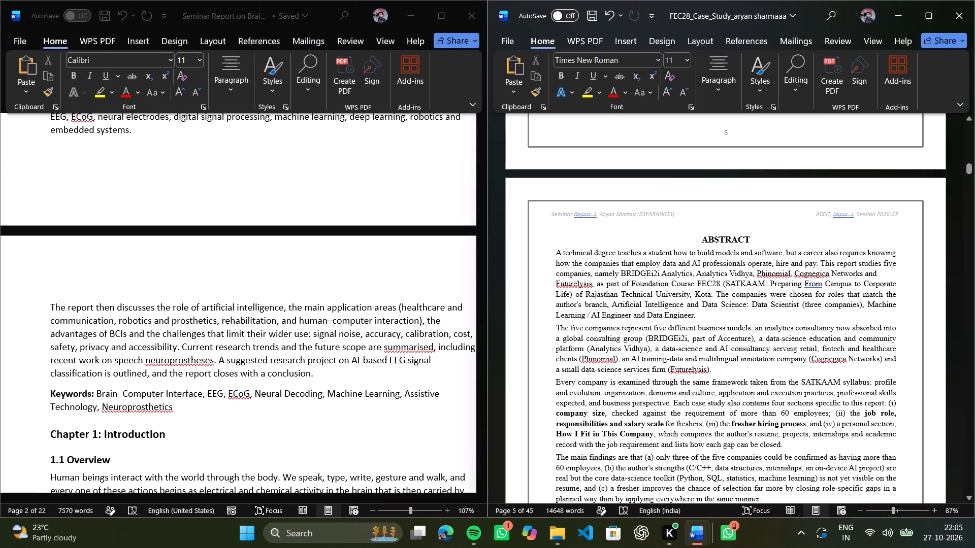
left_click_drag(556, 250, 687, 84)
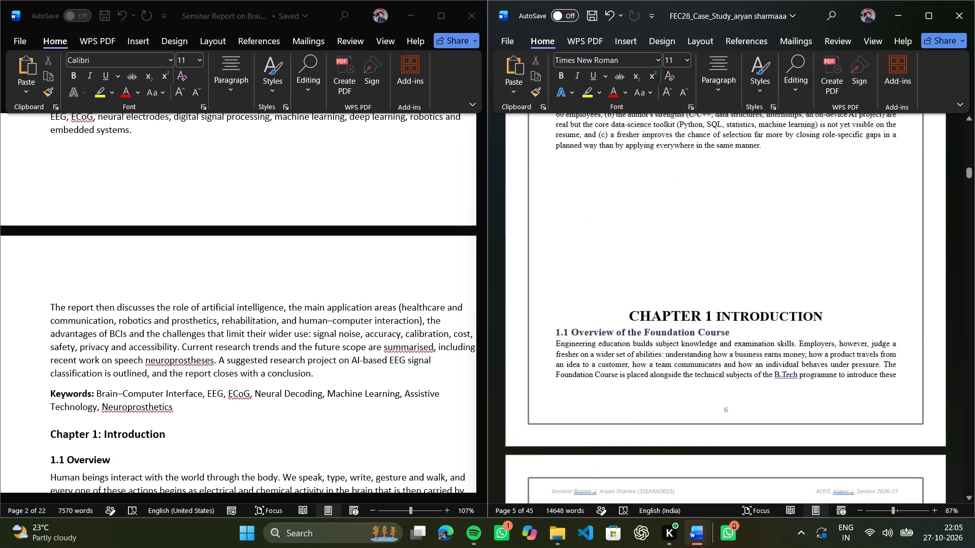
left_click_drag(687, 84, 757, 296)
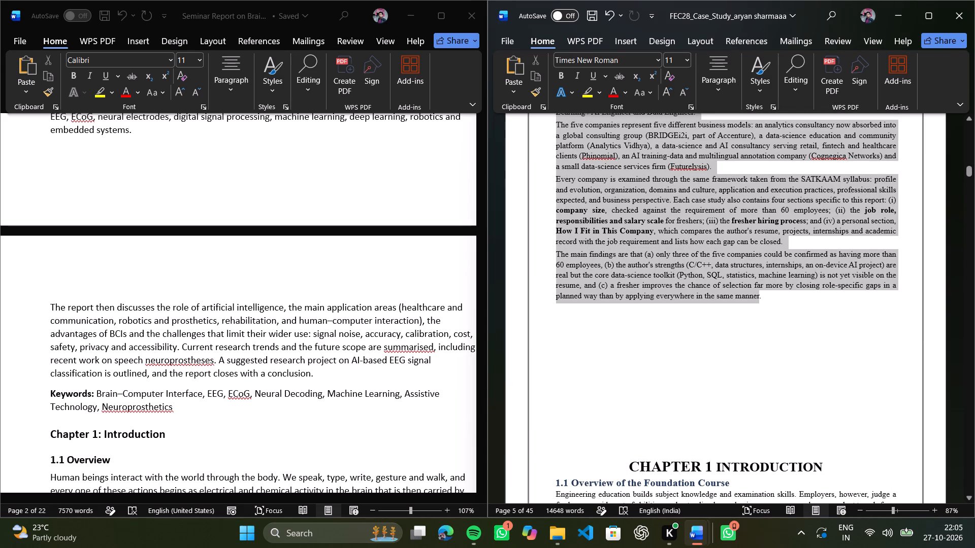
left_click_drag(757, 296, 762, 297)
key("ctrl+v")
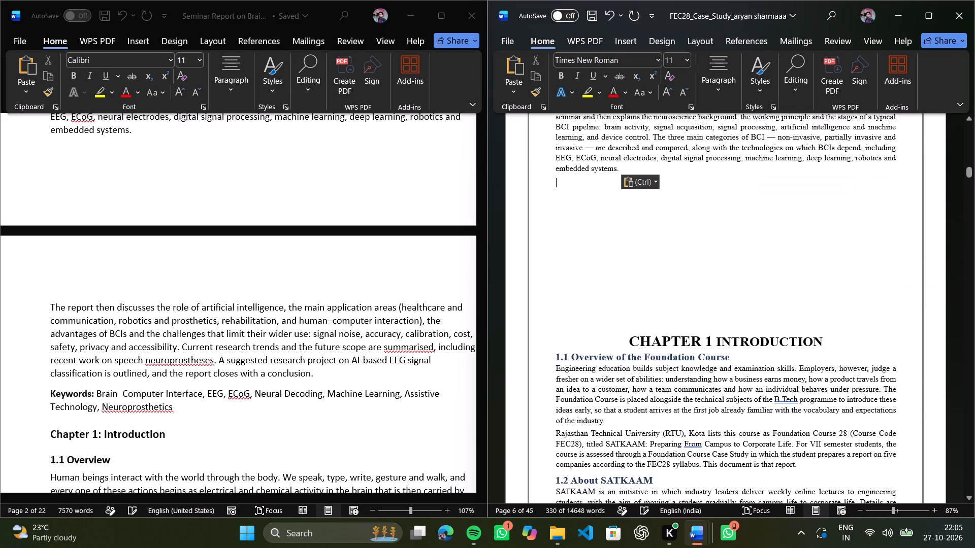
Copy the seminar report's third abstract paragraph, starting "The report then discusses", and paste it below the second abstract paragraph in the case study report.
scroll(762, 297, "up", 1)
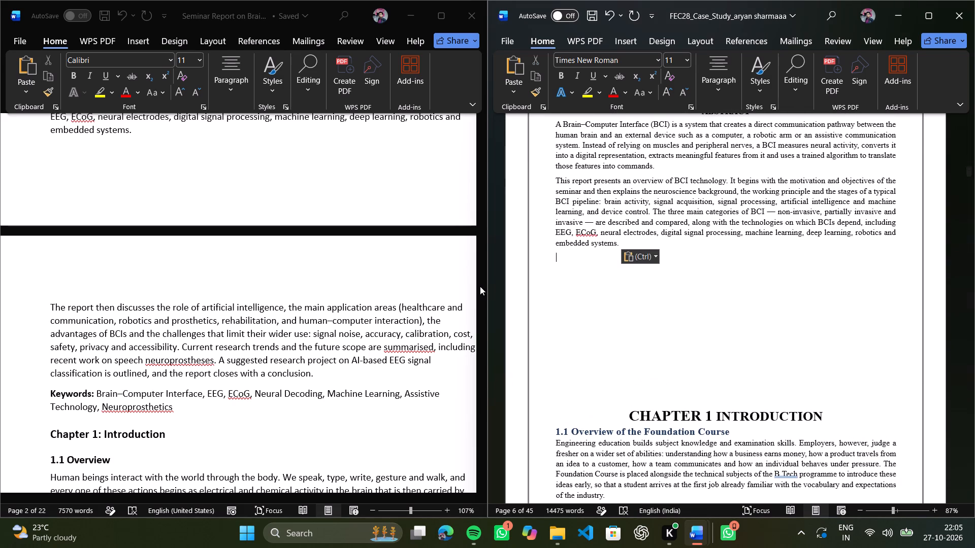
scroll(480, 286, "left", 1)
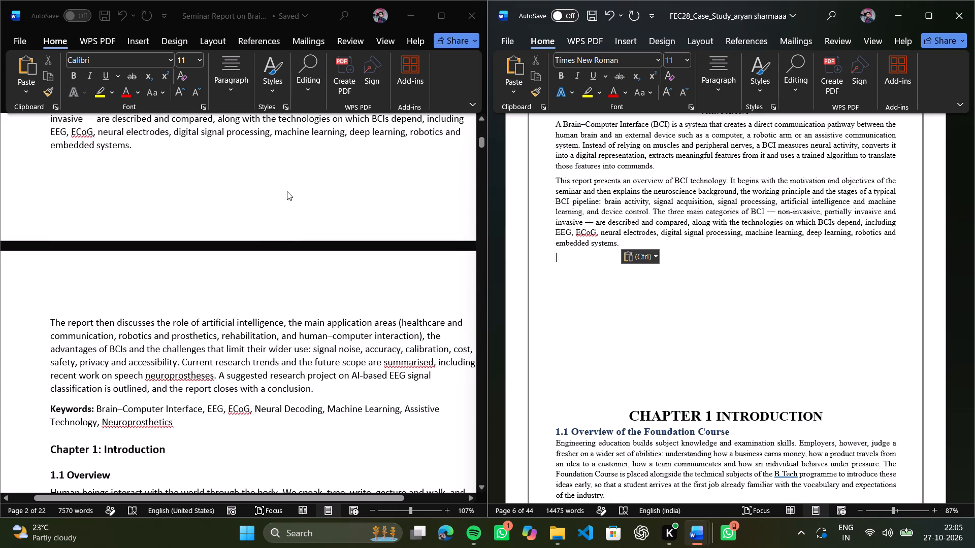
left_click(51, 321)
left_click_drag(51, 321, 56, 323)
key("ctrl+c")
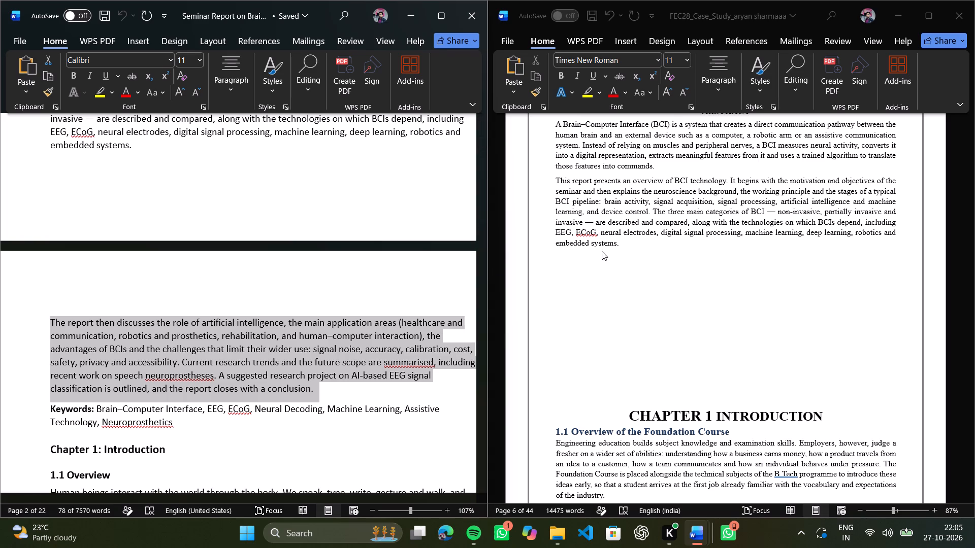
left_click(627, 245)
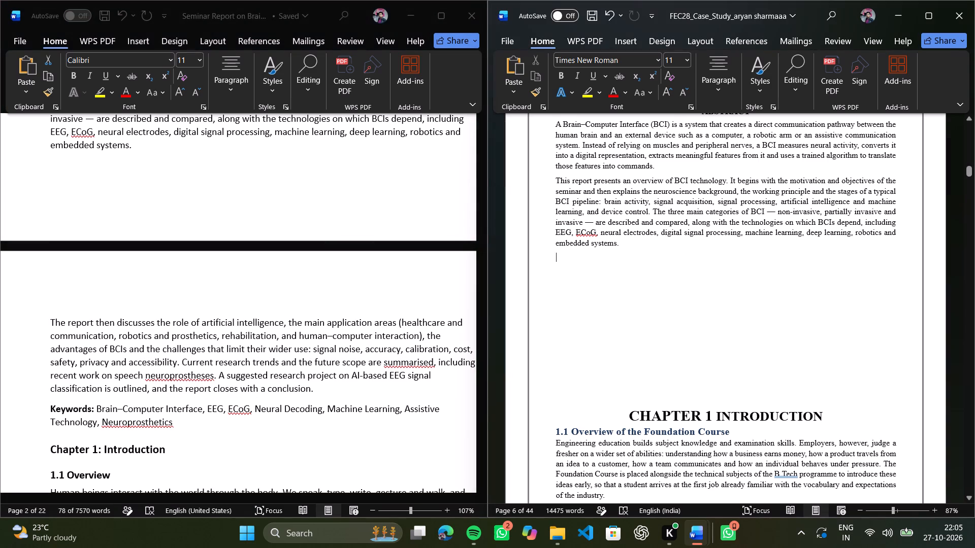
key("ctrl+v")
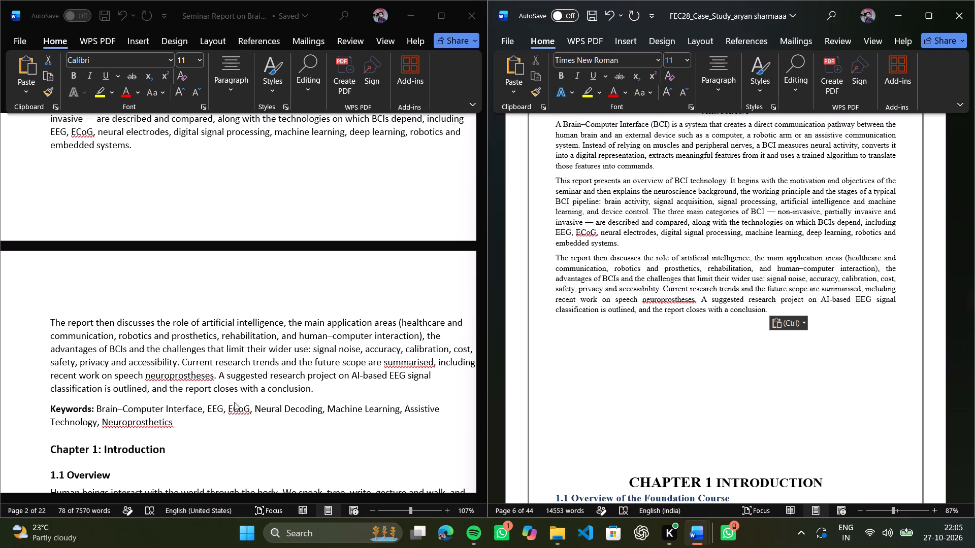
Copy the seminar report's Keywords line and paste it below the last abstract paragraph in the case study report.
double_click(49, 401)
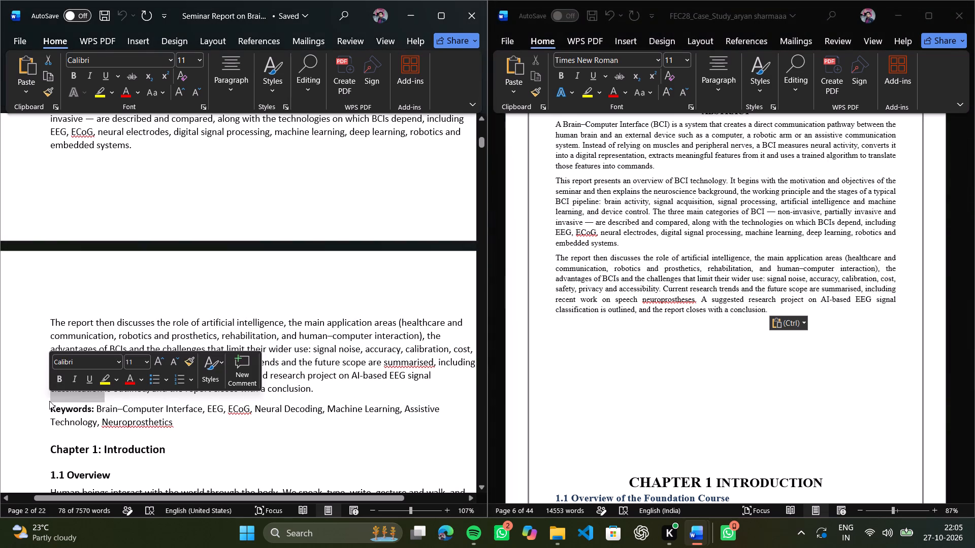
left_click_drag(49, 411, 113, 437)
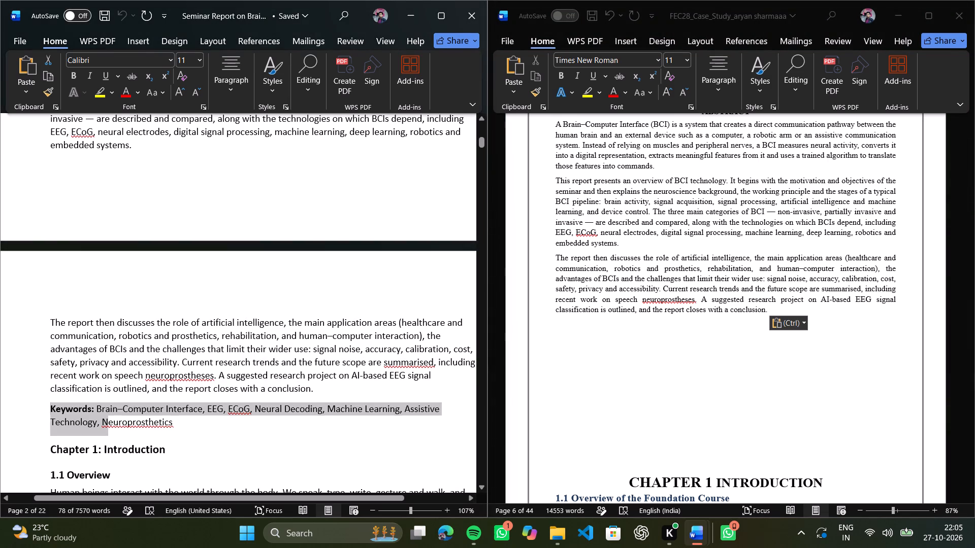
left_click_drag(113, 437, 176, 418)
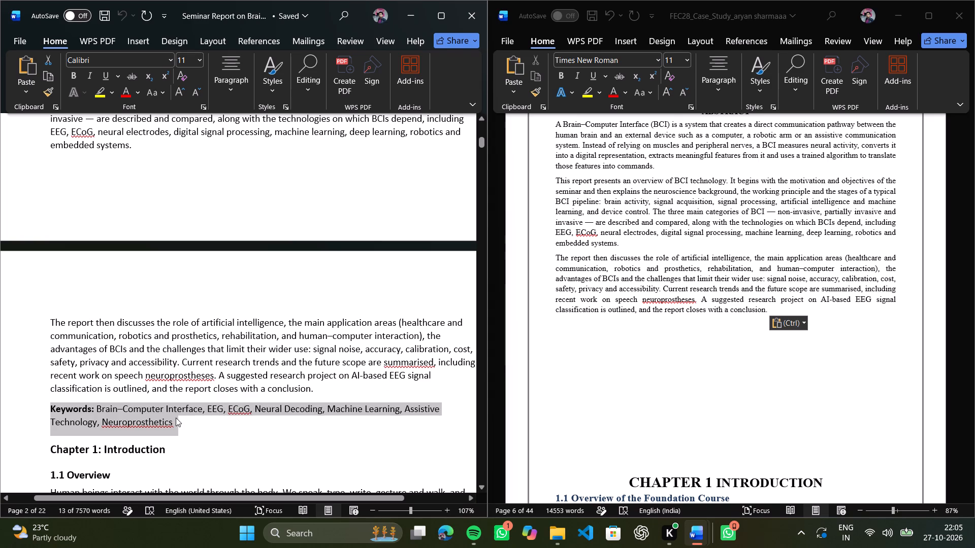
key("ctrl+c")
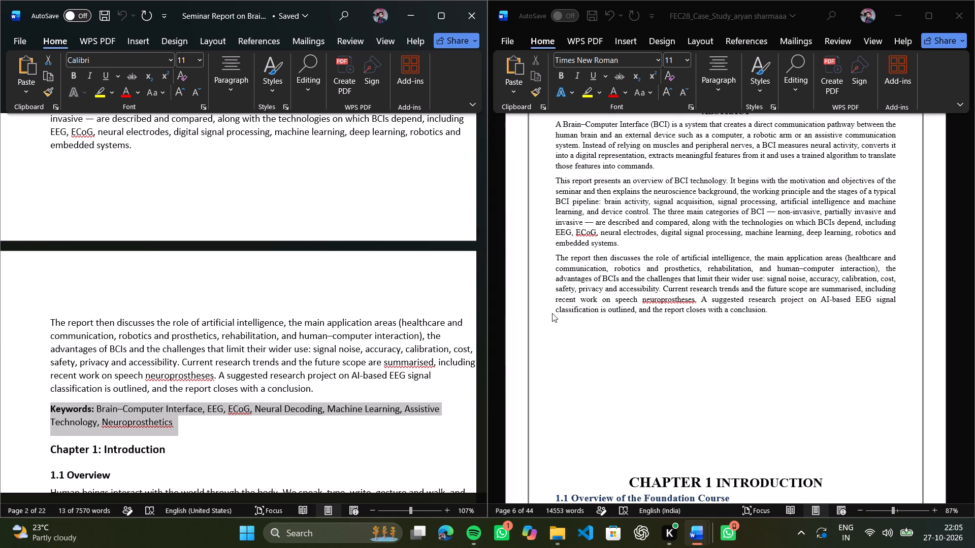
left_click(567, 337)
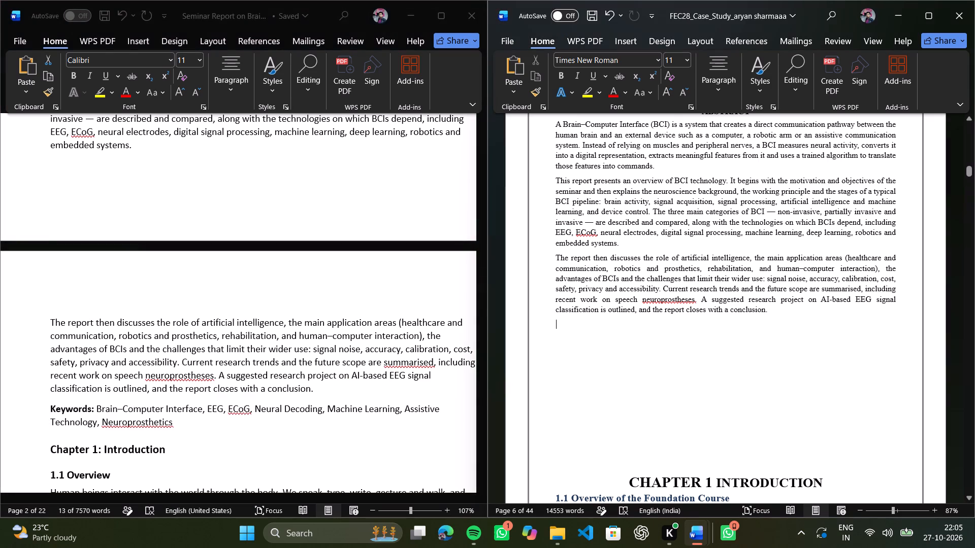
key("ctrl+v")
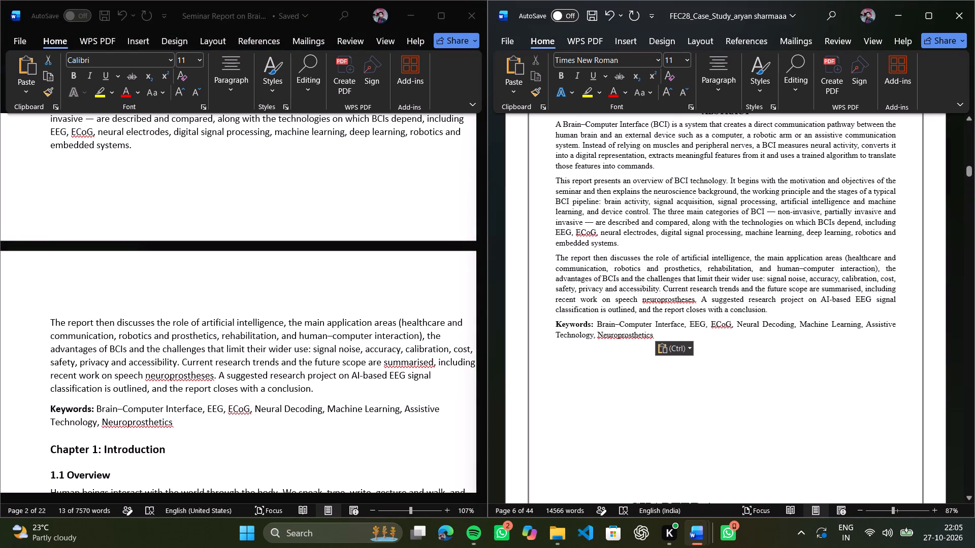
Set the ABSTRACT heading, its three paragraphs and the Keywords line to font size 12.
left_click_drag(663, 338, 554, 116)
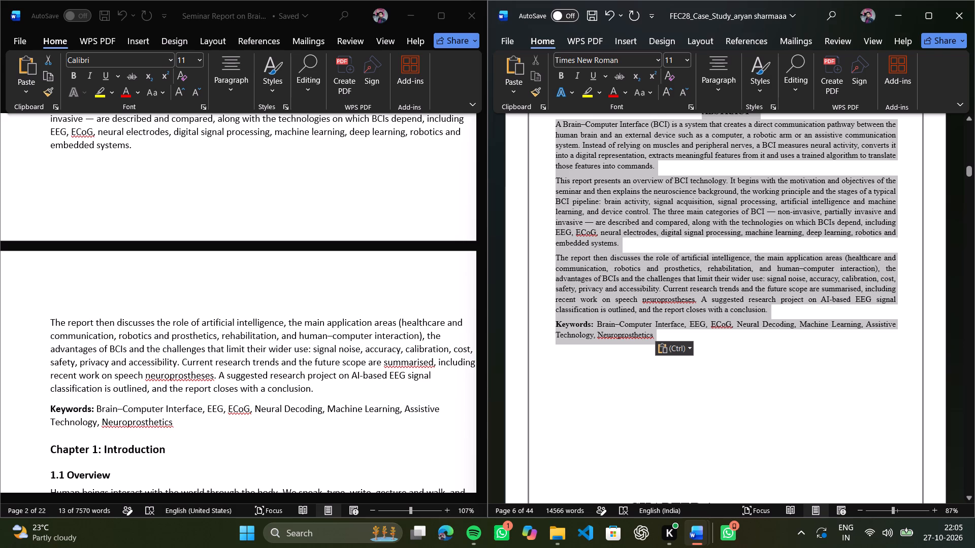
left_click_drag(554, 116, 558, 253)
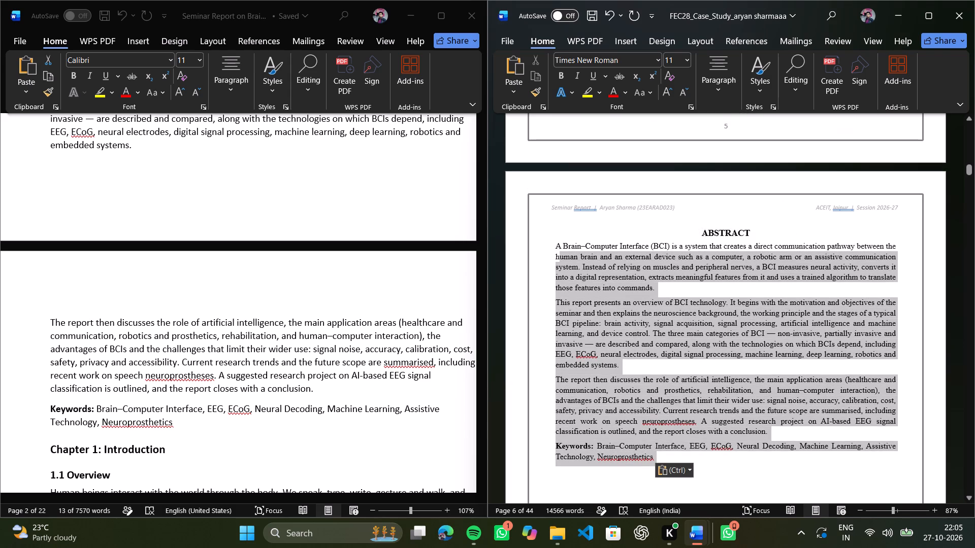
left_click_drag(558, 253, 557, 239)
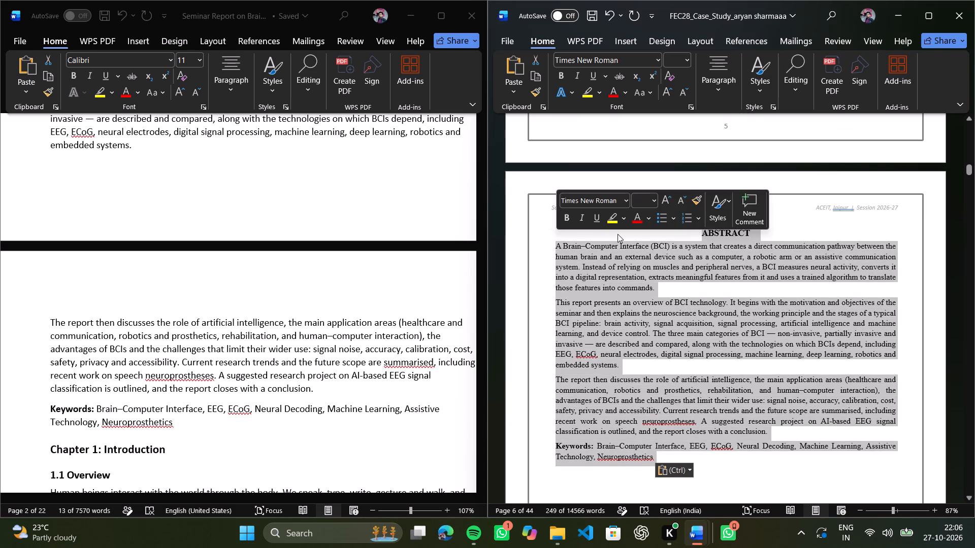
left_click(686, 60)
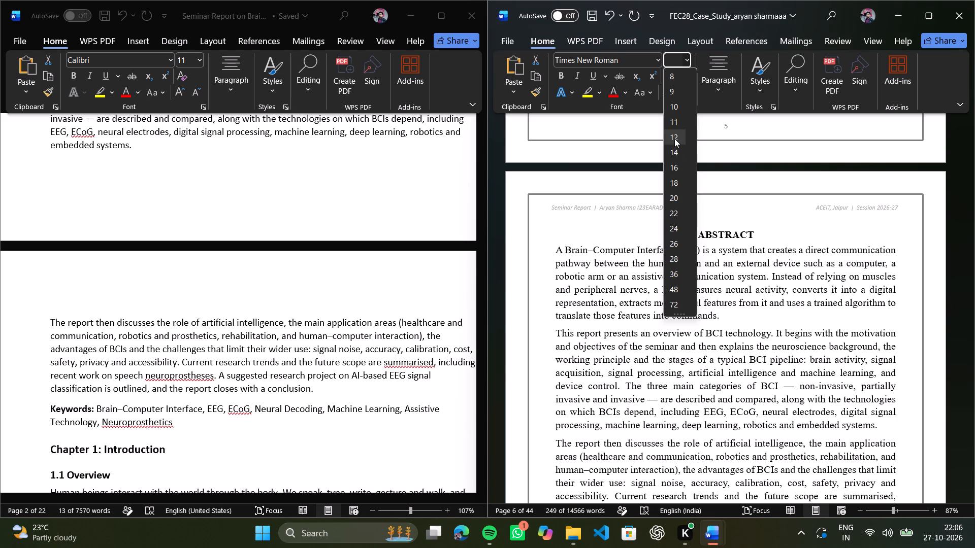
left_click(674, 139)
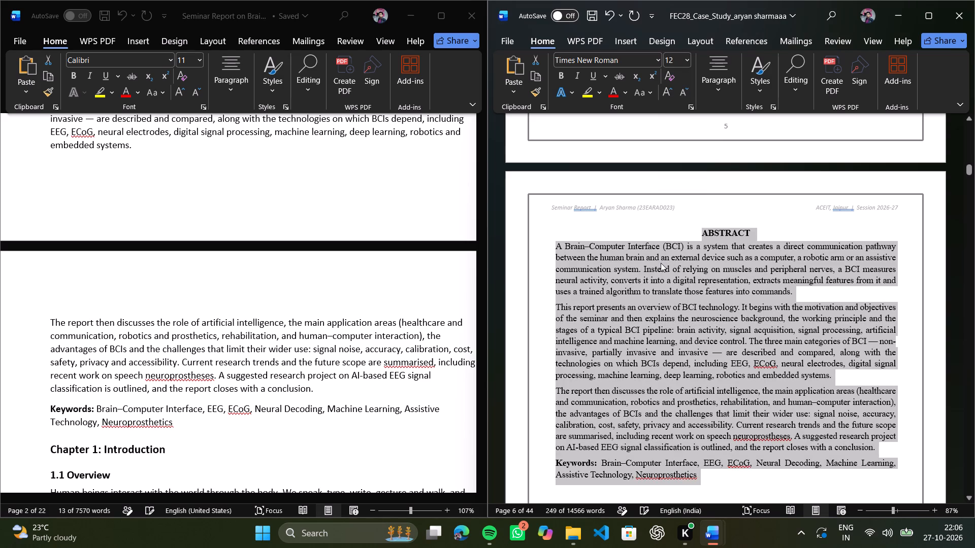
left_click(661, 263)
Insert a blank line between the ABSTRACT heading and its first paragraph.
left_click(758, 236)
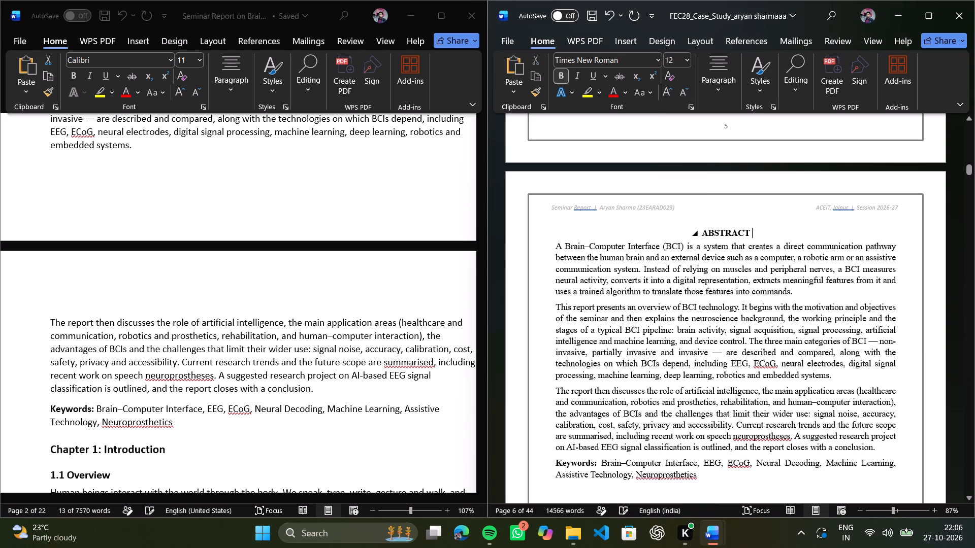
key("Return")
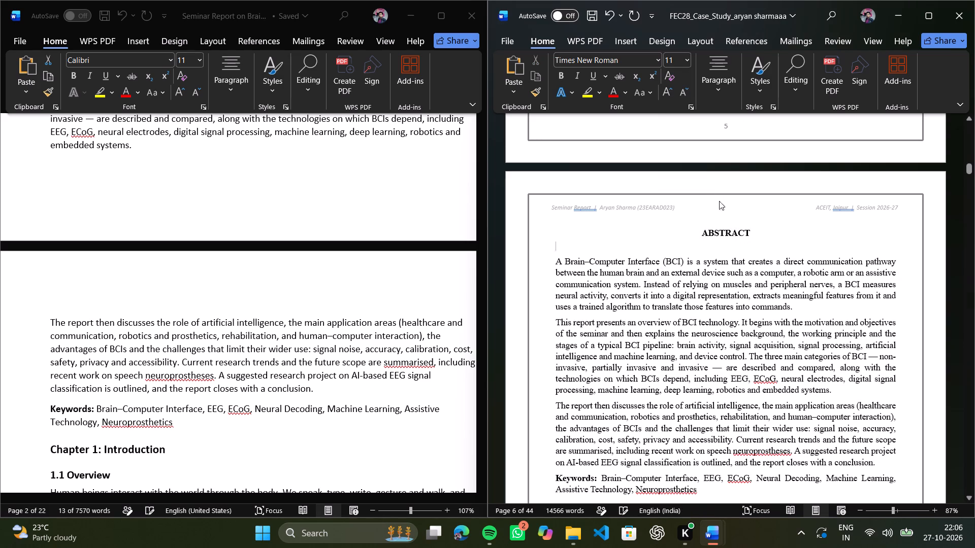
Set the ABSTRACT heading's font size to 14.
triple_click(704, 234)
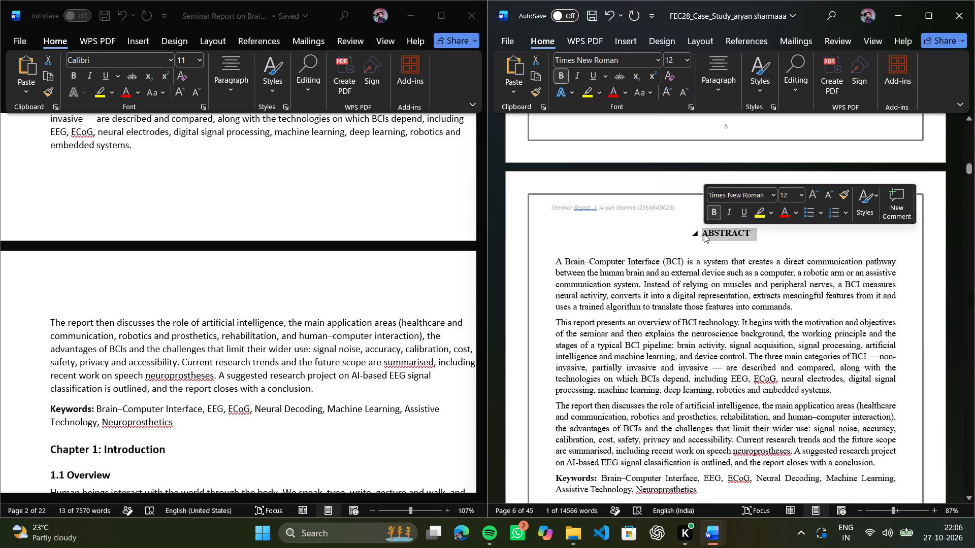
left_click(798, 195)
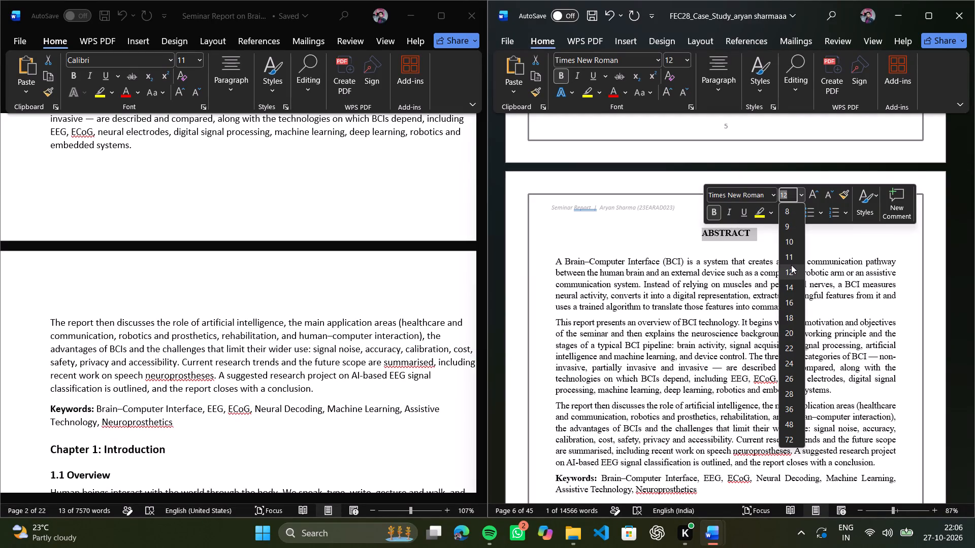
left_click(786, 288)
left_click(685, 249)
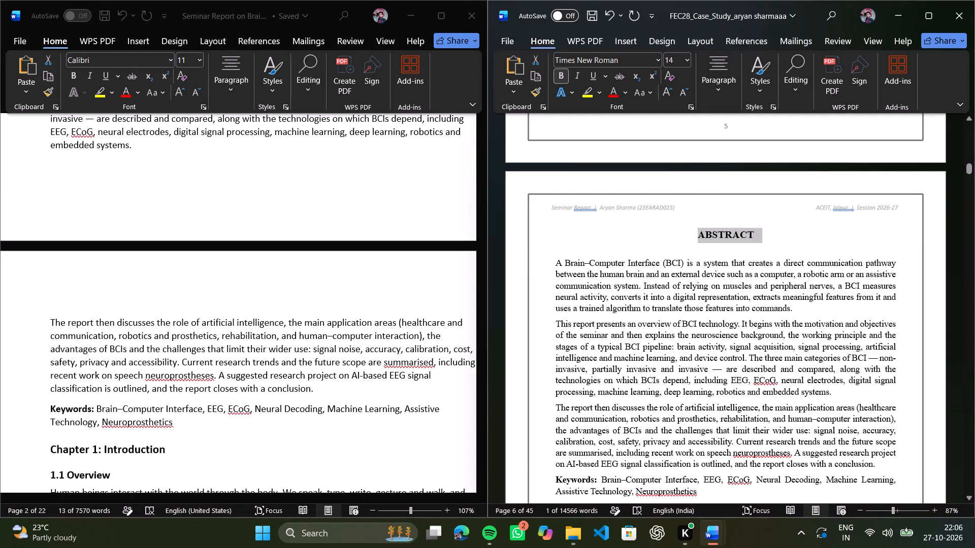
Insert four blank lines between the Keywords line and the CHAPTER 1 INTRODUCTION heading so the chapter starts on a new page.
scroll(685, 249, "down", 2)
left_click(659, 350)
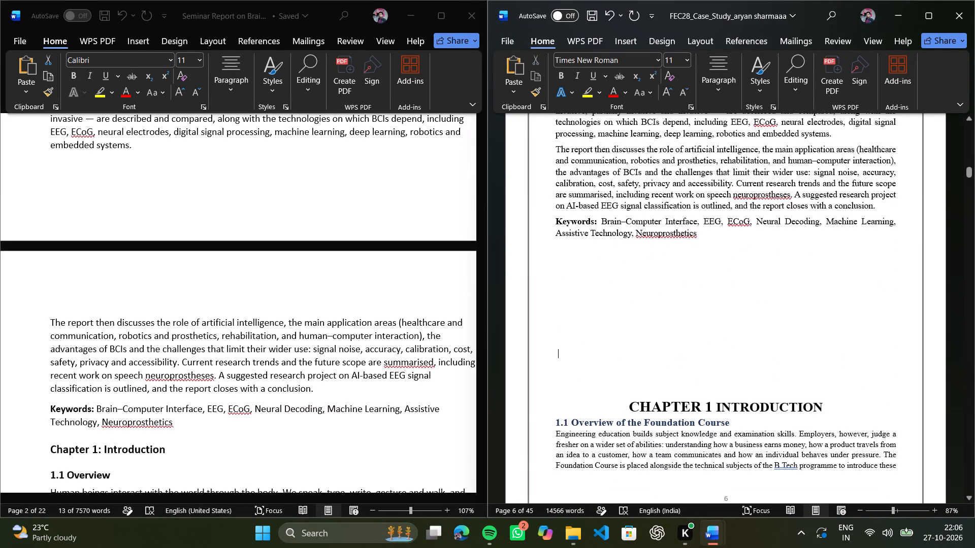
key("Return")
key("Return")
key("Return")
key("Return")
scroll(659, 350, "down", 5)
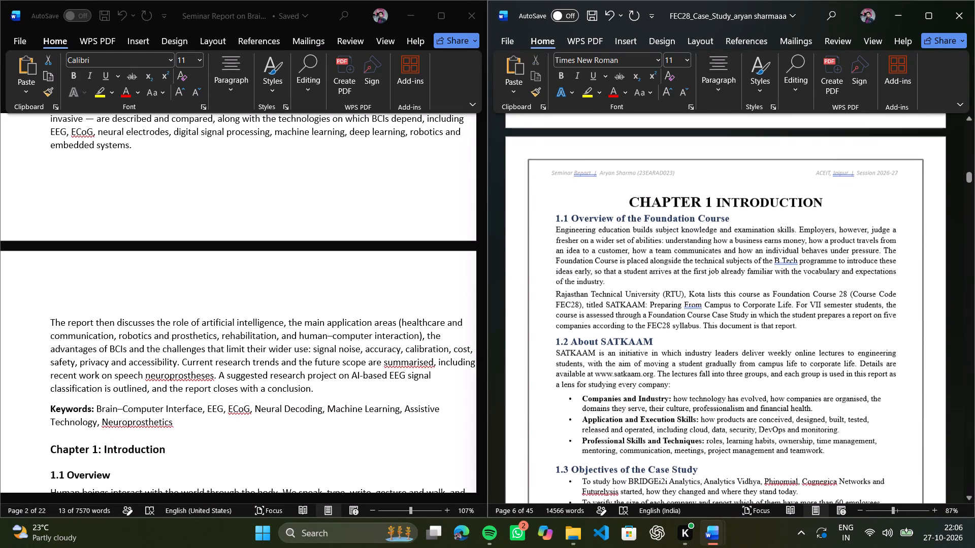
Shorten the 1.1 heading under CHAPTER 1 INTRODUCTION to "1.1 Overview", matching the seminar report.
scroll(297, 414, "down", 1)
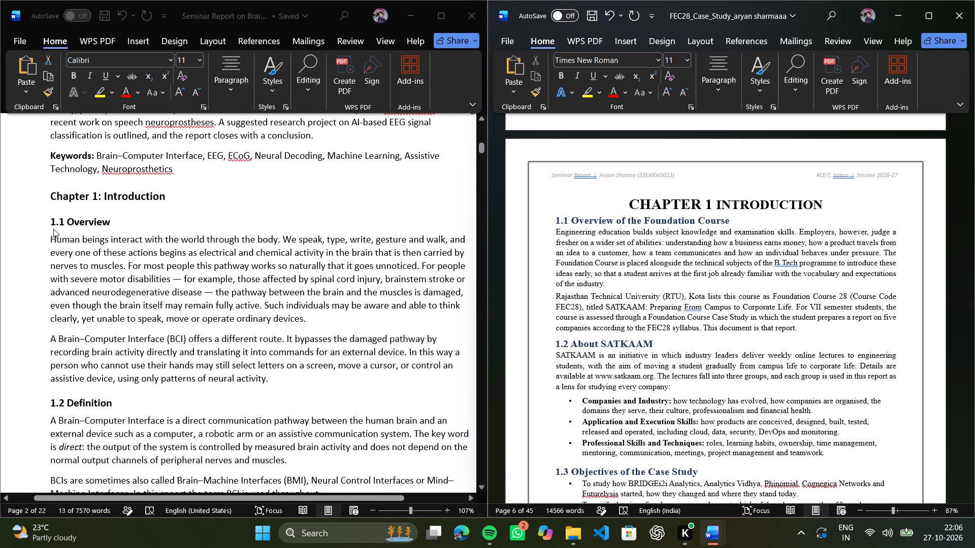
left_click(730, 223)
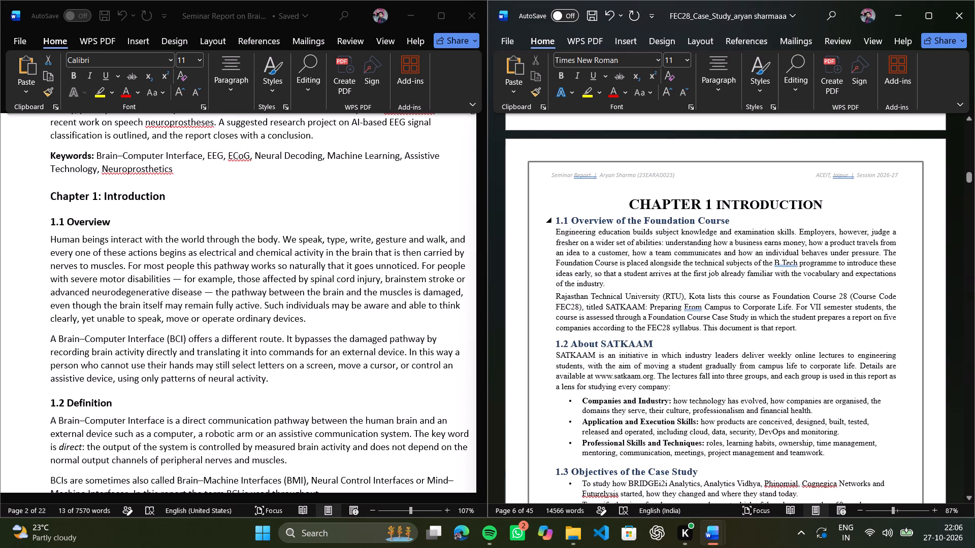
key("BackSpace")
key("BackSpace")
key("BackSpace")
key("BackSpace")
key("BackSpace")
key("BackSpace")
key("BackSpace")
key("BackSpace")
key("BackSpace")
key("BackSpace")
key("BackSpace")
key("BackSpace")
key("BackSpace")
key("BackSpace")
key("BackSpace")
key("BackSpace")
key("BackSpace")
key("BackSpace")
key("BackSpace")
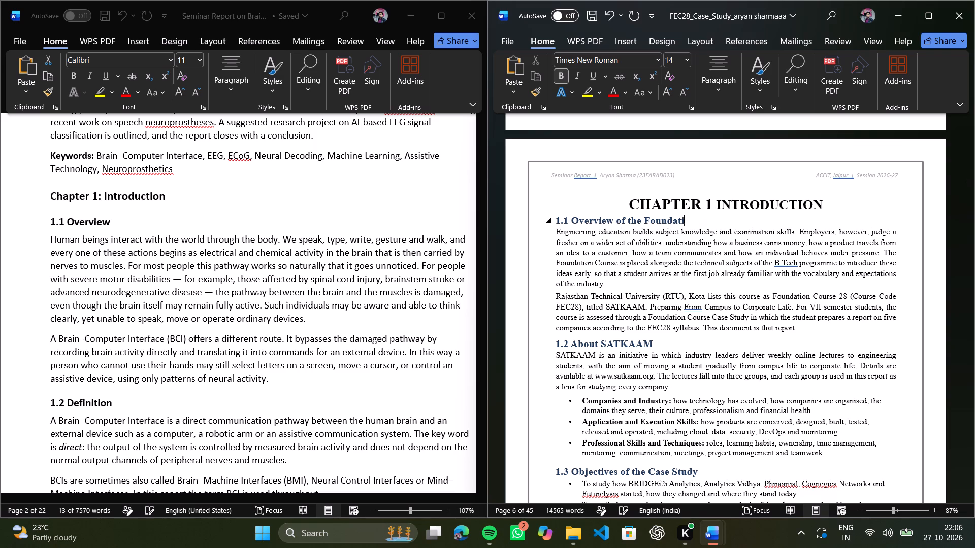
key("BackSpace")
key("BackSpace")
key("BackSpace")
key("BackSpace")
key("BackSpace")
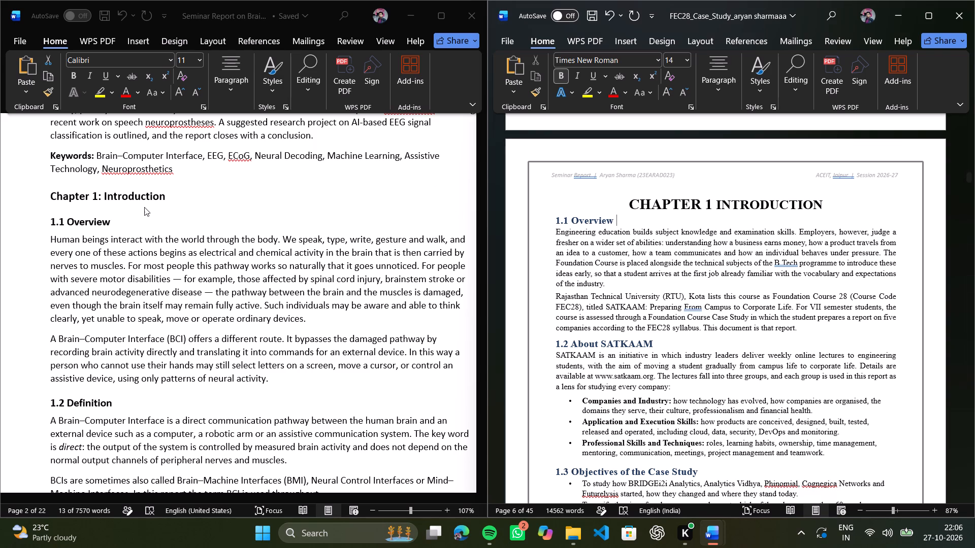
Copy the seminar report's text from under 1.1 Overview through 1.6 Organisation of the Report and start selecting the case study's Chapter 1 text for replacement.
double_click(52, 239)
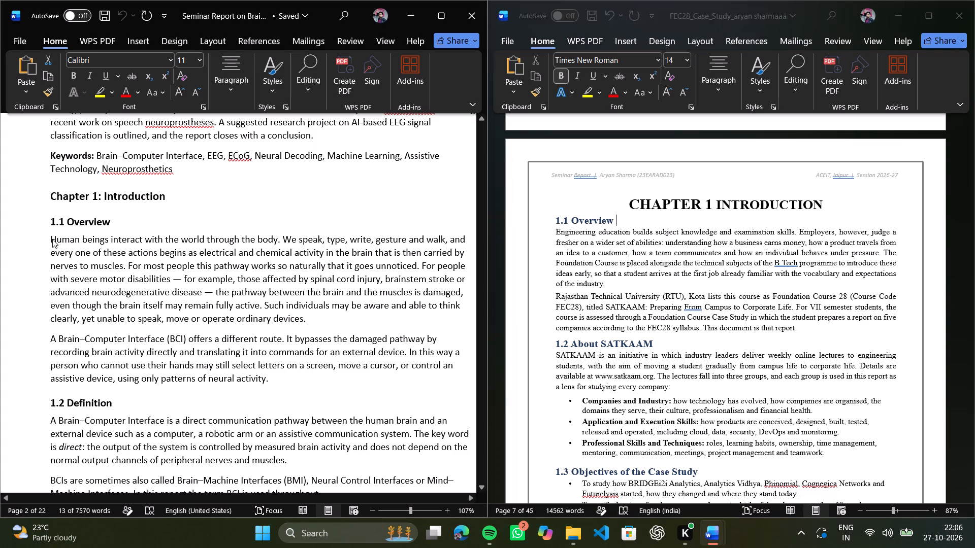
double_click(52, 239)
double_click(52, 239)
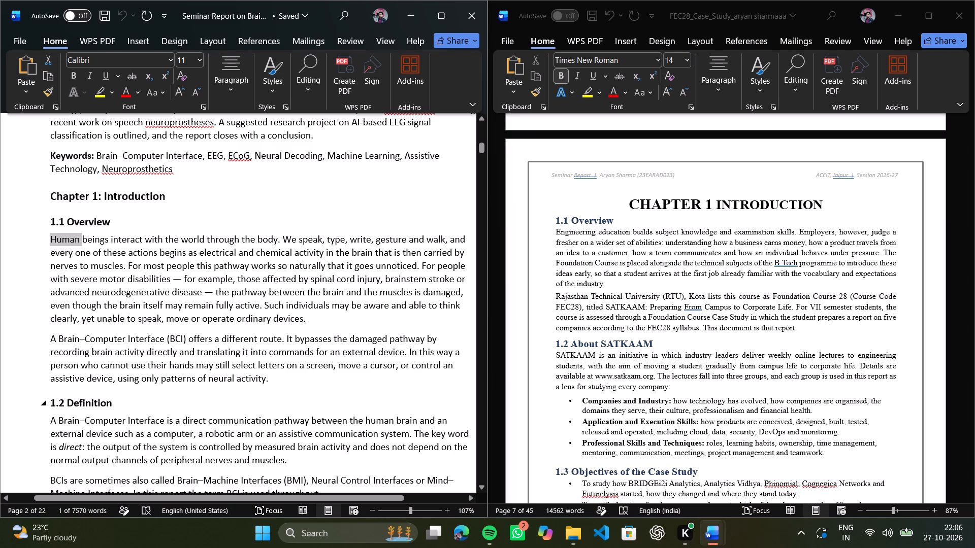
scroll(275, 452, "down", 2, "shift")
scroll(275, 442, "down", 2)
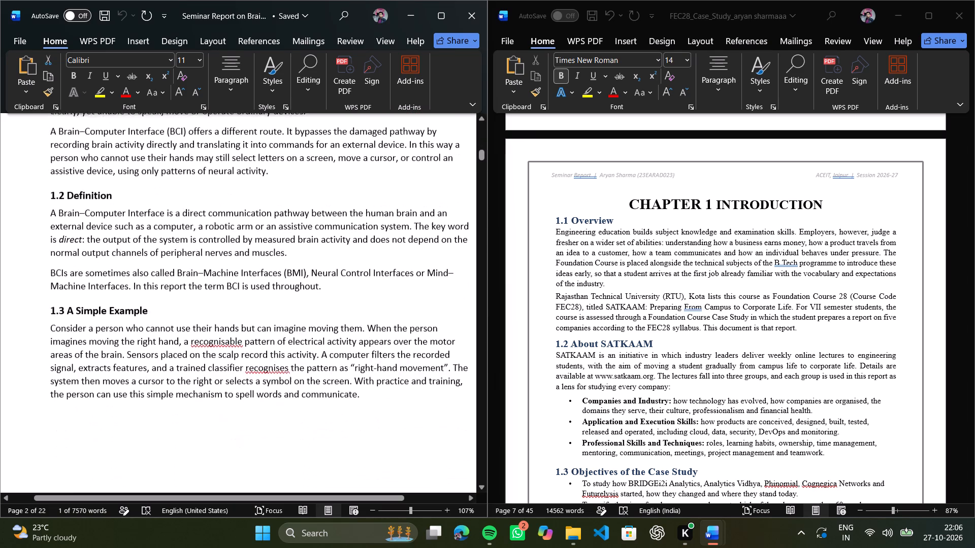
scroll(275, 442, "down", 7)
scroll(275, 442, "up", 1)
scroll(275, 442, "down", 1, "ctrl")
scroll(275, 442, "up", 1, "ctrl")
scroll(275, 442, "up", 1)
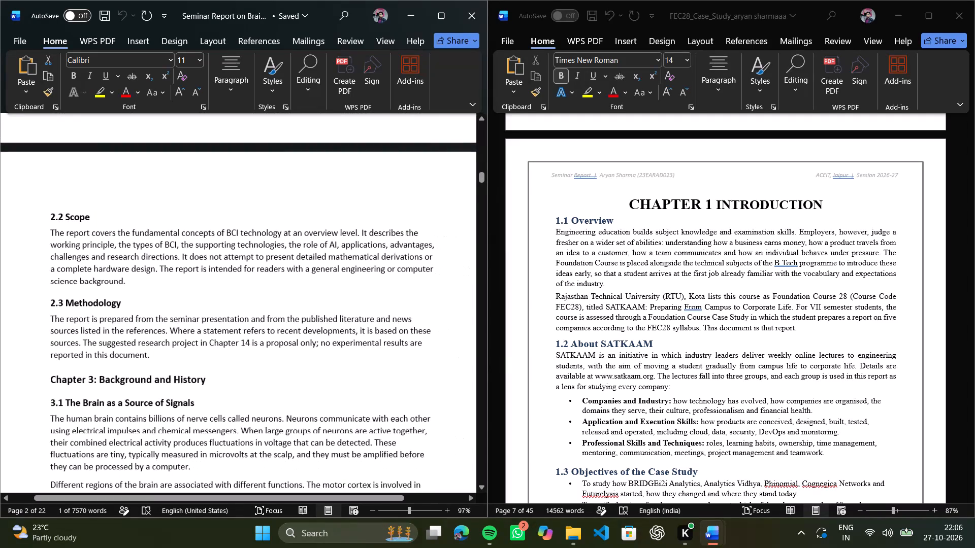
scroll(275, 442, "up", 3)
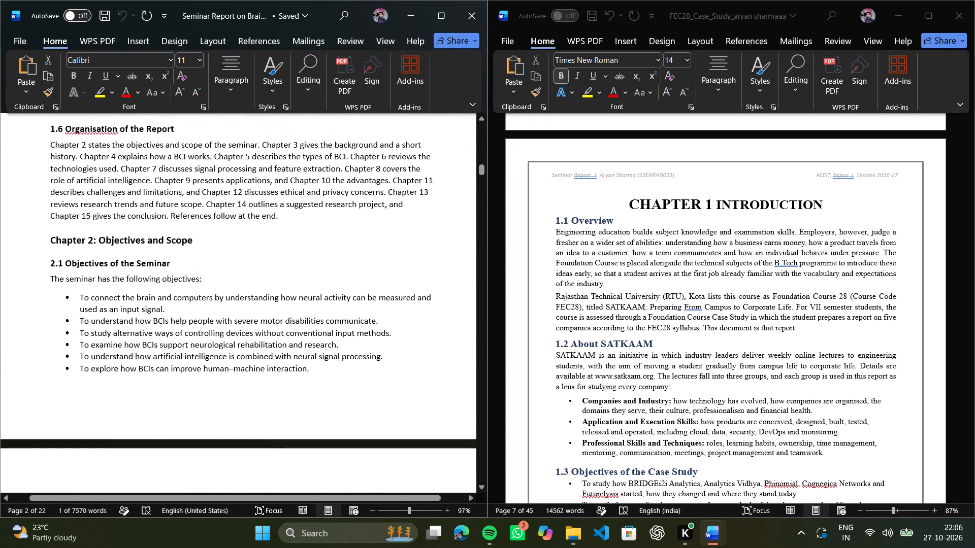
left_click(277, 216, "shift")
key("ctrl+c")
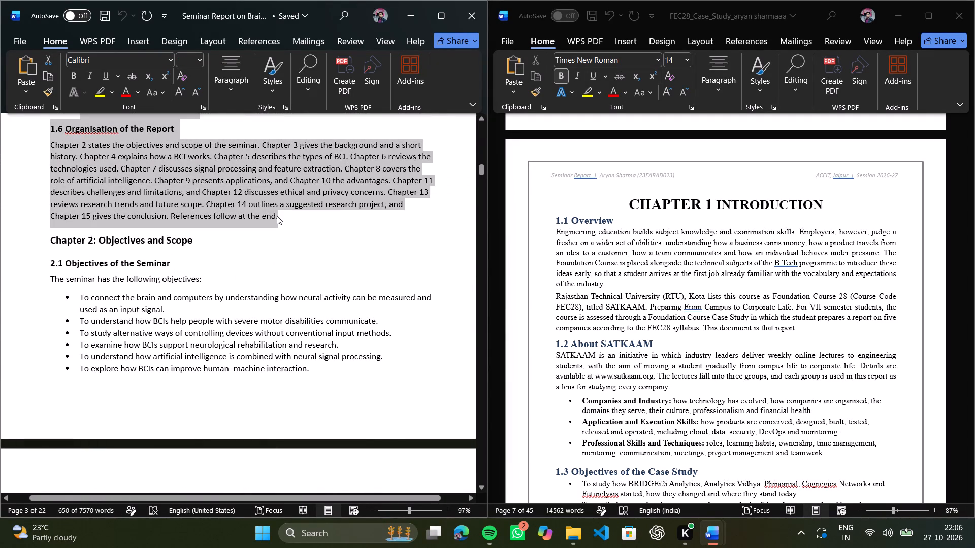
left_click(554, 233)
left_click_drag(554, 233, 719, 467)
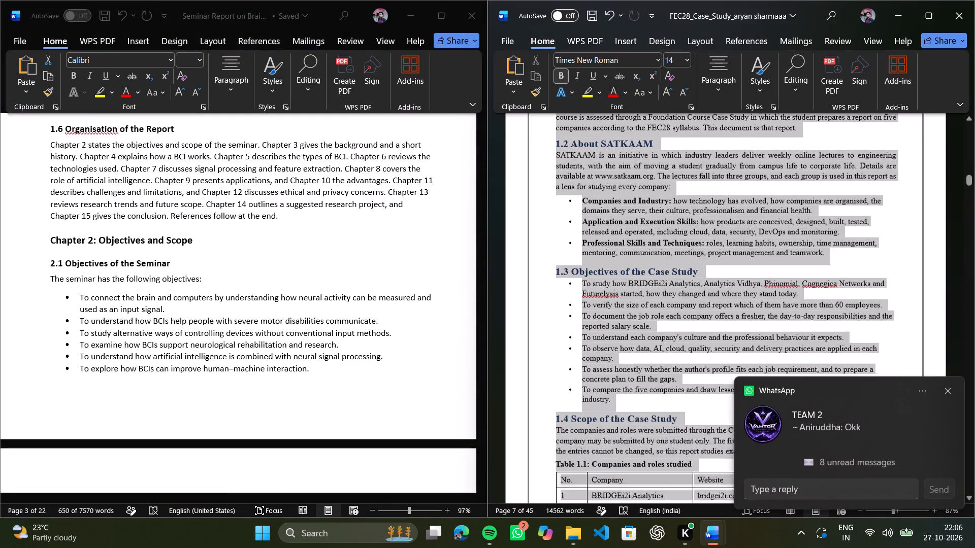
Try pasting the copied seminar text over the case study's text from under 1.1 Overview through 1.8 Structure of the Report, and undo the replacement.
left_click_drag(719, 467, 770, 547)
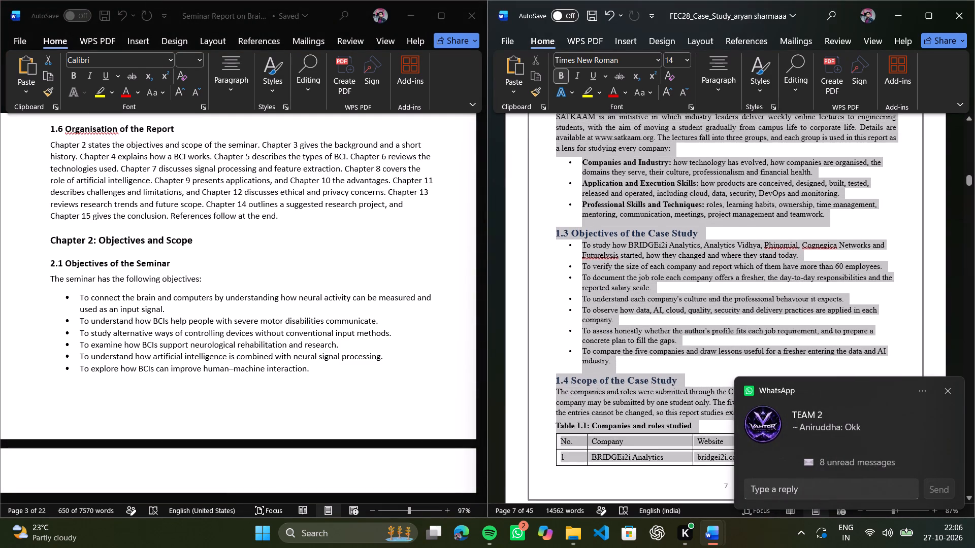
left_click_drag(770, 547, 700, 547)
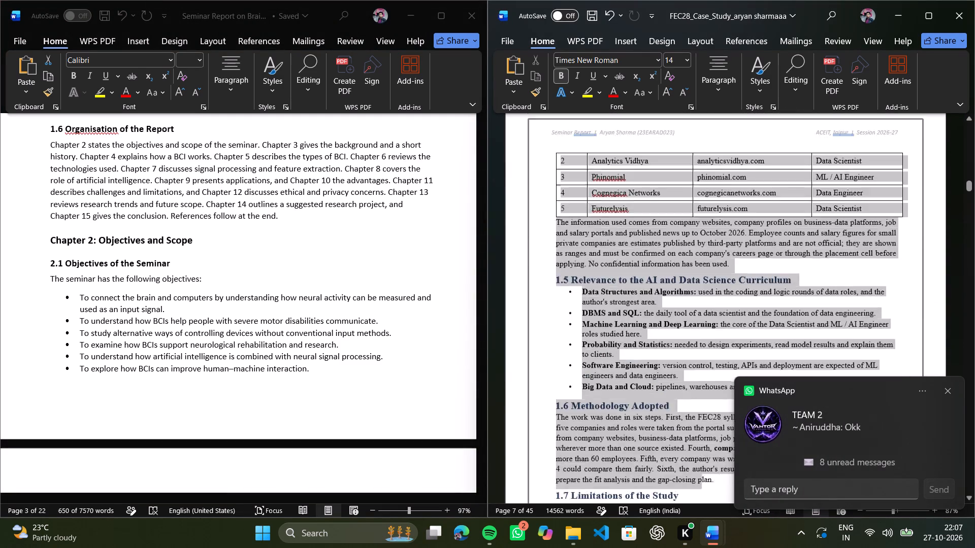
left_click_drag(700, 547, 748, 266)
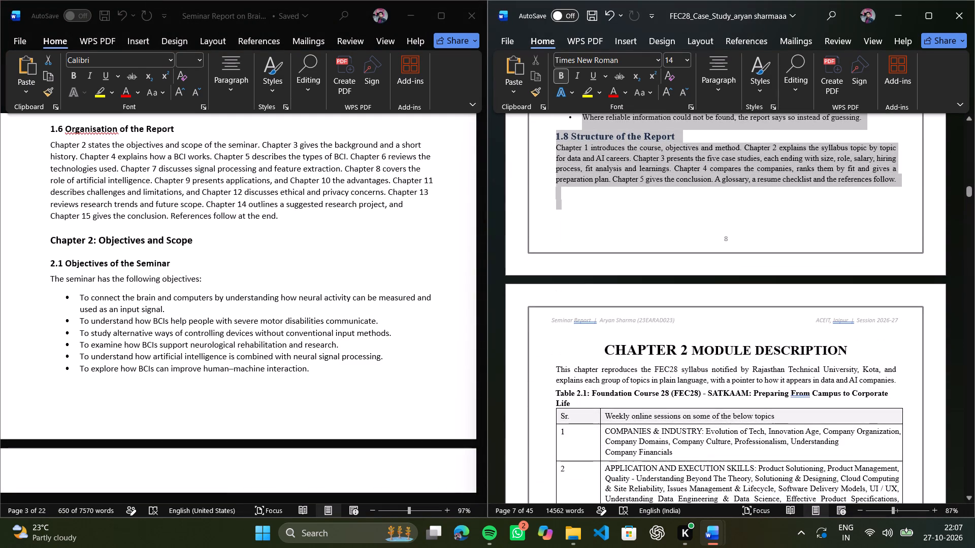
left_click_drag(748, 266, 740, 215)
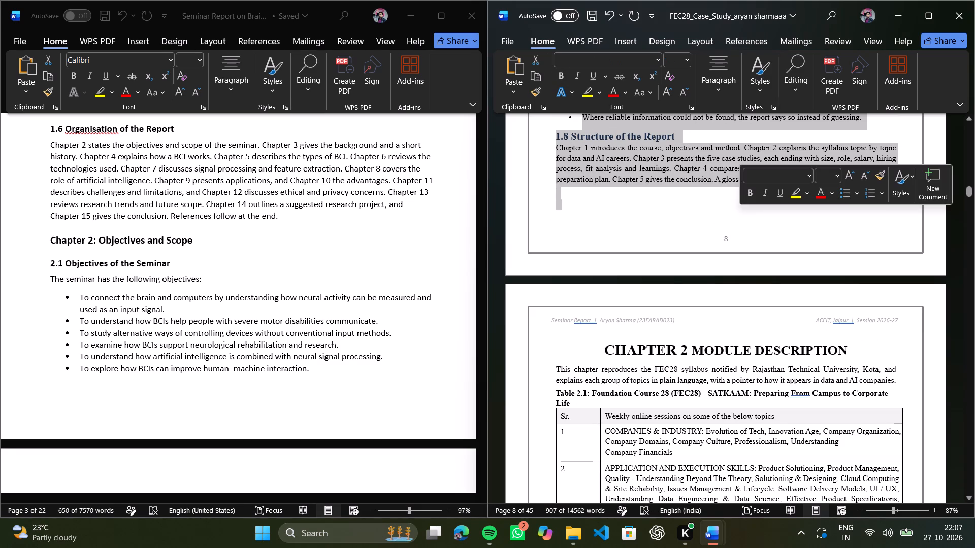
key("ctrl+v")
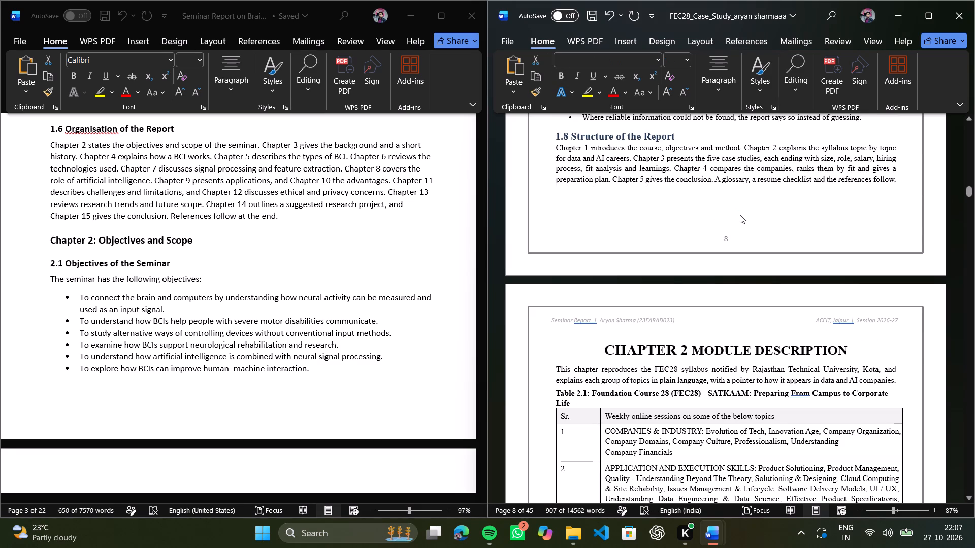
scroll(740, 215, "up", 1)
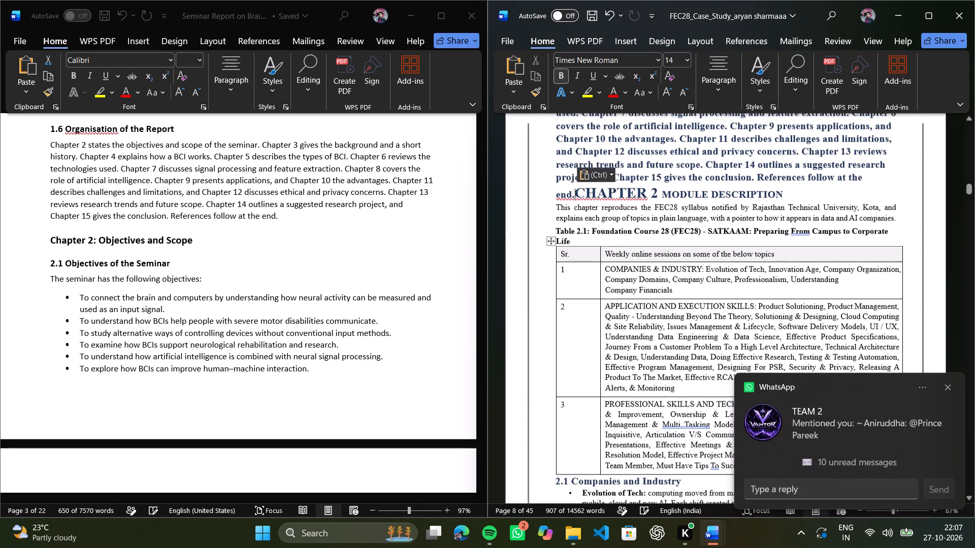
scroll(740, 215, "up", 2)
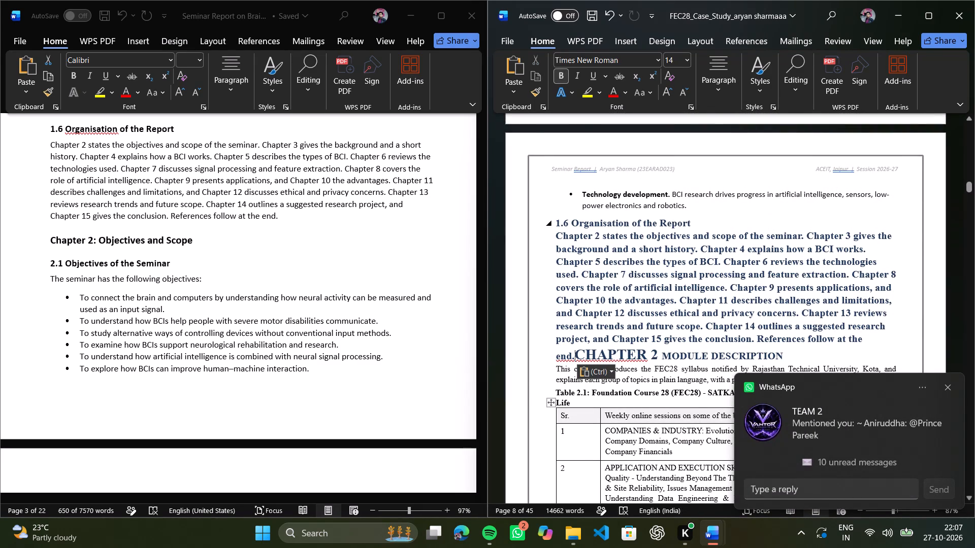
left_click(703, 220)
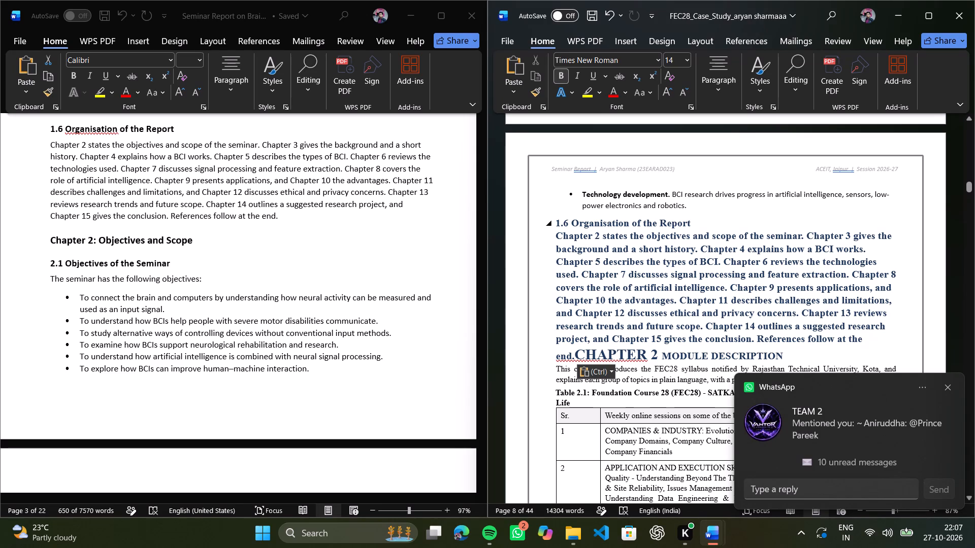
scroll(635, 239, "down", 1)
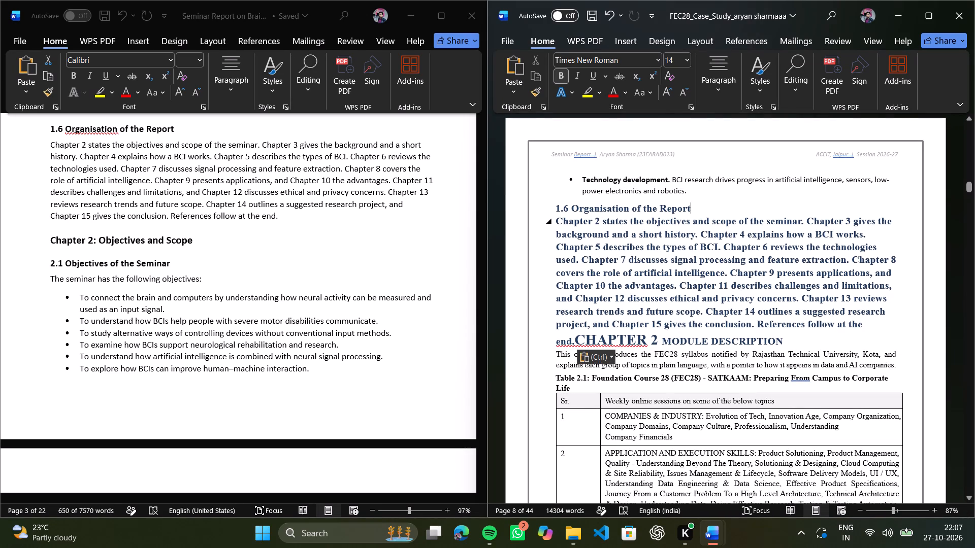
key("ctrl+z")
Return to the seminar report's Chapter 1 and start reselecting its text from the first paragraph under 1.1 Overview.
scroll(617, 231, "up", 4)
scroll(199, 193, "up", 2)
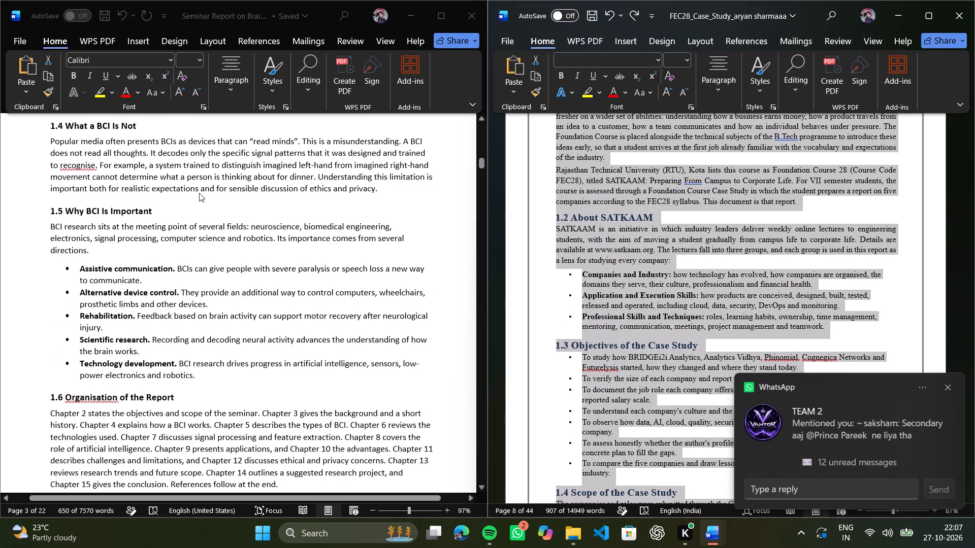
scroll(199, 193, "up", 5)
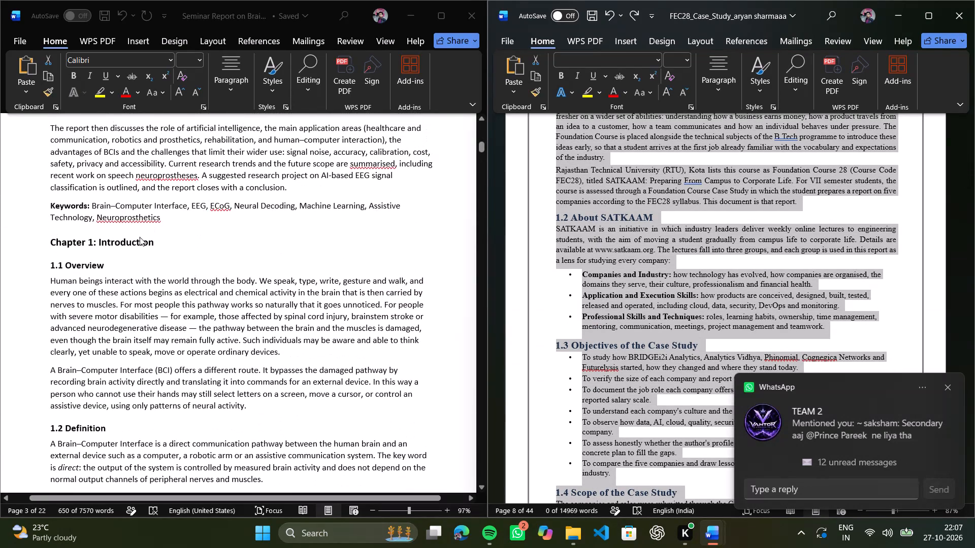
double_click(49, 284)
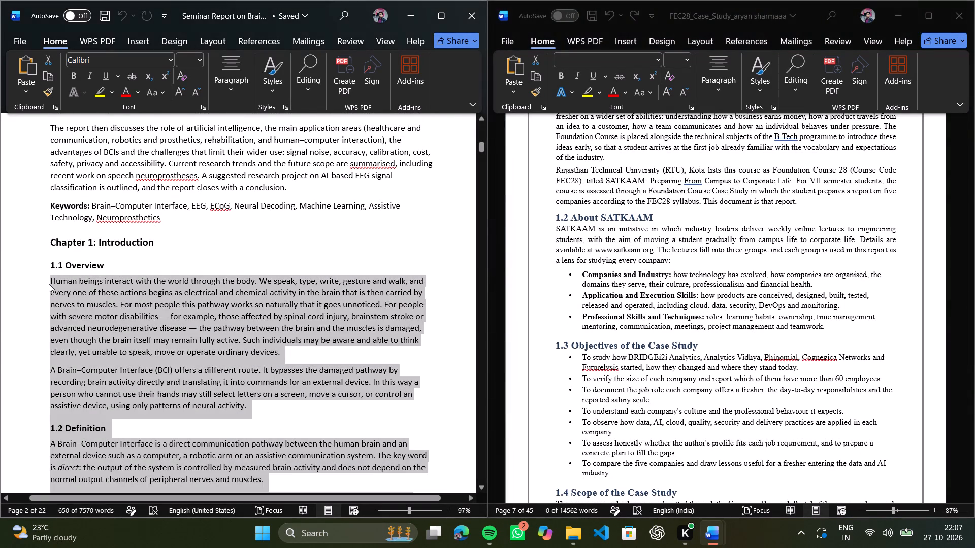
Copy the seminar report's Chapter 1 text from the first paragraph under 1.1 Overview through the end of 1.6 Organisation of the Report.
left_click(49, 284)
left_click_drag(49, 284, 72, 321)
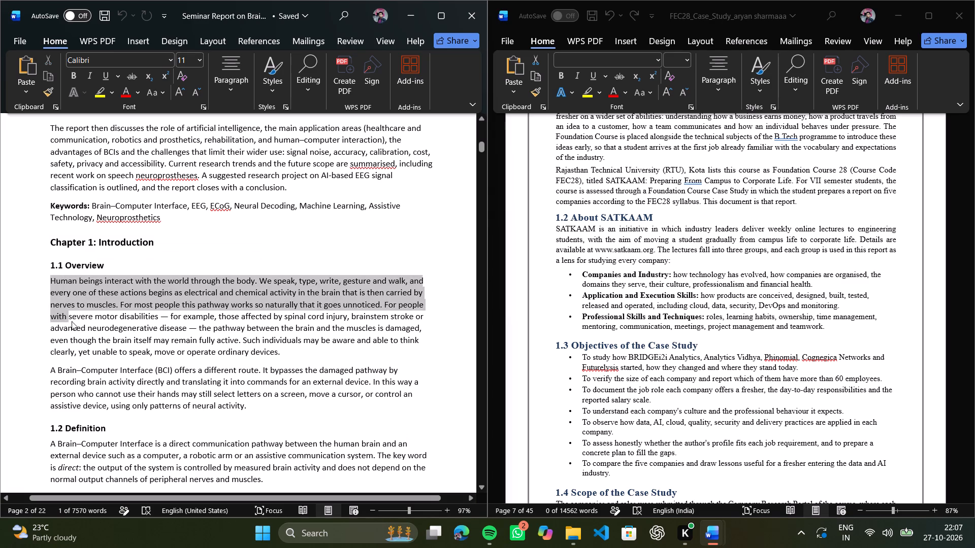
left_click_drag(72, 321, 230, 502)
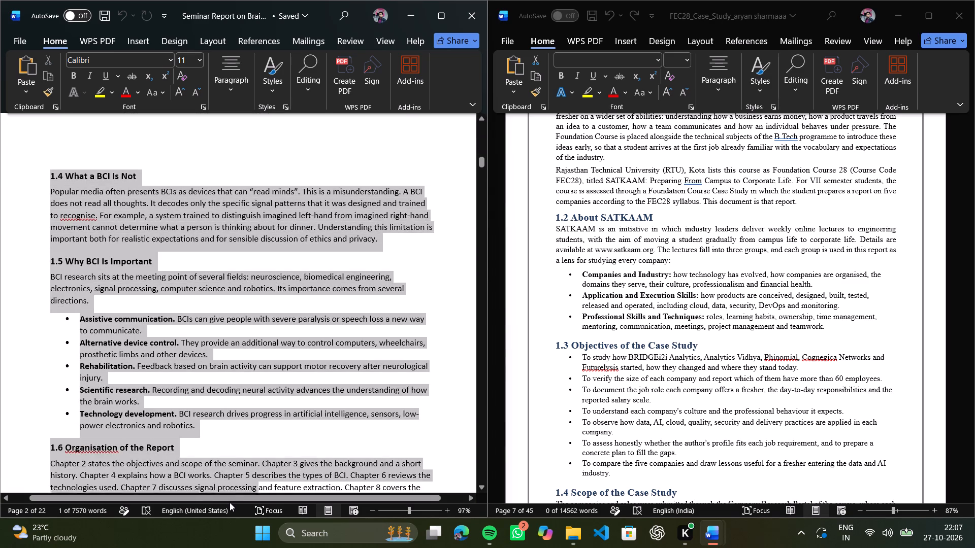
left_click_drag(230, 502, 231, 545)
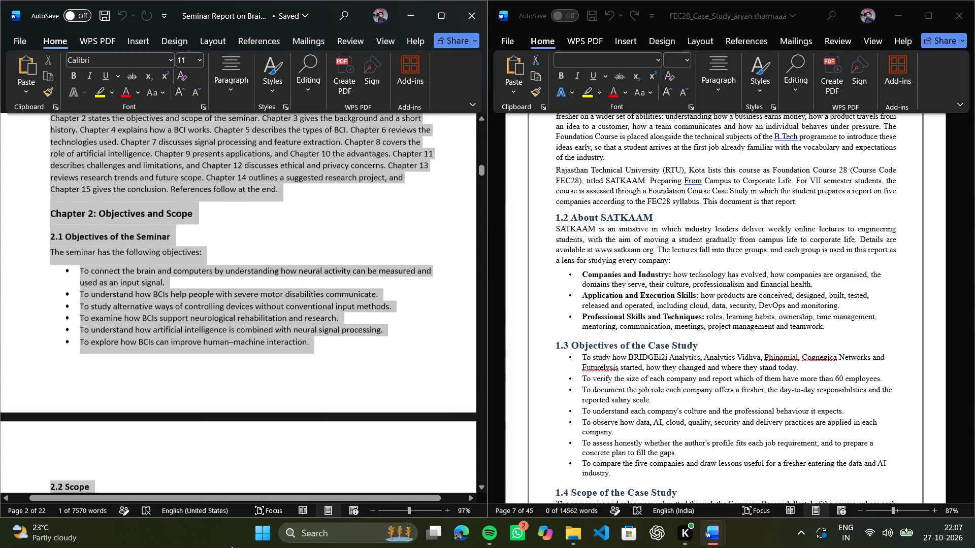
left_click_drag(231, 545, 289, 121)
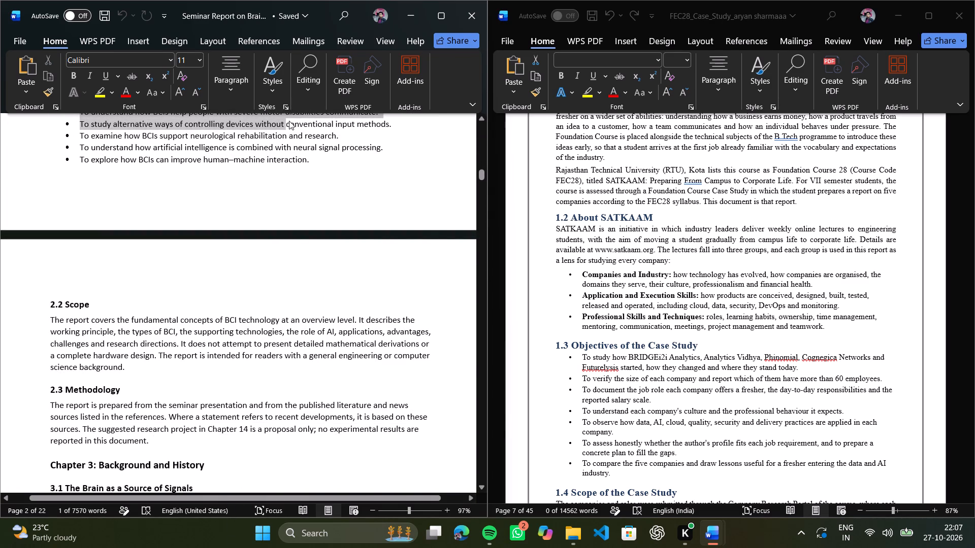
left_click_drag(289, 121, 193, 64)
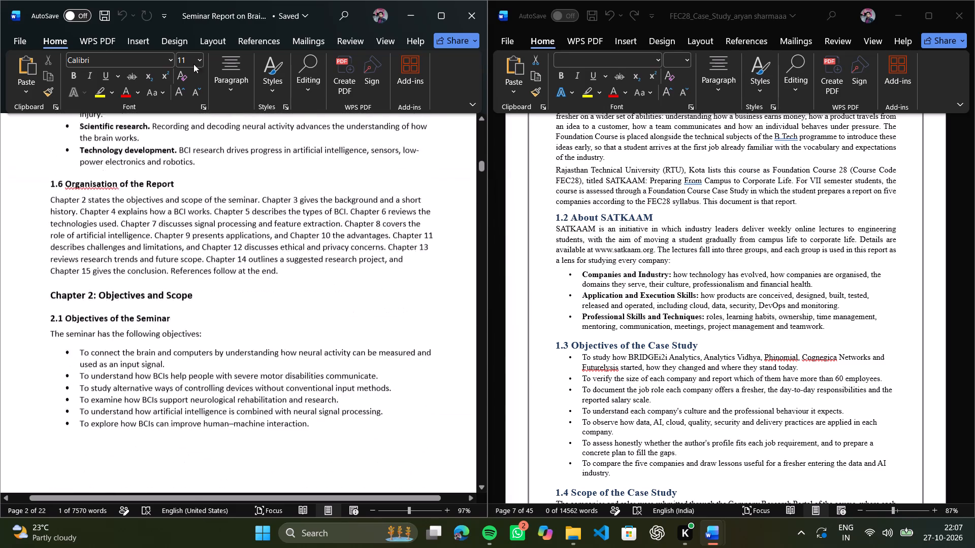
left_click_drag(193, 64, 328, 156)
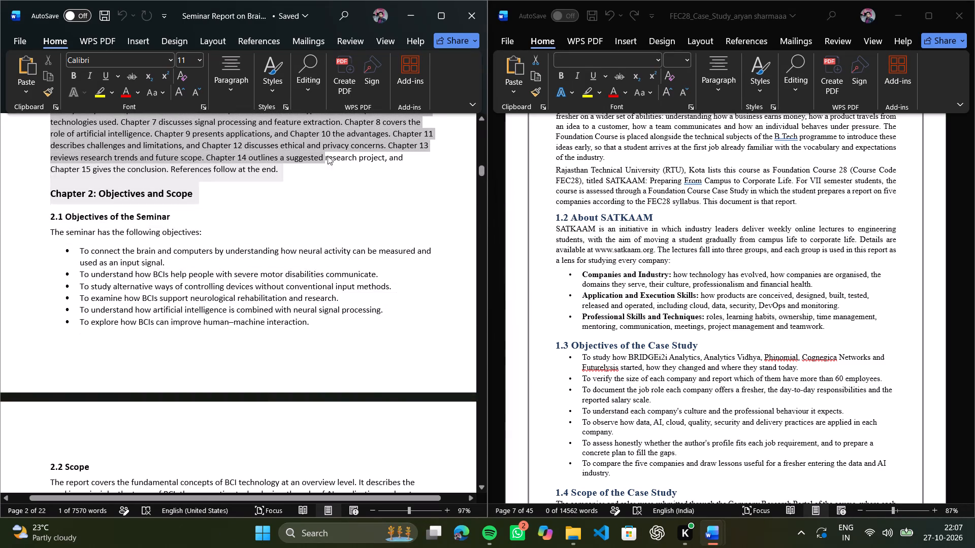
left_click_drag(328, 156, 316, 177)
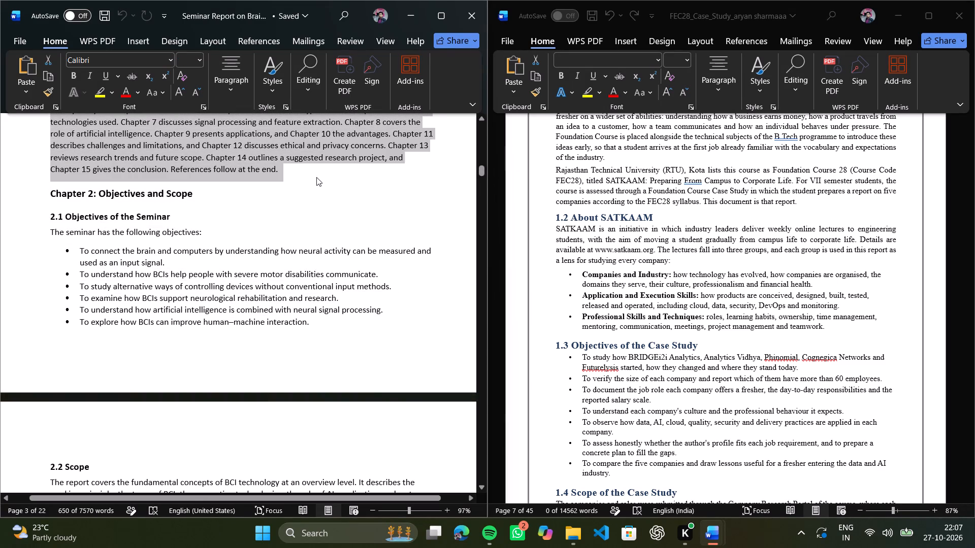
key("ctrl+c")
Replace the case study's Chapter 1 content, from below the 1.1 Overview heading through 1.8 Structure of the Report, with the copied seminar text.
scroll(553, 231, "up", 1)
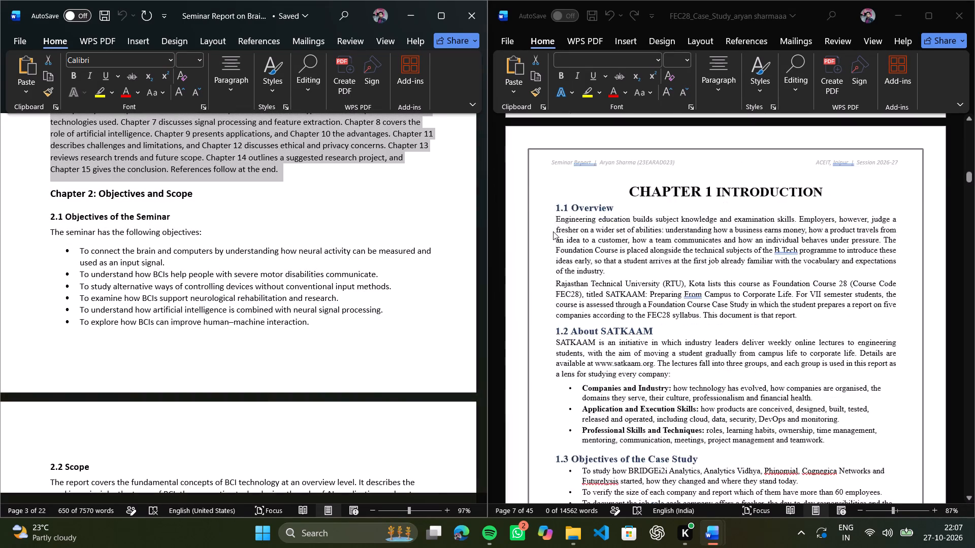
scroll(553, 231, "up", 1)
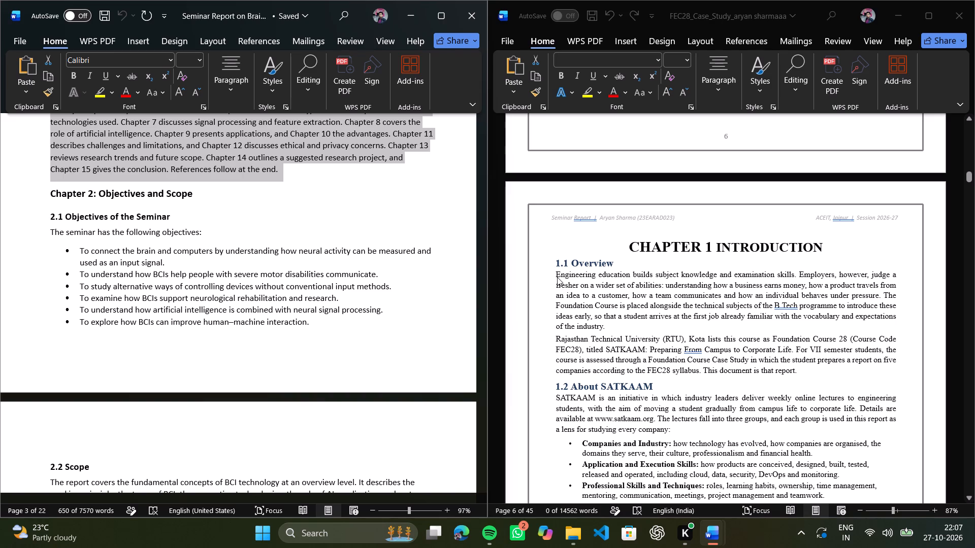
left_click(557, 277)
left_click(557, 277)
left_click_drag(557, 277, 616, 547)
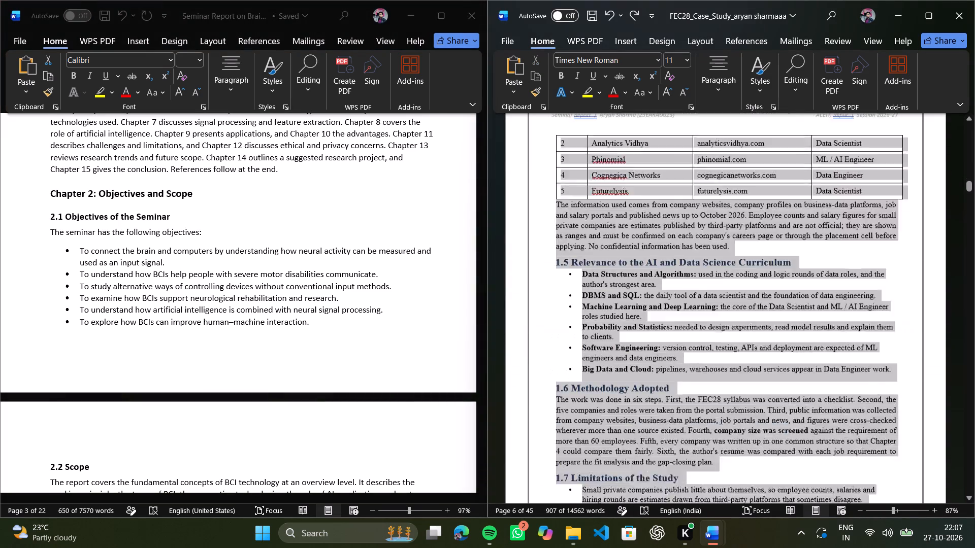
left_click_drag(616, 547, 765, 213)
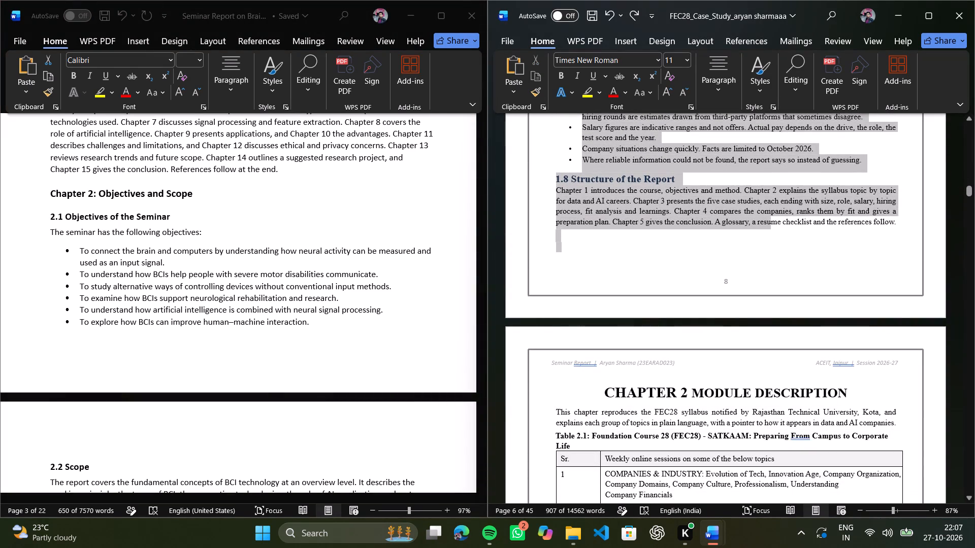
left_click_drag(765, 213, 685, 235)
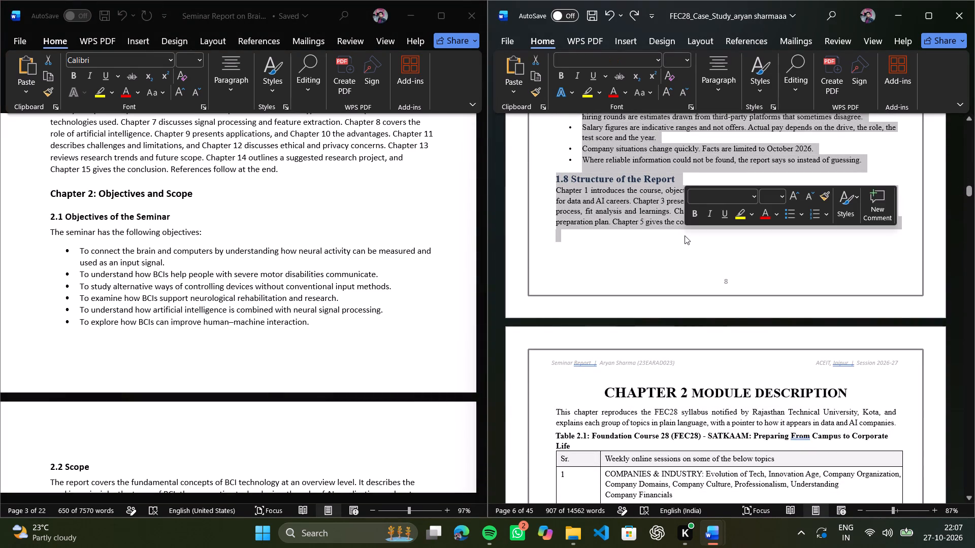
key("ctrl+v")
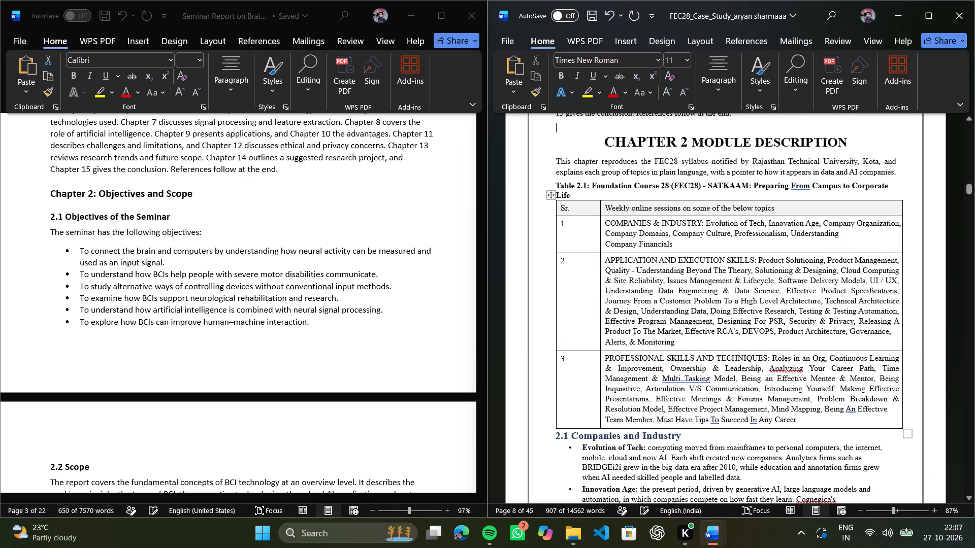
Review the pasted Chapter 1 sections, from 1.1 Overview to 1.6 Organisation of the Report, up to the CHAPTER 2 heading.
scroll(685, 235, "up", 1)
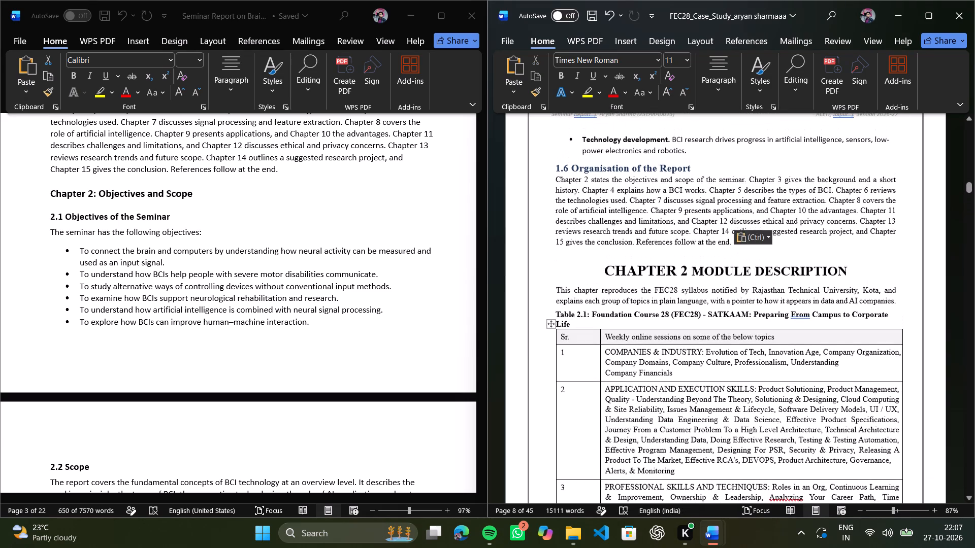
scroll(685, 235, "up", 2)
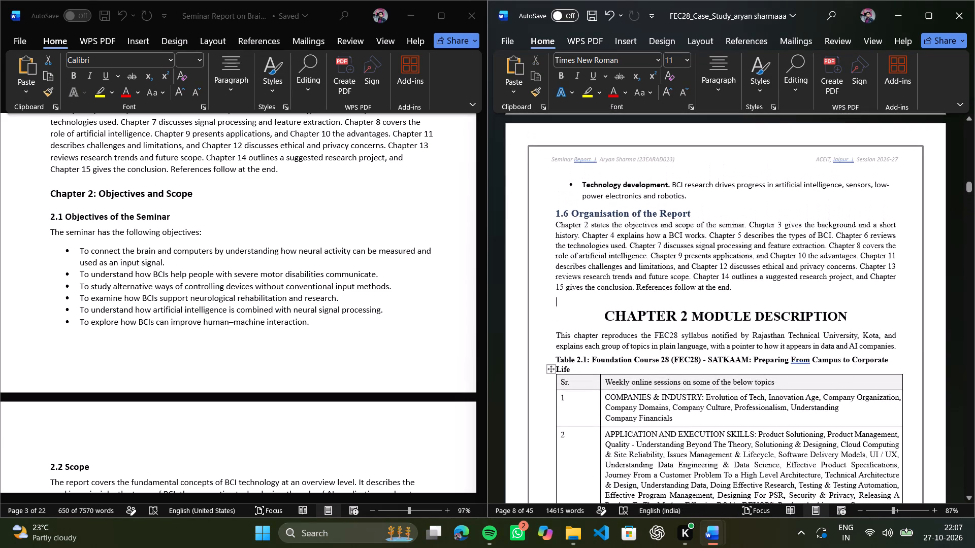
scroll(685, 235, "up", 1)
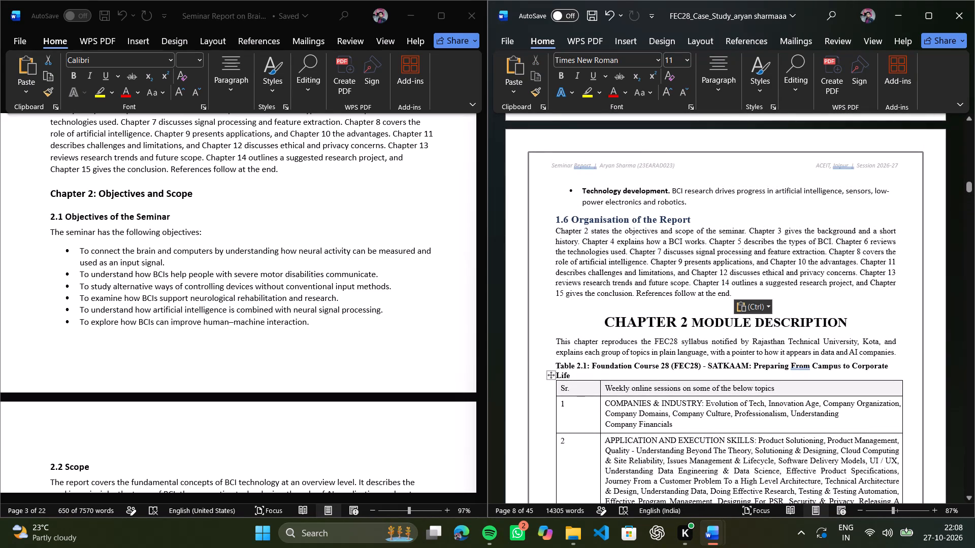
scroll(685, 235, "up", 2)
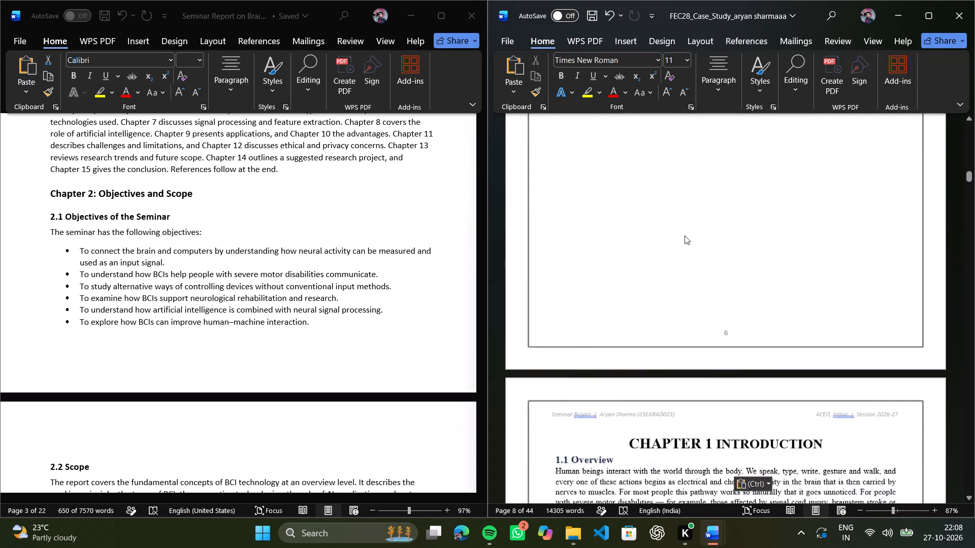
scroll(685, 235, "up", 1)
scroll(685, 235, "left", 1)
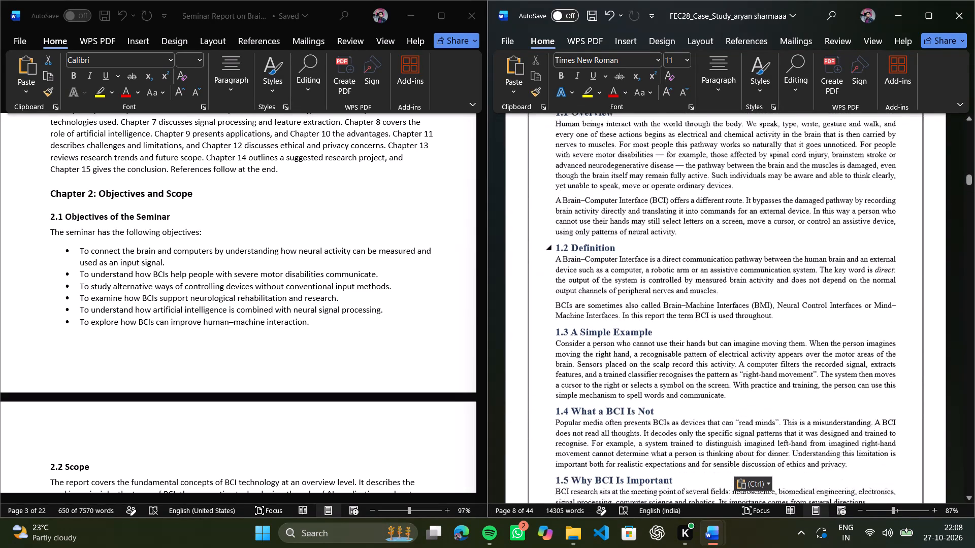
scroll(685, 235, "left", 2)
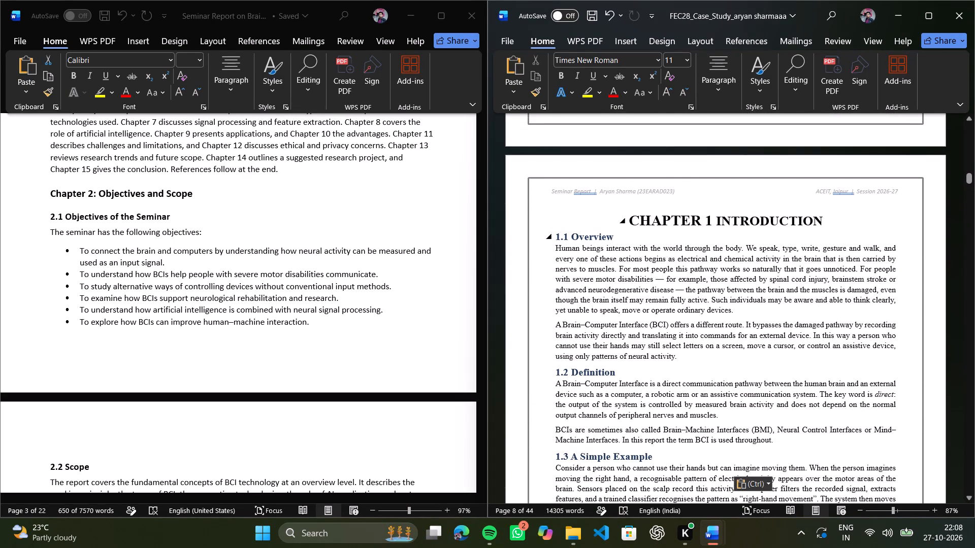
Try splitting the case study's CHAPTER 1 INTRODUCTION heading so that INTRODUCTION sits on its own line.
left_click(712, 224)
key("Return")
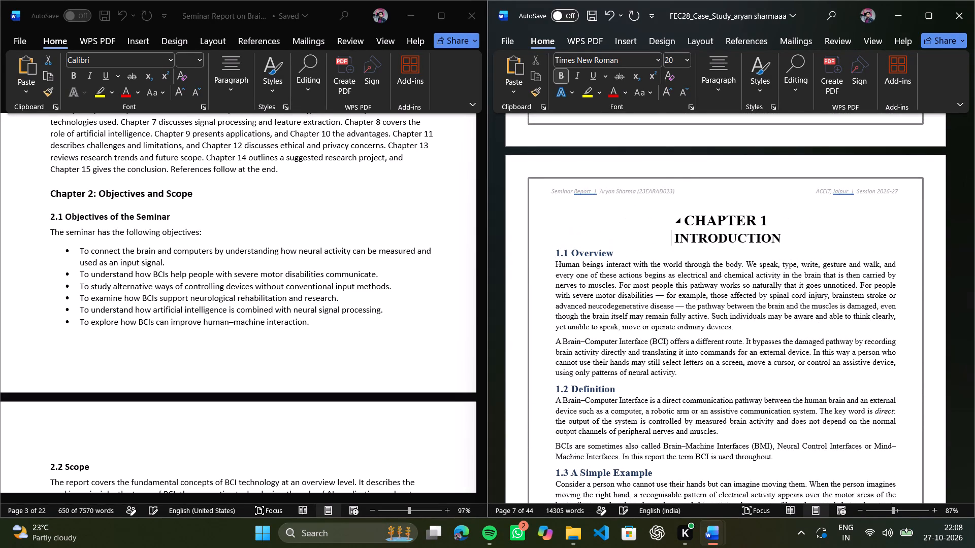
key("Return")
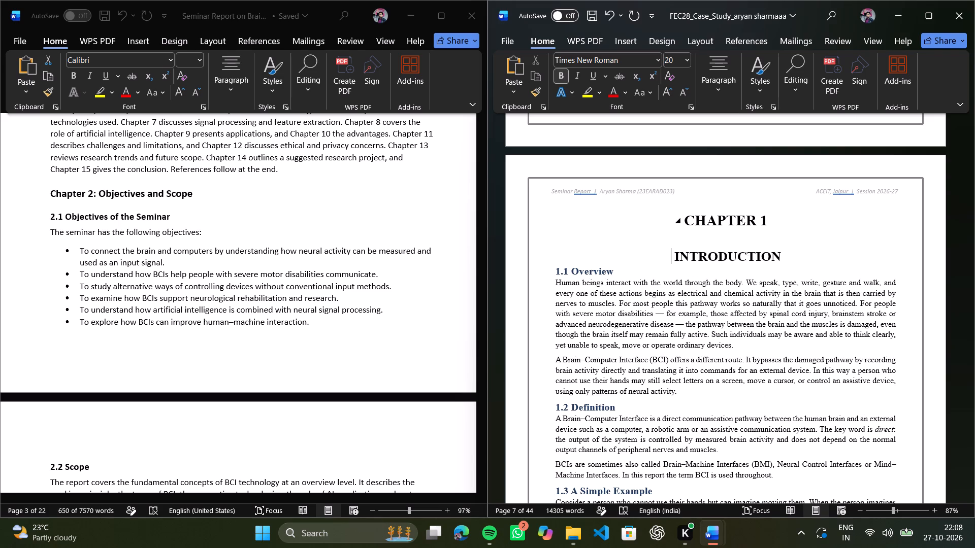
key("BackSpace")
Check the seminar report's Chapter 1 heading format, rejoin the case study's heading into one line, and punctuate it as "CHAPTER 1: INTRODUCTION".
scroll(712, 224, "up", 2)
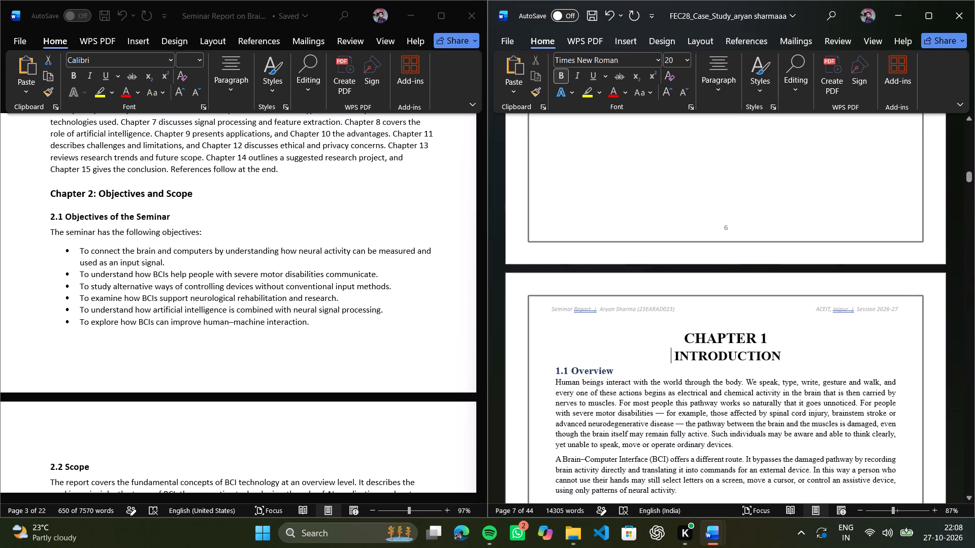
scroll(712, 224, "left", 1)
scroll(437, 194, "up", 6)
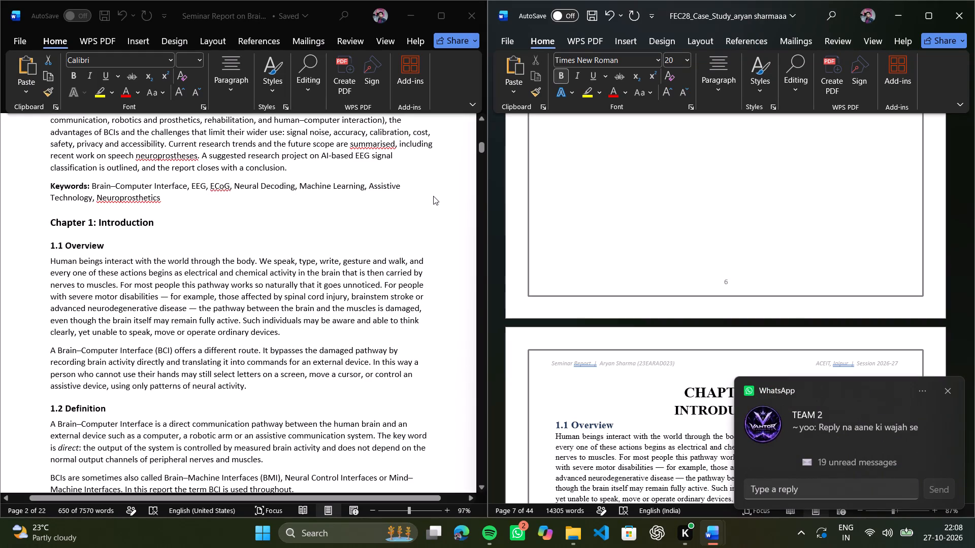
key("BackSpace")
key("BackSpace")
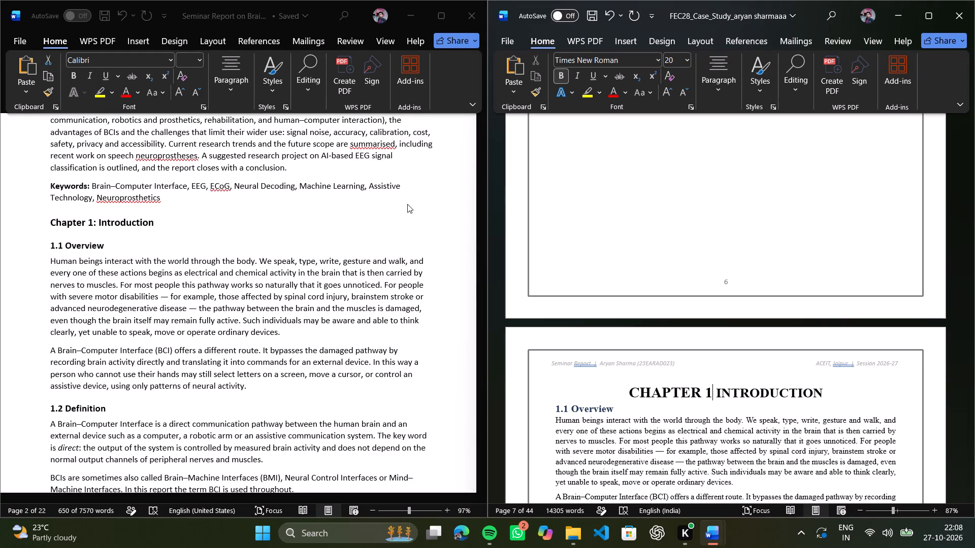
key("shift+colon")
Locate the start of Chapter 2 in both documents and place the cursor in the seminar report's "Chapter 2: Objectives and Scope" heading.
scroll(407, 204, "down", 1)
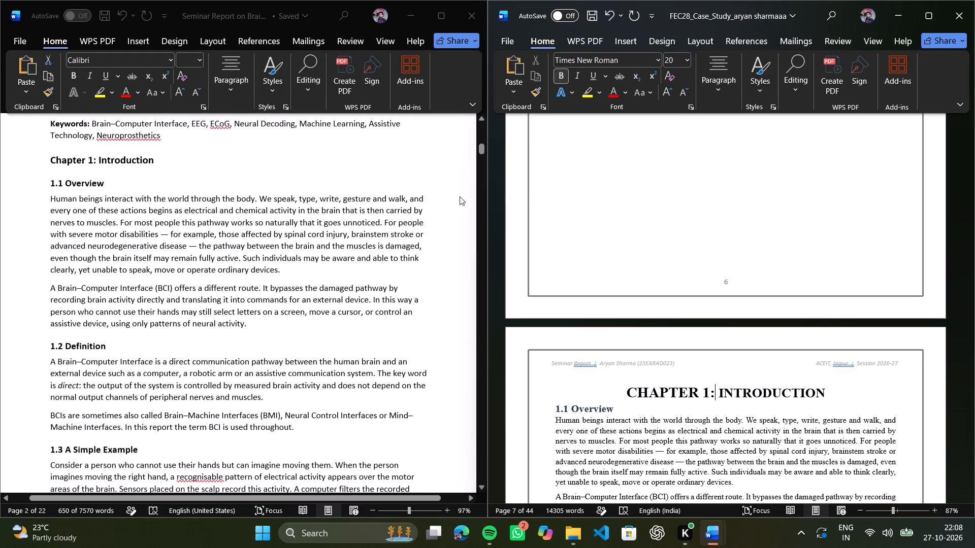
scroll(408, 302, "down", 3)
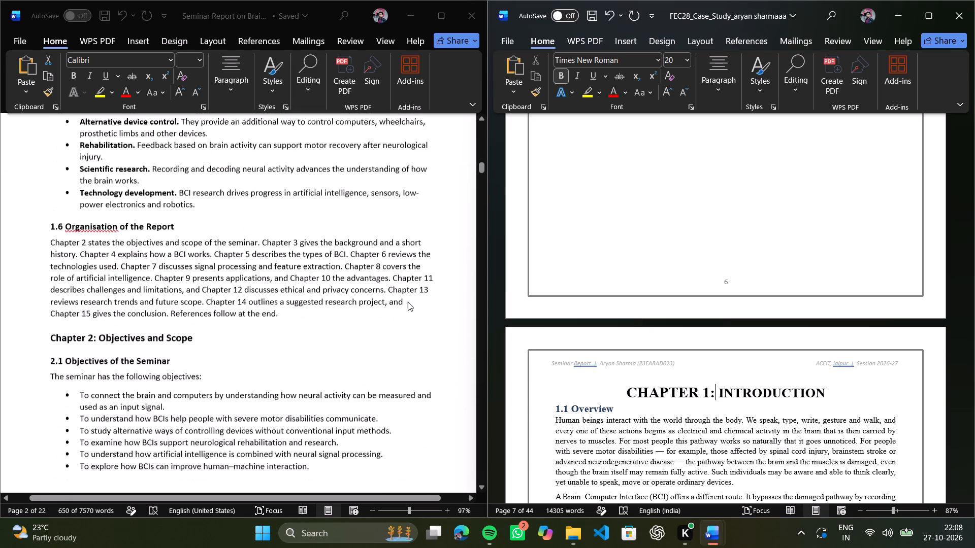
scroll(405, 268, "down", 1)
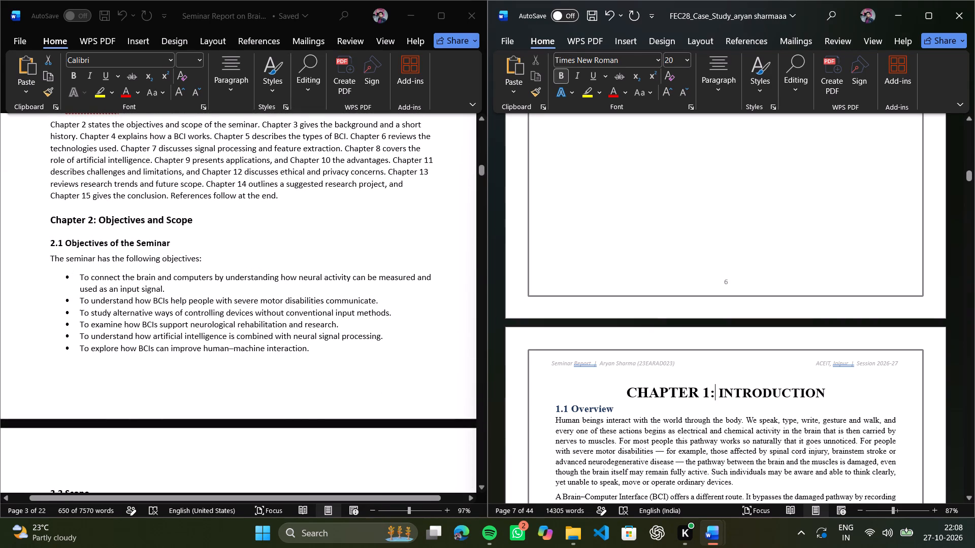
scroll(591, 154, "down", 3)
left_click(574, 130)
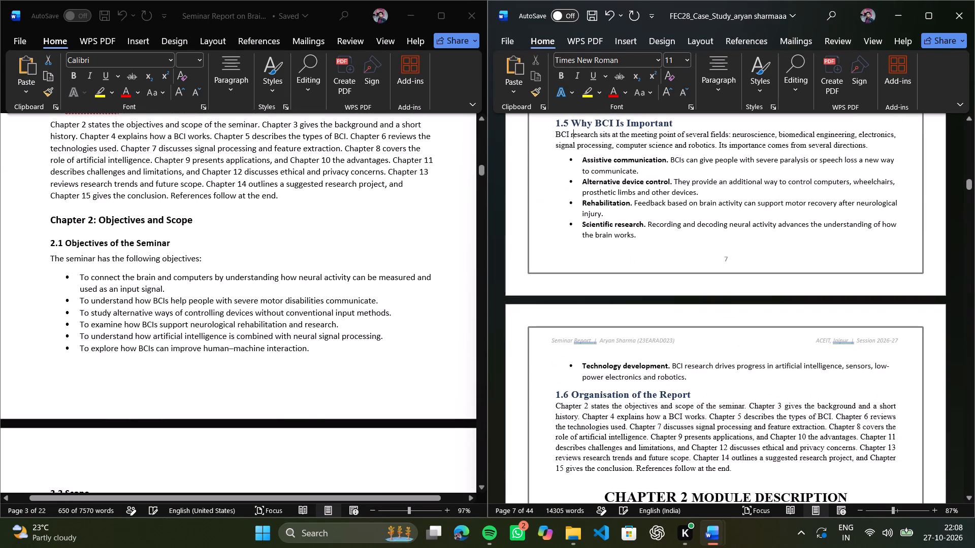
scroll(590, 184, "down", 1)
scroll(590, 184, "left", 1)
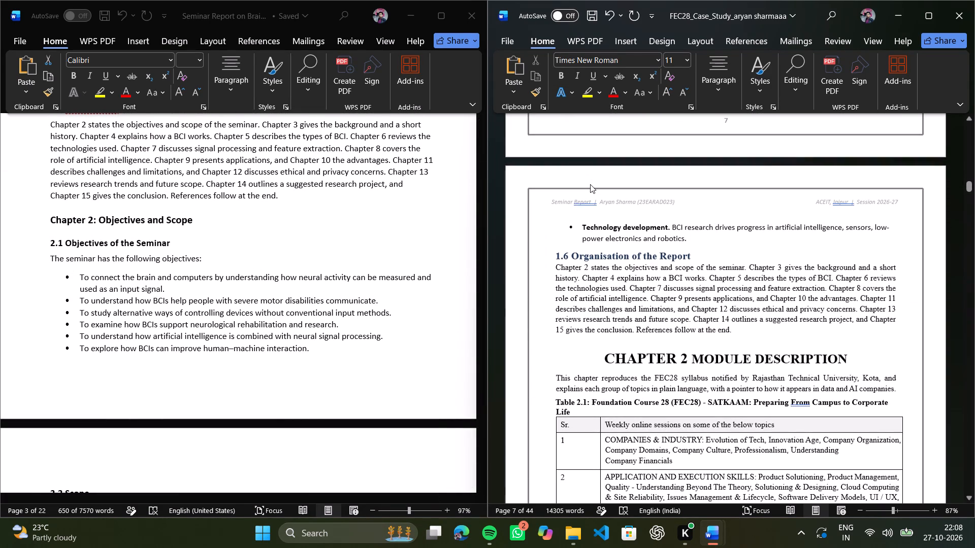
scroll(590, 184, "left", 1)
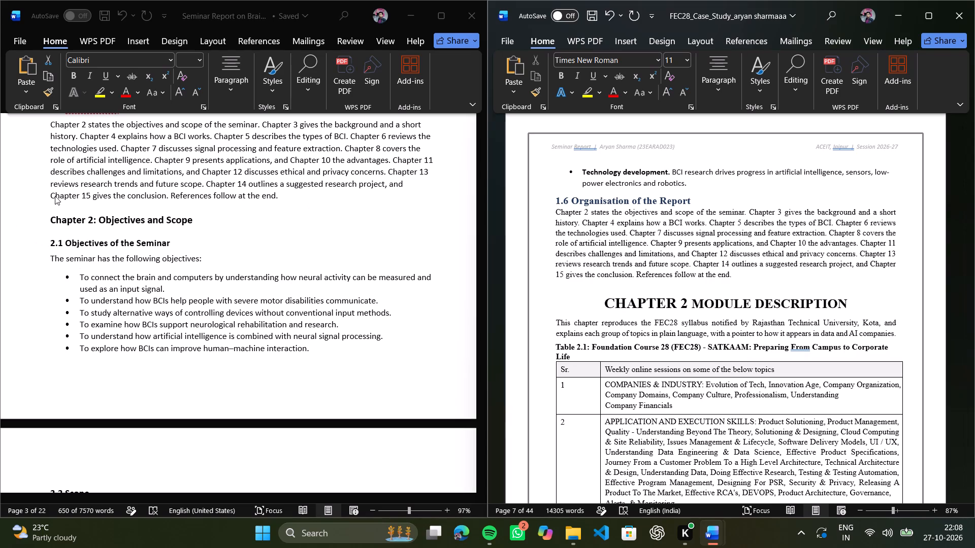
left_click(98, 220)
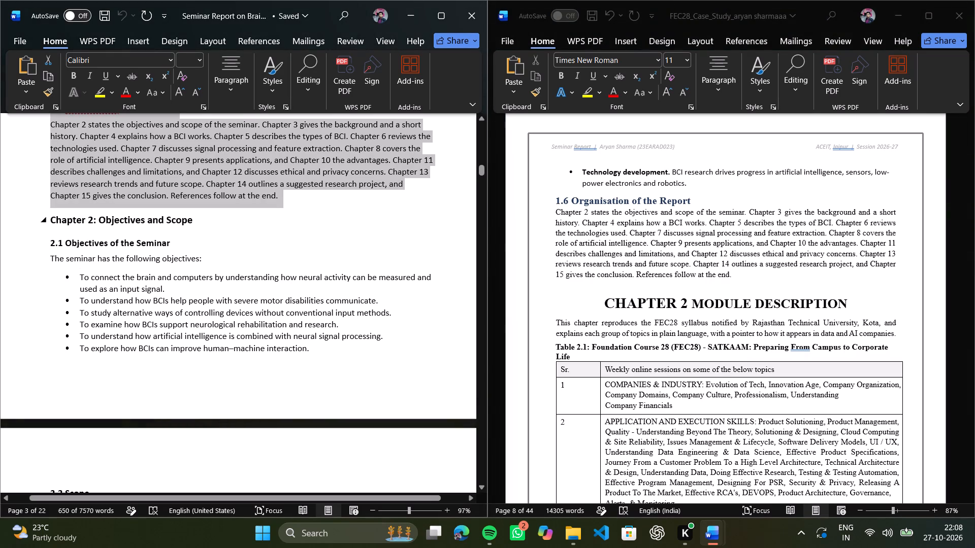
Copy the rest of the seminar report, from the Chapter 2 title words "Objectives and Scope" through the last reference entry.
left_click_drag(101, 224, 265, 452)
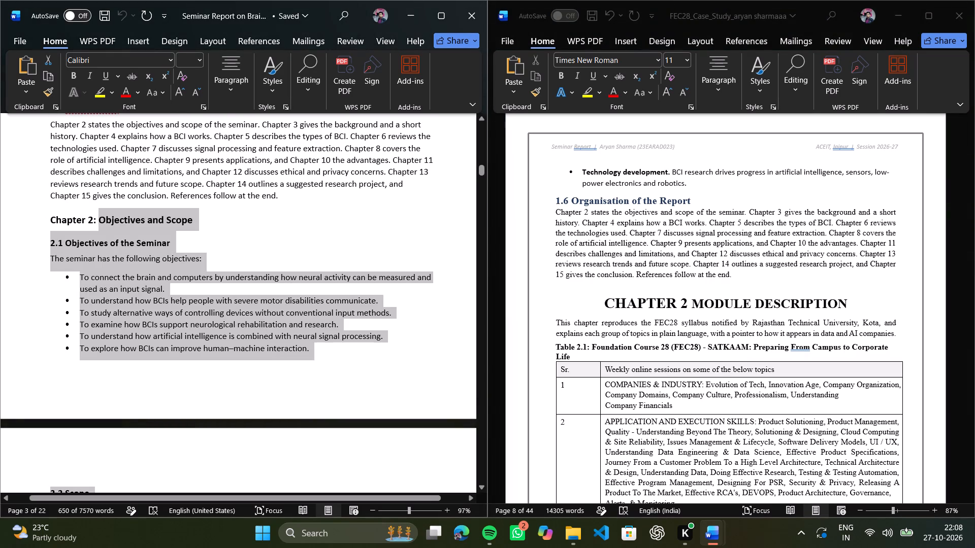
left_click_drag(265, 452, 254, 439)
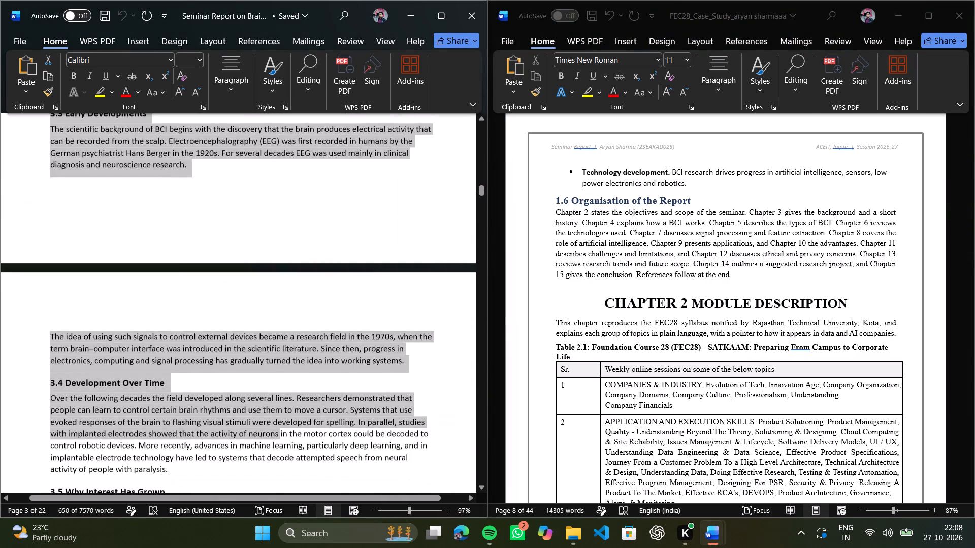
left_click_drag(254, 439, 266, 536)
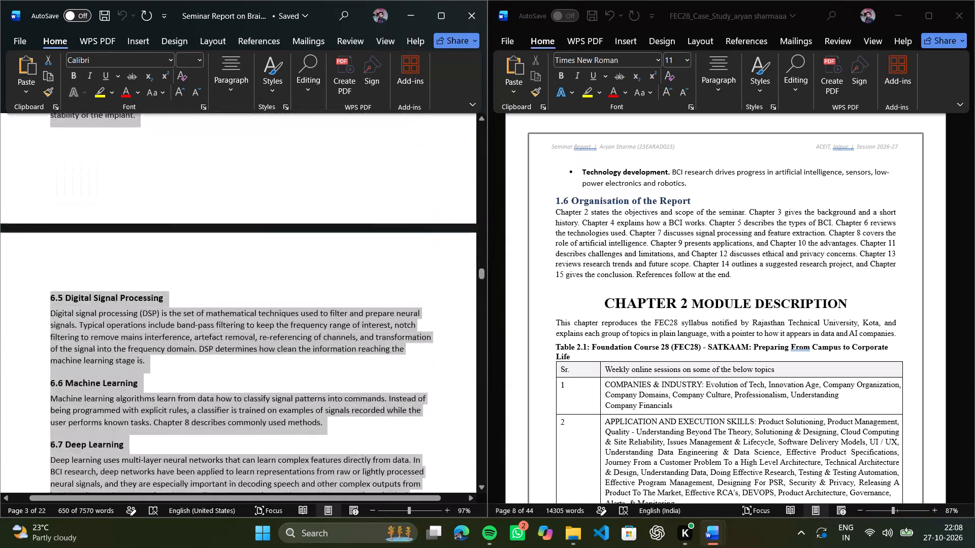
left_click_drag(266, 536, 252, 547)
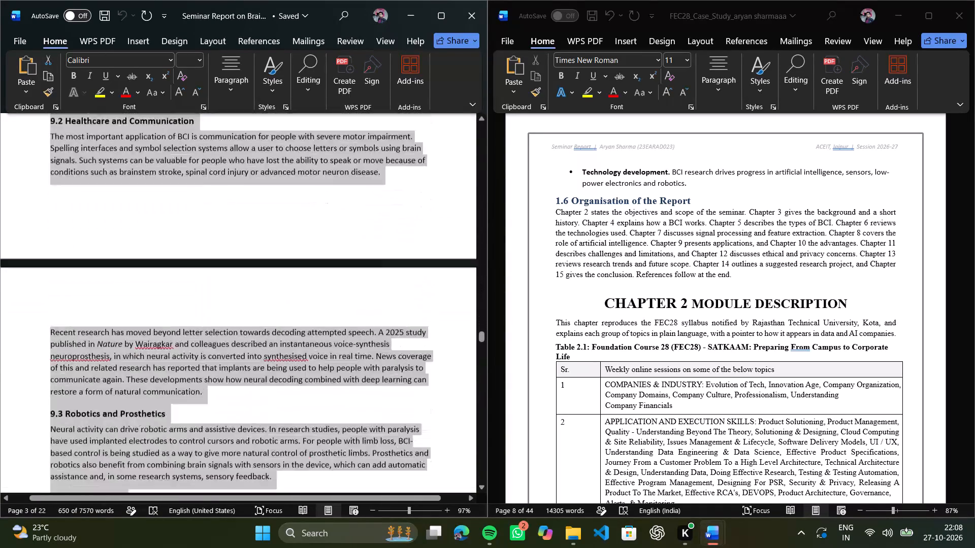
left_click_drag(252, 547, 252, 547)
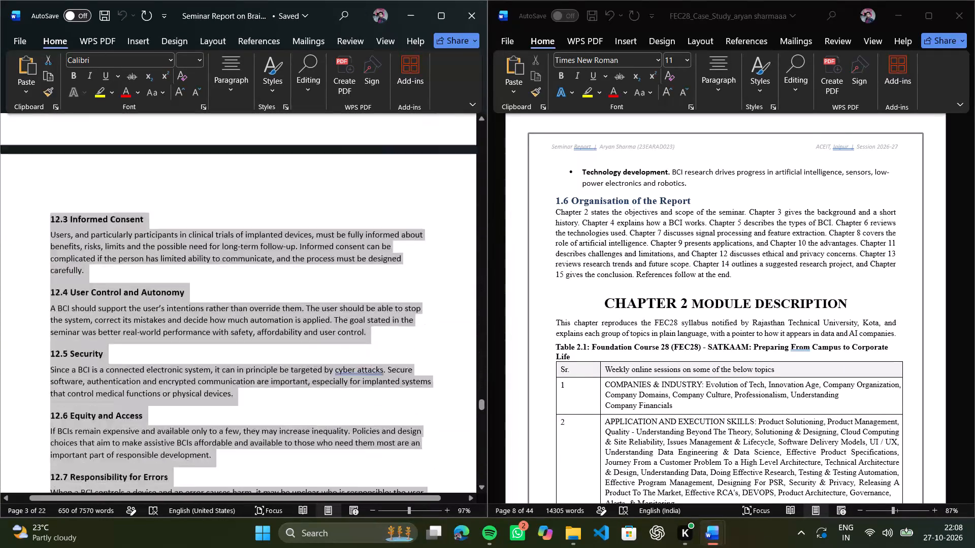
left_click_drag(252, 547, 252, 547)
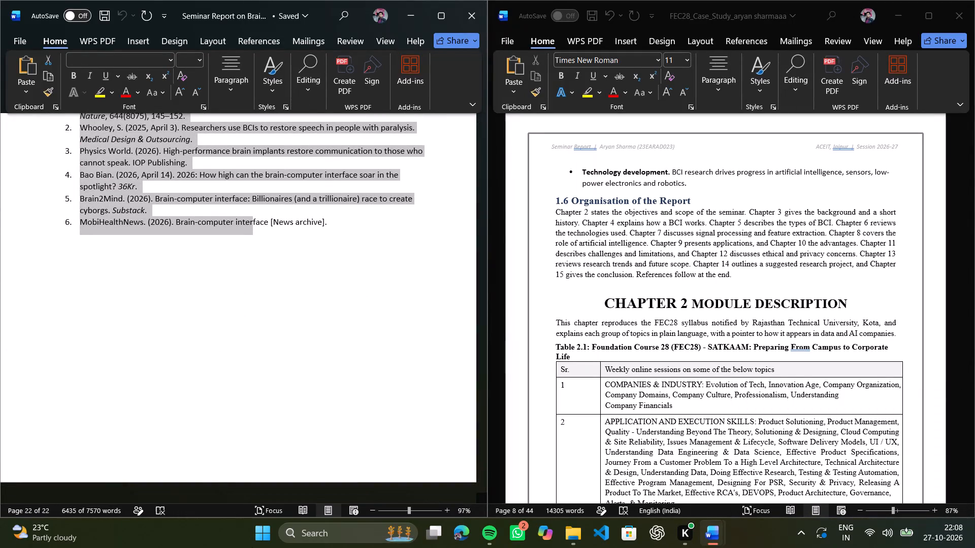
left_click(332, 232, "shift")
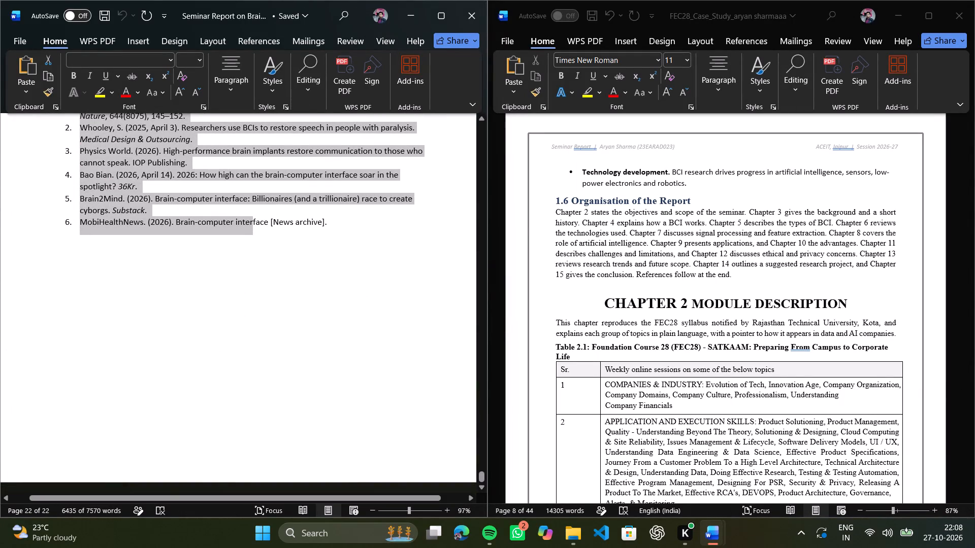
key("ctrl+c")
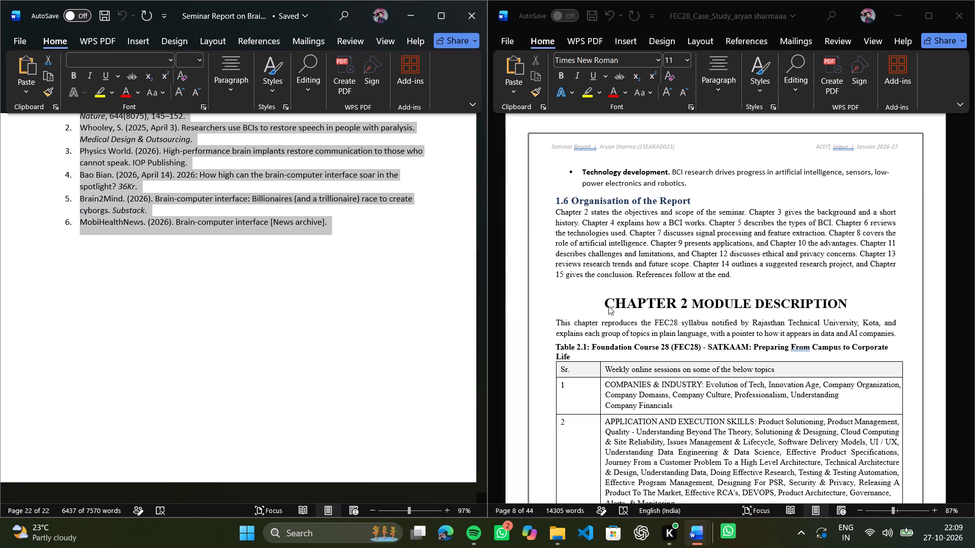
scroll(365, 218, "up", 20)
scroll(365, 218, "up", 9)
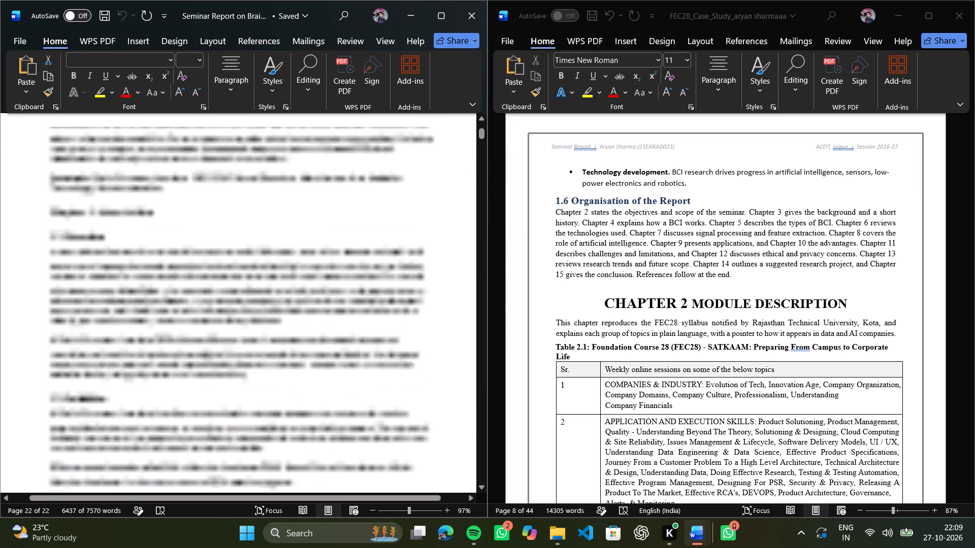
Check the seminar report from Chapter 1 down to the start of the copied text at the Chapter 2: Objectives and Scope heading.
scroll(365, 218, "up", 6)
scroll(365, 218, "down", 8)
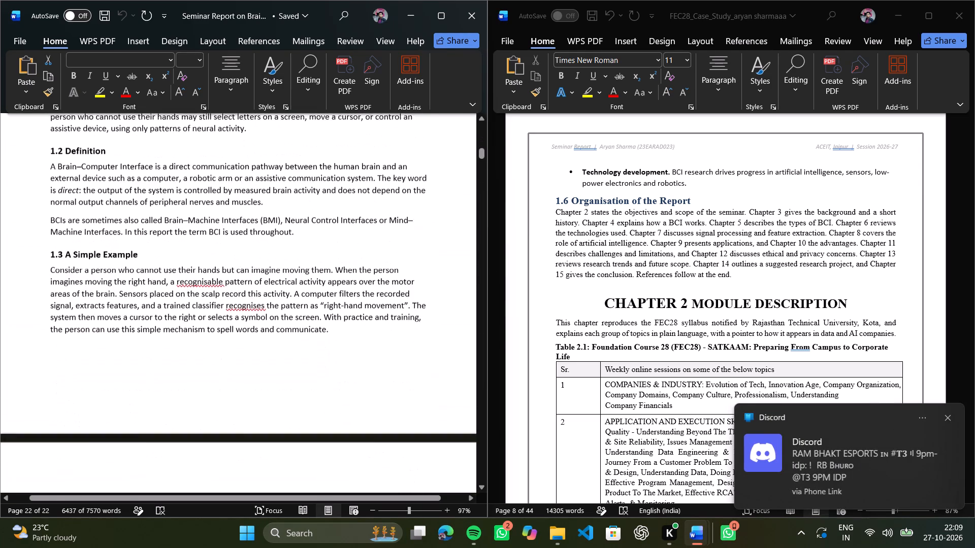
scroll(365, 218, "down", 2)
scroll(365, 218, "up", 1, "ctrl")
scroll(365, 218, "down", 1)
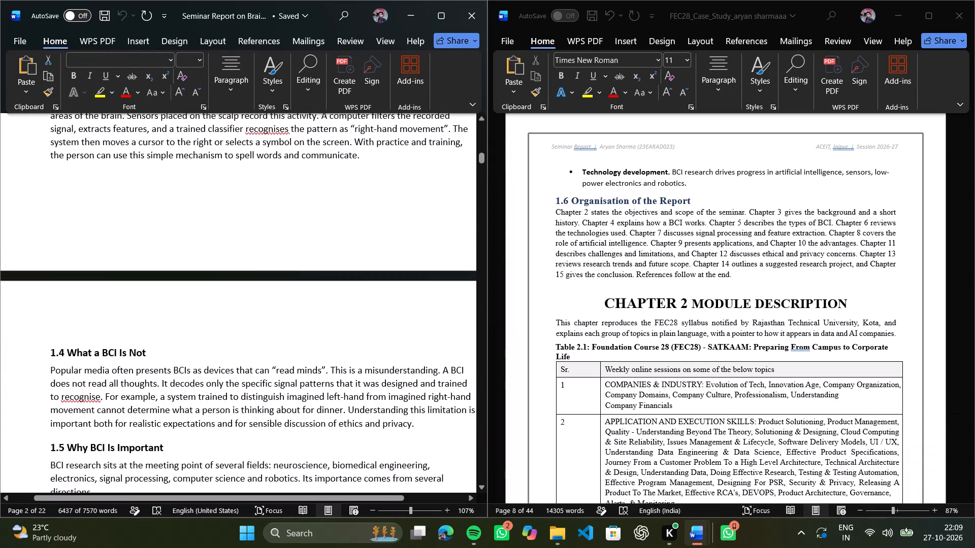
scroll(365, 218, "down", 3)
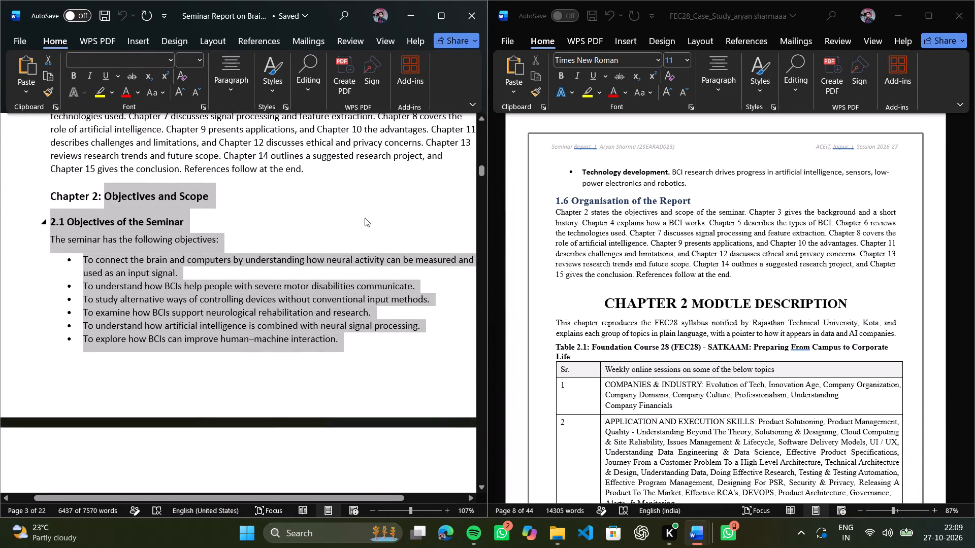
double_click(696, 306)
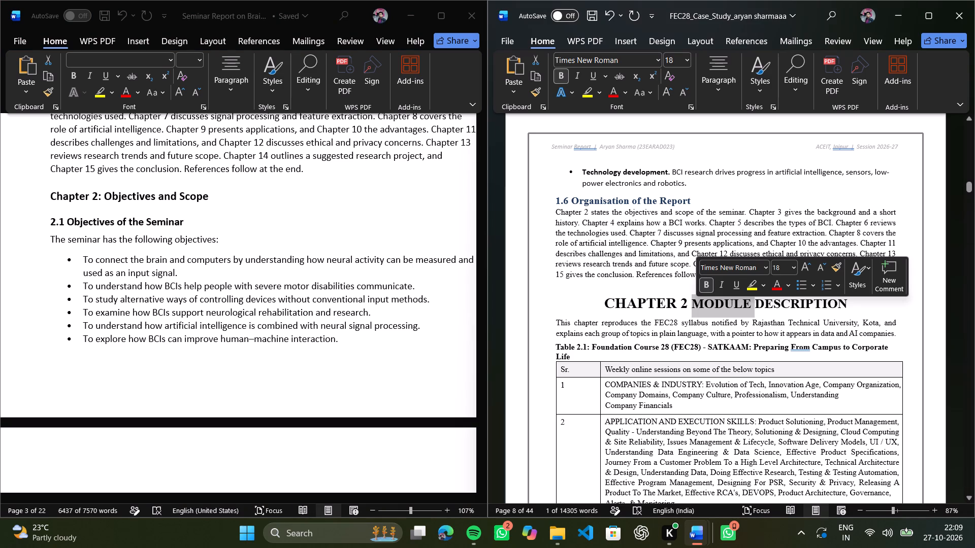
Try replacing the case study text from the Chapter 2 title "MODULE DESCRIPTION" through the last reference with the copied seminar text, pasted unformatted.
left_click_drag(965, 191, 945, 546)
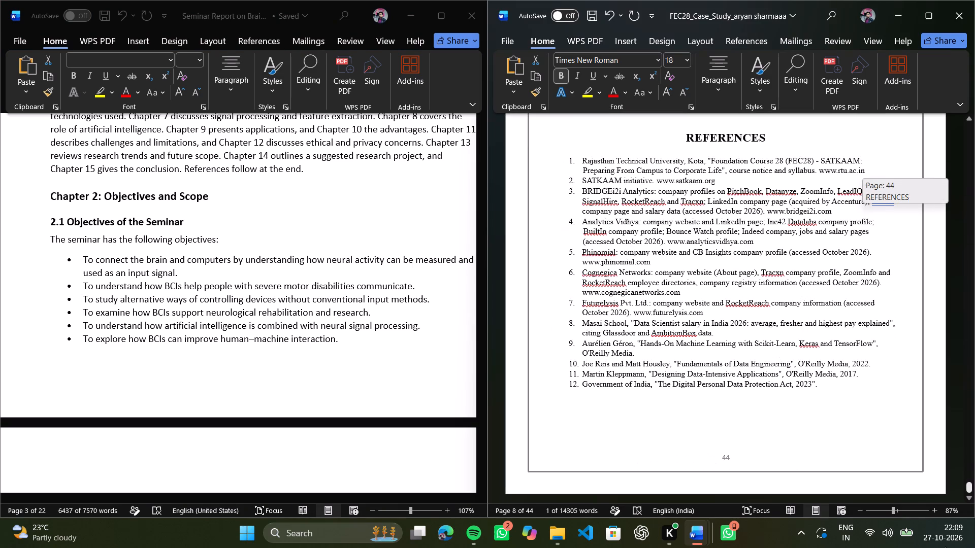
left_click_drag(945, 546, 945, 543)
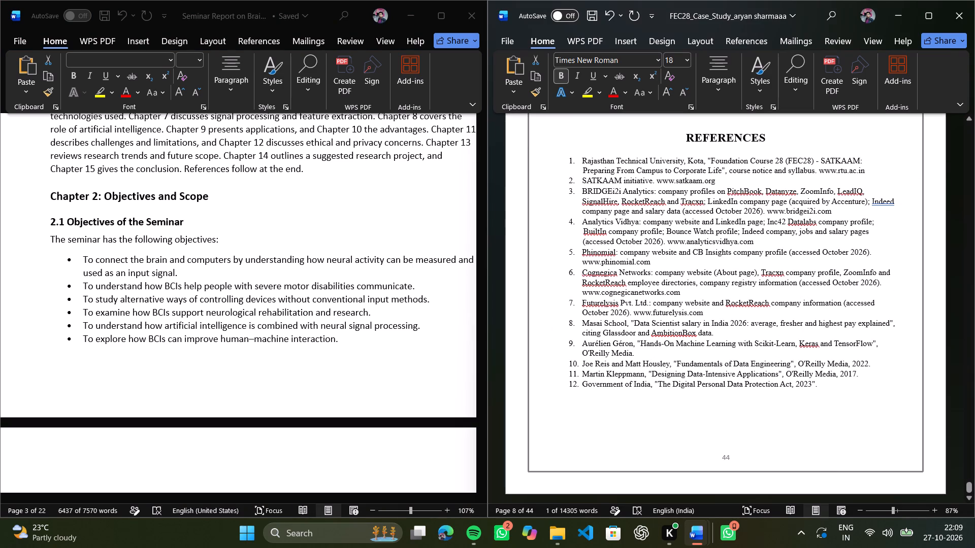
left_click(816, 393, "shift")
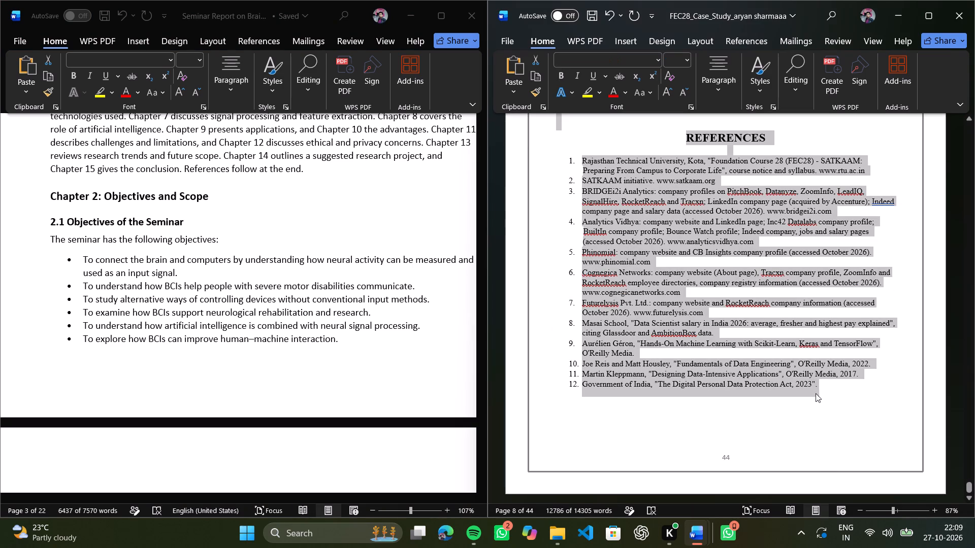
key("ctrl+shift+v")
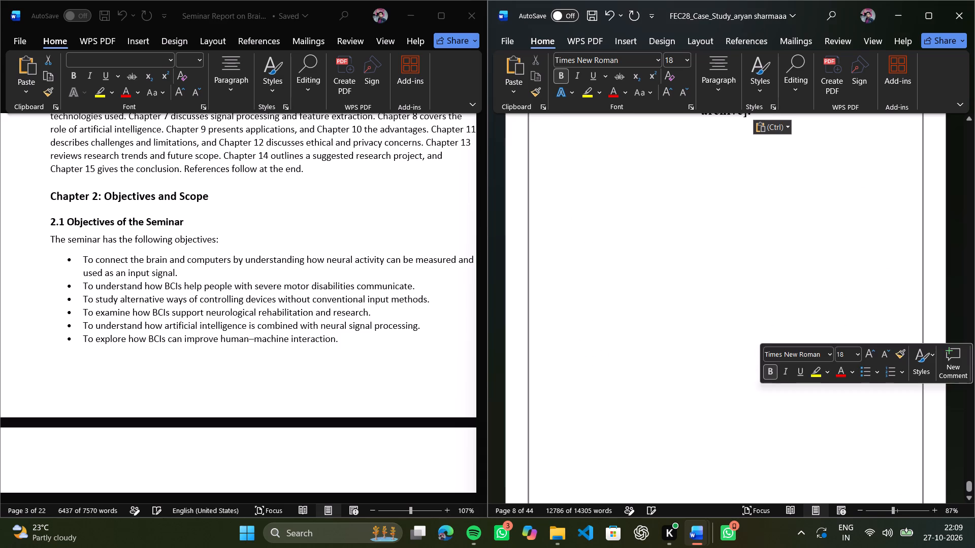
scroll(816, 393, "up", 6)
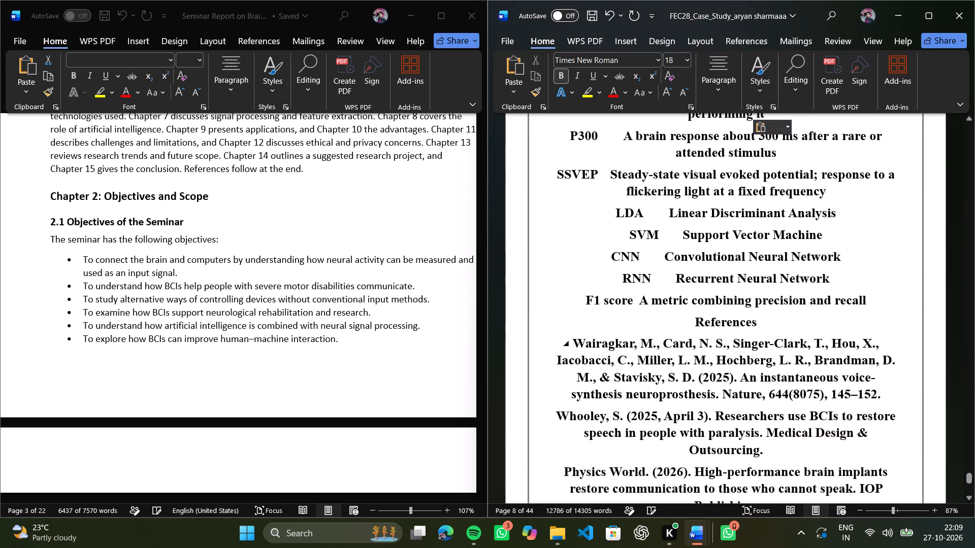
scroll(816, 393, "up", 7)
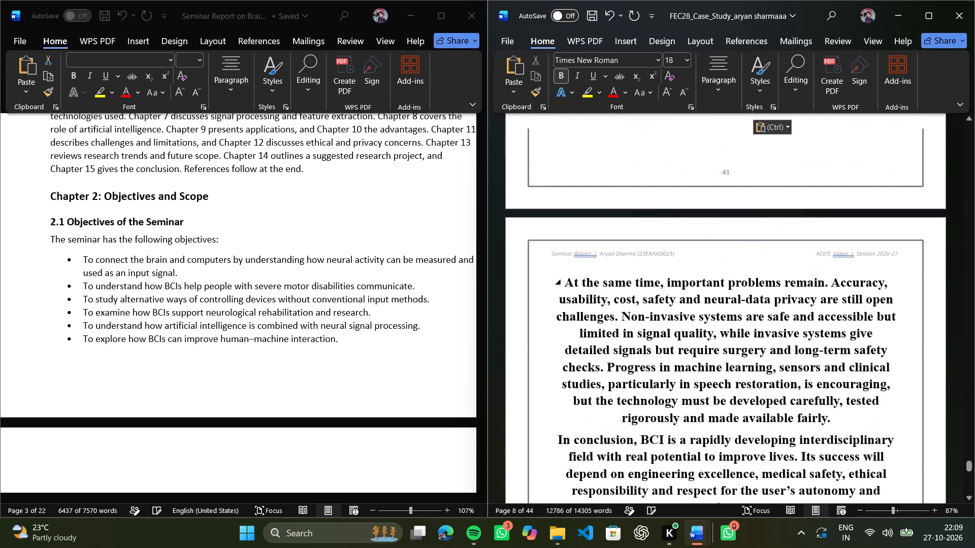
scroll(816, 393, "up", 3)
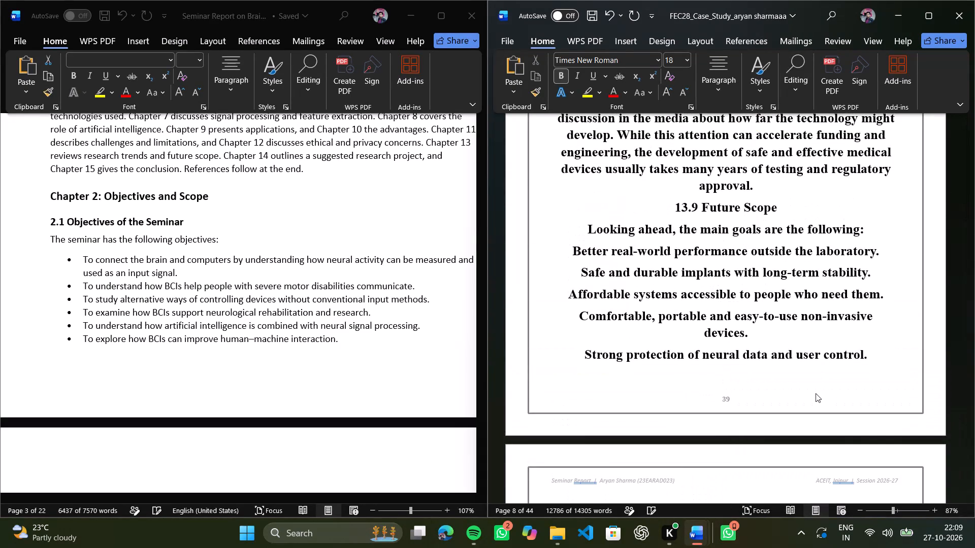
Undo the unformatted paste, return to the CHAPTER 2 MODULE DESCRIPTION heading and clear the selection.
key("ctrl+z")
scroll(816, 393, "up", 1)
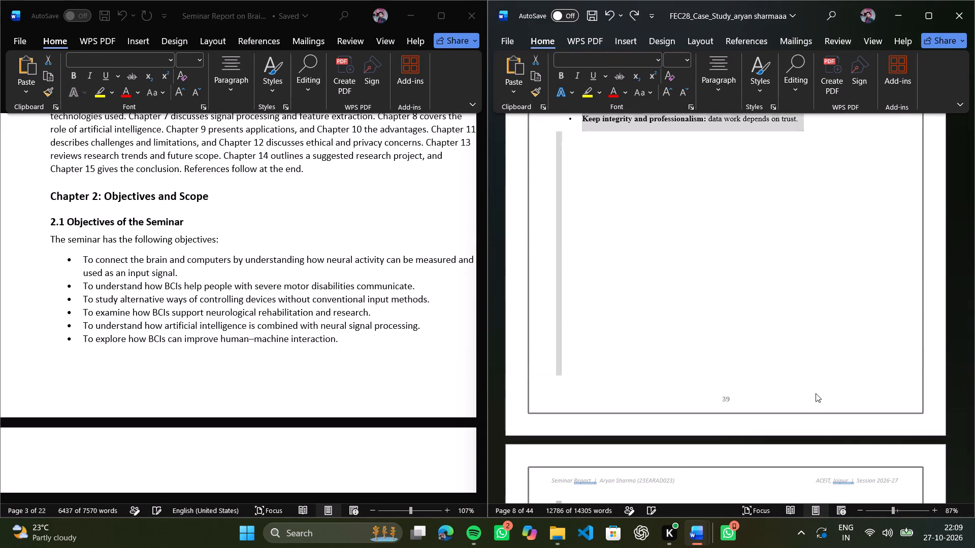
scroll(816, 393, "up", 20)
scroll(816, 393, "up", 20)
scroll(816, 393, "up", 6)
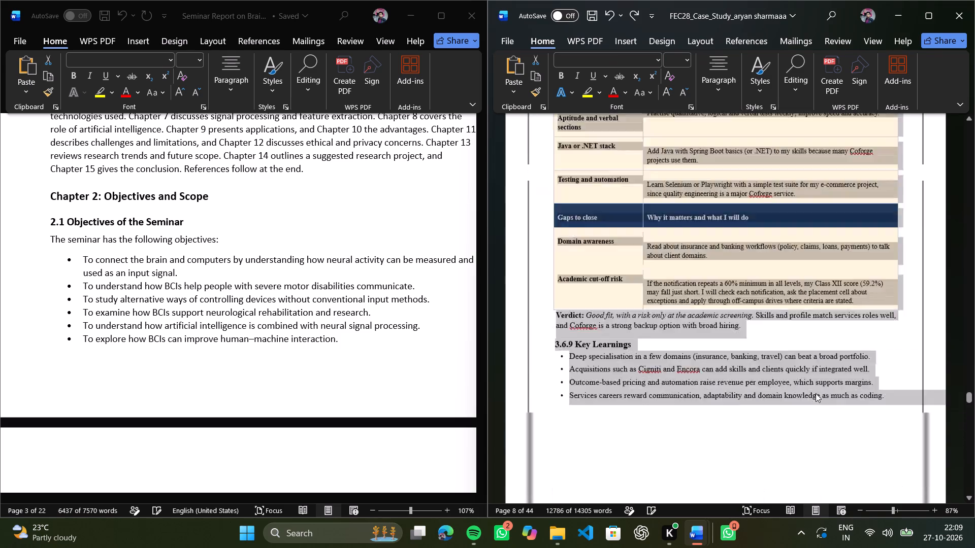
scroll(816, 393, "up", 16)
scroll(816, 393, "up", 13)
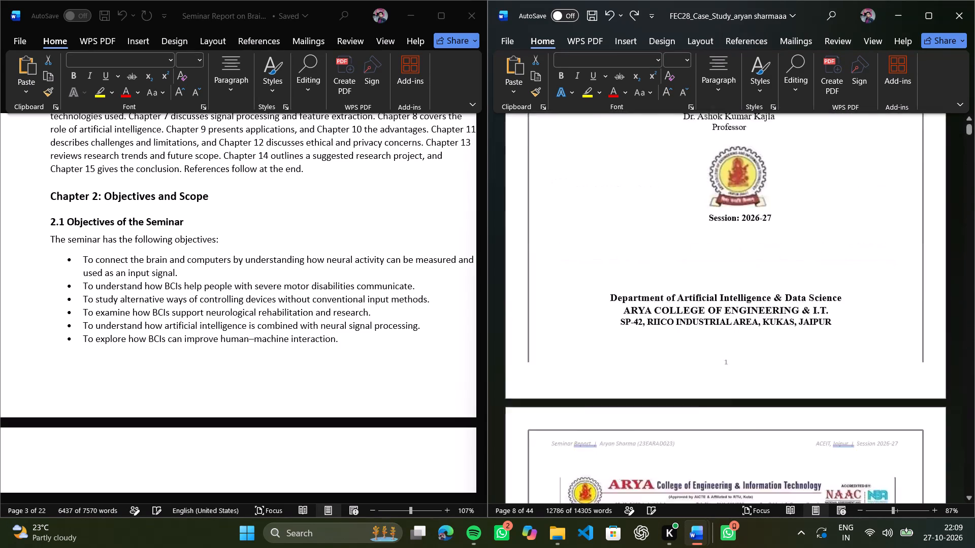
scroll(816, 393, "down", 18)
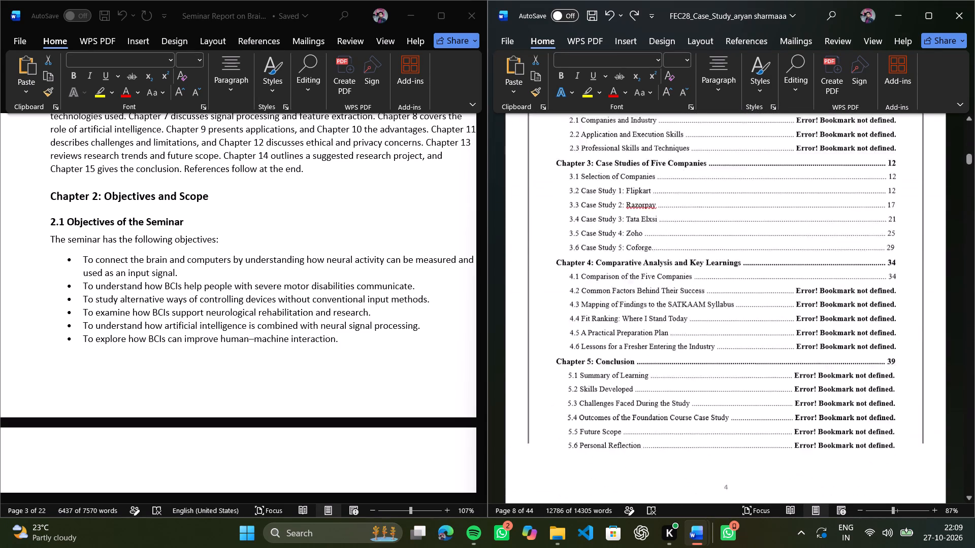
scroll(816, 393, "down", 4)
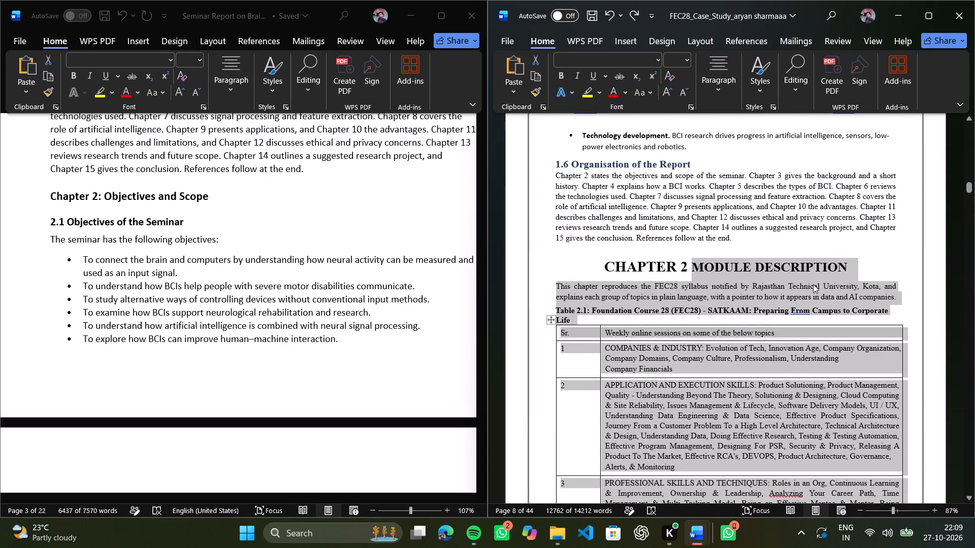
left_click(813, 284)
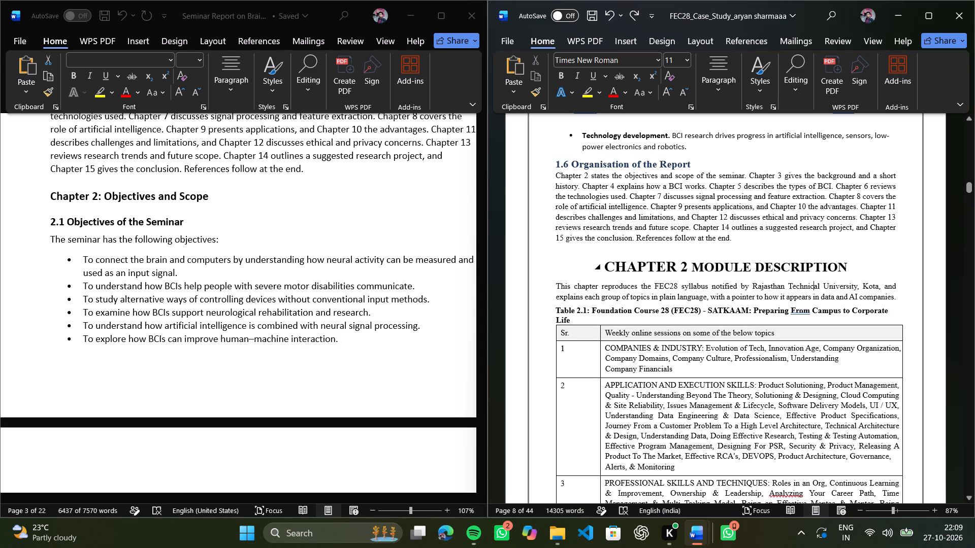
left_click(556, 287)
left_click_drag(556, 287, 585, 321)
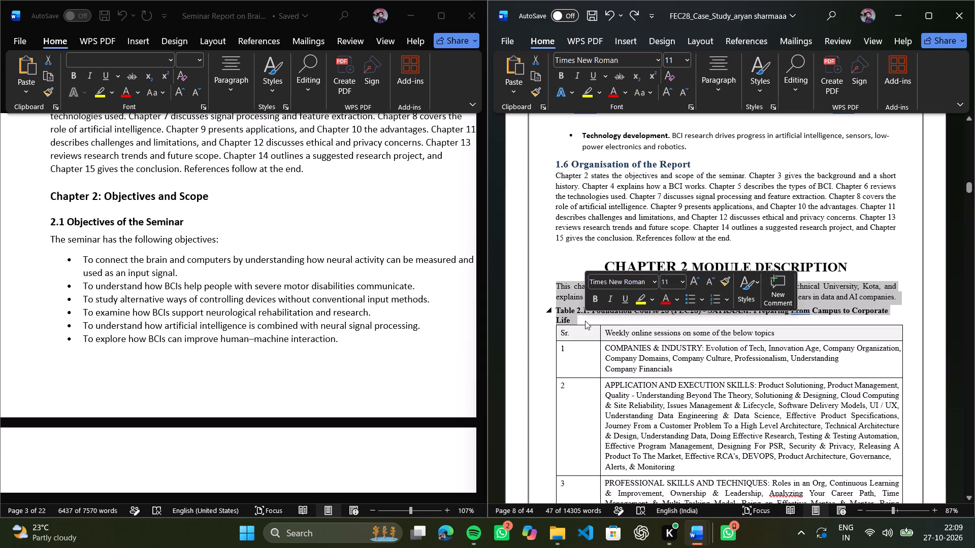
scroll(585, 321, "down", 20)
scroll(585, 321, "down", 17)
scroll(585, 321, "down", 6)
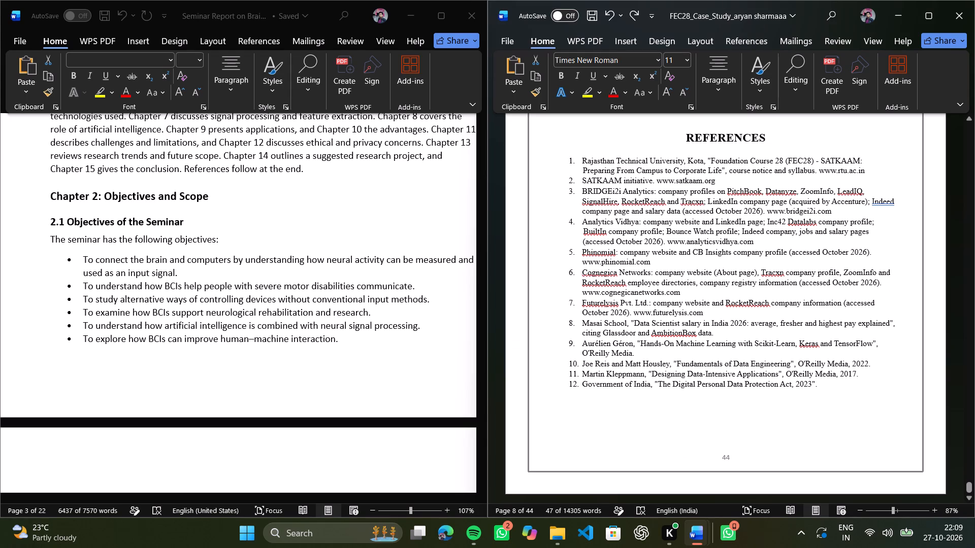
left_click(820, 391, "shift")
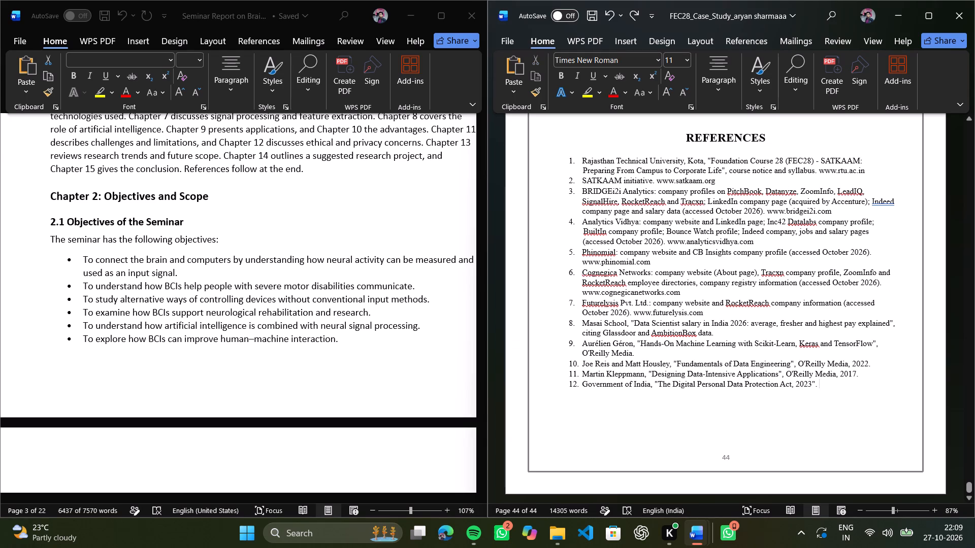
Replace the case study's content from Chapter 2 through the last reference with the copied seminar text that starts at "Objectives and Scope".
scroll(820, 391, "up", 18)
scroll(820, 391, "up", 13)
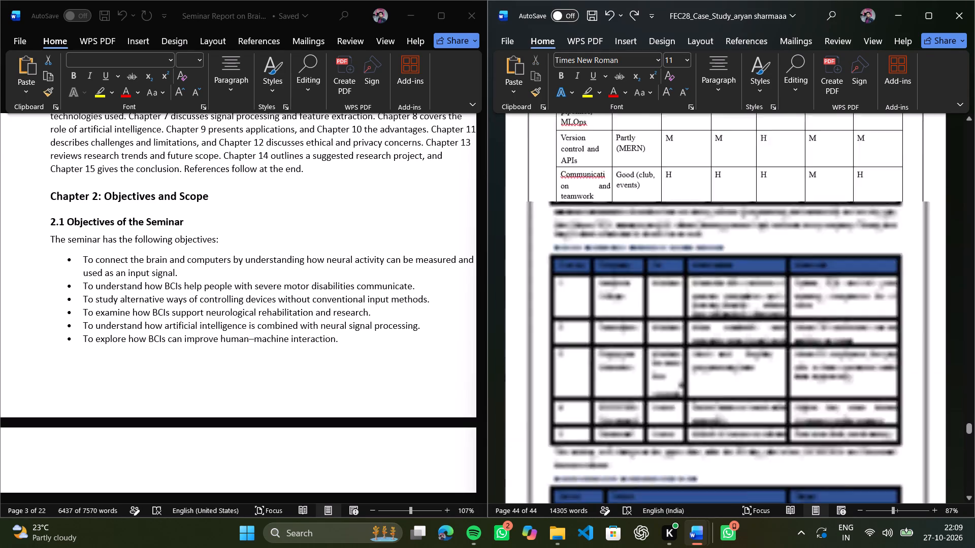
scroll(820, 391, "up", 20)
scroll(820, 391, "up", 20)
scroll(820, 391, "up", 20)
scroll(820, 391, "up", 11)
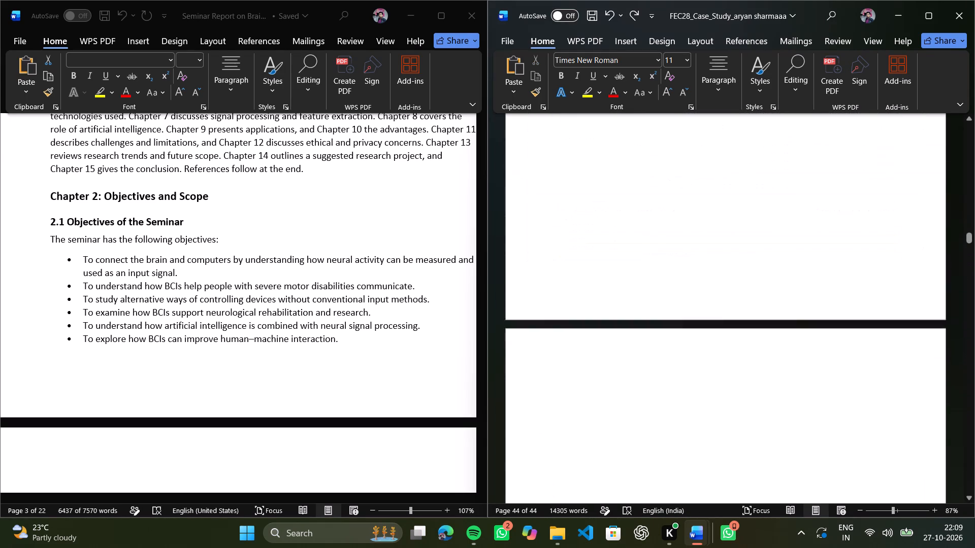
scroll(820, 391, "up", 18)
scroll(820, 391, "down", 20)
scroll(820, 391, "down", 2)
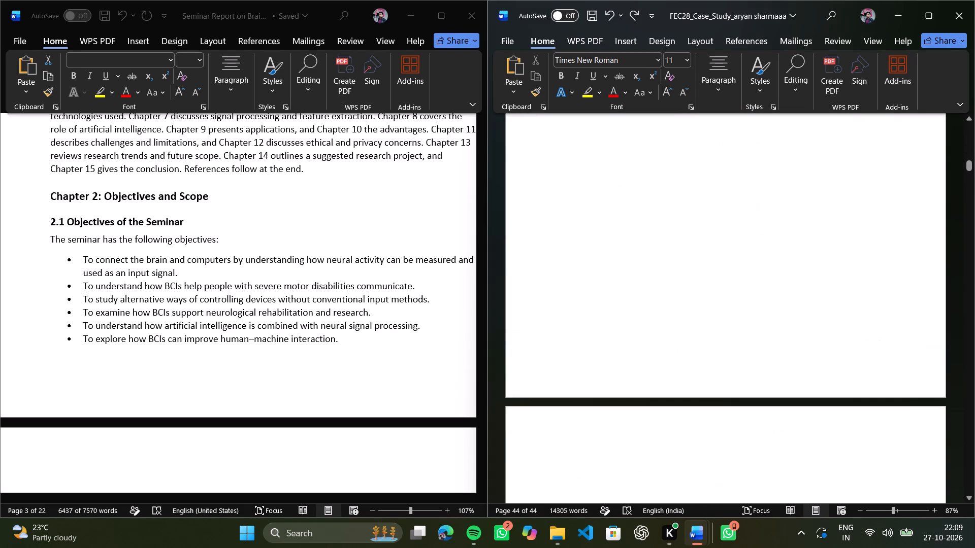
scroll(820, 391, "up", 8)
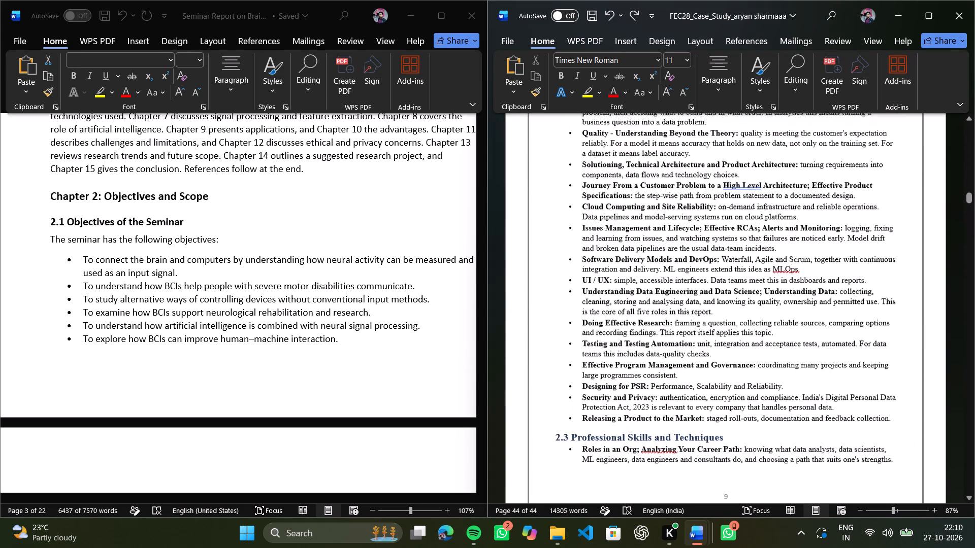
scroll(820, 391, "up", 2)
scroll(820, 391, "down", 3)
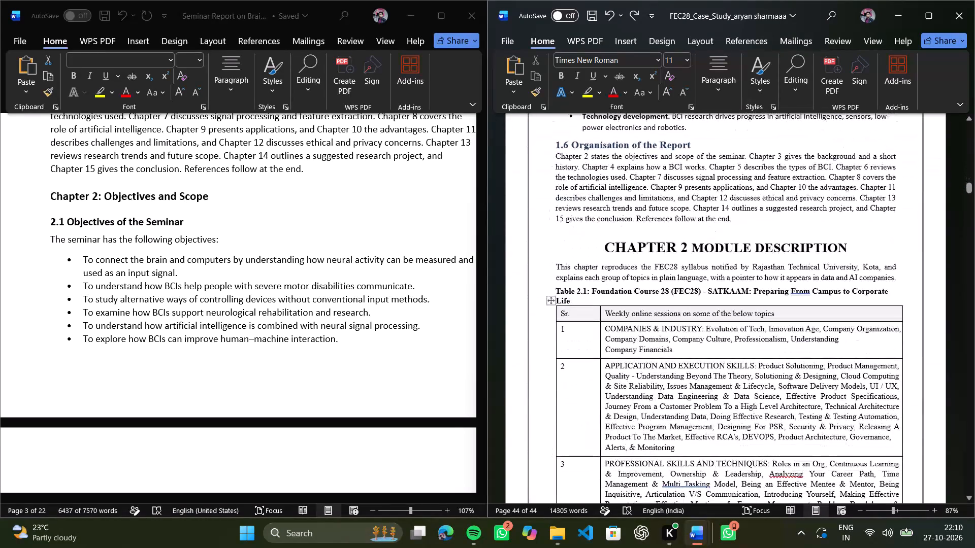
scroll(820, 391, "down", 1)
left_click_drag(554, 266, 608, 290)
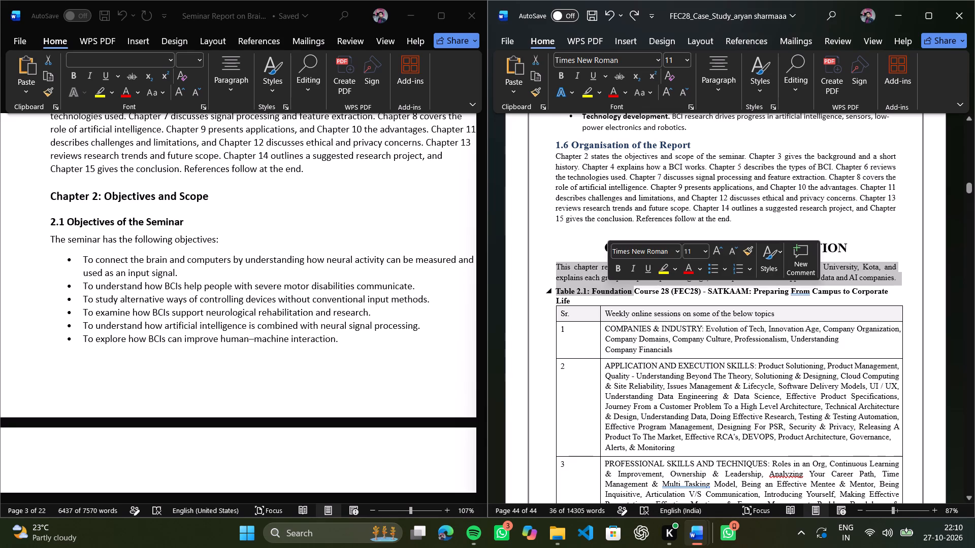
left_click_drag(970, 191, 926, 547)
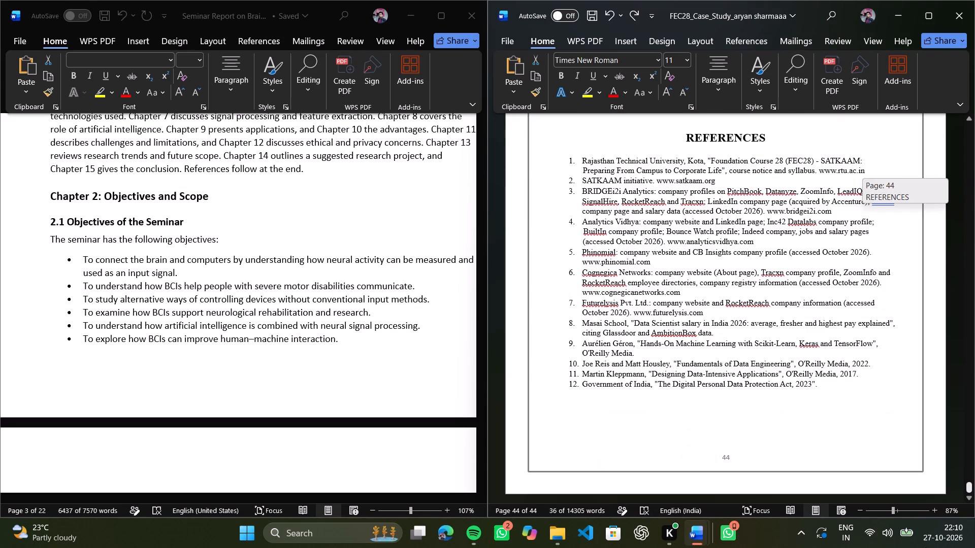
left_click_drag(926, 547, 927, 540)
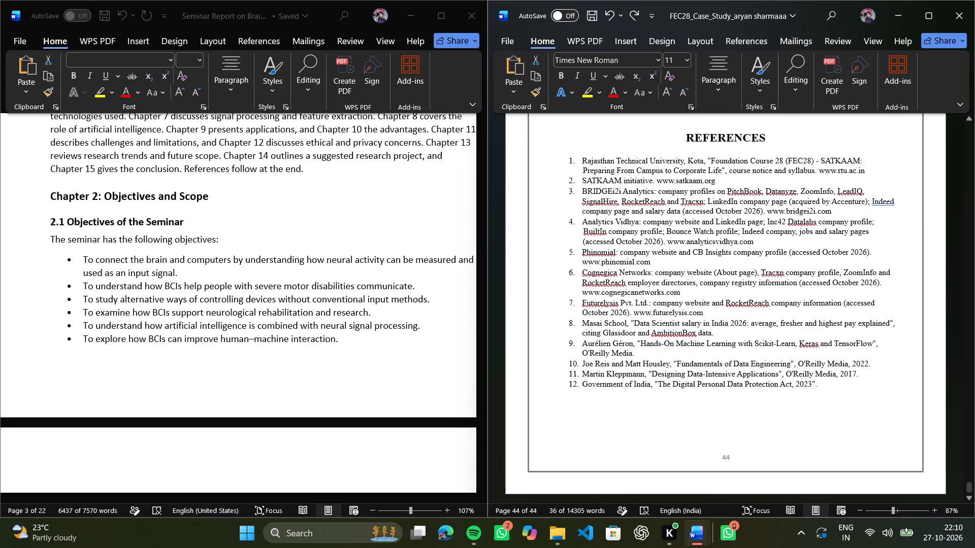
left_click(819, 387, "shift")
key("BackSpace")
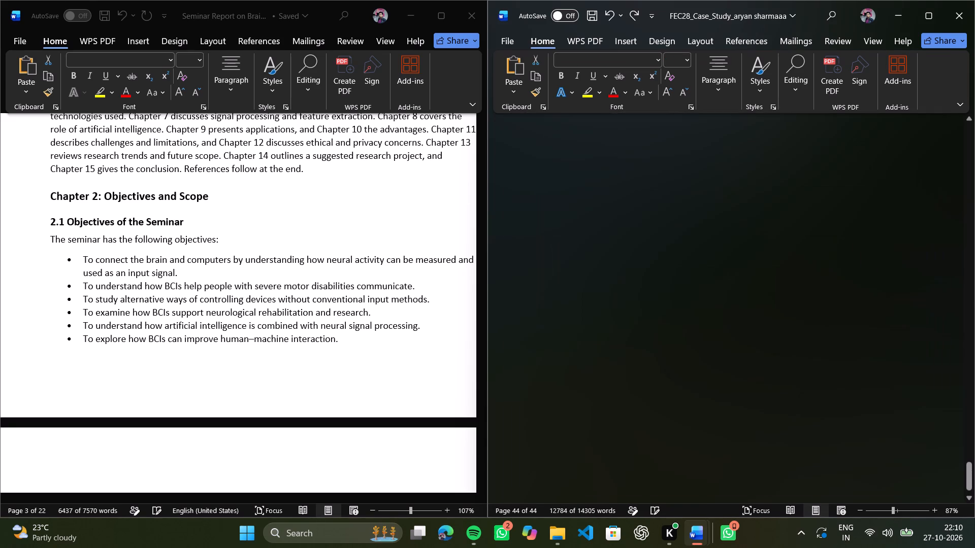
Paste the copied seminar text into the empty numbered line below the CHAPTER 2 MODULE DESCRIPTION heading.
scroll(819, 387, "up", 1)
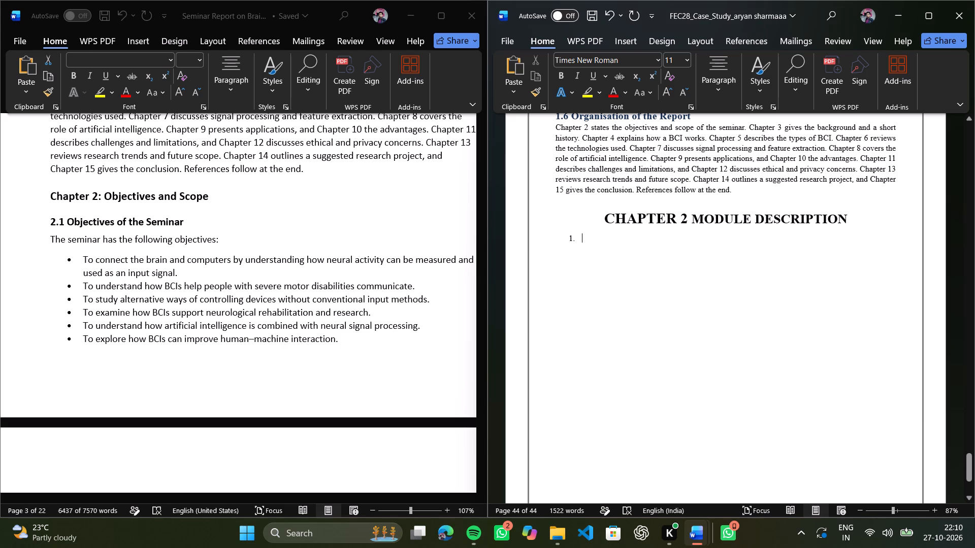
key("ctrl+v")
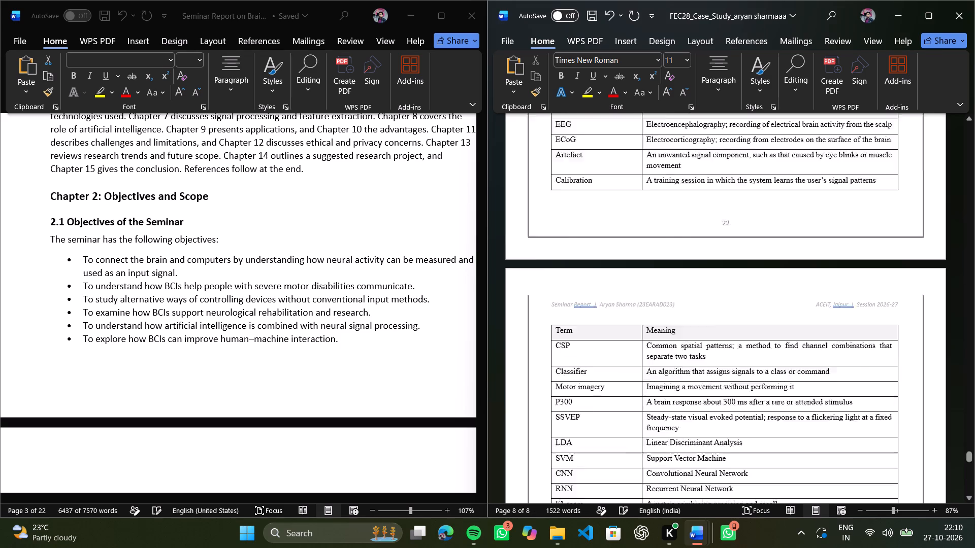
Review the pasted seminar text from its final tables back up to Chapter 1 and the start of Chapter 2.
scroll(819, 387, "up", 15)
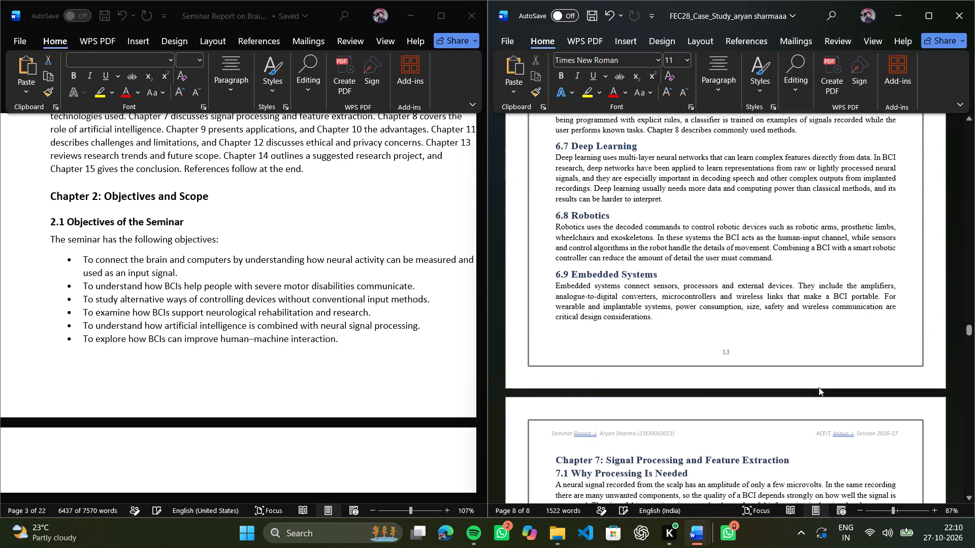
scroll(819, 387, "up", 13)
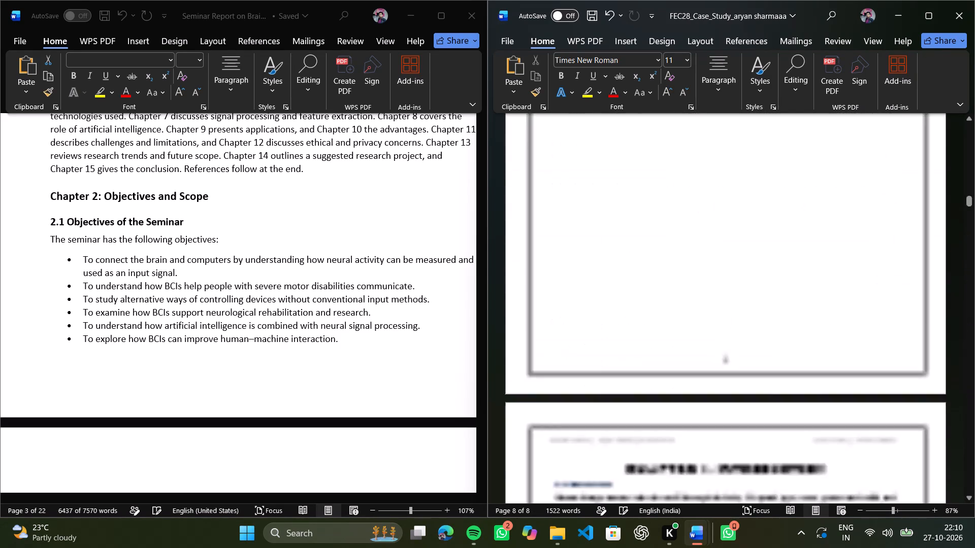
scroll(819, 387, "up", 3)
scroll(819, 387, "down", 1)
scroll(819, 387, "up", 1)
scroll(819, 387, "down", 2)
scroll(819, 387, "up", 1)
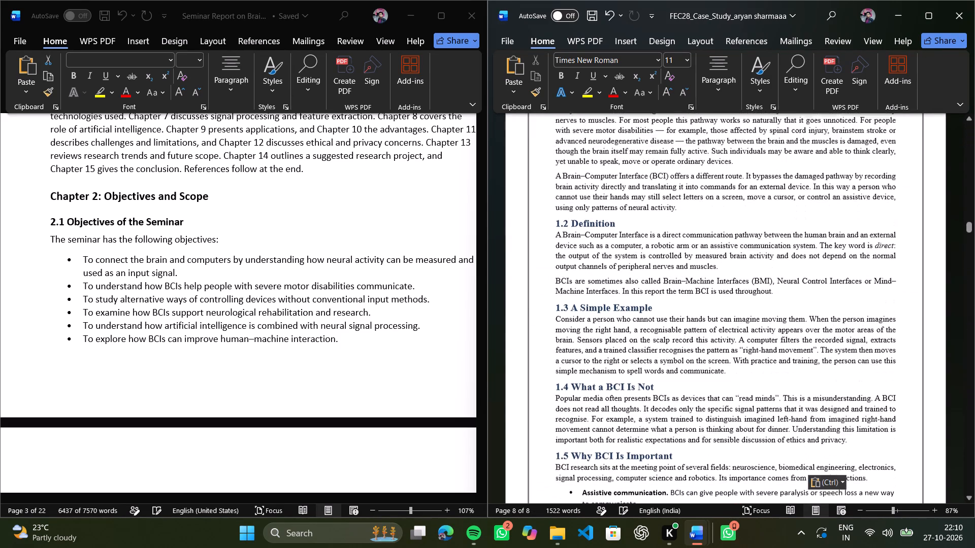
scroll(819, 387, "up", 1)
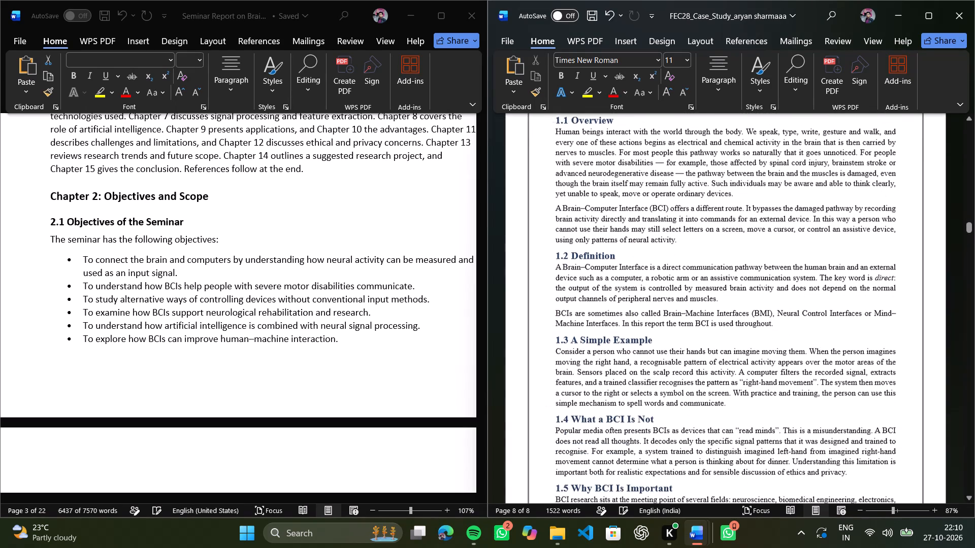
scroll(819, 387, "up", 1)
scroll(819, 387, "down", 4)
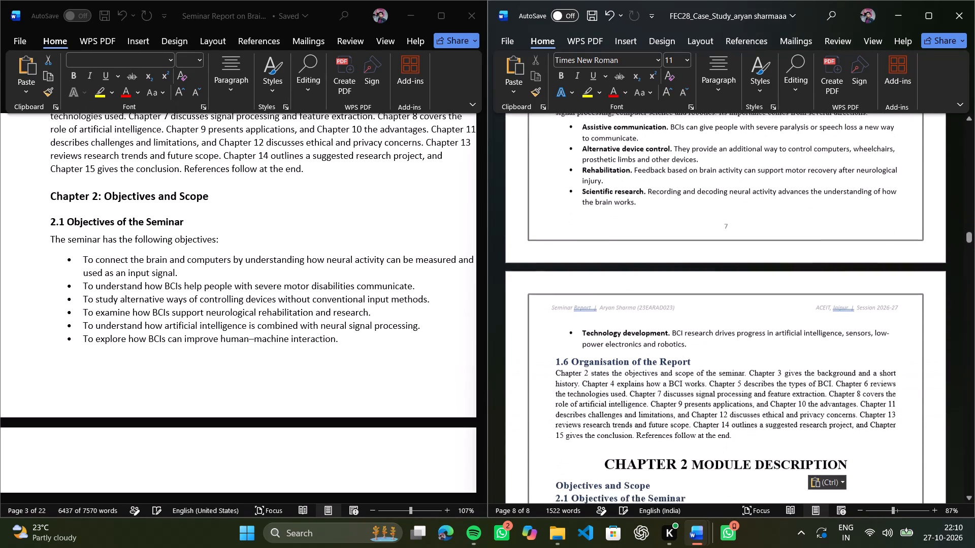
scroll(819, 387, "down", 1)
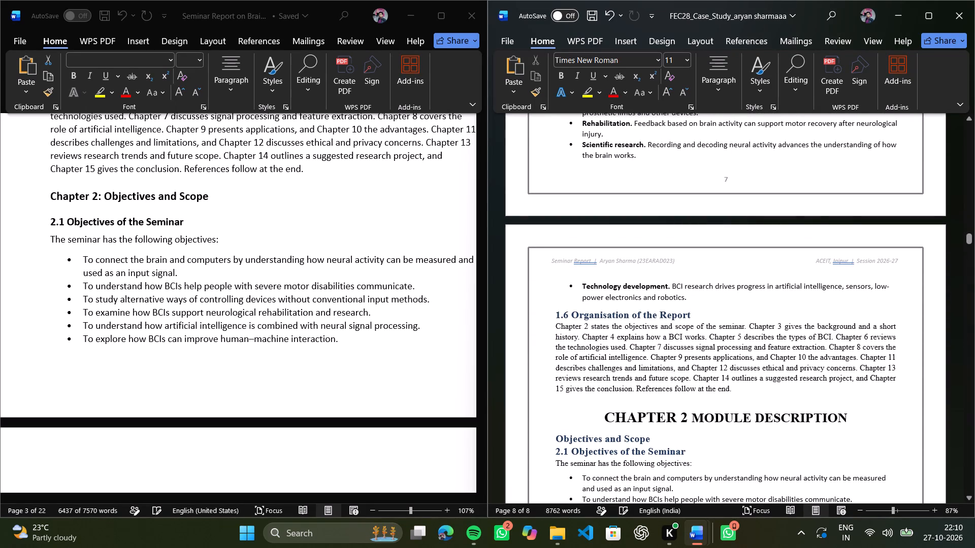
Replace MODULE DESCRIPTION in the CHAPTER 2 heading with a colon and "Objectives and Scope", moved up from the line below.
left_click_drag(692, 418, 820, 413)
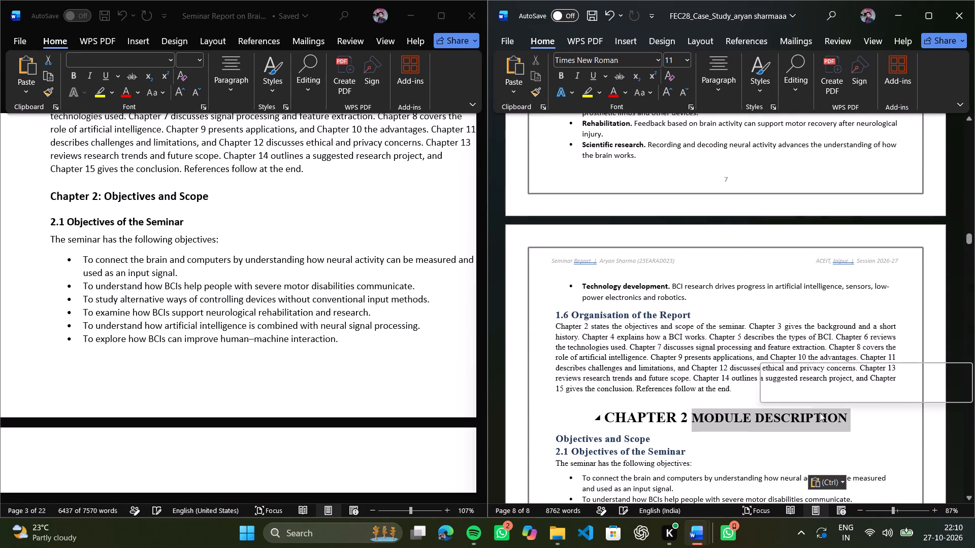
key("BackSpace")
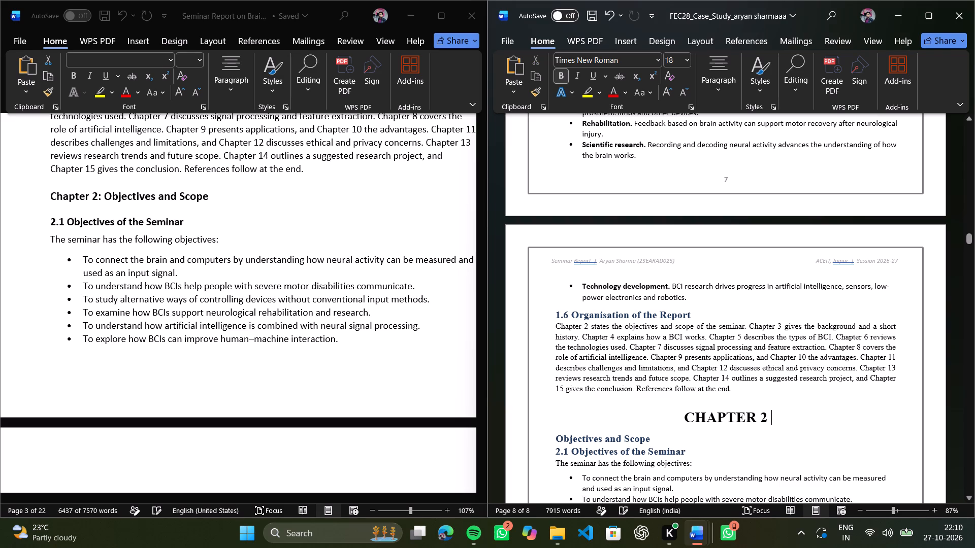
left_click_drag(554, 435, 639, 435)
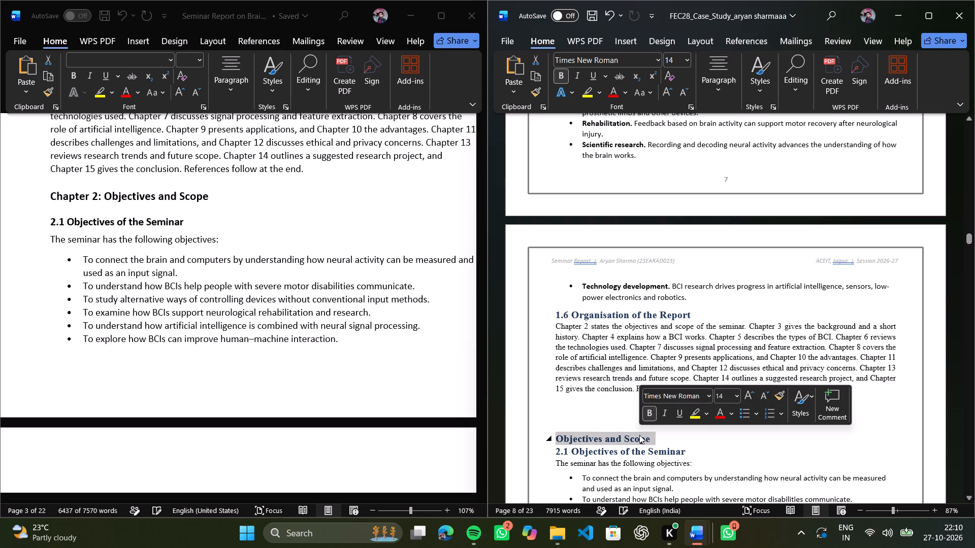
key("ctrl+c")
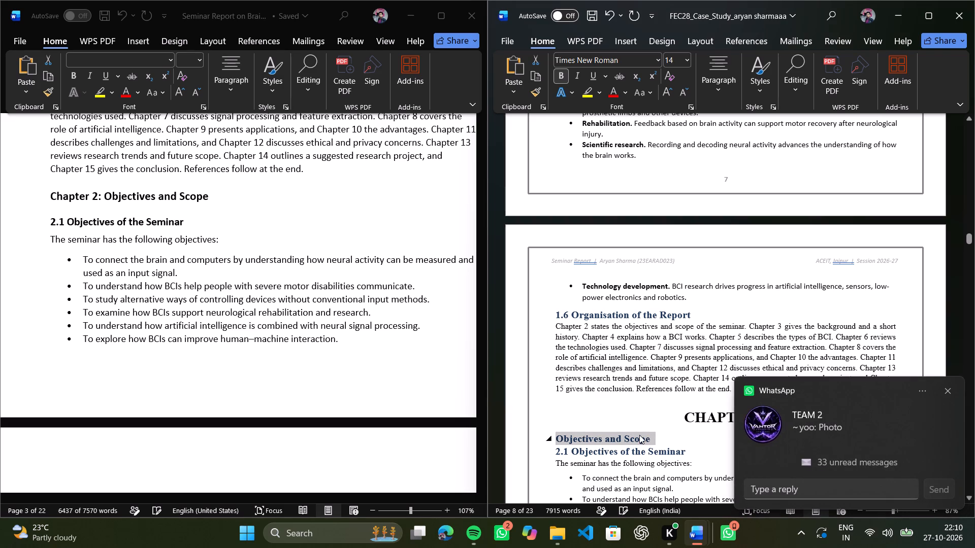
key("BackSpace")
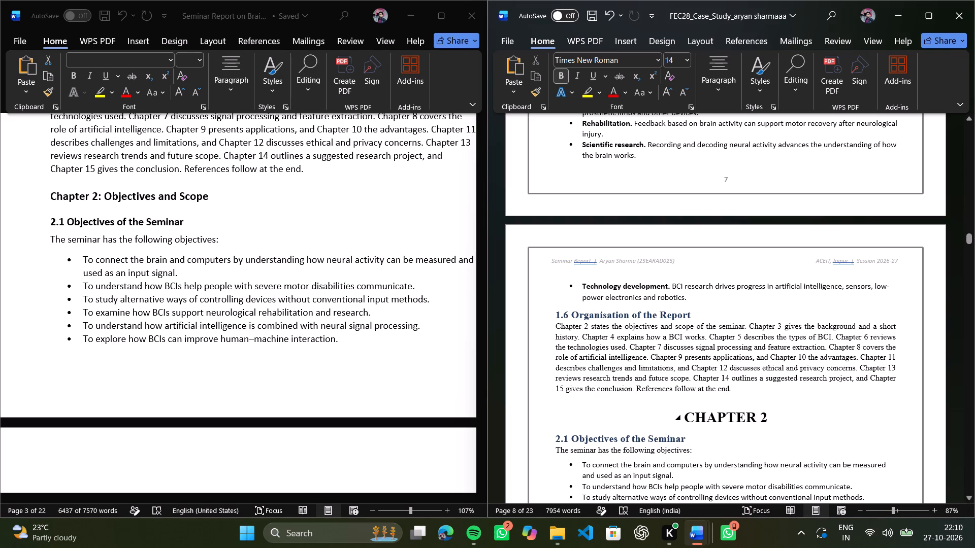
left_click(763, 418)
key("Right")
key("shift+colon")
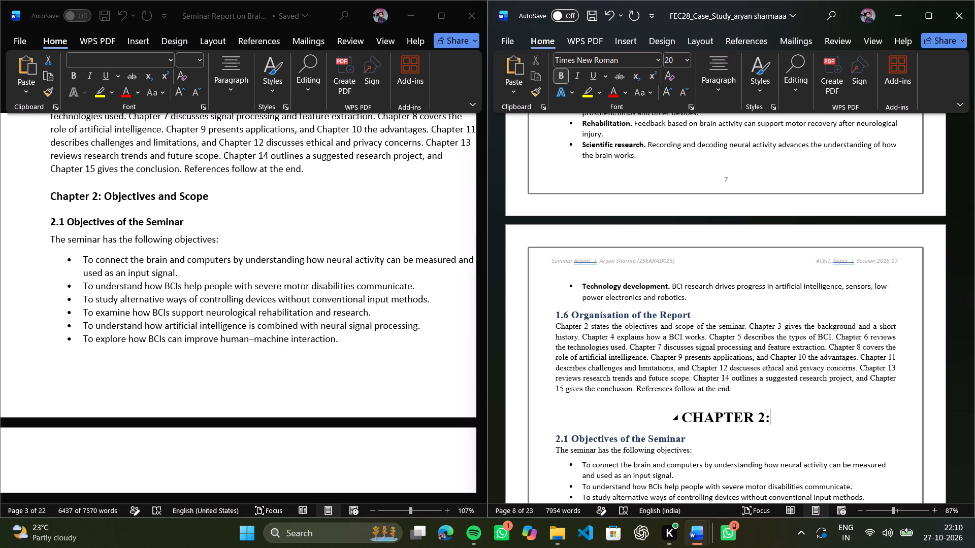
key("ctrl+v")
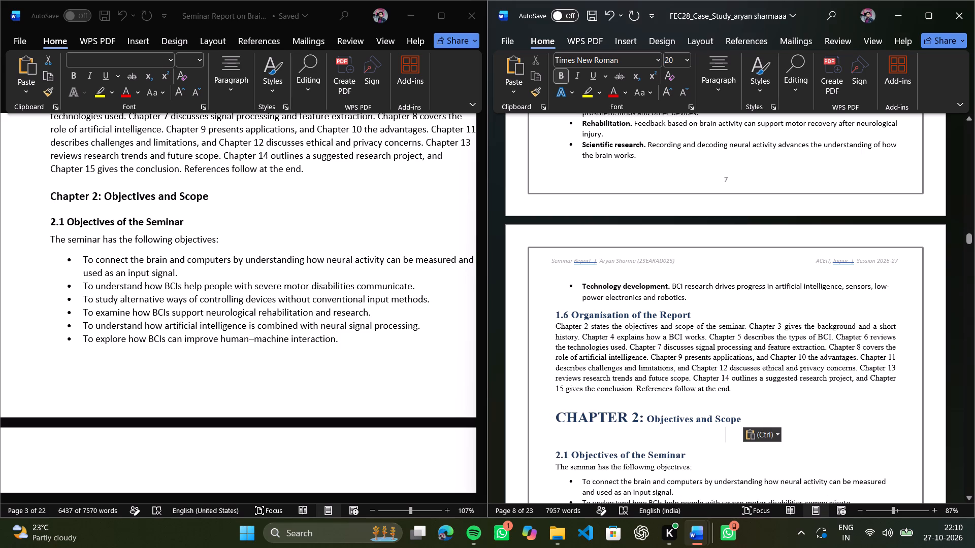
Format the whole "CHAPTER 2: Objectives and Scope" heading with the Automatic font colour, size 20 and centred alignment.
left_click_drag(556, 418, 629, 420)
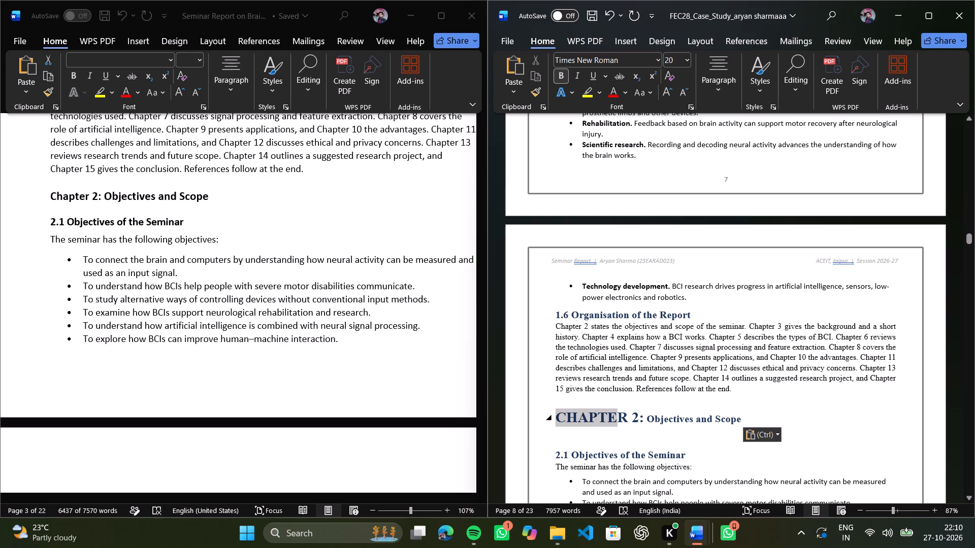
left_click_drag(629, 420, 832, 410)
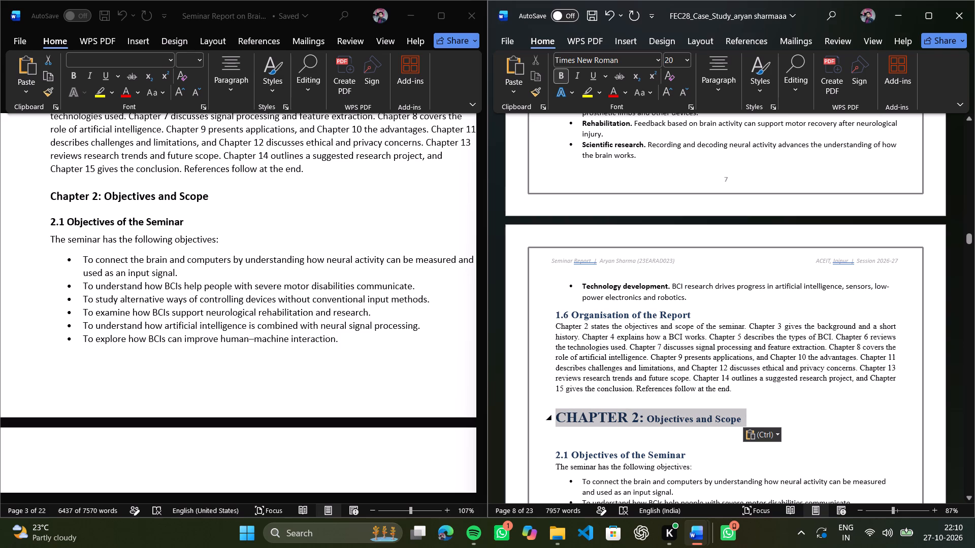
left_click_drag(832, 410, 854, 420)
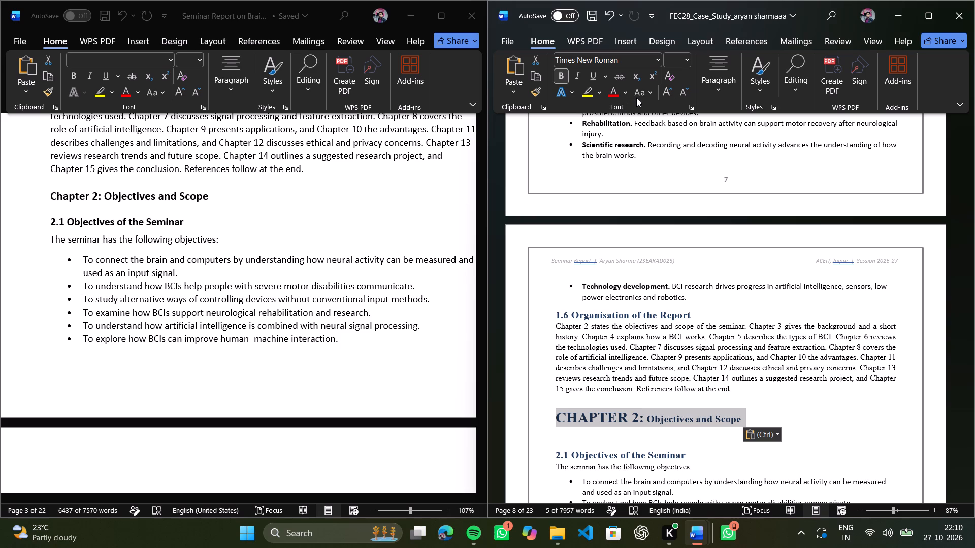
left_click(621, 95)
left_click(627, 135)
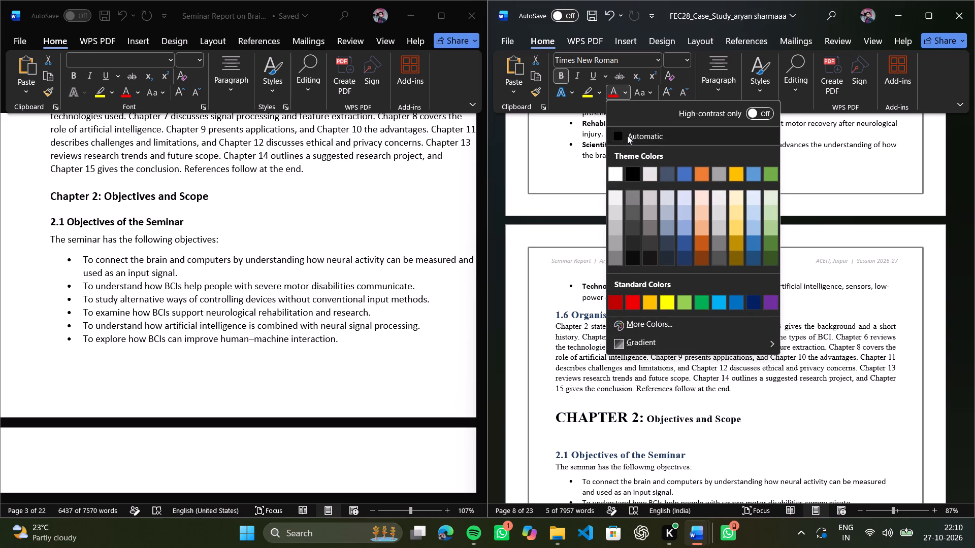
triple_click(555, 77)
left_click(555, 77)
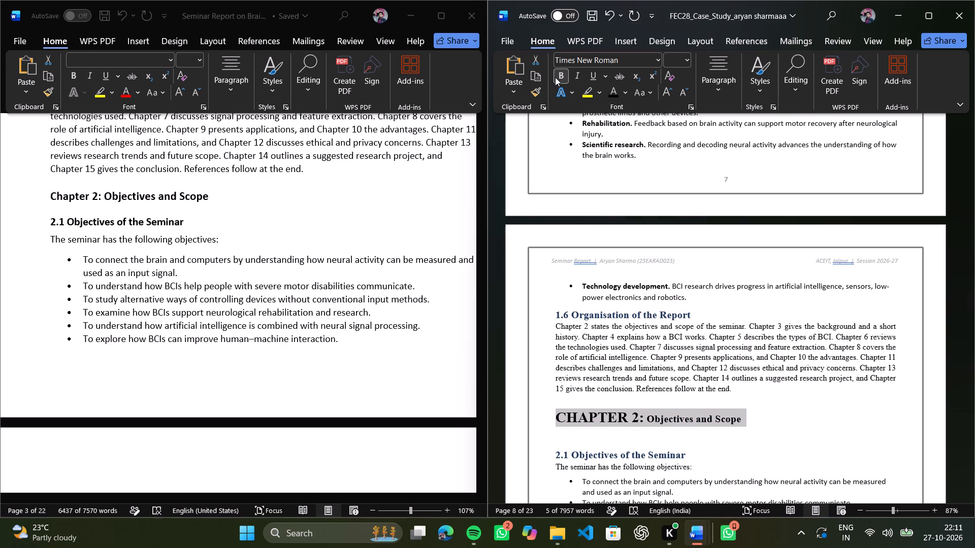
left_click(686, 62)
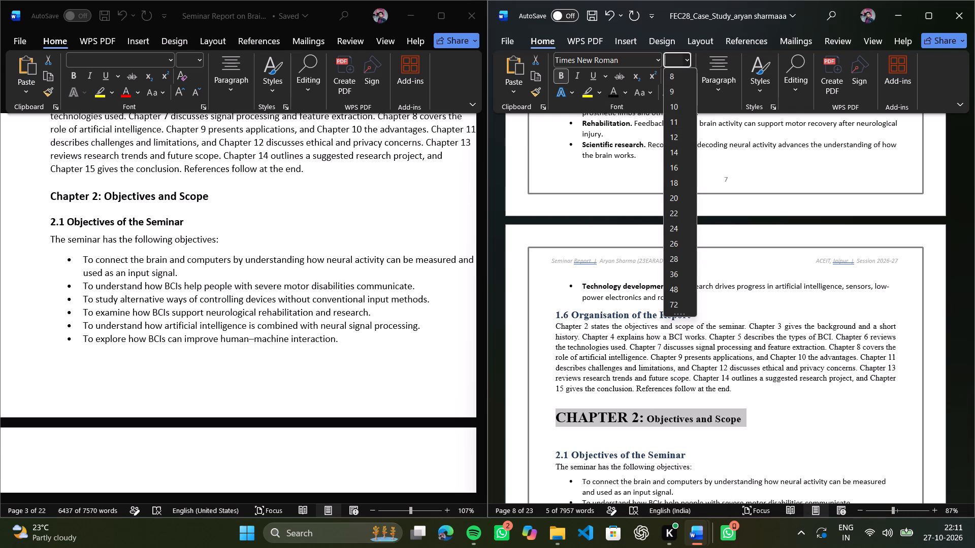
left_click(671, 201)
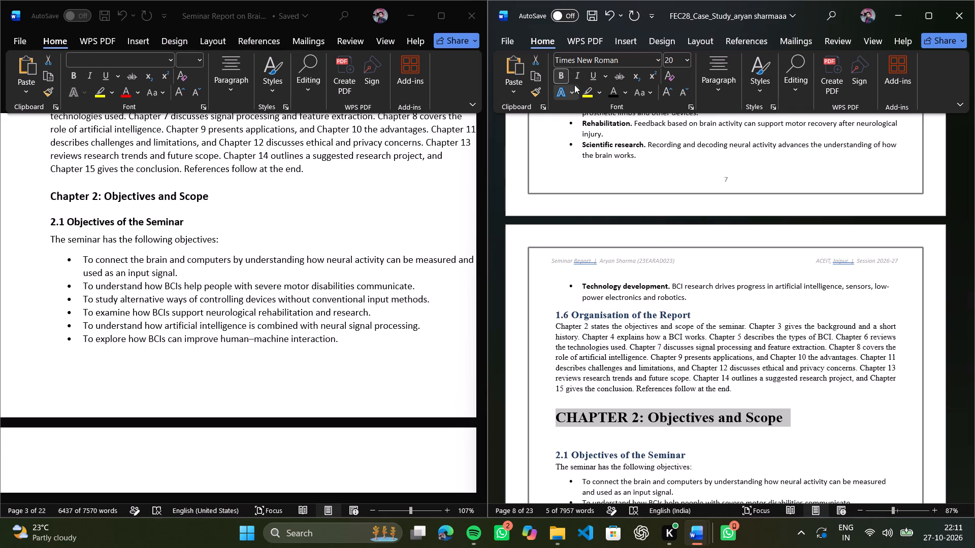
left_click(719, 94)
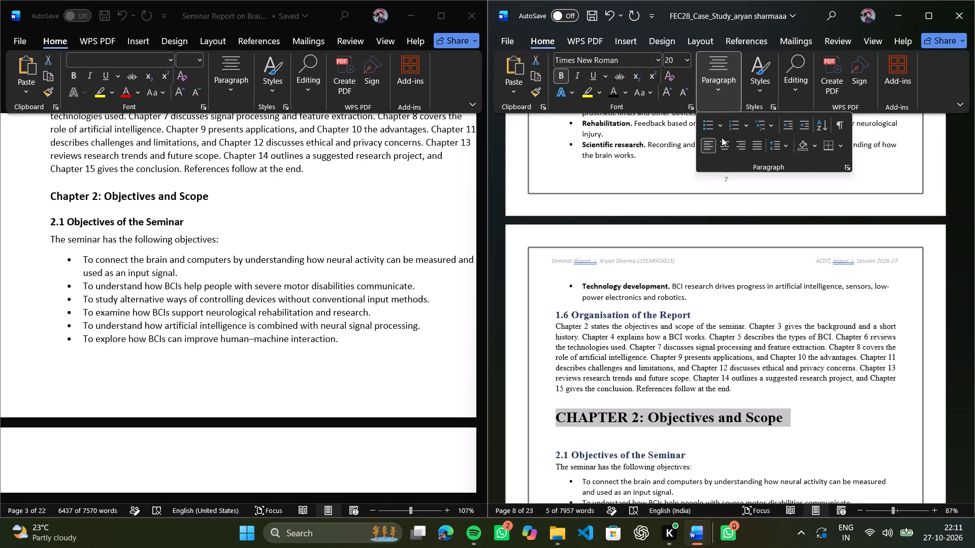
left_click(721, 145)
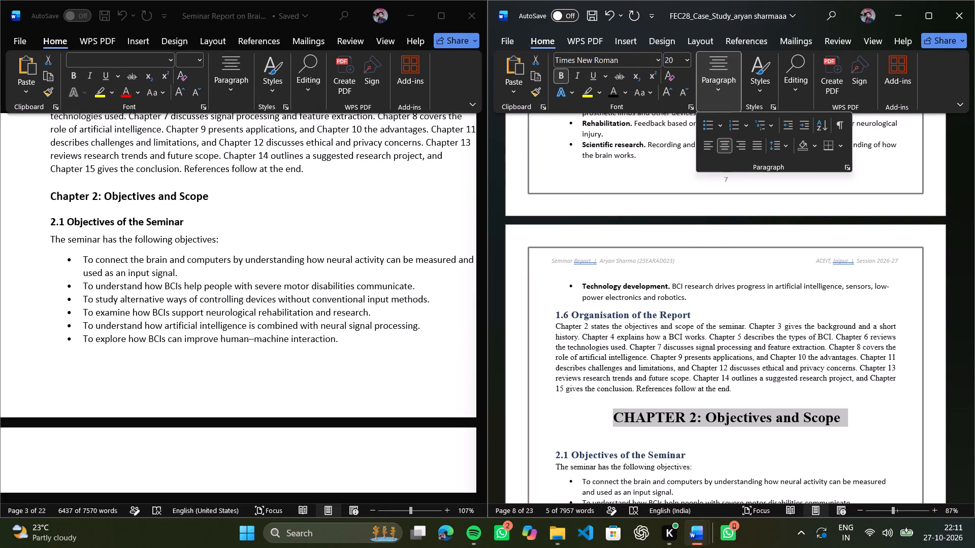
left_click(711, 320)
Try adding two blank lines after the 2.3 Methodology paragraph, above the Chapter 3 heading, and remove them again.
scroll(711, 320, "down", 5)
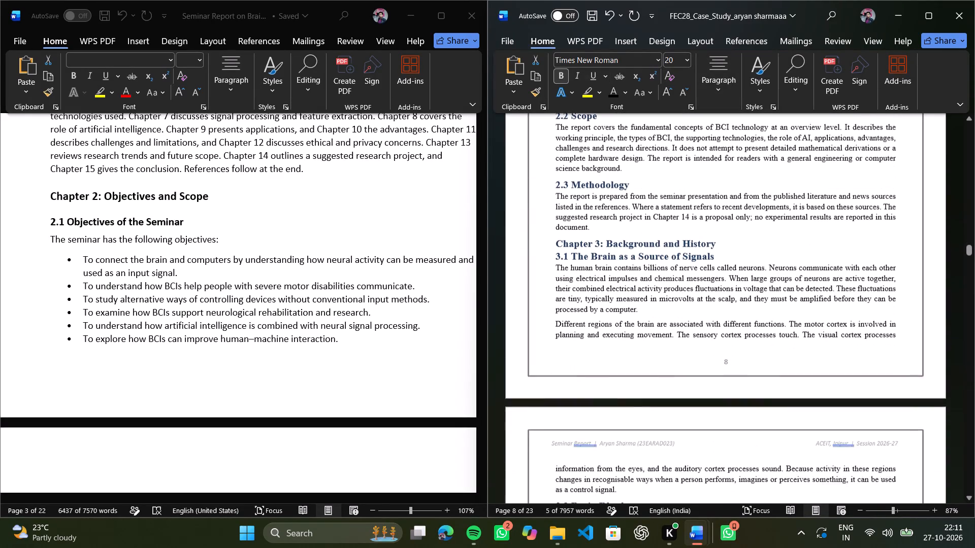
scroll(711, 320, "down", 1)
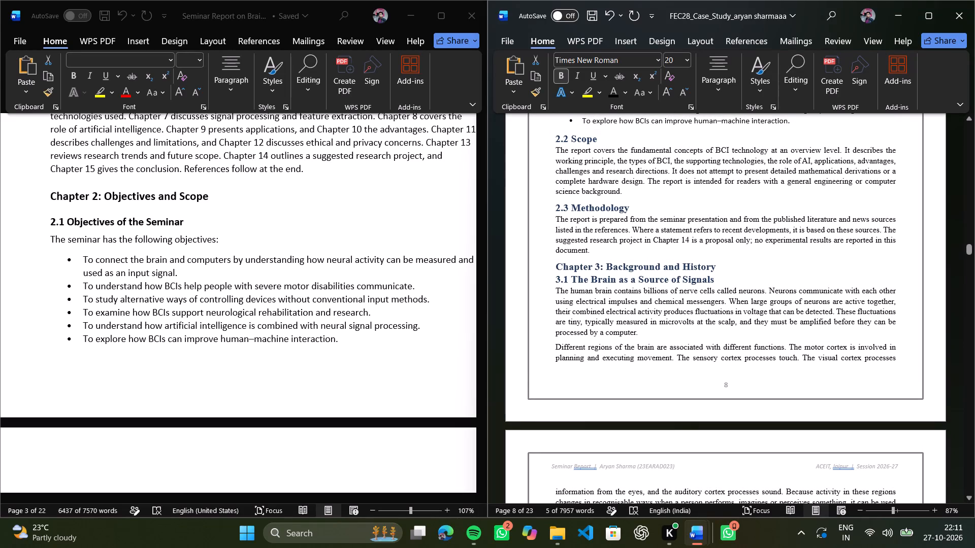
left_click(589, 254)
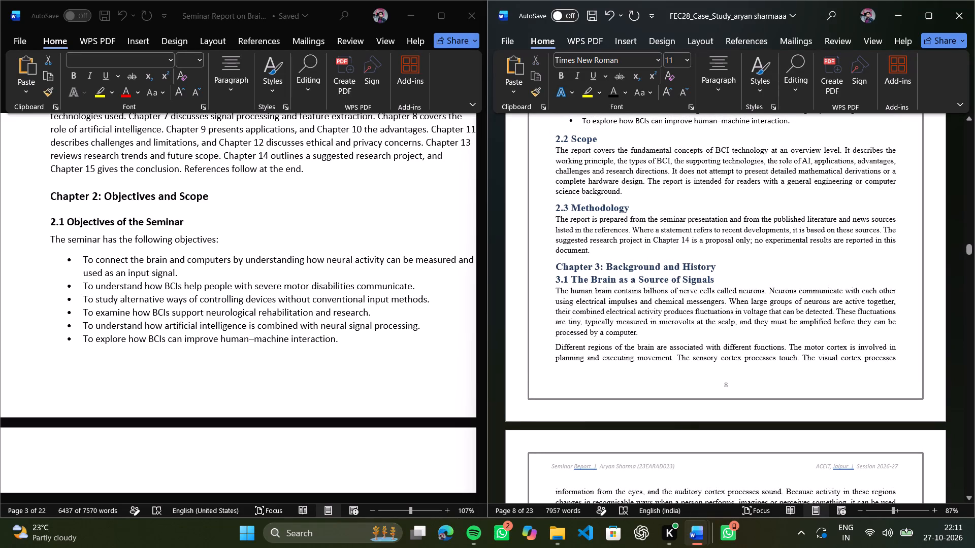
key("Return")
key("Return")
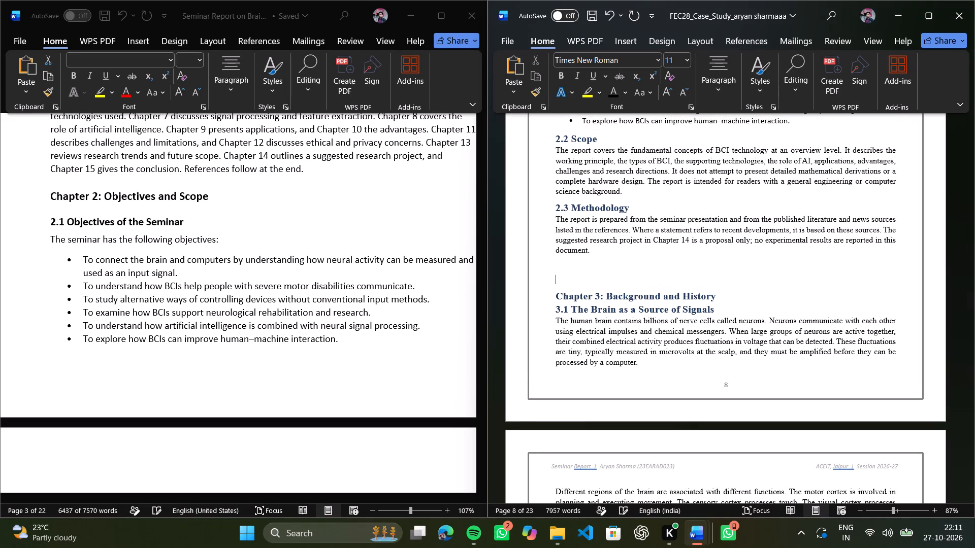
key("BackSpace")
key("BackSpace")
Format the "Chapter 3: Background and History" heading as black, 20 pt text.
scroll(589, 254, "down", 1)
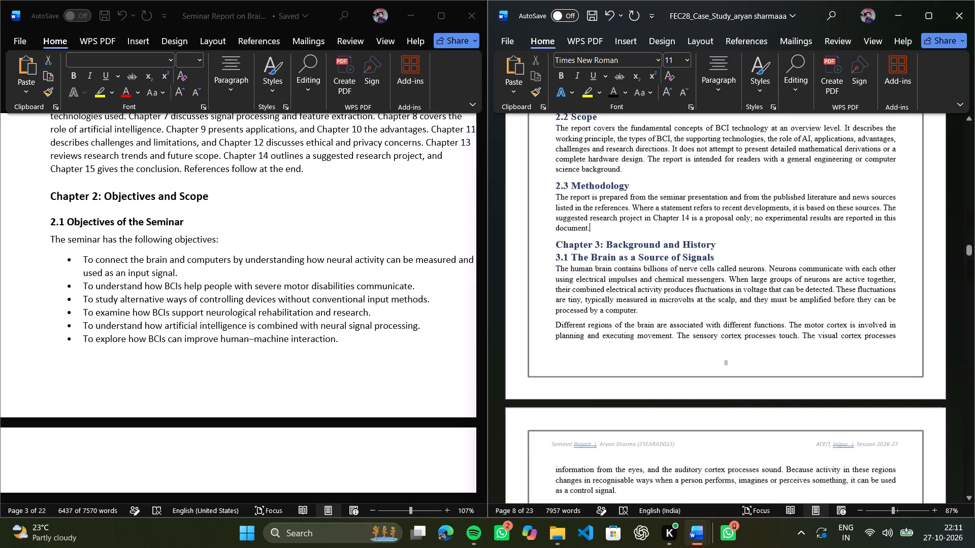
scroll(589, 254, "down", 2)
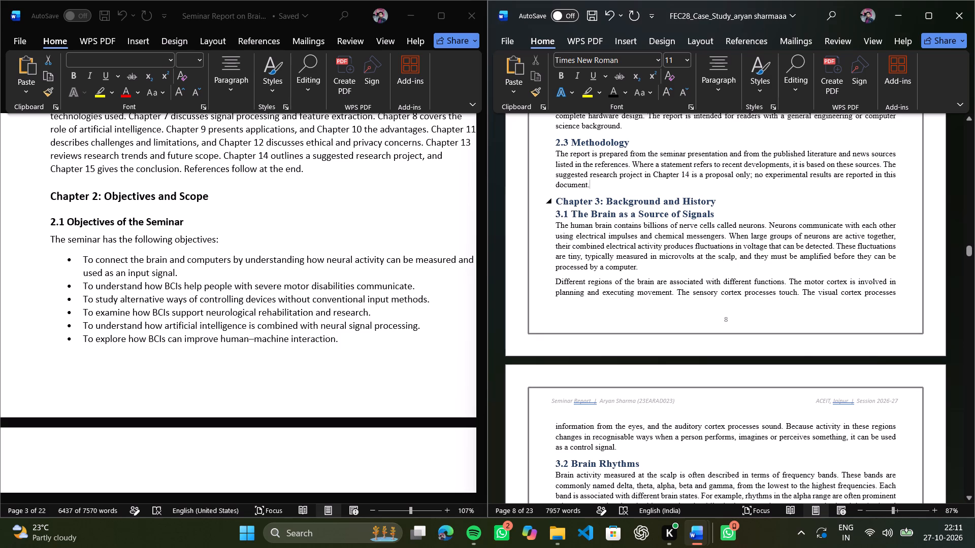
left_click(636, 199)
left_click_drag(559, 204, 592, 202)
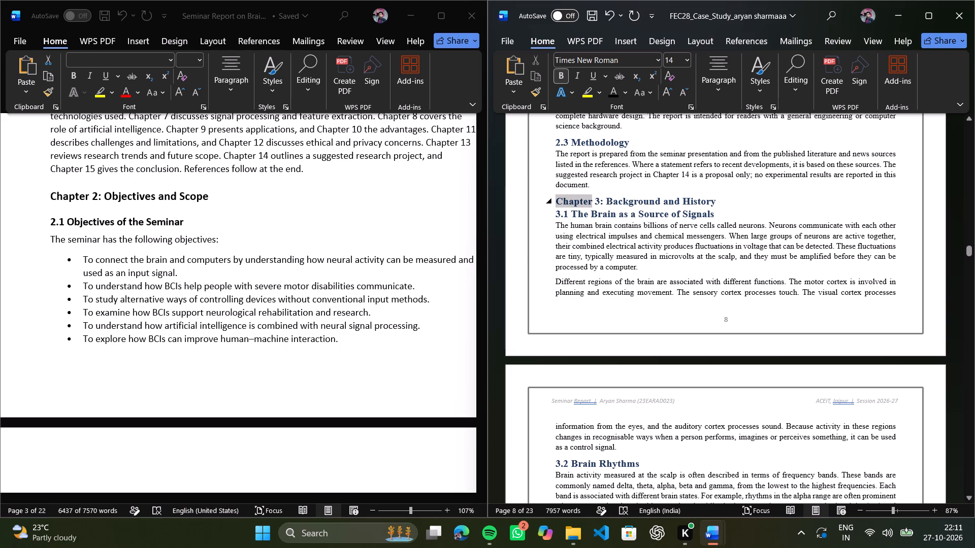
left_click_drag(592, 202, 734, 200)
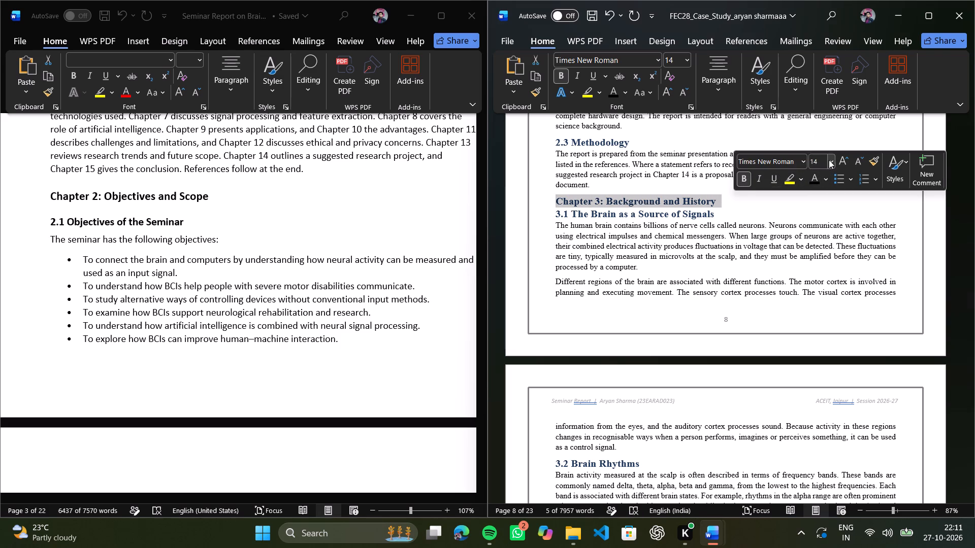
left_click(812, 175)
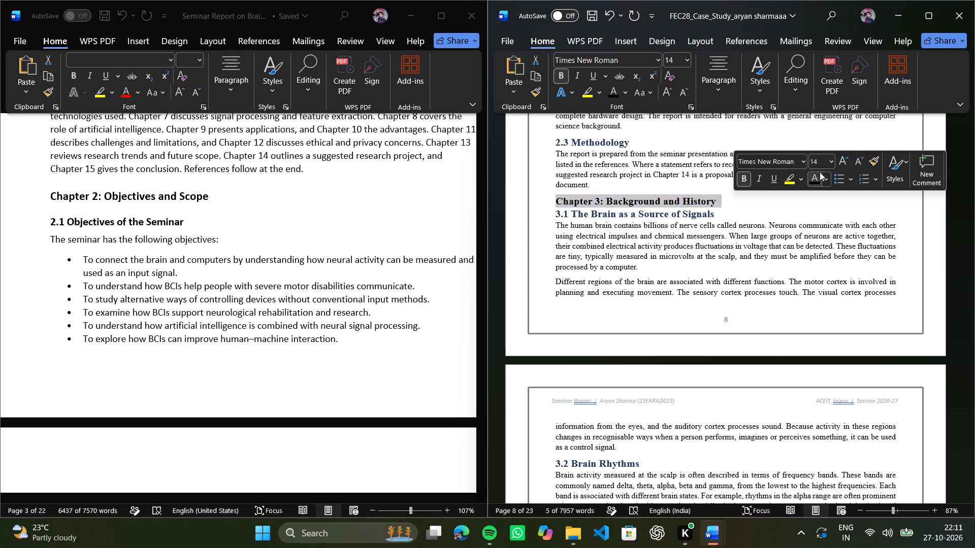
left_click_drag(832, 161, 806, 227)
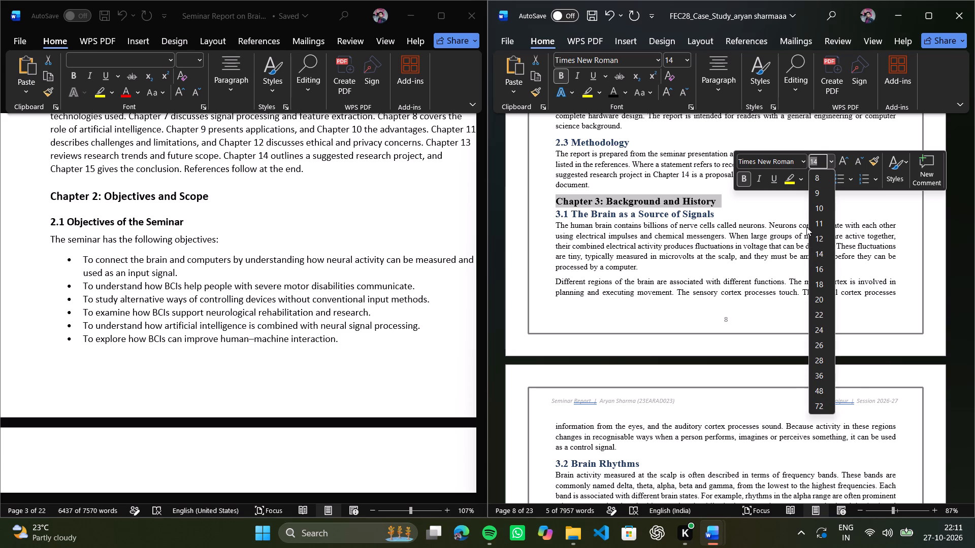
left_click_drag(806, 227, 814, 301)
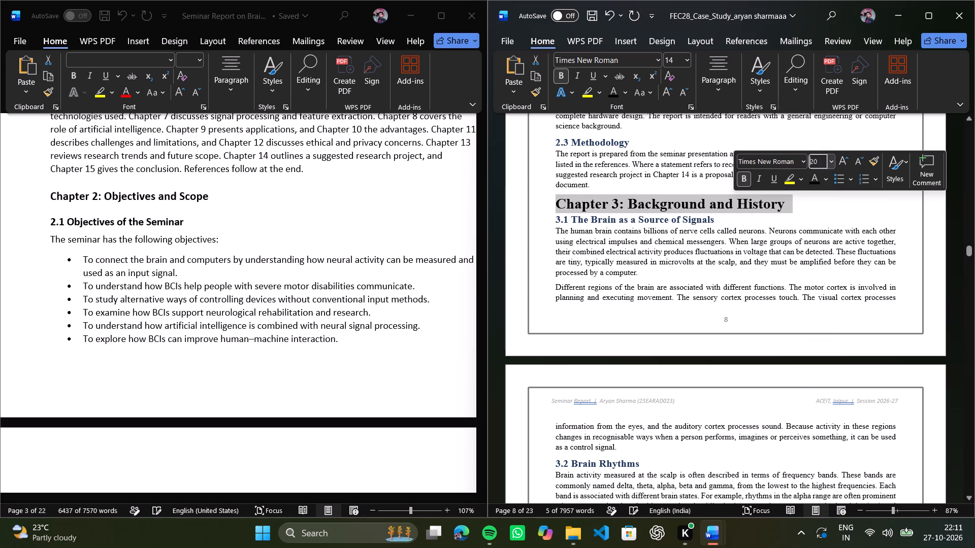
left_click(814, 301)
Try centring the paragraph beginning "Different regions of the brain" and set it to left alignment instead.
left_click(702, 85)
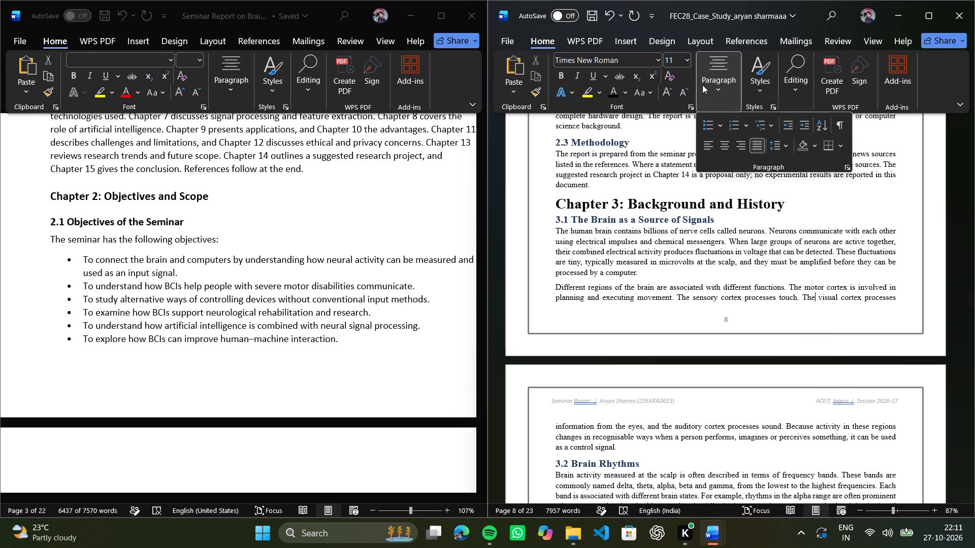
left_click(722, 150)
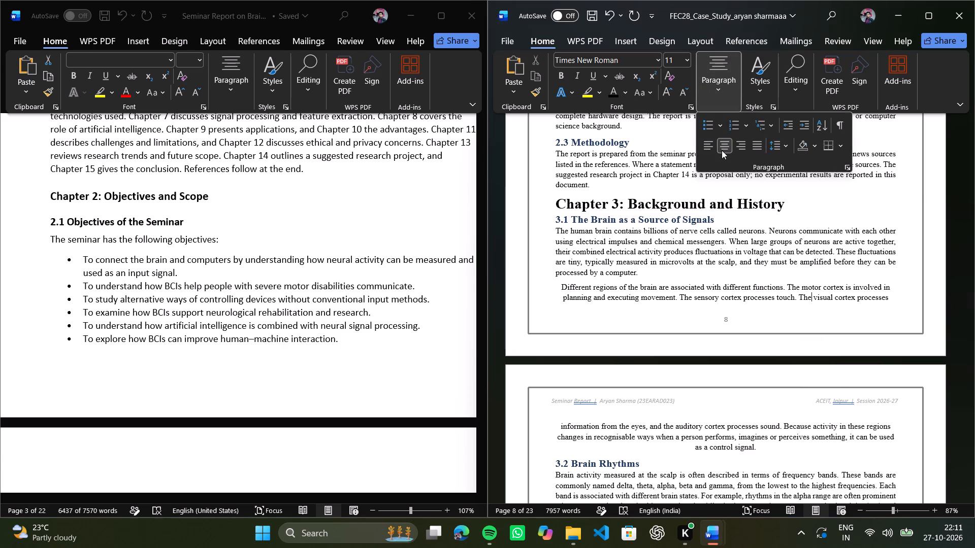
left_click(705, 143)
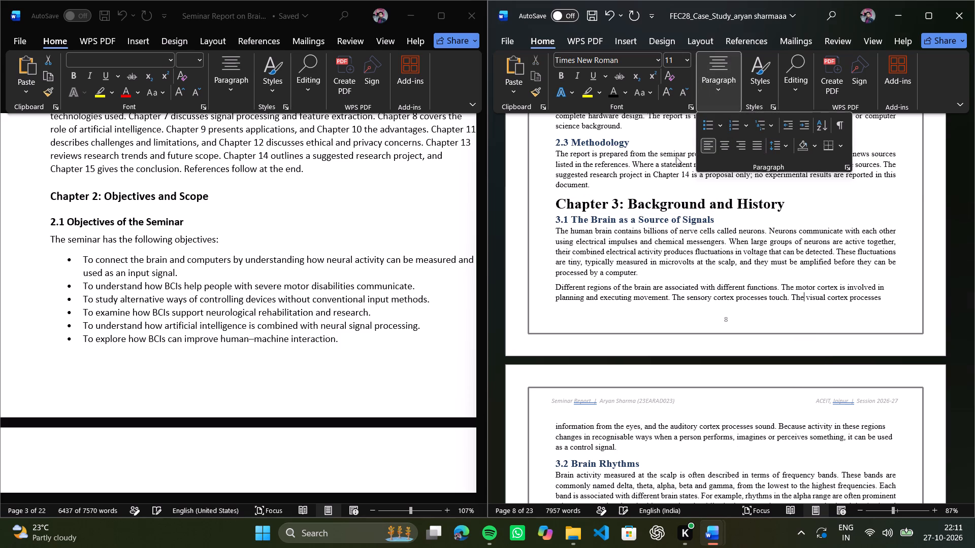
Centre the "Chapter 3: Background and History" heading.
triple_click(561, 203)
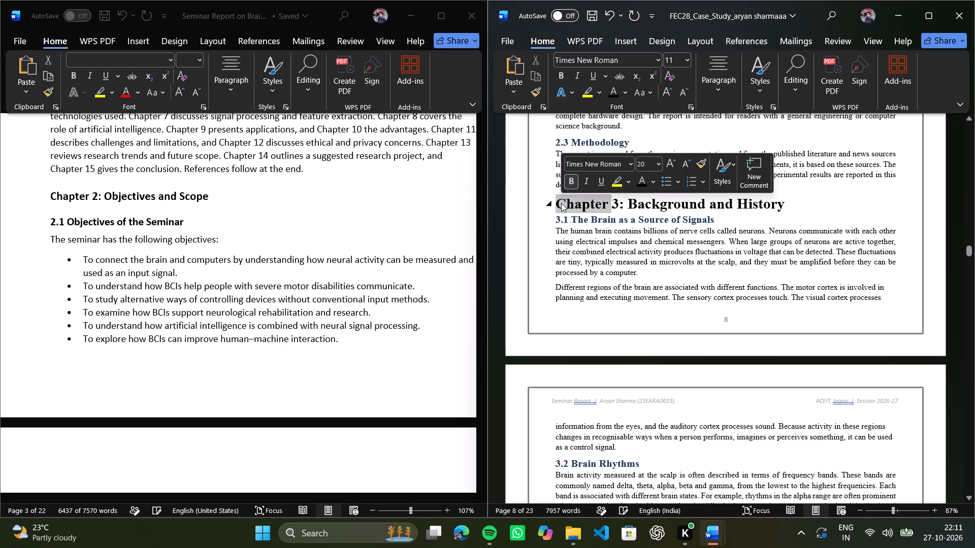
left_click(708, 92)
left_click(730, 147)
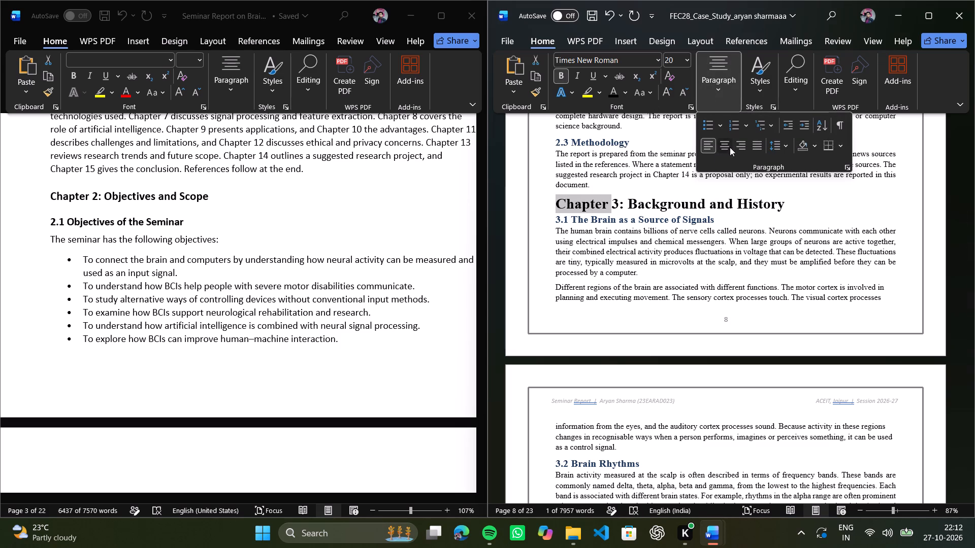
left_click(684, 242)
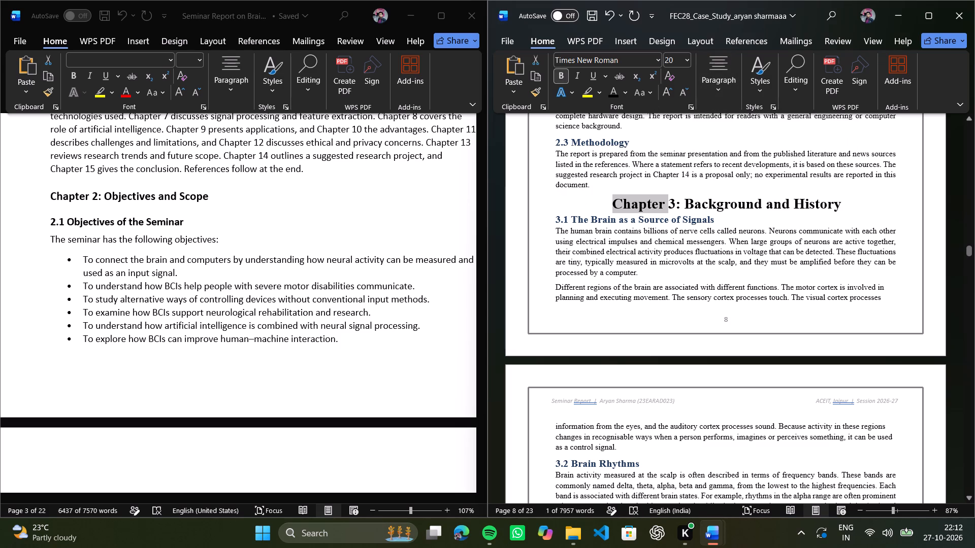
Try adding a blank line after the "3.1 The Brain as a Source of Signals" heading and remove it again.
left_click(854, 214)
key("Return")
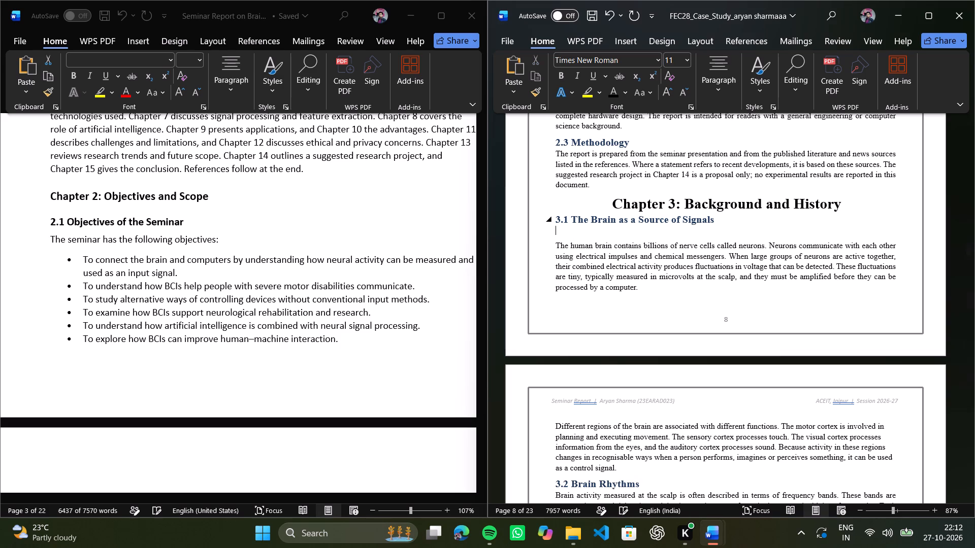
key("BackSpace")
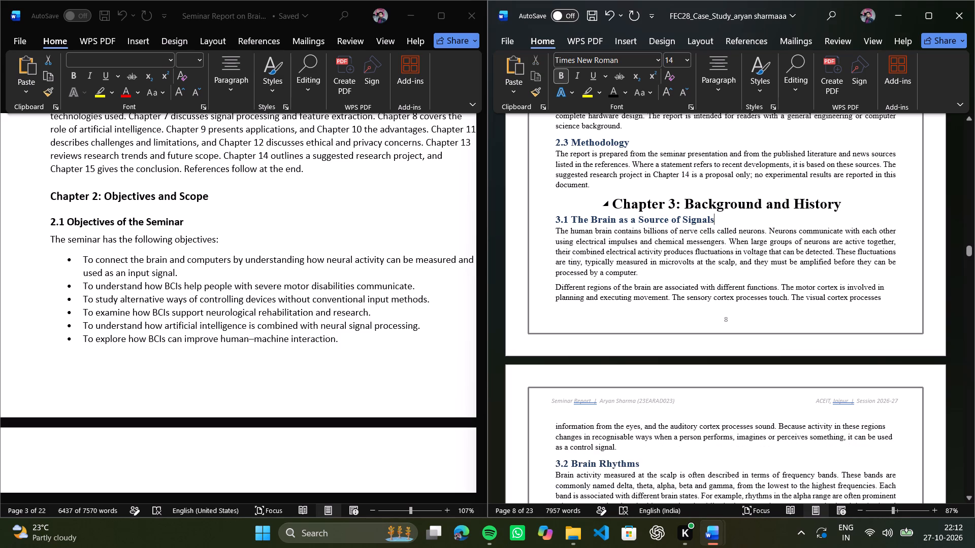
Add a blank line between the Chapter 3 heading and the 3.1 heading.
left_click(837, 202)
key("Left")
key("Left")
key("Right")
key("Right")
key("Right")
key("Return")
Format the "Chapter 4: How Does a BCI Work?" and "4.1 The BCI Pipeline" headings as black, 20 pt text.
scroll(837, 202, "down", 1)
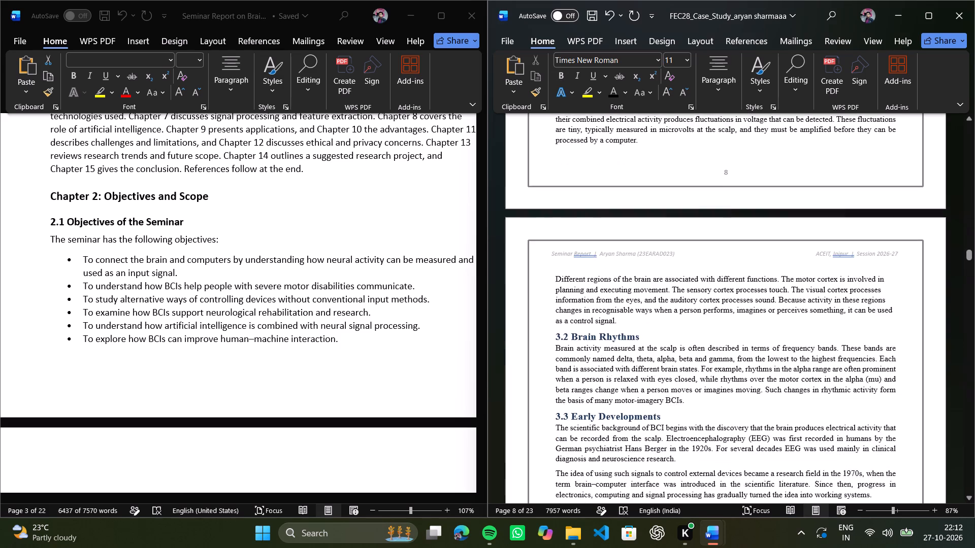
scroll(837, 202, "down", 6)
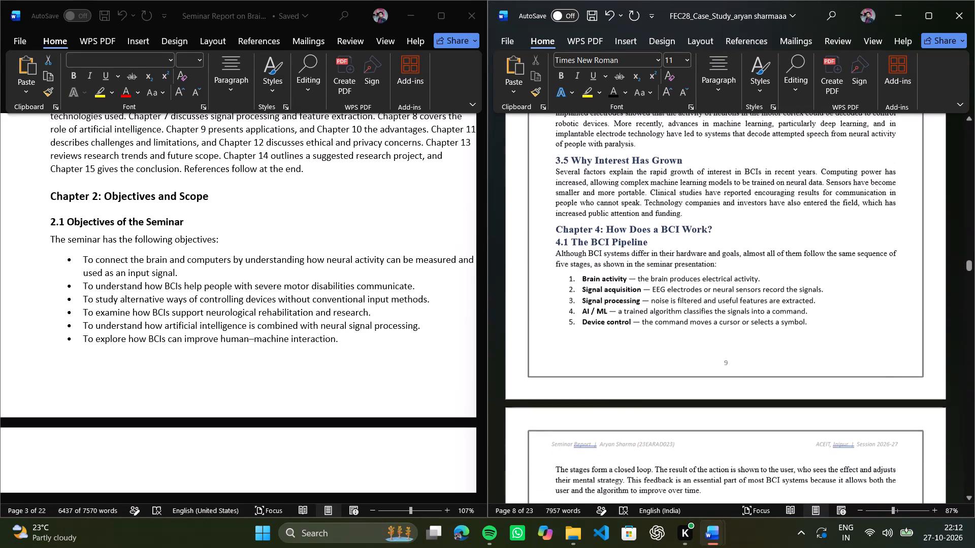
scroll(837, 202, "down", 1)
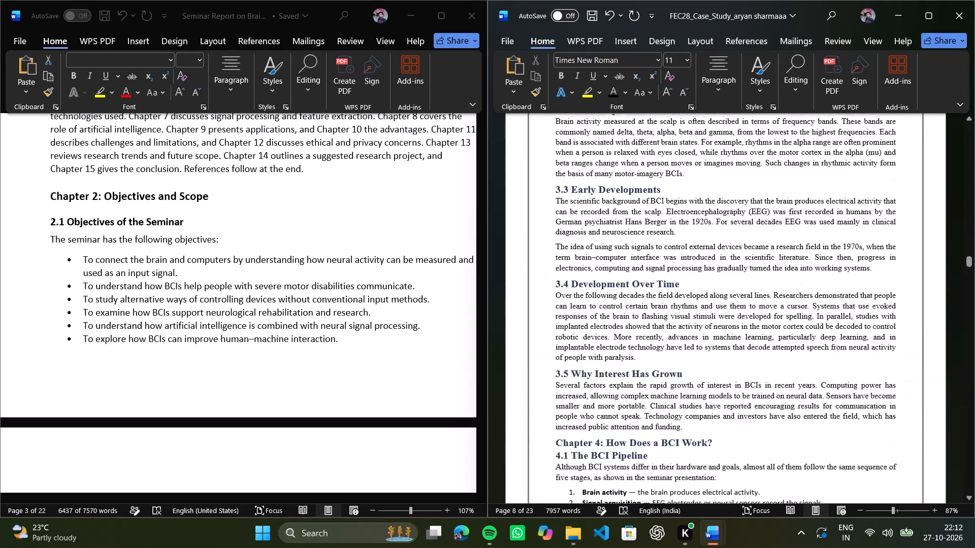
scroll(837, 202, "down", 1)
scroll(837, 202, "left", 1)
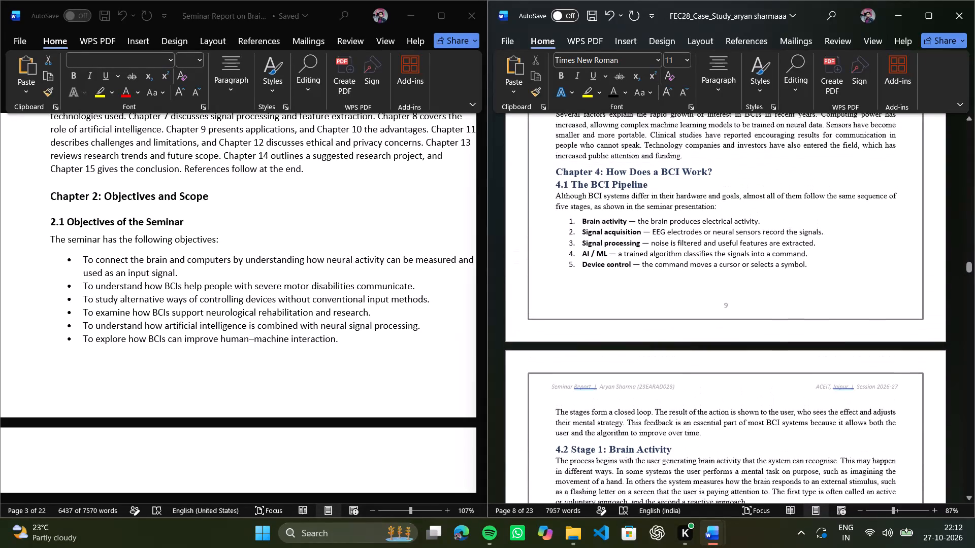
scroll(837, 202, "left", 1)
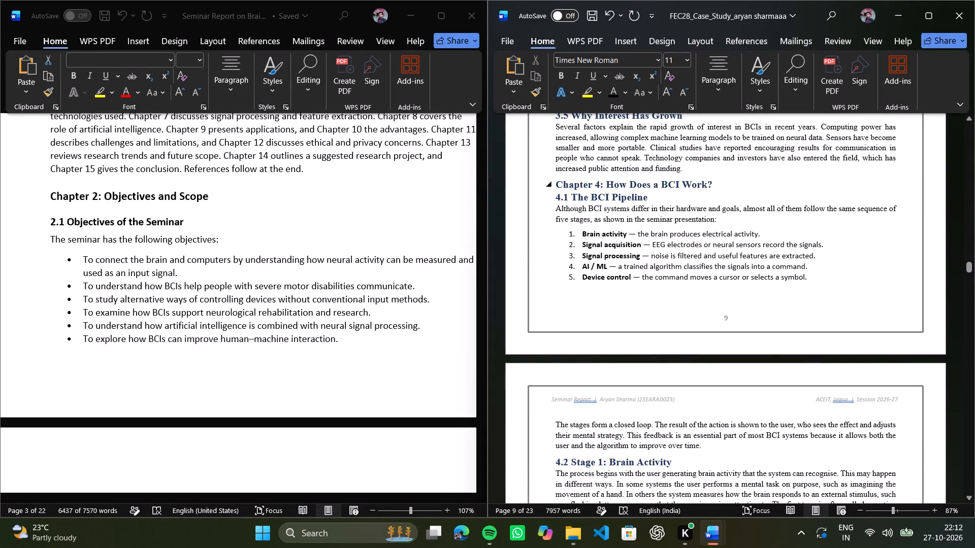
left_click_drag(557, 186, 679, 192)
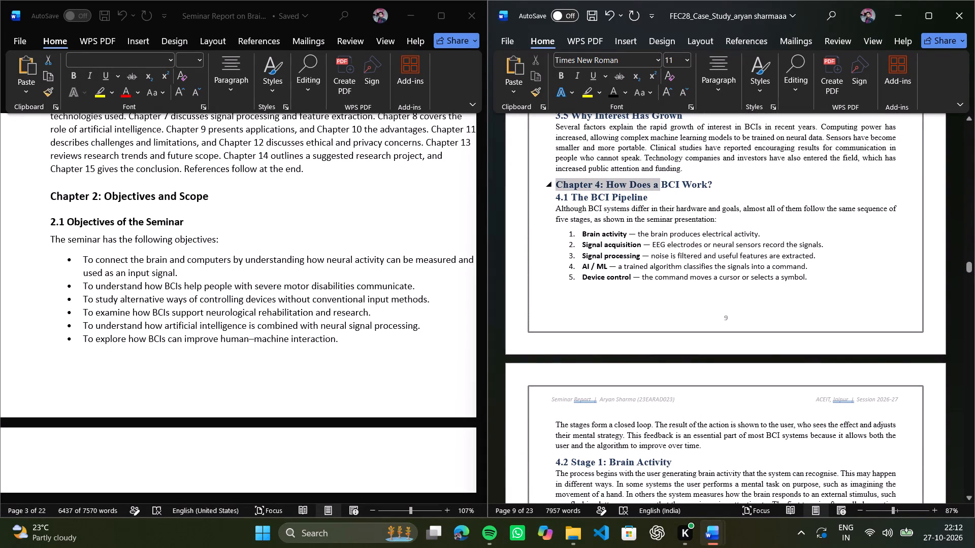
left_click_drag(679, 192, 690, 191)
left_click(770, 165)
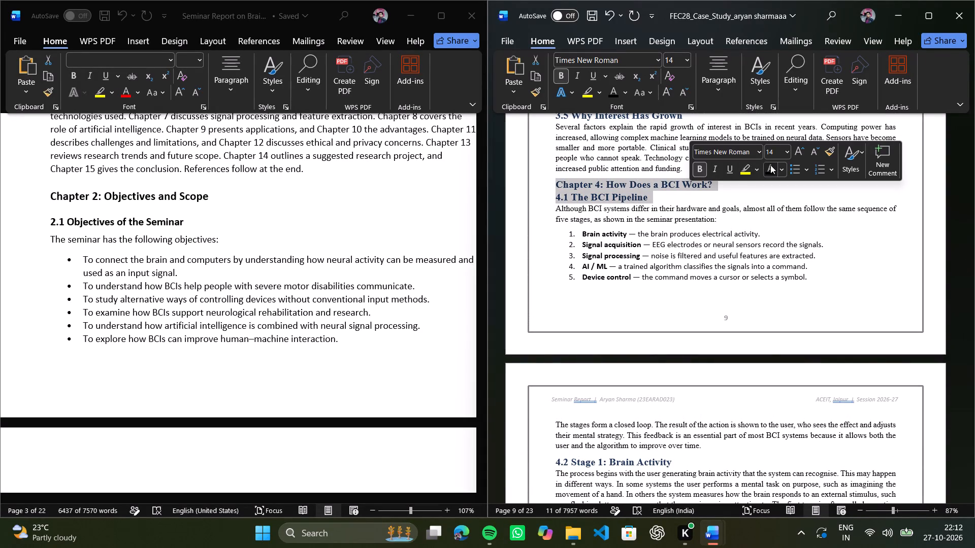
left_click_drag(789, 152, 784, 306)
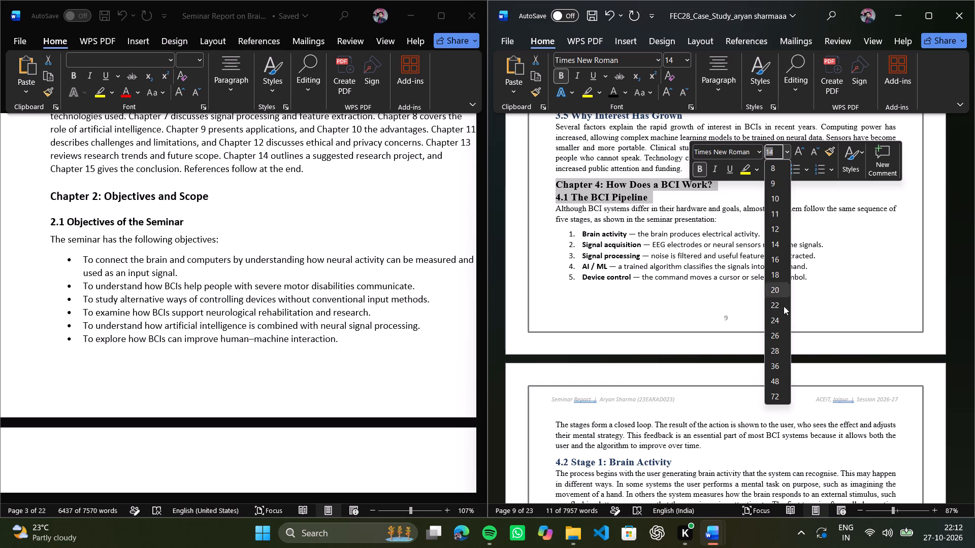
left_click_drag(784, 306, 770, 292)
left_click(770, 292)
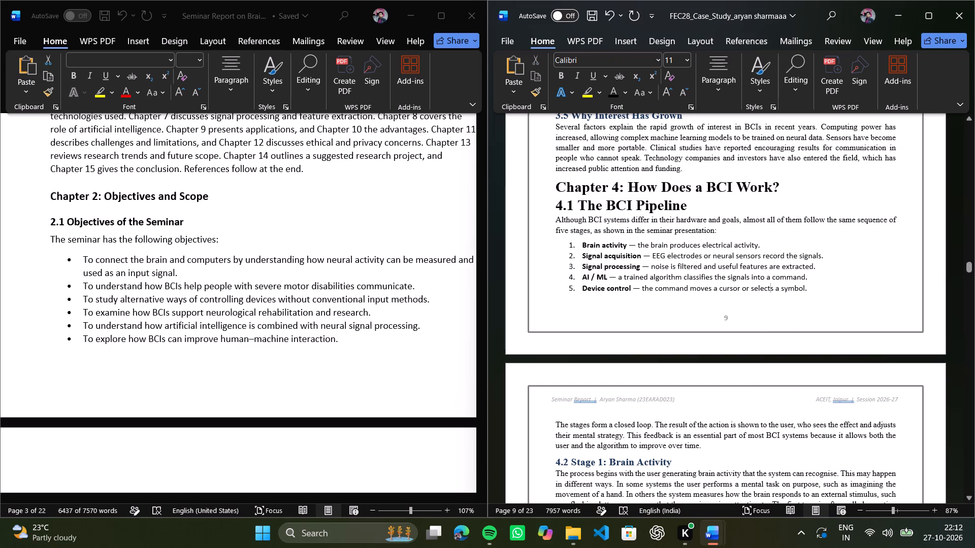
Centre the "Chapter 4: How Does a BCI Work?" heading, leaving the section beneath it expanded.
left_click_drag(551, 184, 559, 188)
left_click(559, 188)
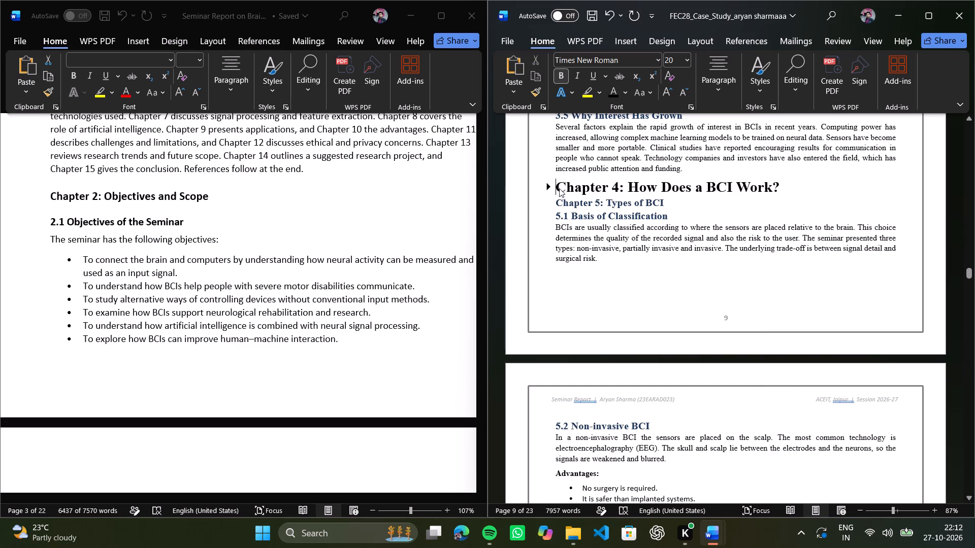
left_click(559, 188)
left_click_drag(559, 188, 788, 187)
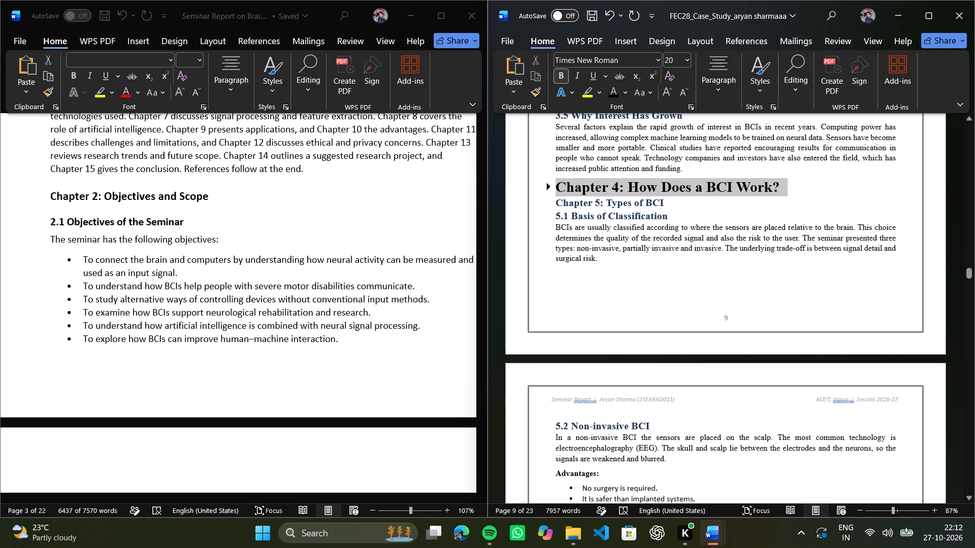
left_click_drag(788, 187, 788, 189)
left_click(714, 61)
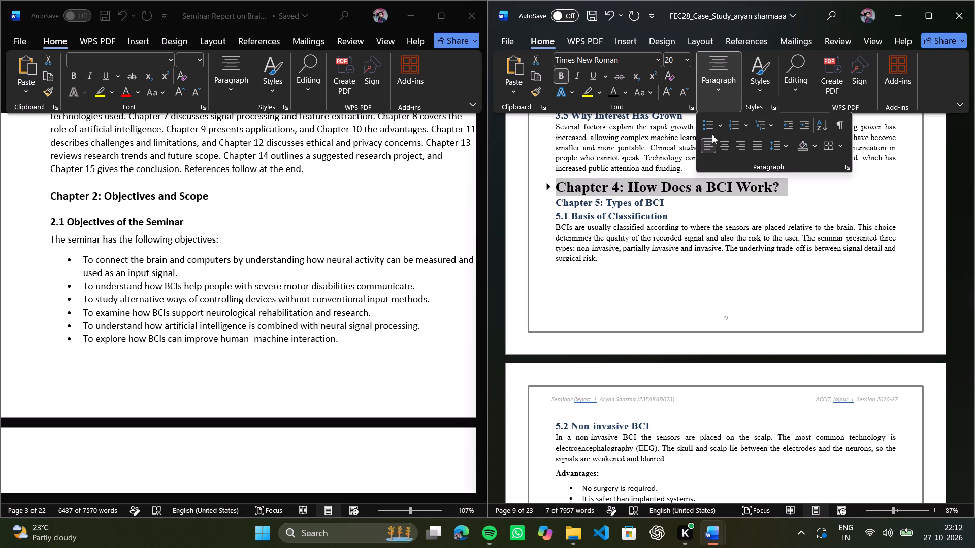
left_click(720, 141)
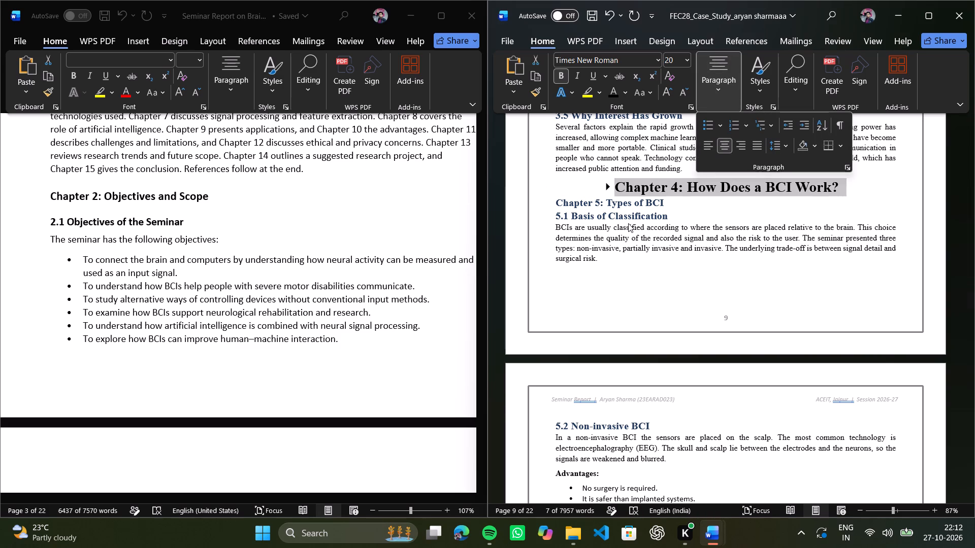
left_click(607, 190)
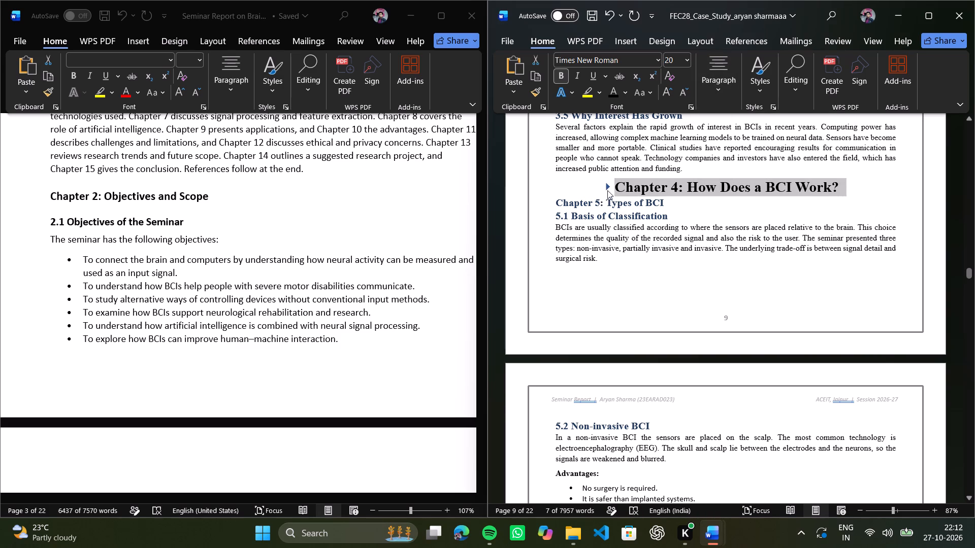
left_click(604, 189)
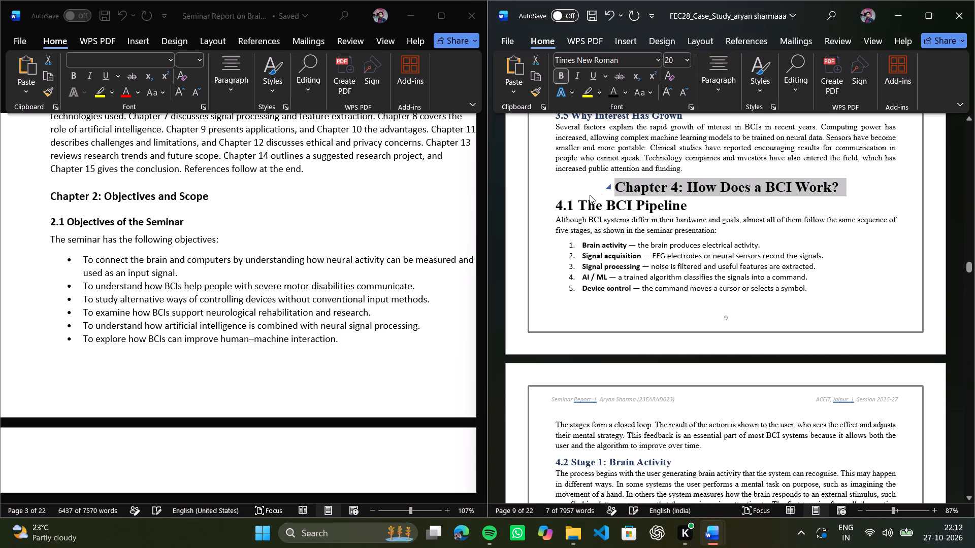
Set the "4.1 The BCI Pipeline" heading to 12 pt.
left_click_drag(559, 207, 644, 206)
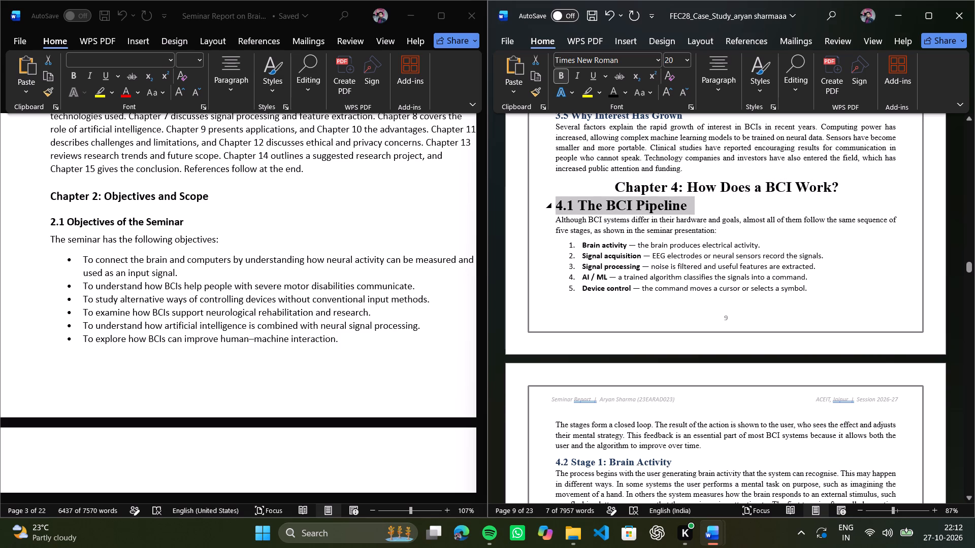
left_click_drag(644, 206, 663, 205)
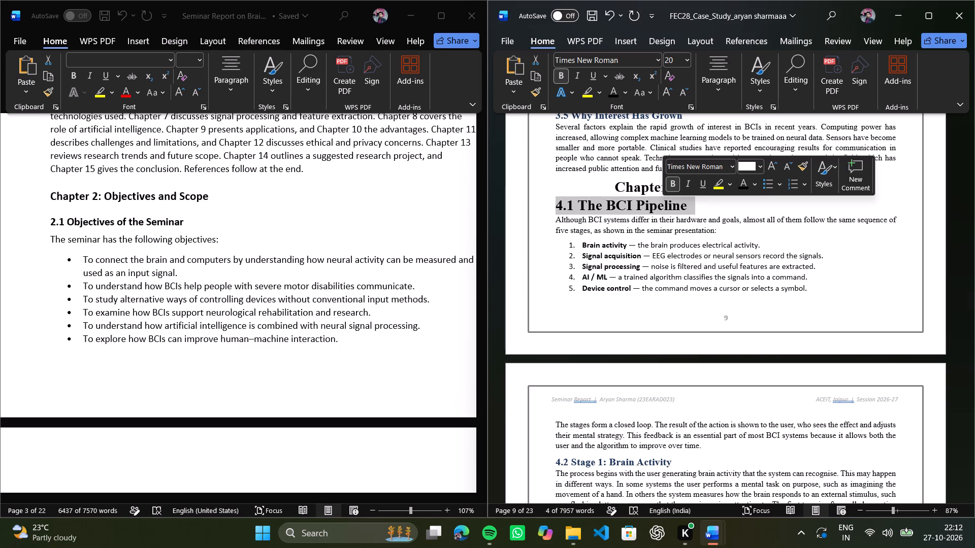
left_click(759, 171)
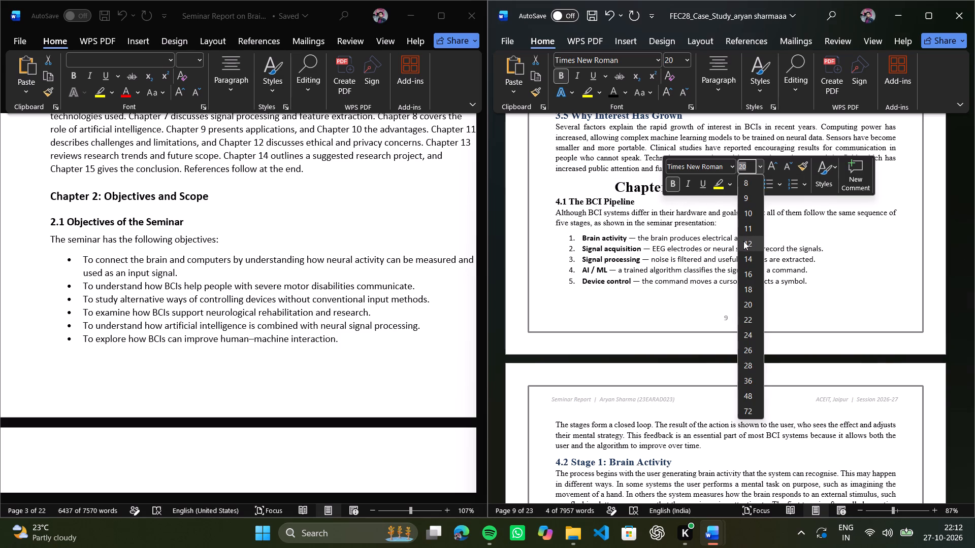
left_click(742, 241)
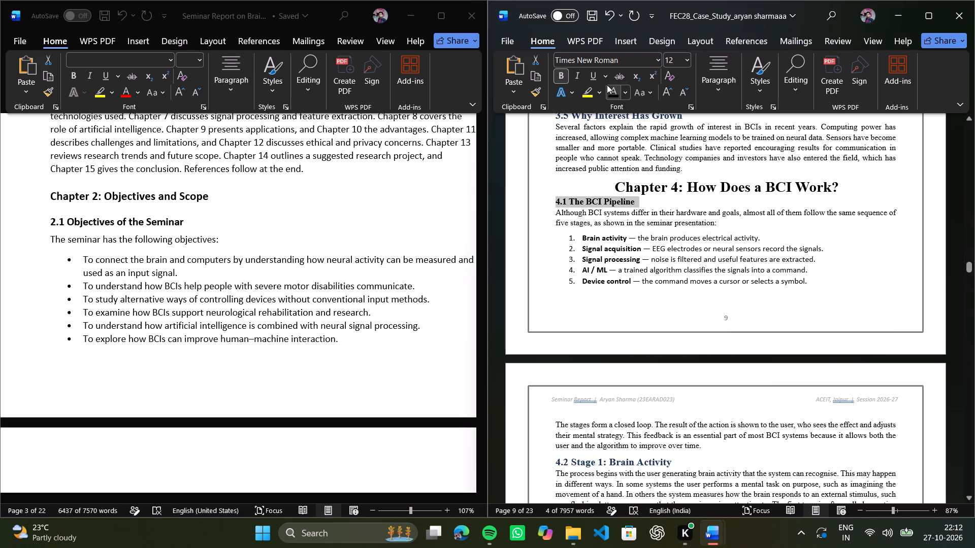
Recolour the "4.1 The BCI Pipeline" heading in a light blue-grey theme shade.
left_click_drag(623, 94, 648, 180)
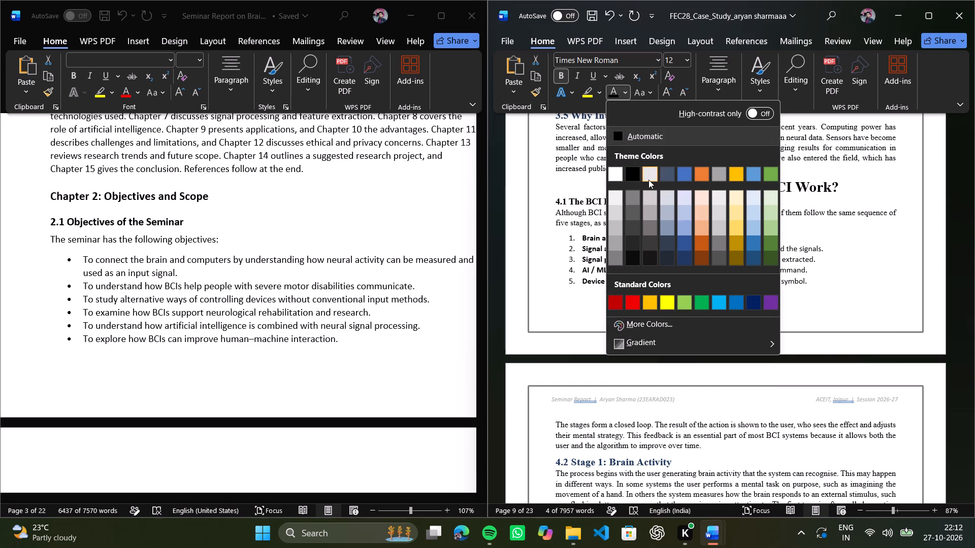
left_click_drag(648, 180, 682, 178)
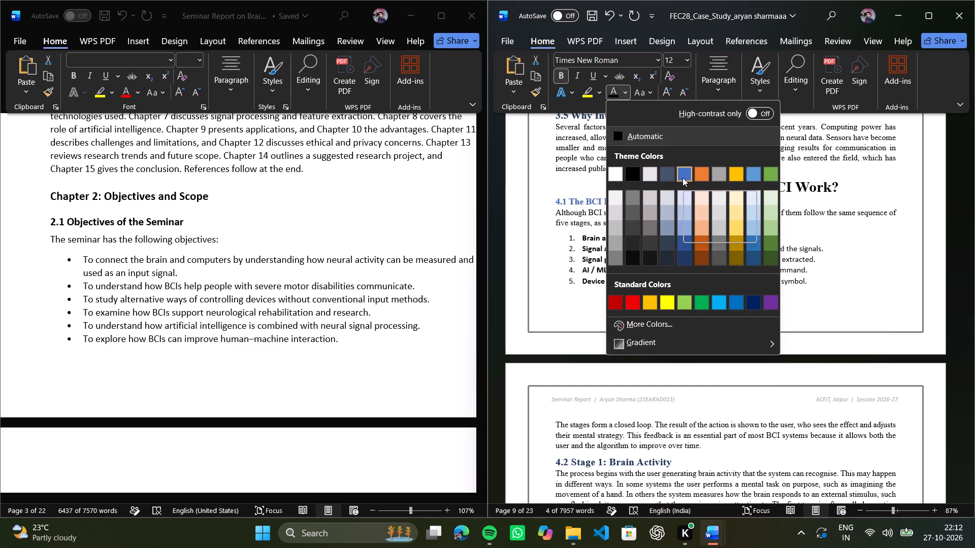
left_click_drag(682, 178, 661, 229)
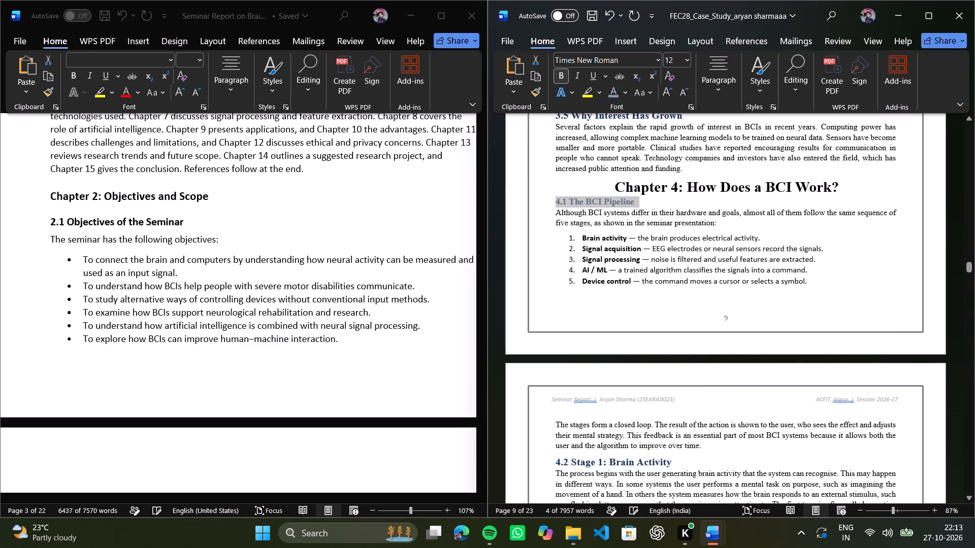
Recolour the whole "4.1 The BCI Pipeline" heading in the darker blue theme shade to match the other section headings.
left_click(576, 180)
left_click_drag(583, 118, 597, 116)
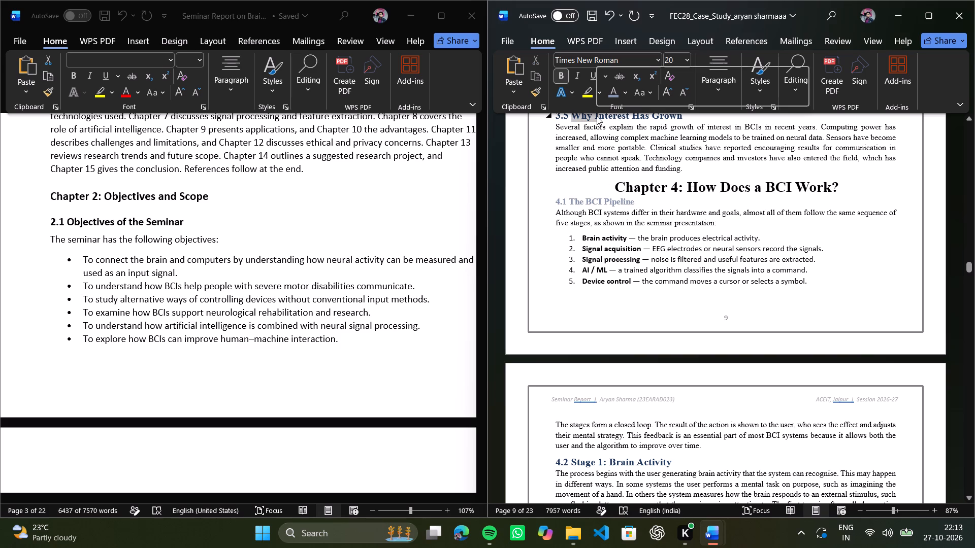
left_click(548, 192)
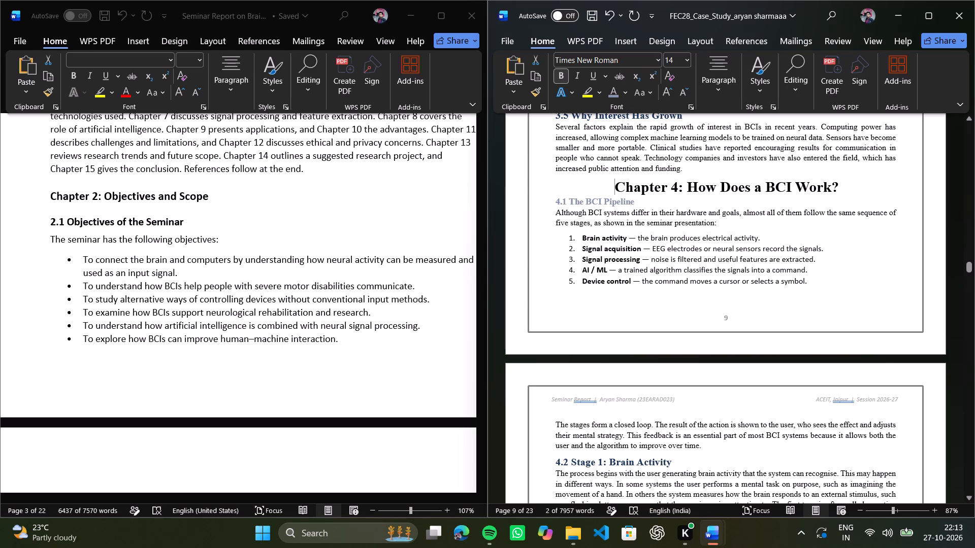
left_click_drag(554, 202, 577, 206)
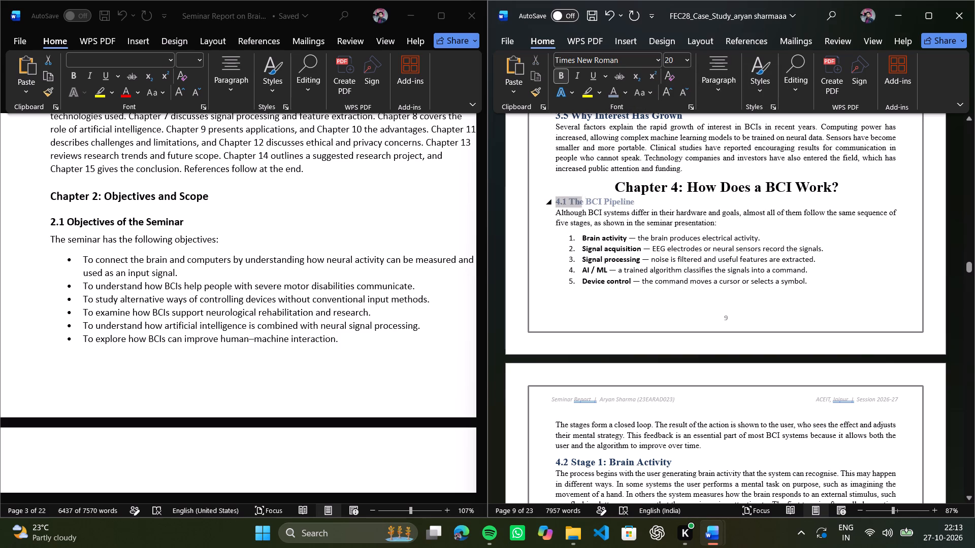
left_click_drag(577, 206, 661, 195)
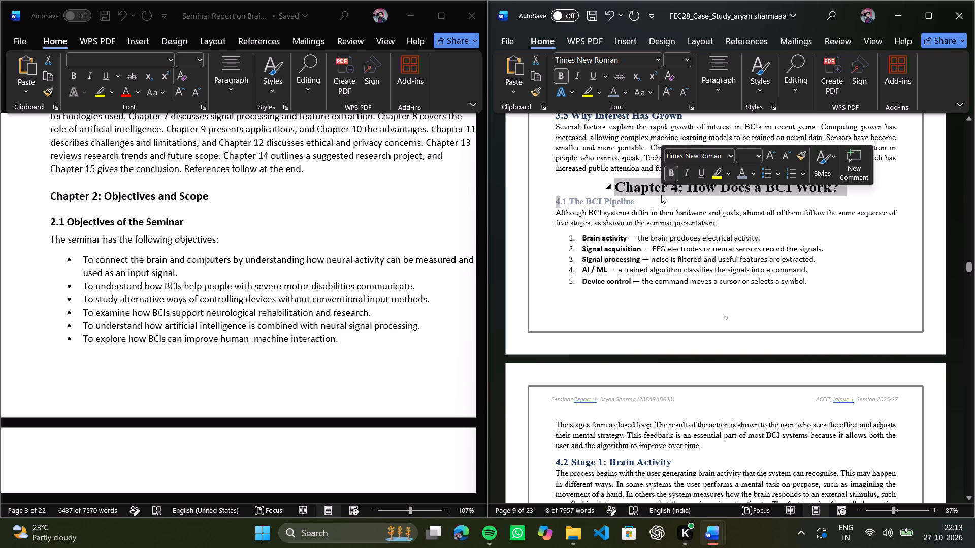
left_click(591, 247)
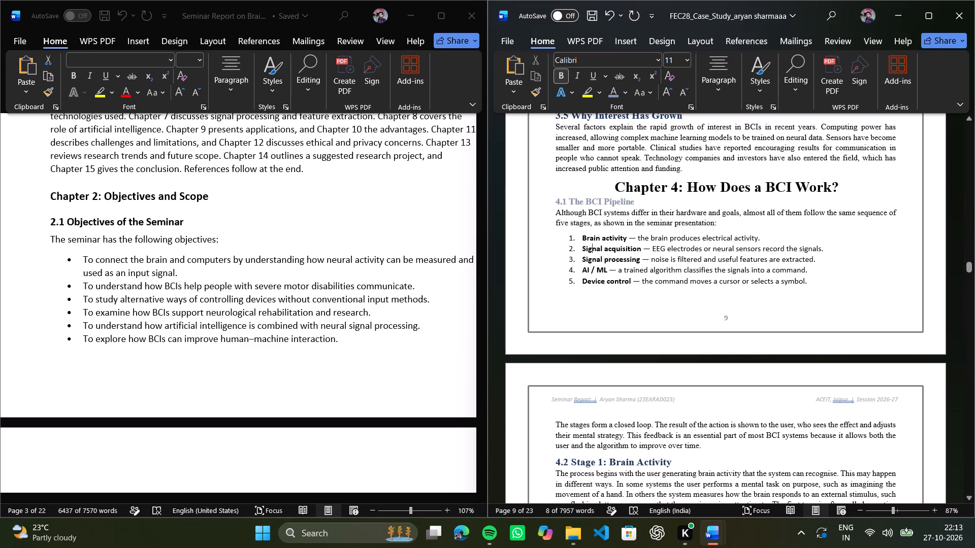
left_click_drag(570, 204, 629, 199)
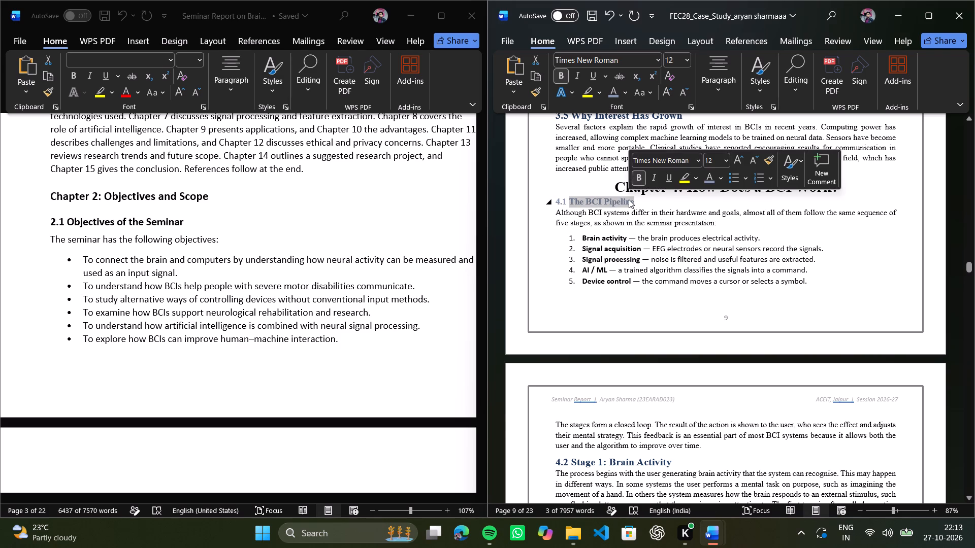
left_click(557, 198, "shift")
triple_click(557, 198, "shift")
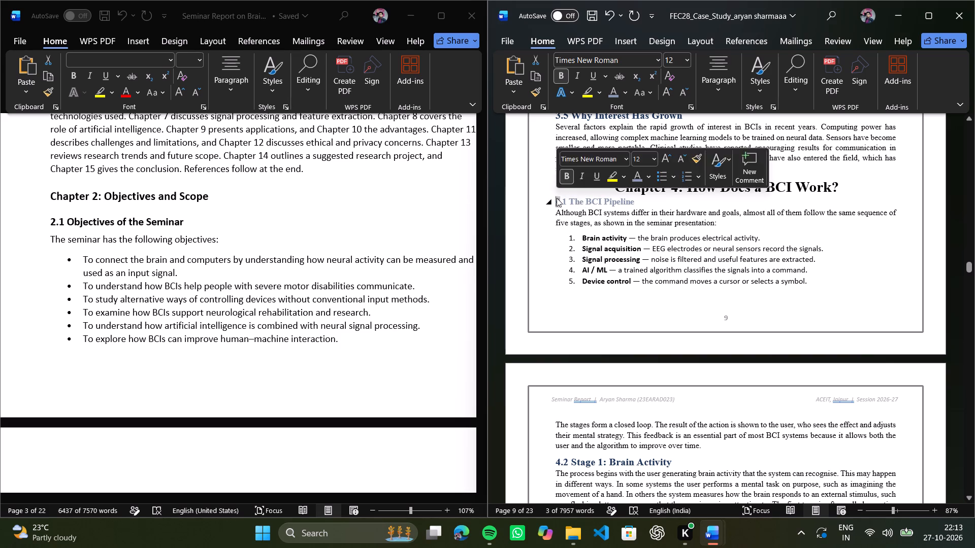
left_click(557, 198)
double_click(557, 198)
triple_click(557, 198)
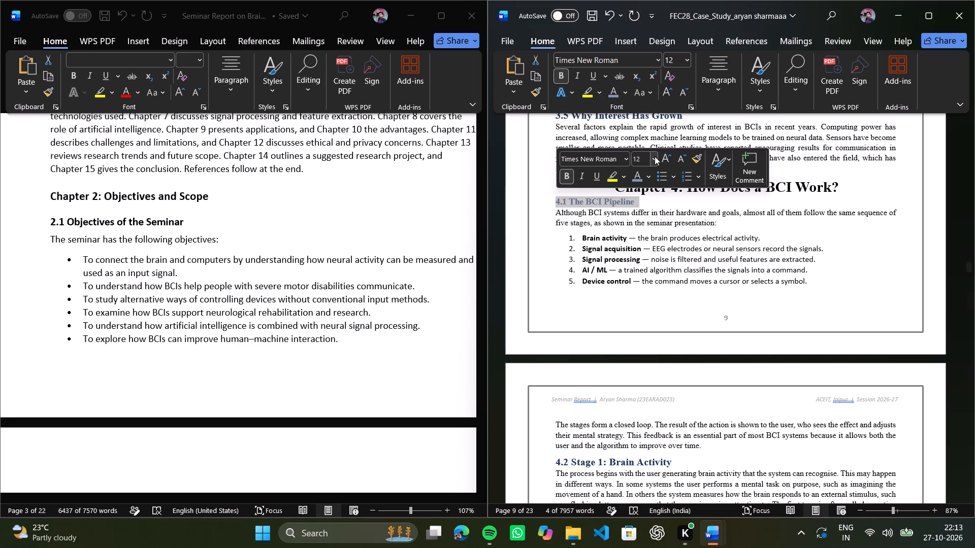
left_click(646, 172)
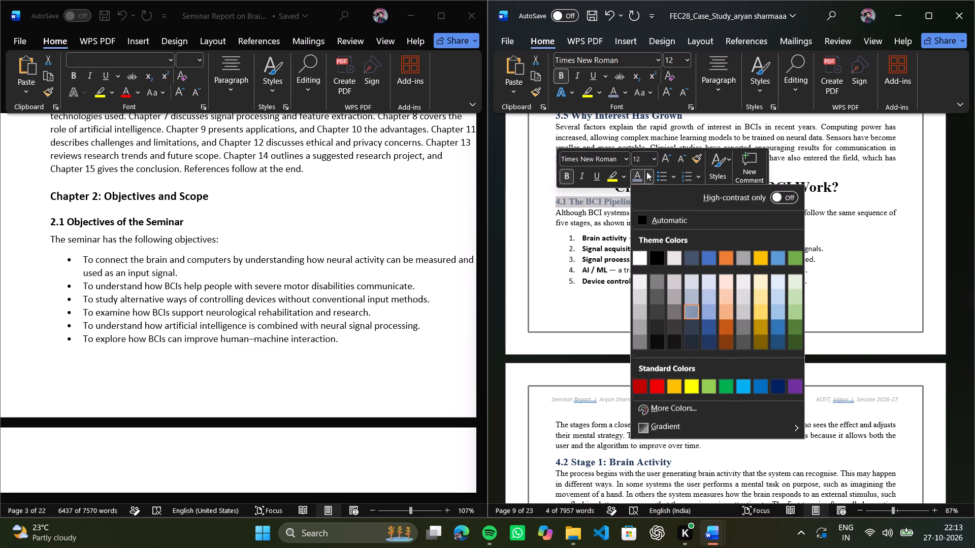
left_click(707, 323)
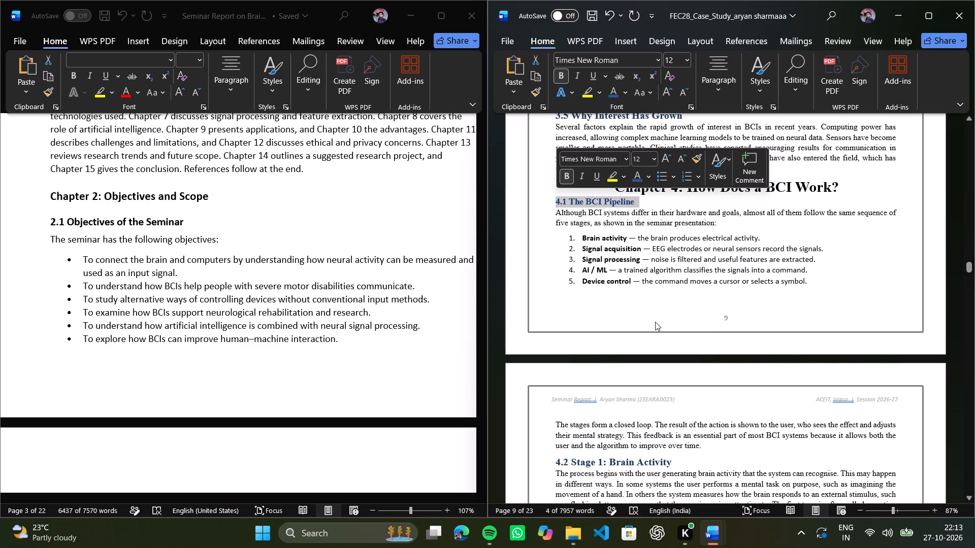
Select the "Chapter 5: Types of BCI" and "Chapter 6: Technologies Used in BCI" headings together as one multiple selection.
scroll(655, 322, "down", 5)
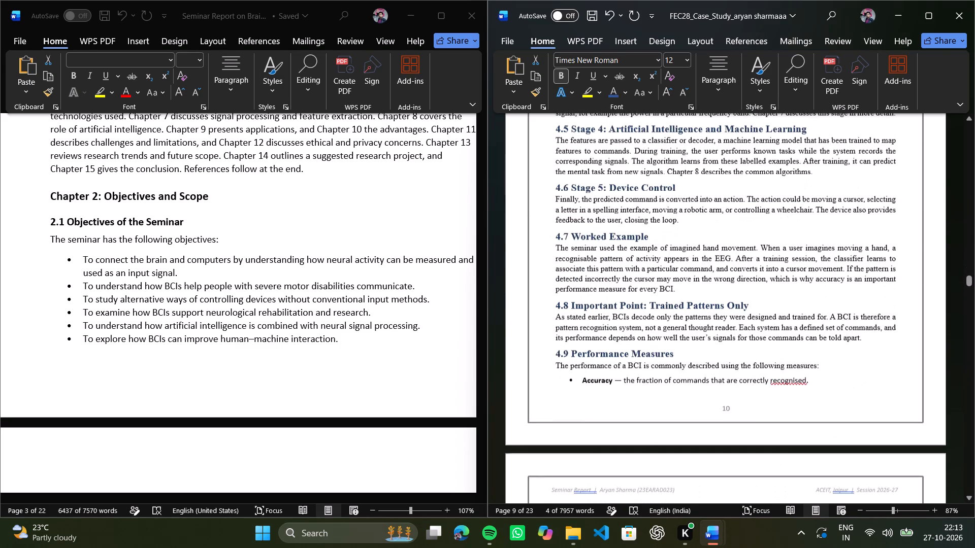
scroll(655, 322, "down", 4)
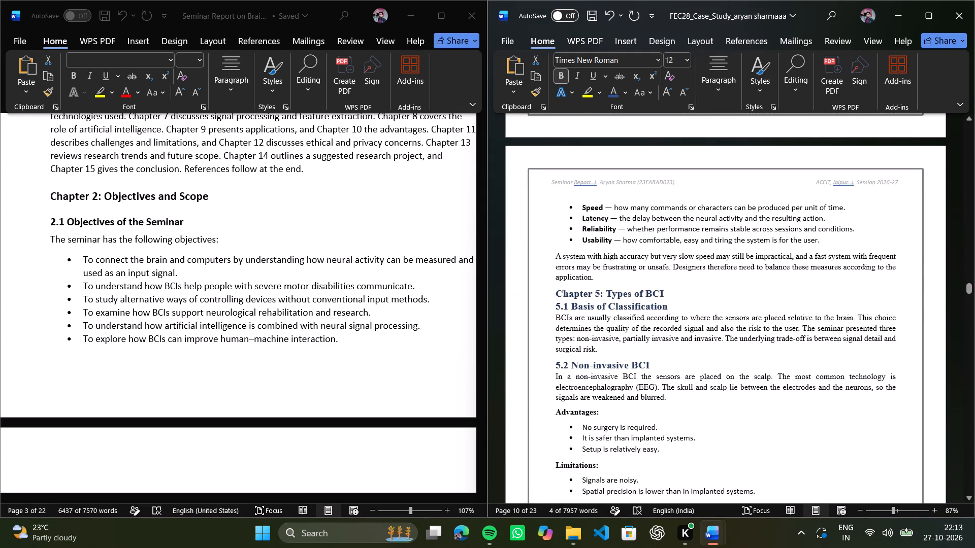
left_click_drag(556, 296, 657, 290)
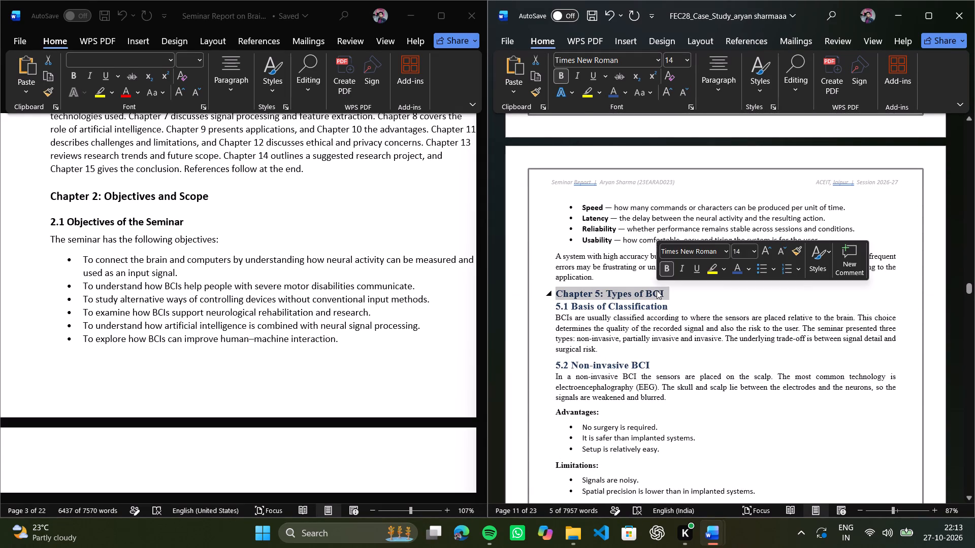
scroll(657, 290, "down", 5)
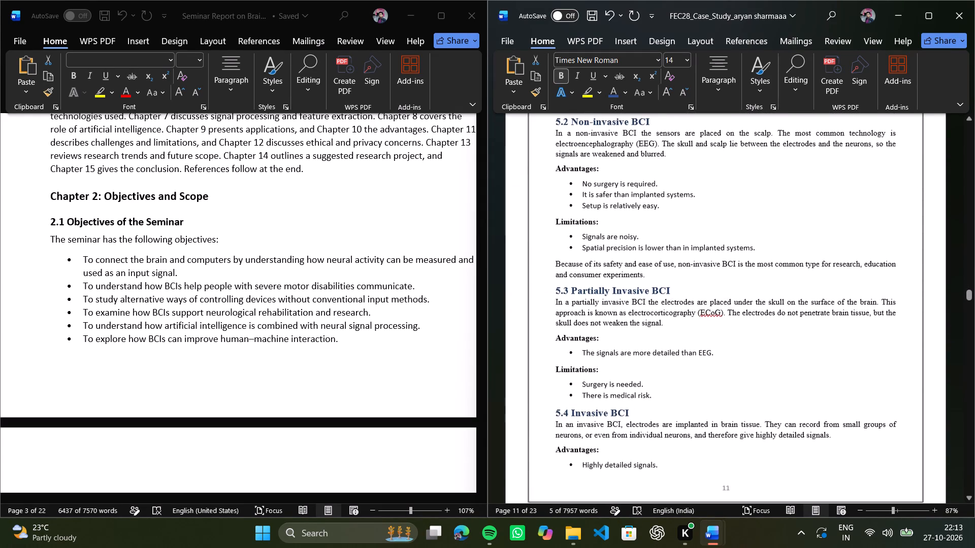
scroll(657, 290, "down", 3)
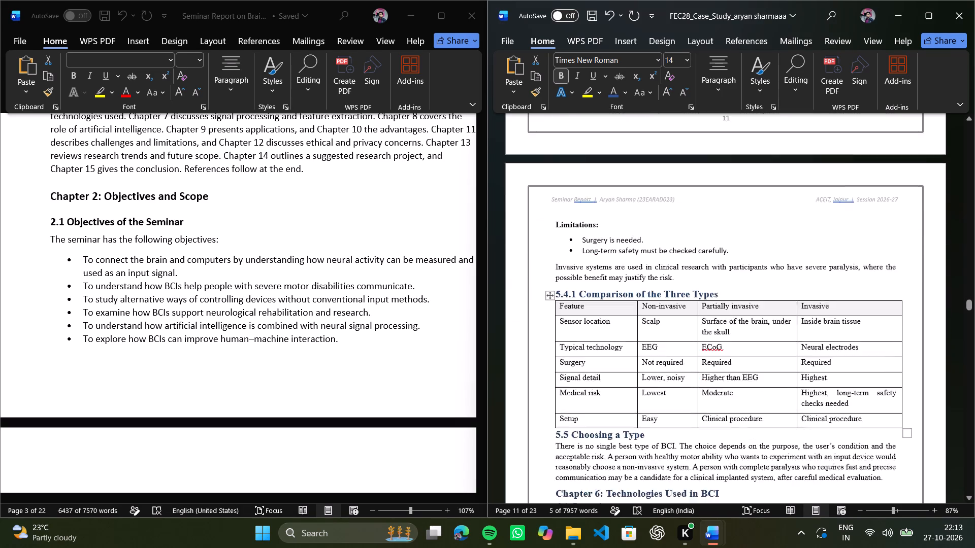
scroll(657, 290, "down", 2)
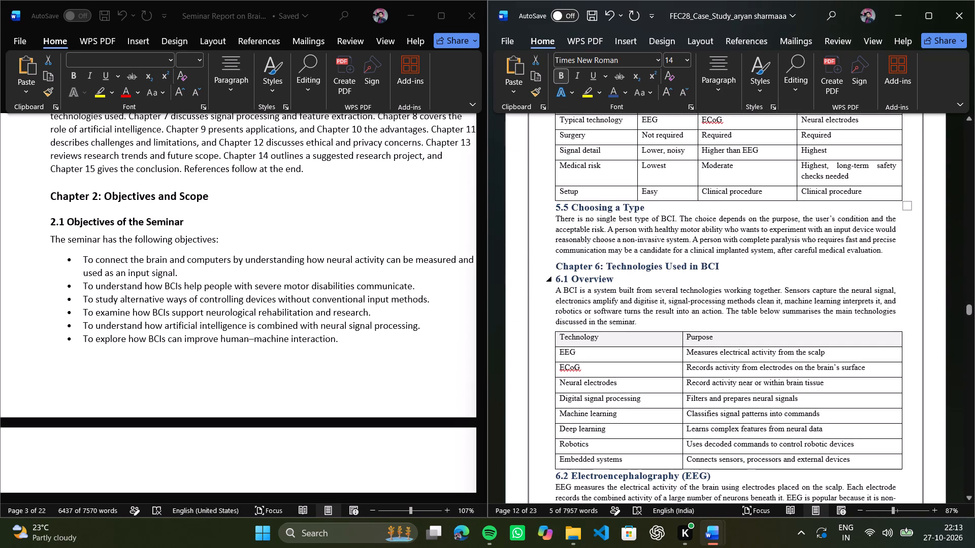
left_click_drag(556, 266, 615, 267, "ctrl")
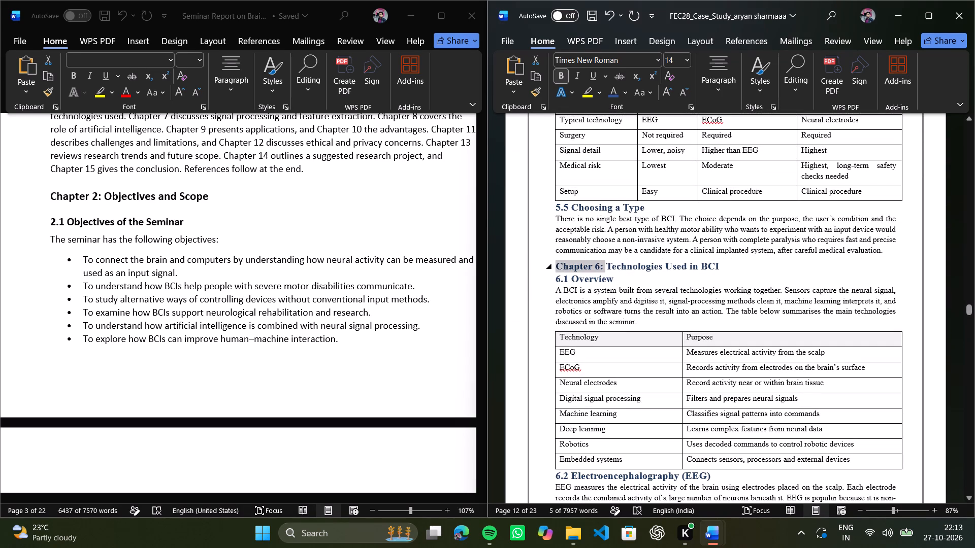
left_click_drag(615, 267, 704, 268, "ctrl")
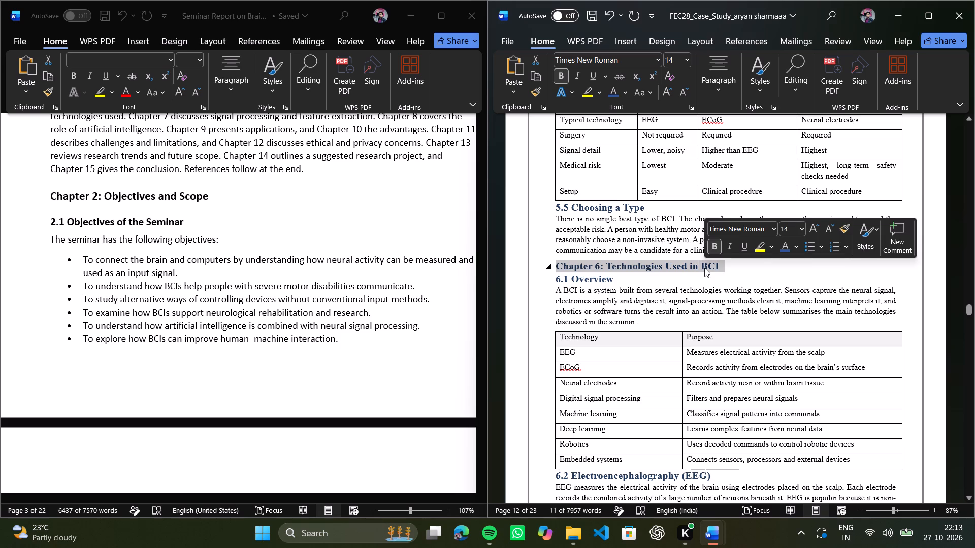
Add the "Chapter 7: Signal Processing and Feature Extraction" and "Chapter 8: Role of Artificial Intelligence" headings to the multiple selection and recolour all selected headings black.
scroll(696, 302, "down", 6)
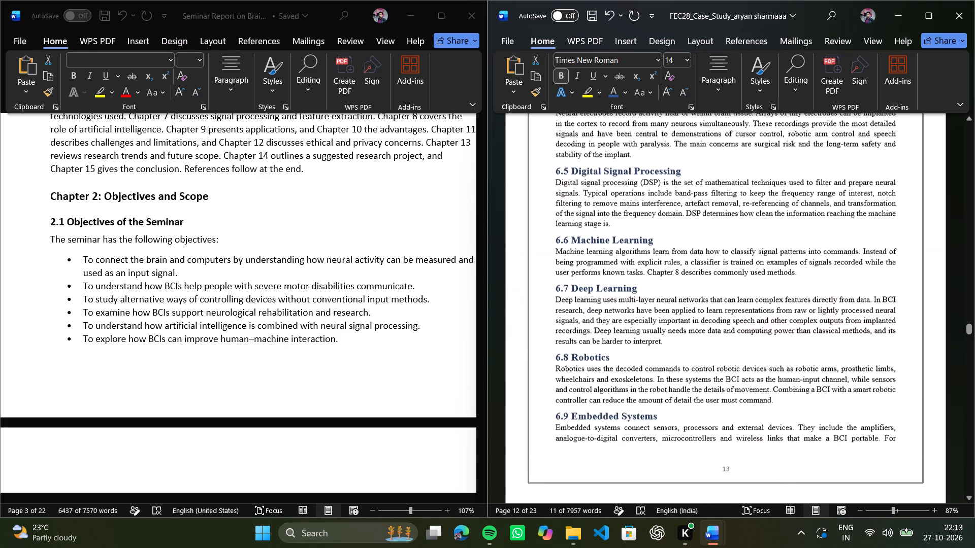
scroll(696, 302, "up", 1)
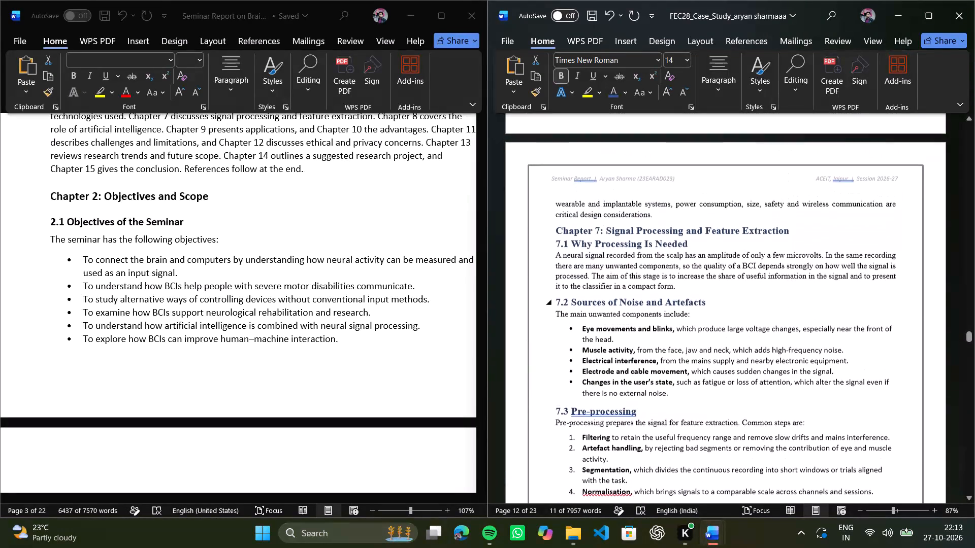
scroll(696, 302, "up", 1)
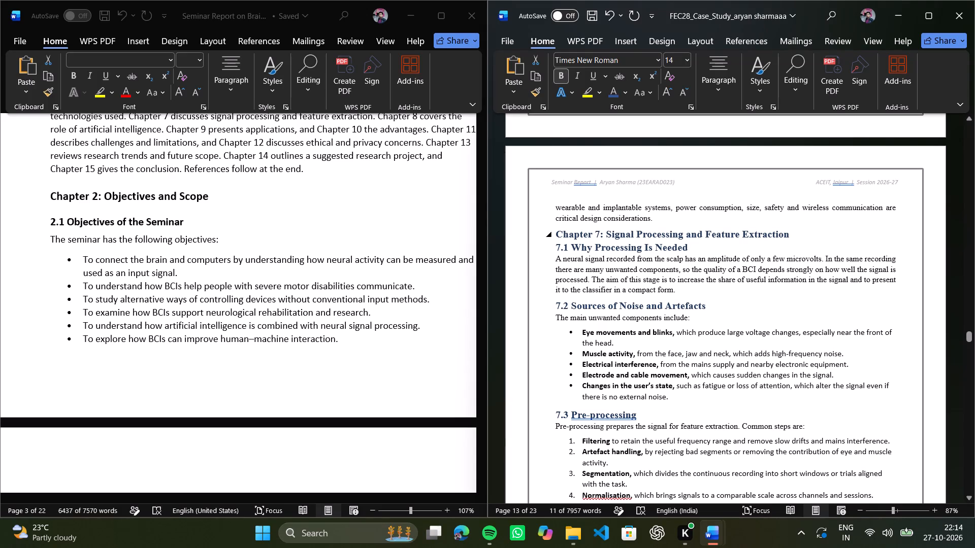
left_click_drag(556, 234, 625, 235, "ctrl")
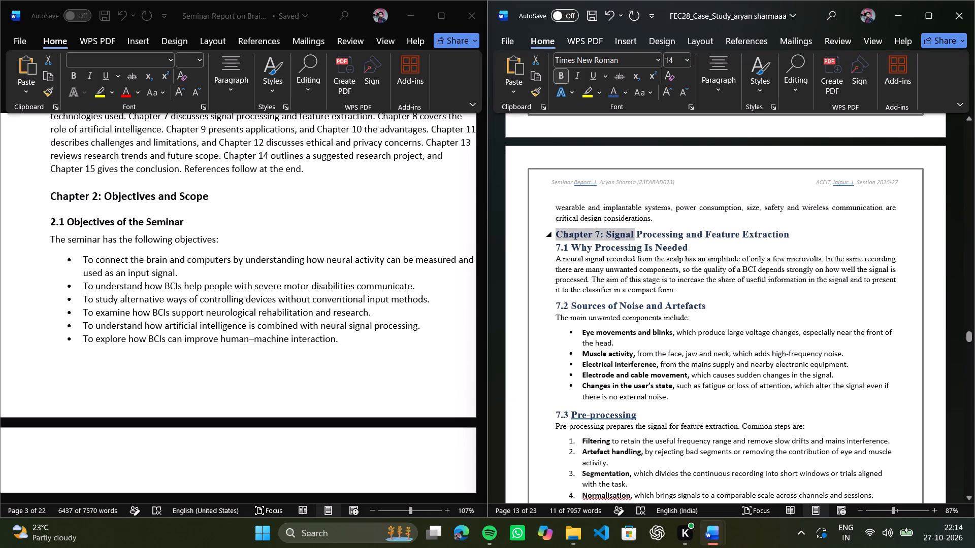
left_click_drag(625, 235, 775, 237, "ctrl")
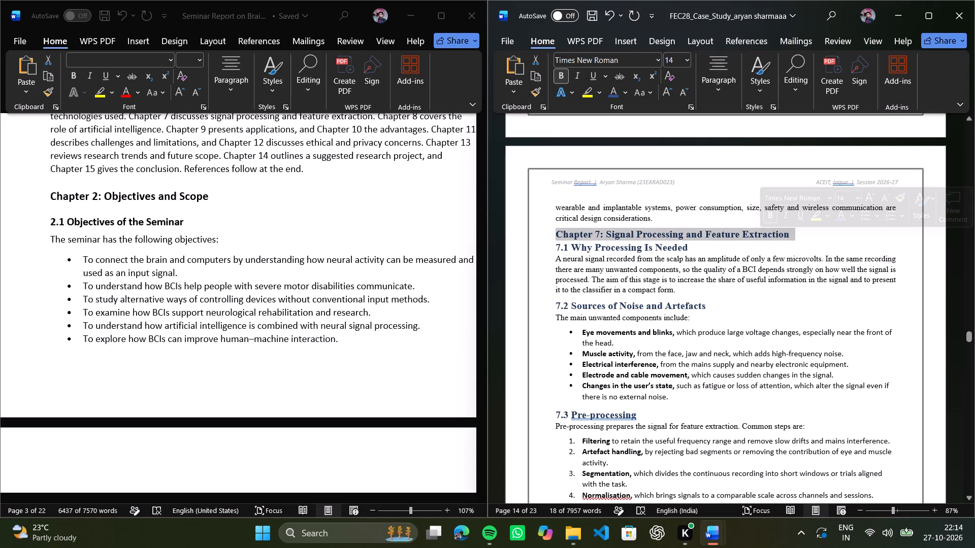
scroll(769, 271, "down", 8)
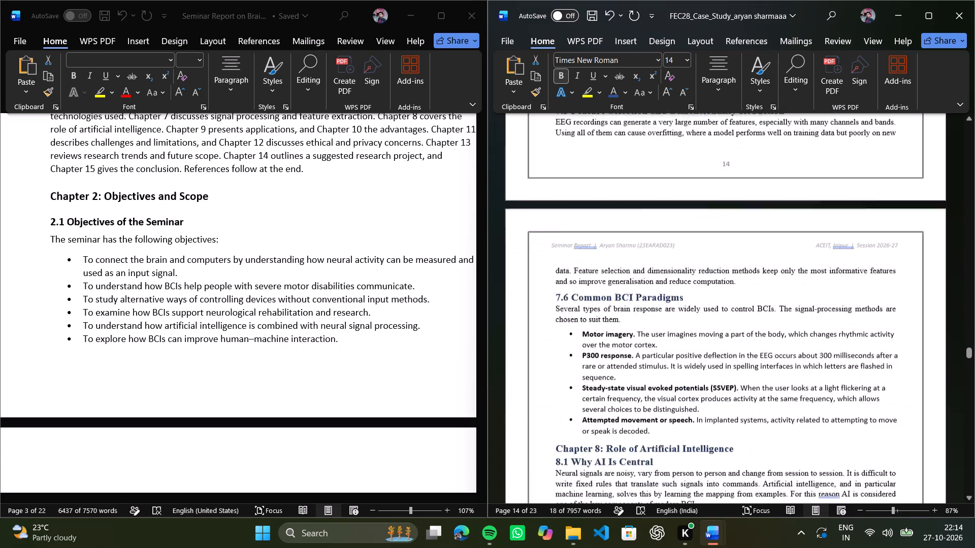
scroll(769, 271, "down", 3)
scroll(769, 271, "up", 2)
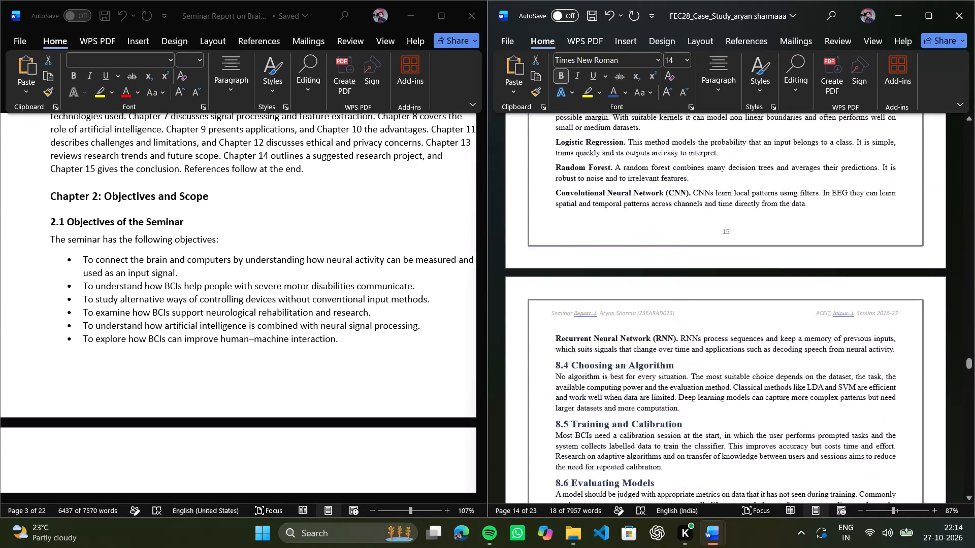
scroll(769, 271, "up", 3)
scroll(769, 271, "left", 1)
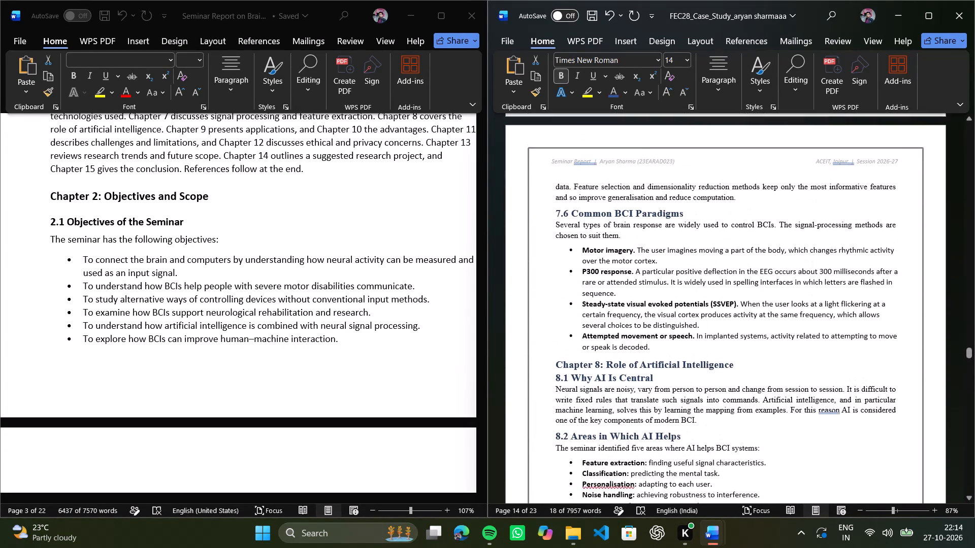
scroll(769, 271, "left", 1)
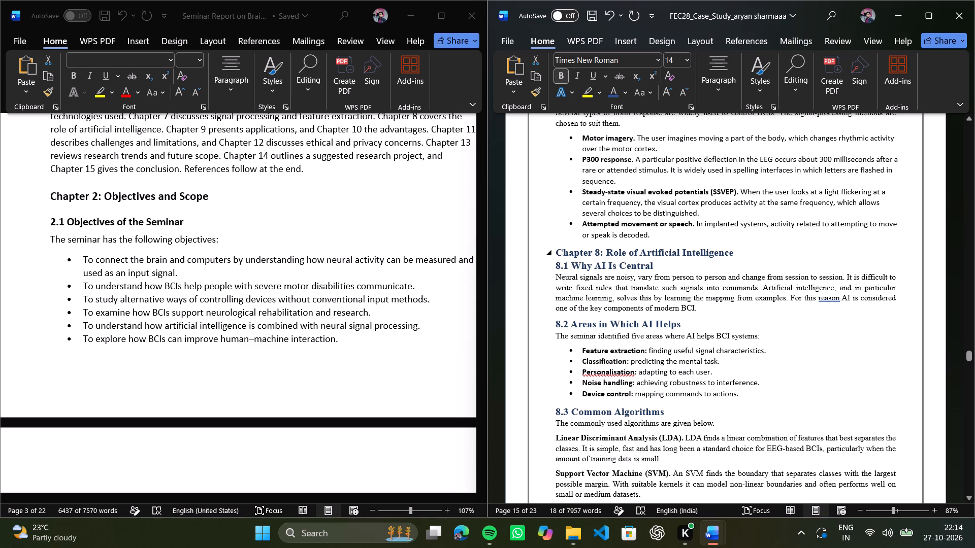
left_click_drag(558, 258, 732, 253, "ctrl")
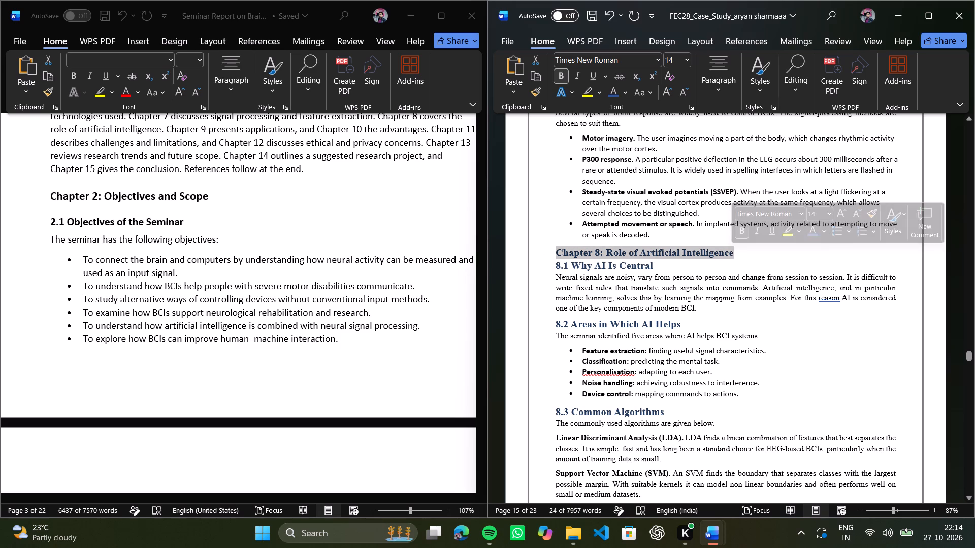
left_click(624, 94)
left_click(620, 136)
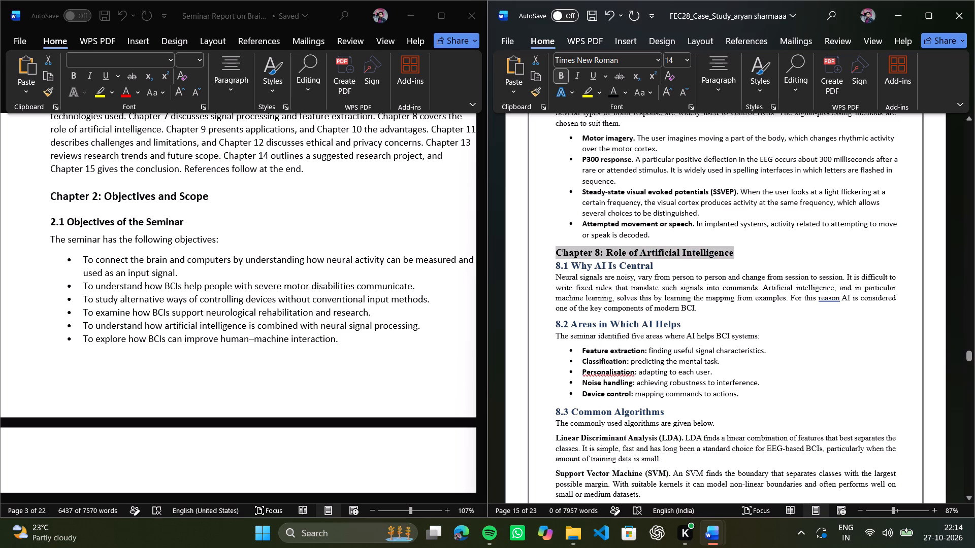
Set the selected headings of Chapters 5 to 8 to 20 pt.
left_click(684, 58)
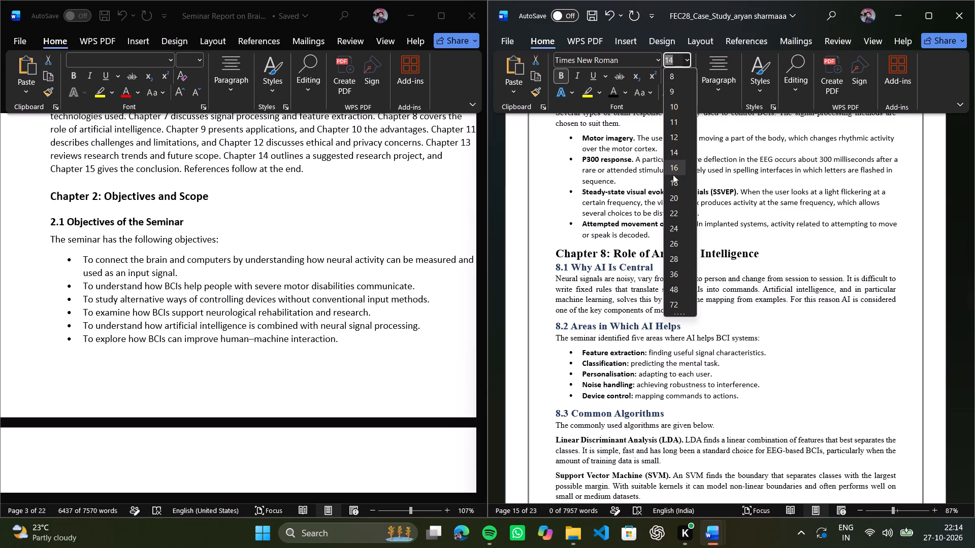
left_click(674, 196)
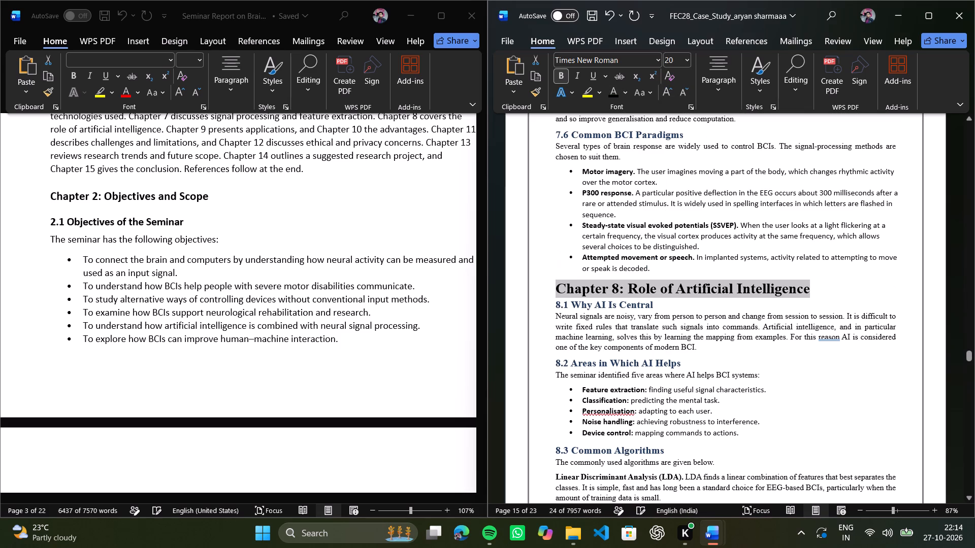
Centre the selected headings of Chapters 5 to 8.
left_click(709, 78)
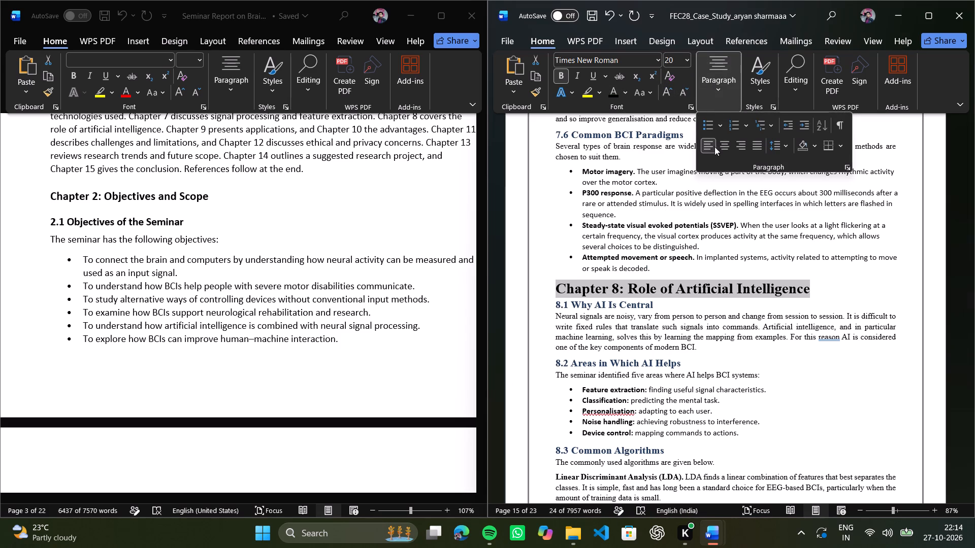
left_click(724, 142)
left_click(705, 213)
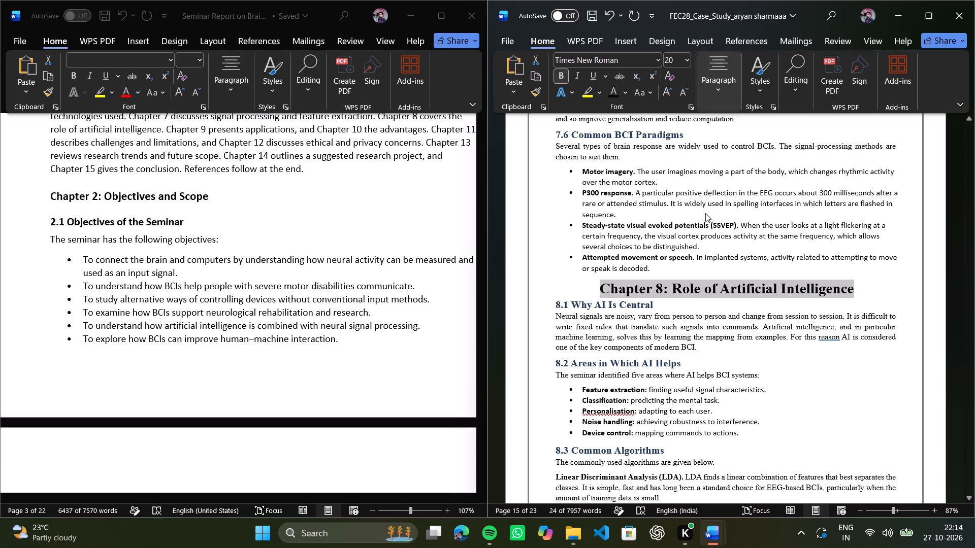
Review the chapter headings from Chapter 4 to Chapter 8 to check that their colour, size and alignment match.
scroll(705, 213, "up", 8)
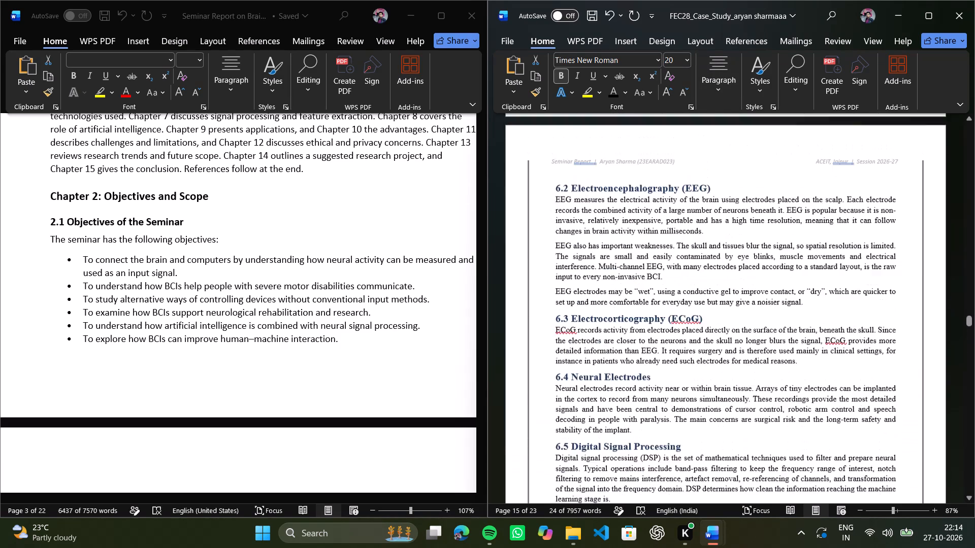
scroll(705, 213, "up", 2)
scroll(705, 213, "down", 1, "ctrl")
scroll(705, 213, "up", 1, "ctrl")
scroll(705, 213, "down", 1, "ctrl")
scroll(705, 213, "up", 1, "ctrl")
scroll(705, 213, "up", 3)
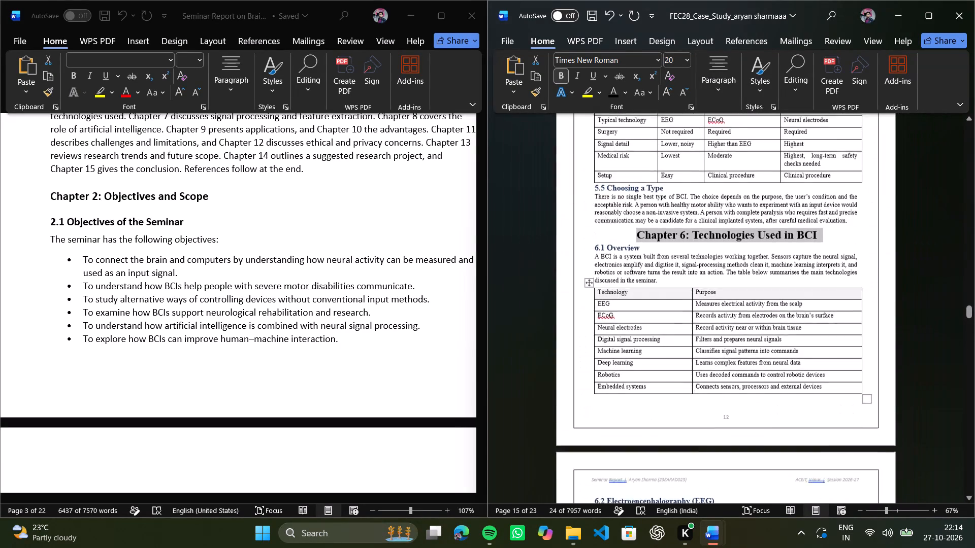
scroll(705, 213, "up", 3)
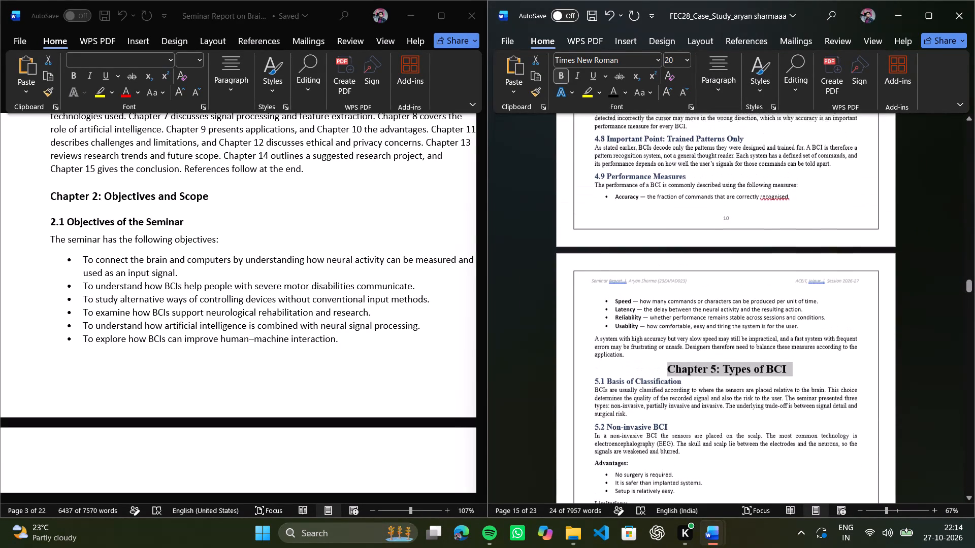
scroll(705, 213, "up", 3)
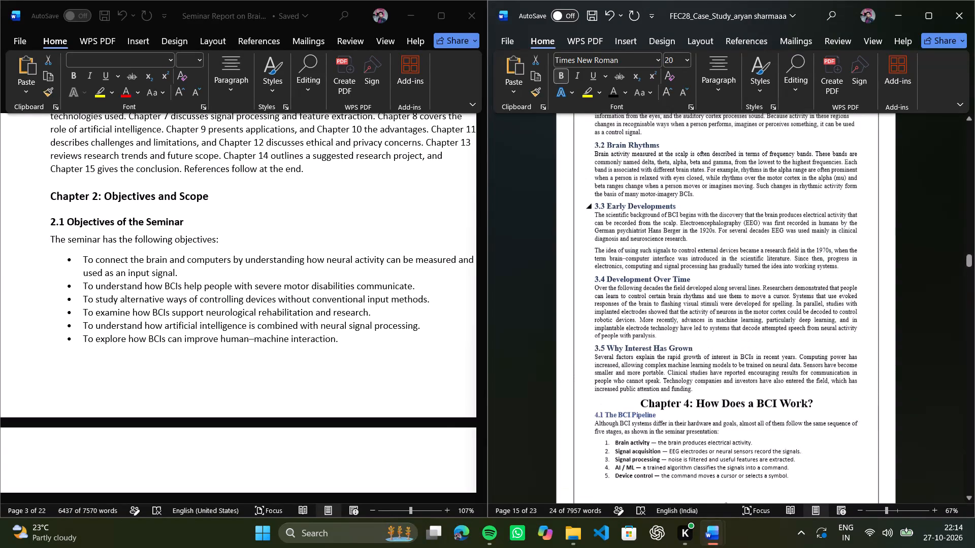
scroll(705, 213, "up", 1)
scroll(705, 213, "down", 1)
scroll(705, 213, "left", 1)
scroll(705, 213, "down", 1)
scroll(705, 213, "left", 1)
scroll(705, 213, "down", 1)
scroll(705, 213, "left", 1)
scroll(705, 213, "down", 5)
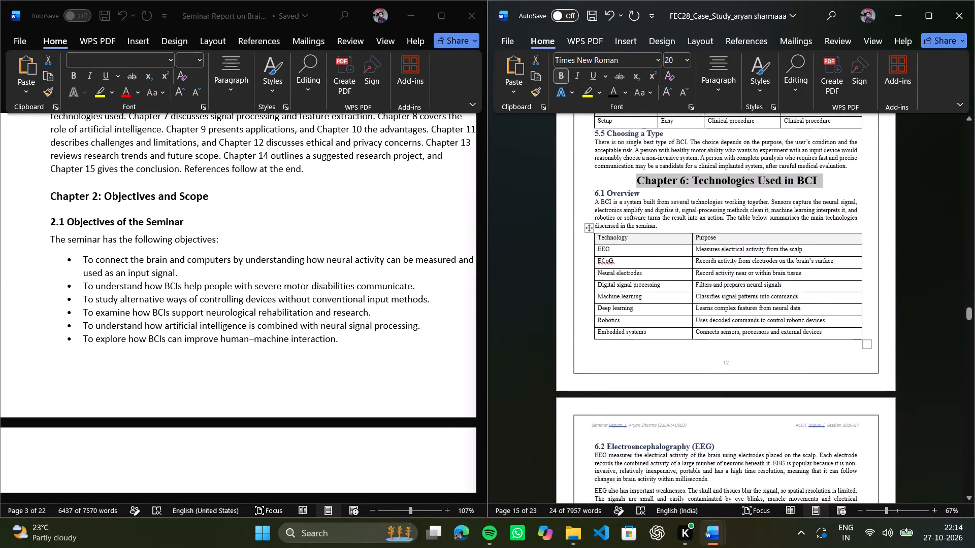
scroll(705, 213, "down", 6)
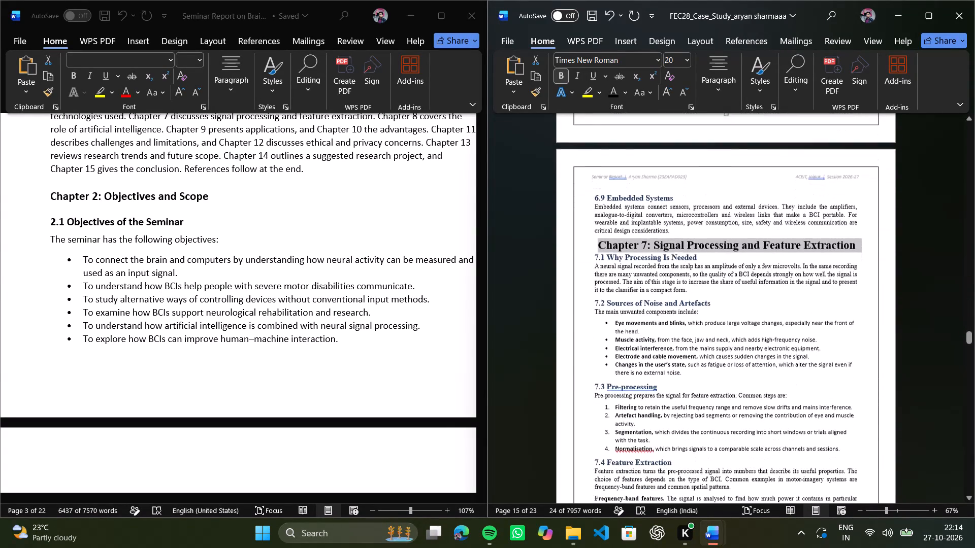
scroll(705, 213, "down", 3)
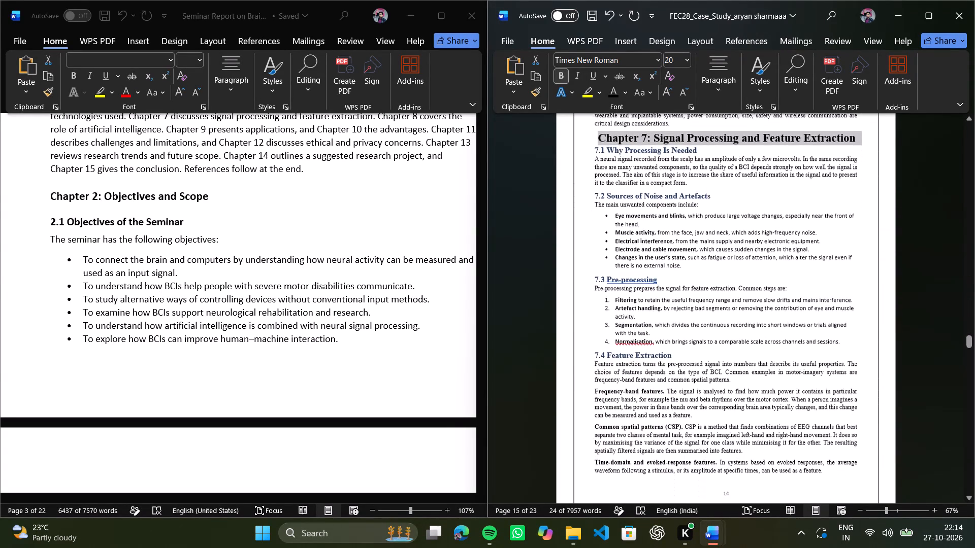
scroll(705, 213, "down", 4)
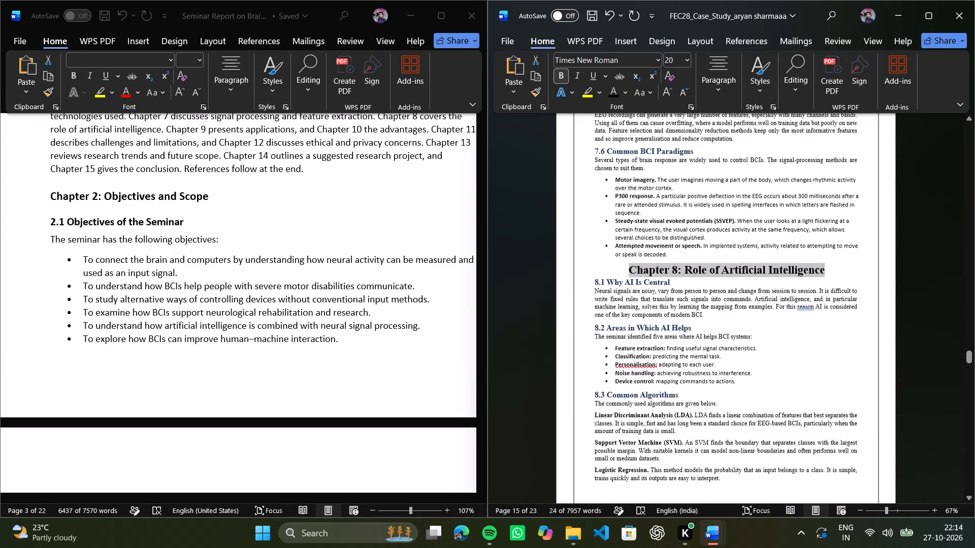
Select the "Chapter 9: Applications of BCI" and "Chapter 10: Advantages of BCI" headings together and recolour them black.
scroll(705, 213, "down", 3, "ctrl")
scroll(705, 213, "up", 1, "ctrl")
scroll(705, 213, "down", 1, "ctrl")
scroll(705, 213, "up", 1, "ctrl")
scroll(705, 213, "down", 1, "ctrl")
scroll(705, 213, "down", 6)
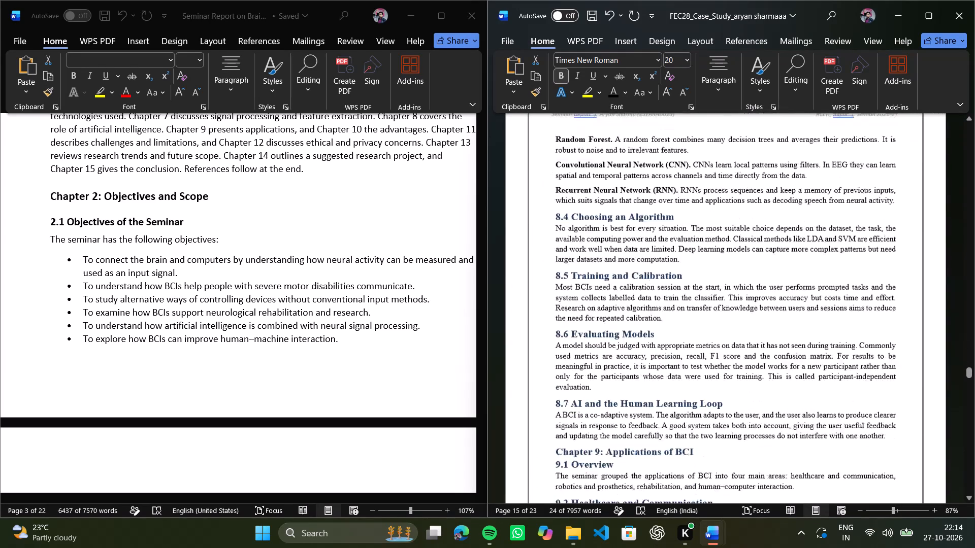
scroll(705, 213, "down", 1)
scroll(705, 213, "up", 3)
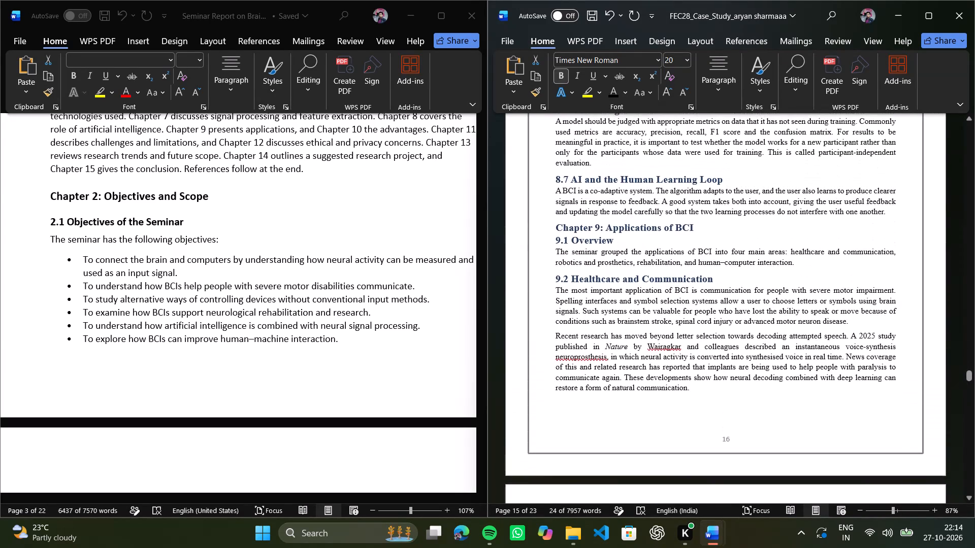
left_click_drag(556, 227, 629, 225)
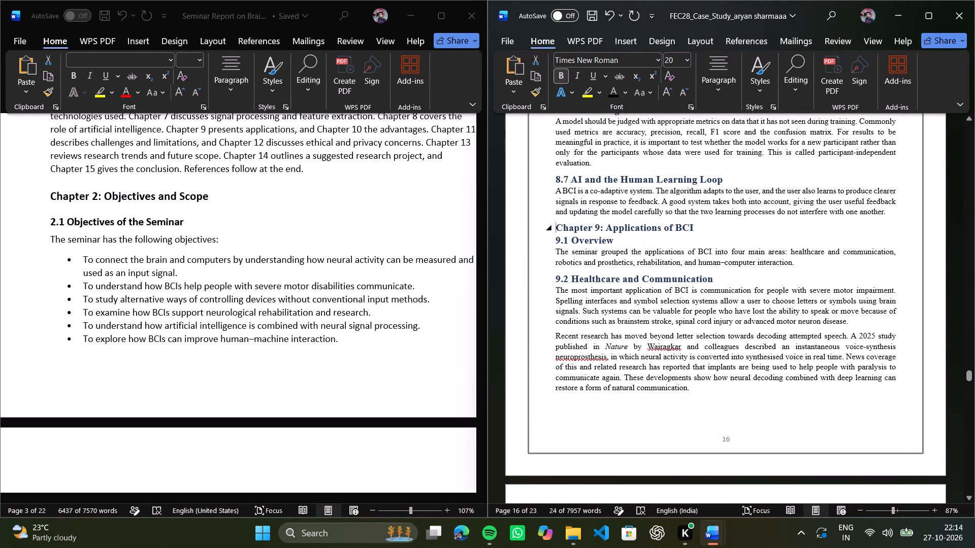
left_click_drag(629, 225, 691, 222)
scroll(691, 222, "down", 1, "ctrl")
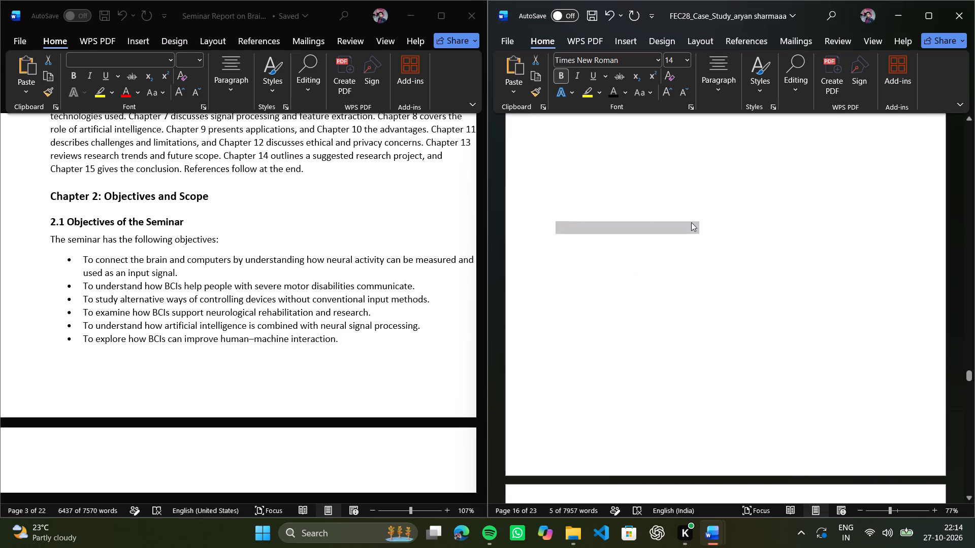
scroll(691, 222, "down", 1, "ctrl")
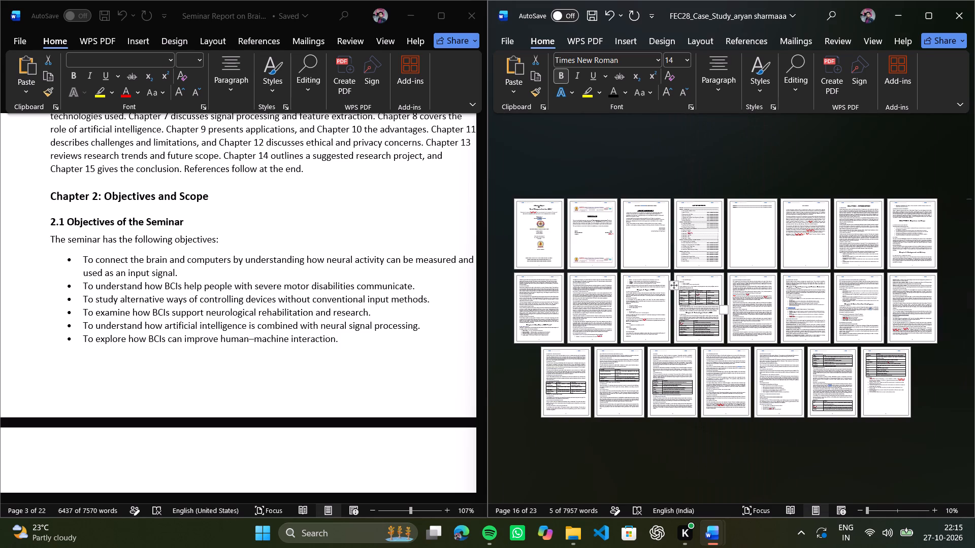
scroll(699, 296, "up", 4, "ctrl")
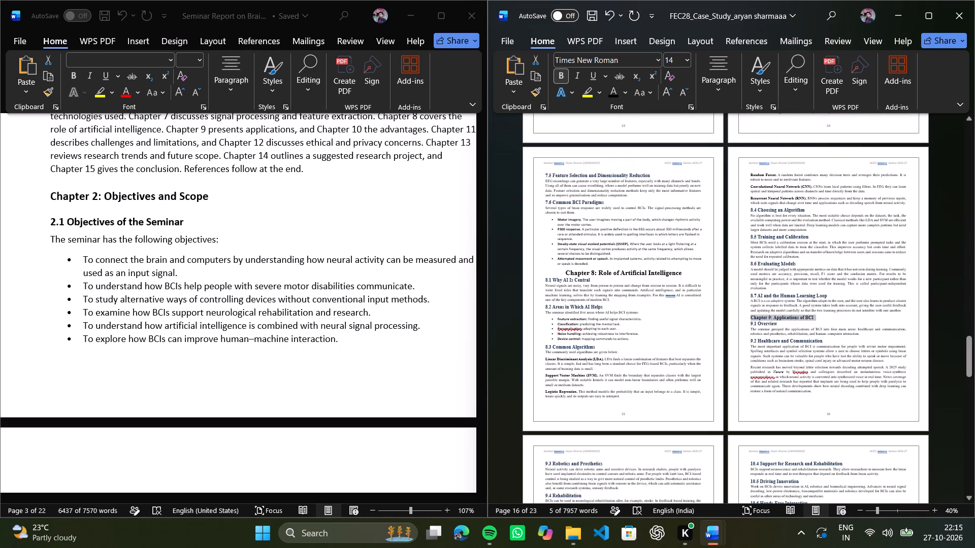
scroll(630, 449, "down", 3)
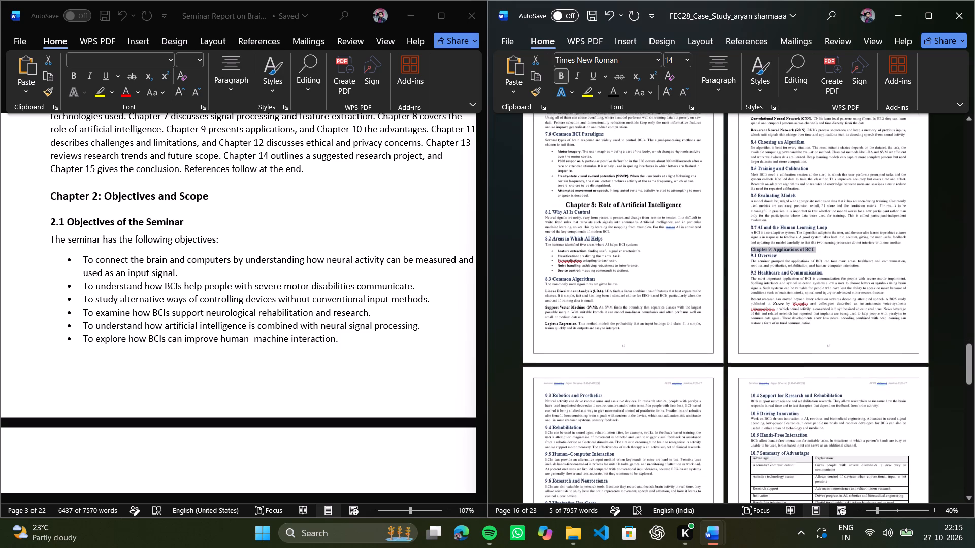
scroll(630, 449, "down", 7)
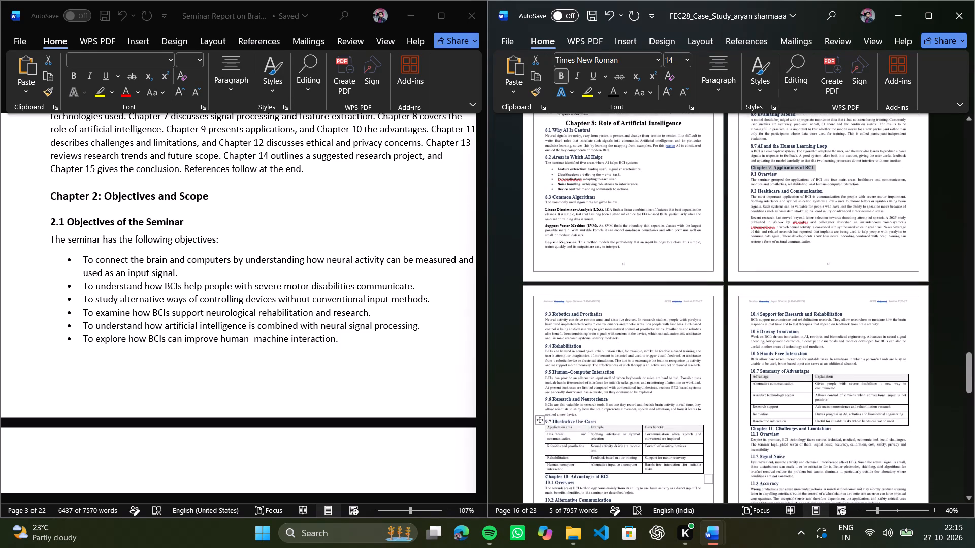
scroll(630, 449, "down", 1)
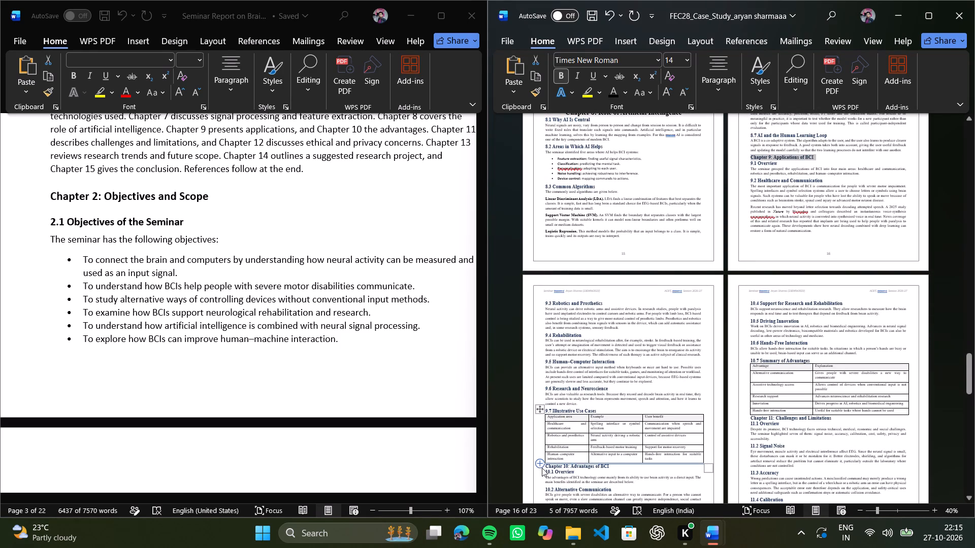
left_click_drag(545, 467, 603, 467)
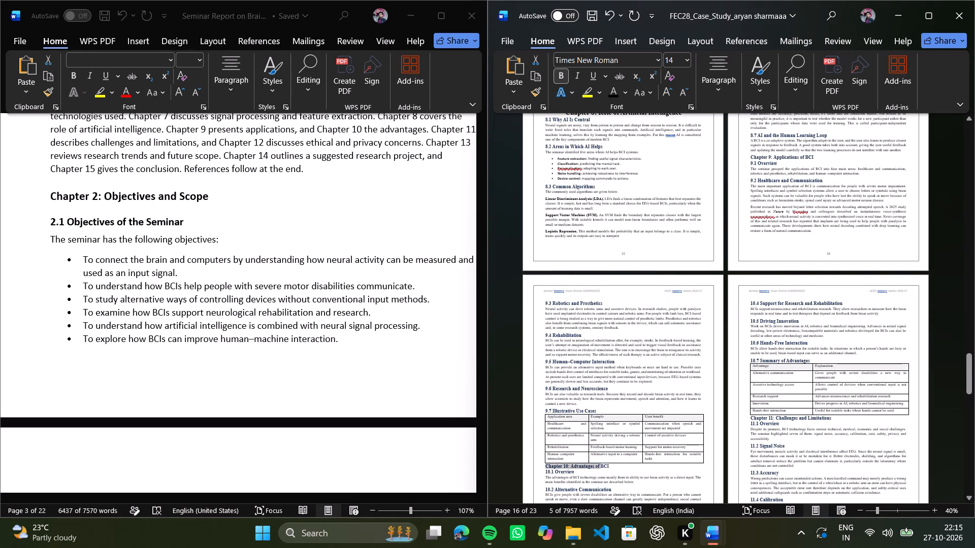
left_click_drag(603, 467, 608, 467)
left_click_drag(750, 156, 807, 160, "ctrl")
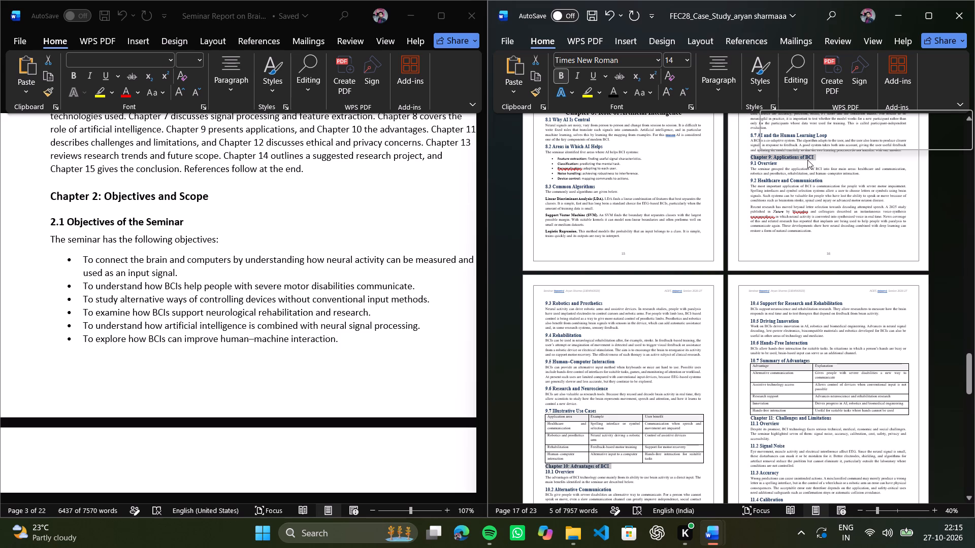
left_click(838, 137)
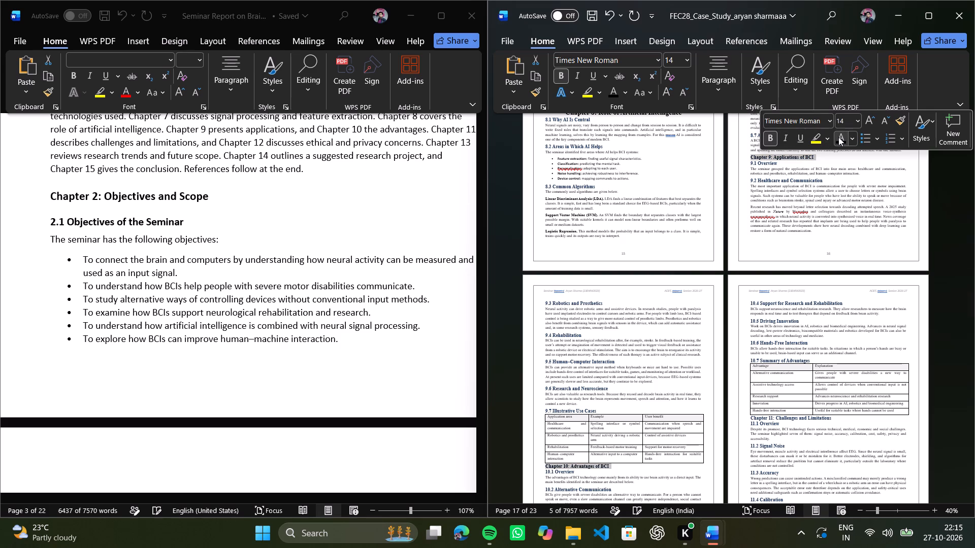
Centre the selected headings of Chapters 9 and 10.
left_click(704, 84)
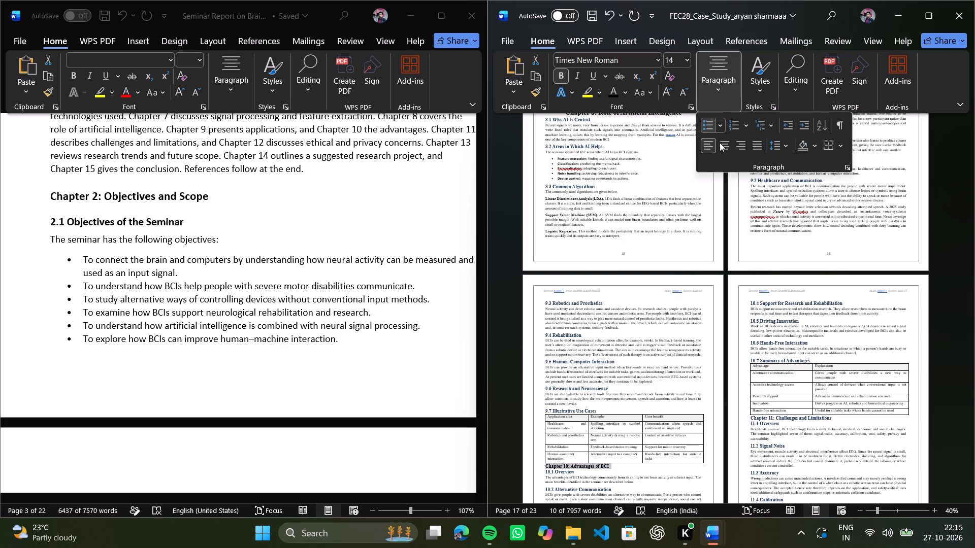
left_click(723, 147)
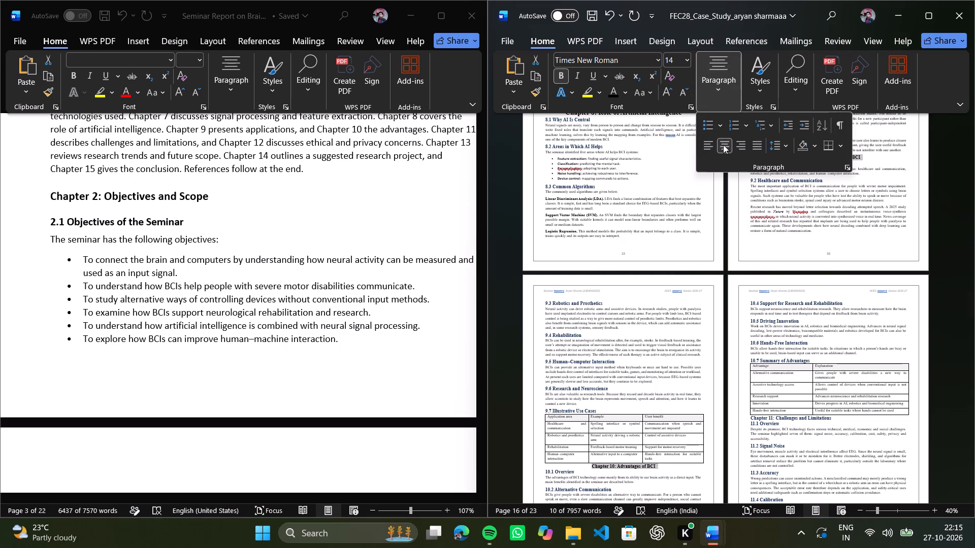
Set the selected headings of Chapters 9 and 10 to 20 pt.
left_click(690, 60)
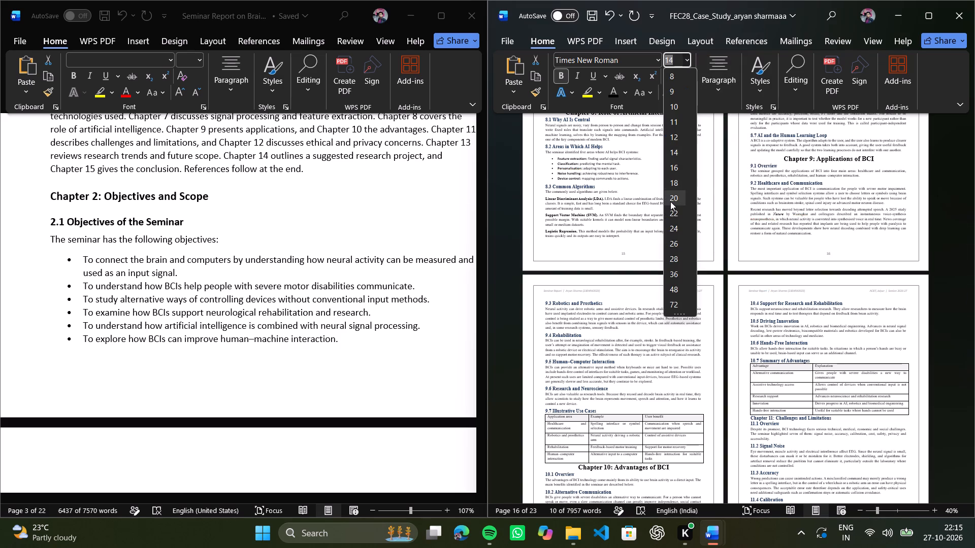
left_click(670, 201)
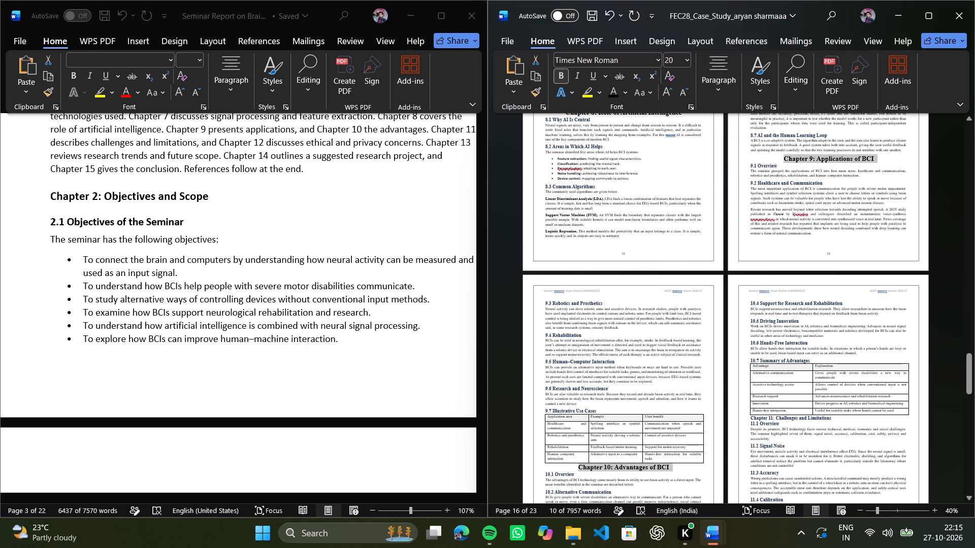
Insert a blank line between the 9.7 Illustrative Use Cases table and the "Chapter 10: Advantages of BCI" heading.
left_click(573, 466)
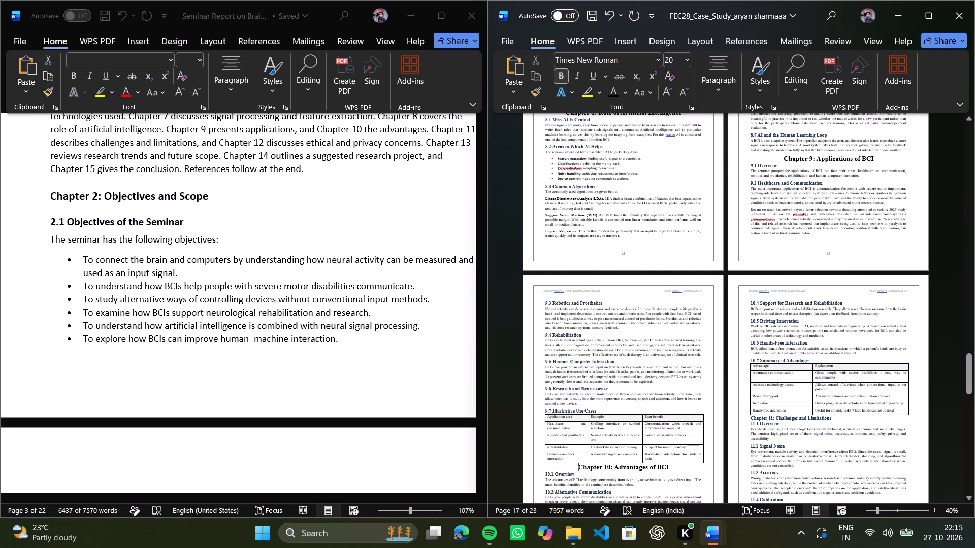
key("Return")
Look through the pages after Chapter 10 to locate the chapter headings from Chapter 11 onward that still need restyling.
scroll(573, 466, "down", 1)
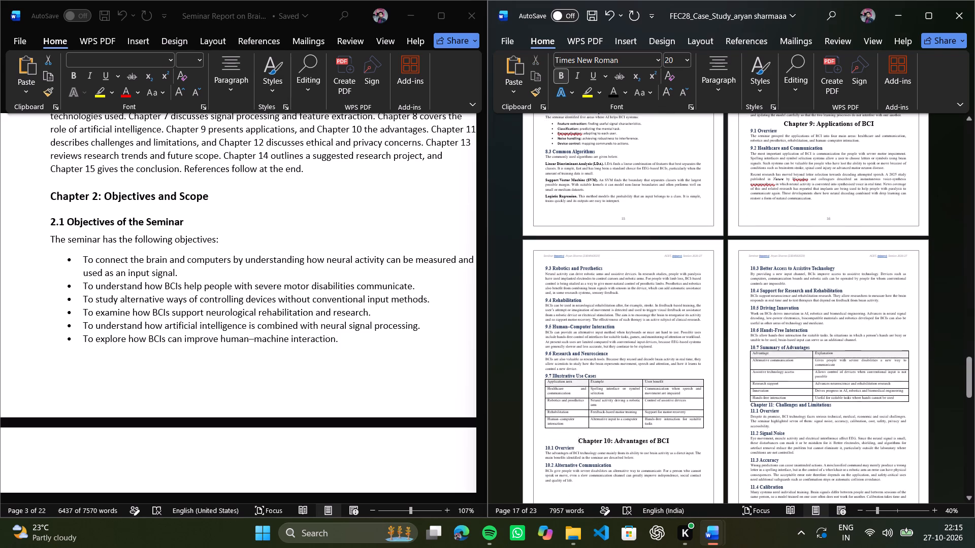
scroll(573, 466, "down", 1)
scroll(573, 466, "up", 2, "ctrl")
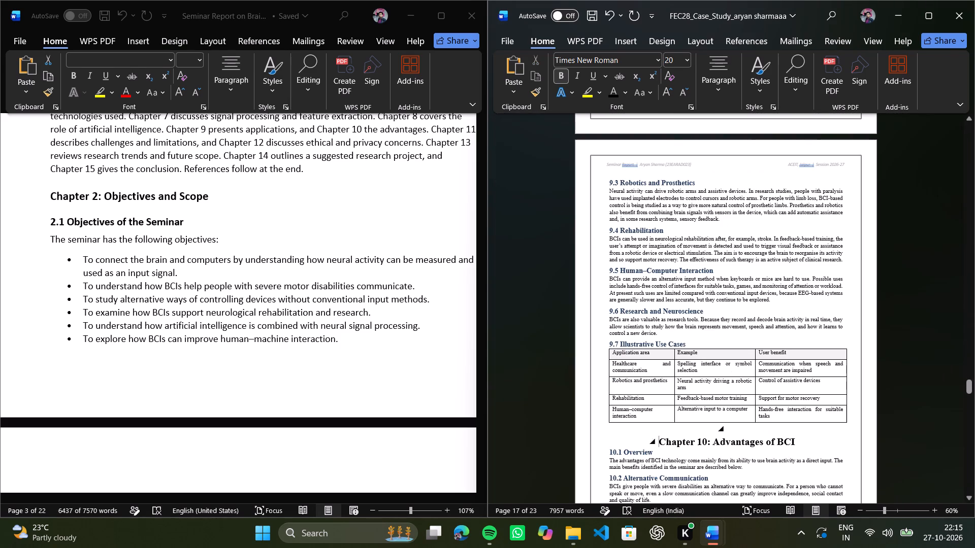
scroll(796, 417, "down", 11)
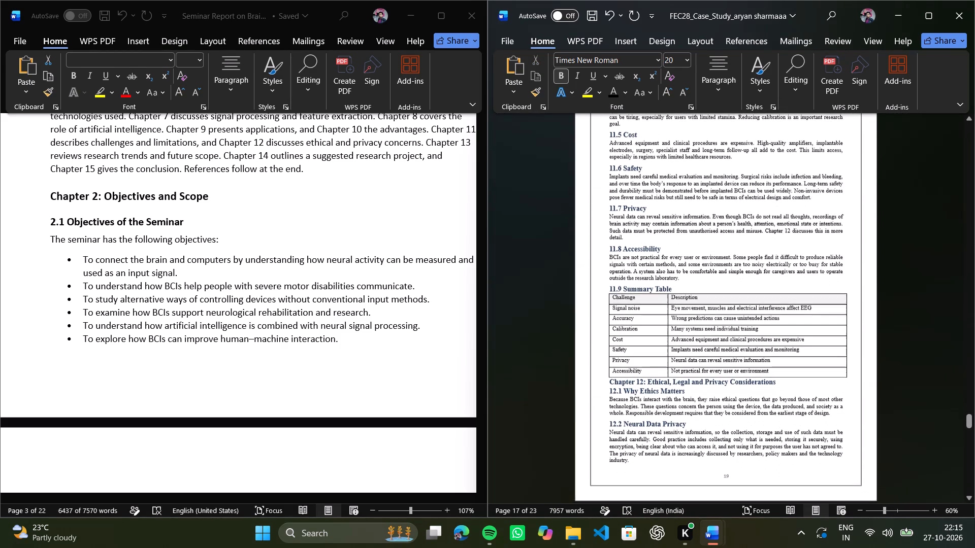
scroll(796, 417, "down", 4)
scroll(796, 417, "up", 1)
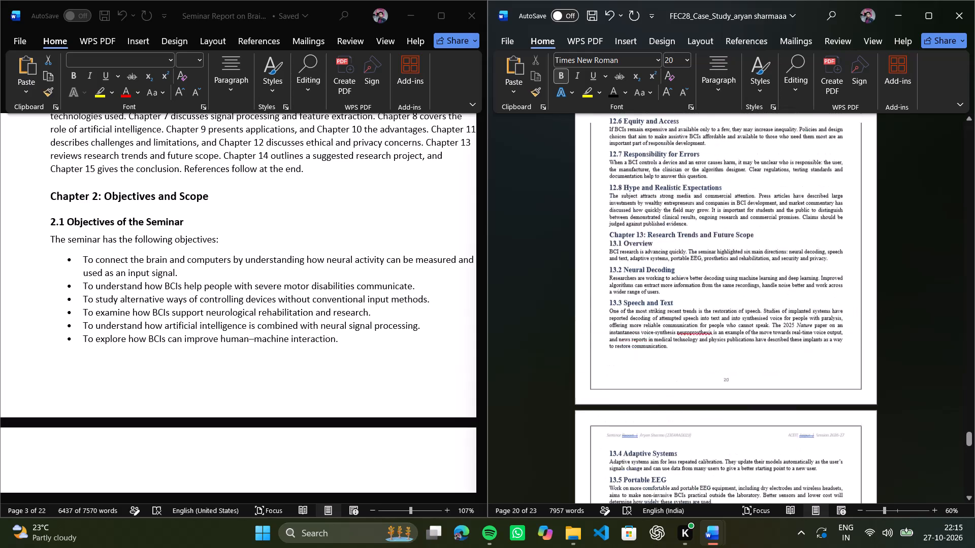
scroll(796, 417, "up", 1)
scroll(796, 417, "down", 1, "ctrl")
scroll(796, 417, "up", 3)
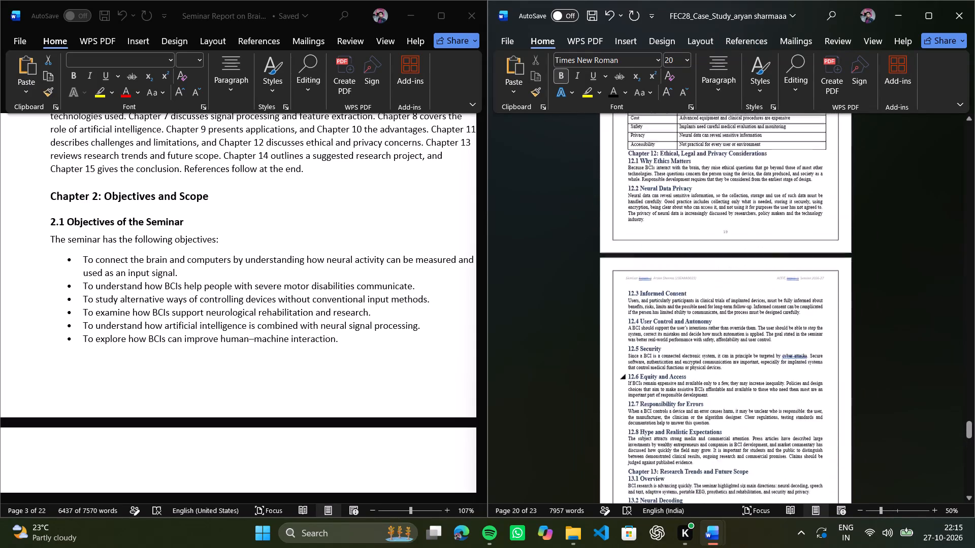
scroll(796, 417, "up", 3)
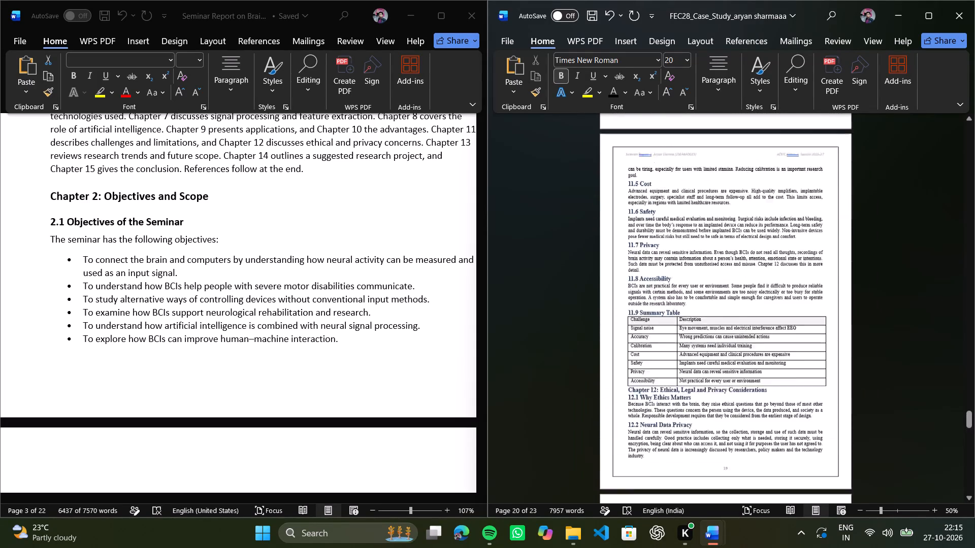
scroll(796, 417, "up", 1)
scroll(796, 417, "down", 4, "ctrl")
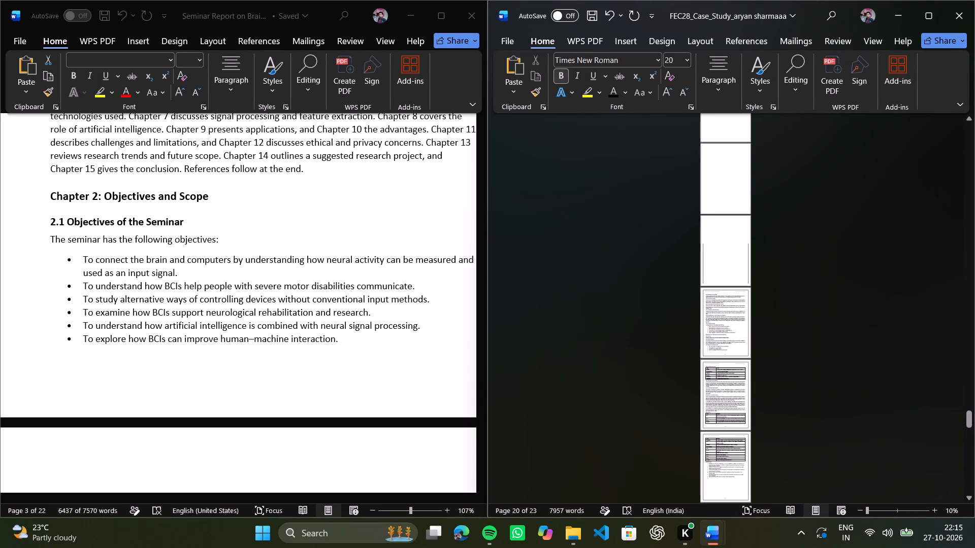
Place the text cursor at the start of the "Chapter 11: Challenges and Limitations" heading, directly below the Summary of Advantages table.
scroll(796, 417, "up", 5, "ctrl")
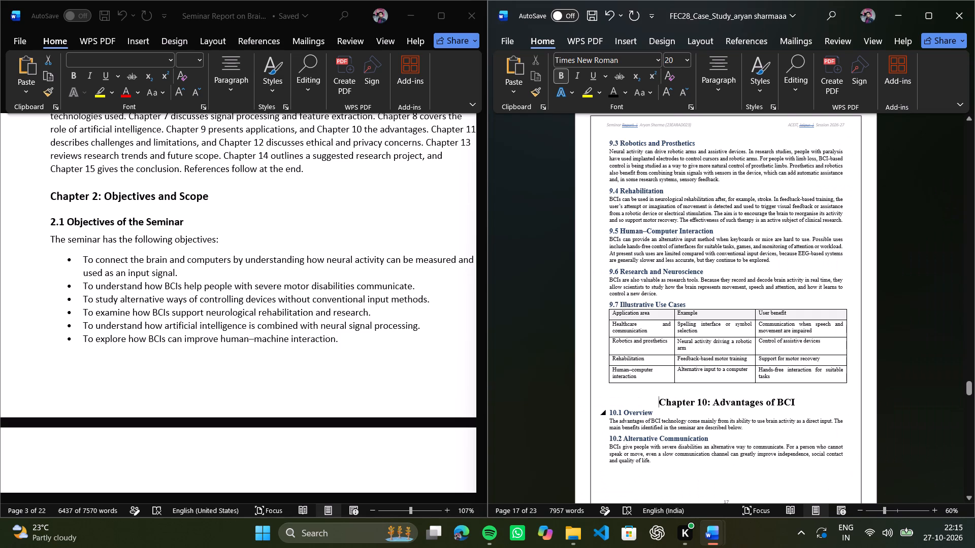
scroll(796, 417, "down", 4)
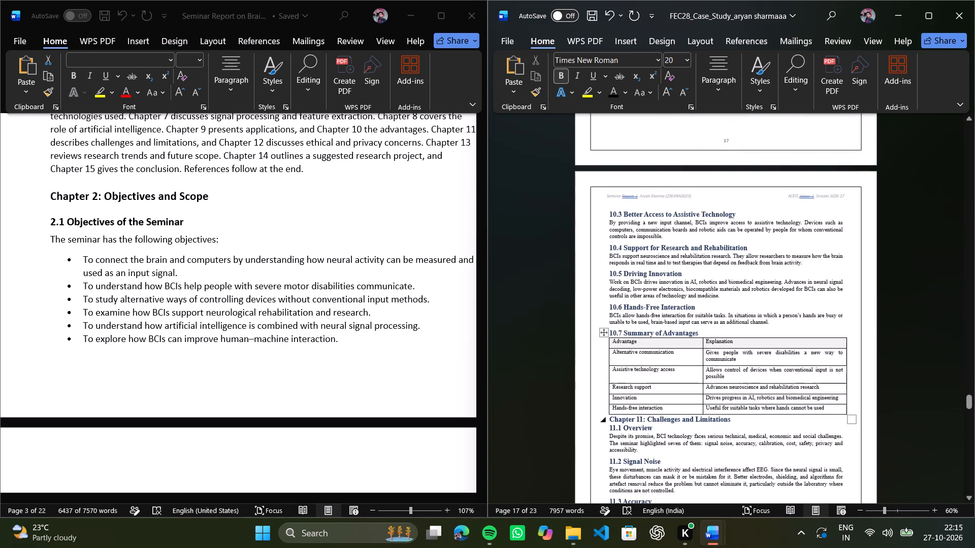
scroll(796, 417, "down", 2)
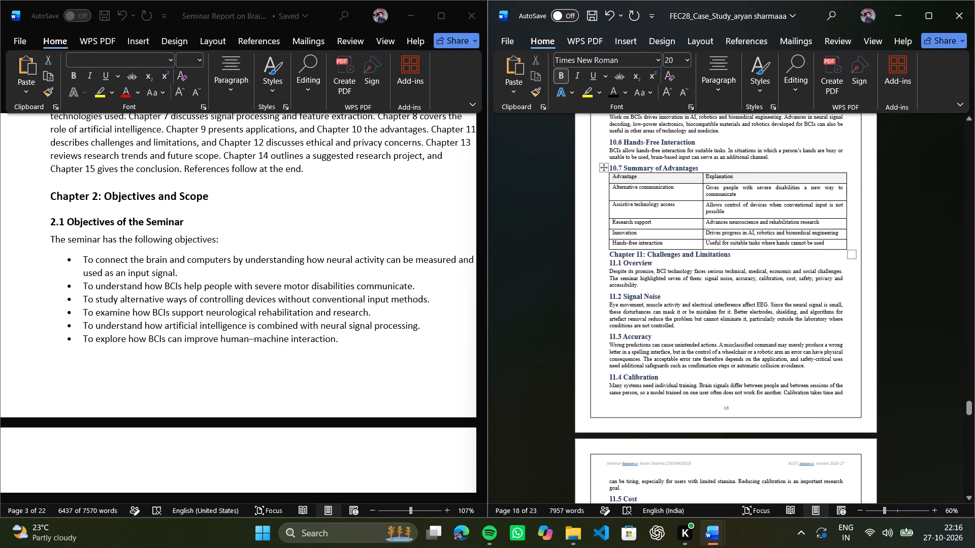
left_click(735, 256)
key("Left")
key("Left")
key("Left")
key("Left")
key("Left")
key("Left")
key("Left")
key("Left")
key("Left")
key("Left")
key("Right")
key("Right")
key("Right")
key("Right")
key("Right")
key("Right")
key("Right")
key("Right")
key("Right")
key("Right")
key("Right")
key("Up")
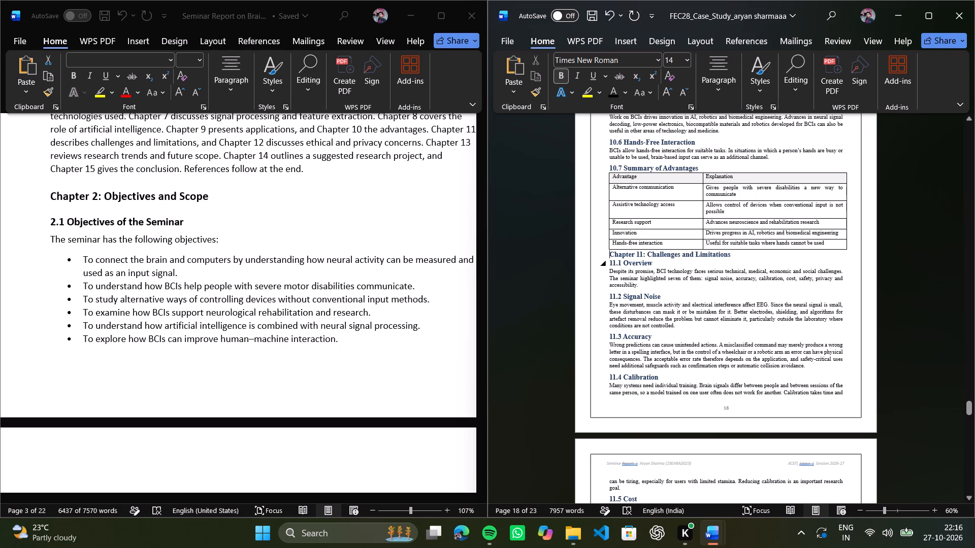
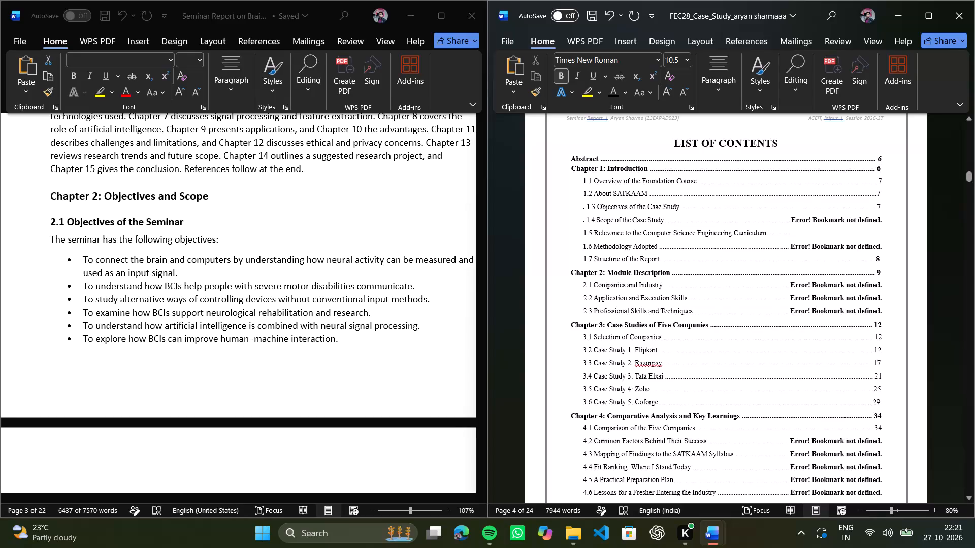
Enter page number 8 for contents entries 1.5 and 1.6, replacing the bookmark error text on 1.6 Methodology Adopted.
left_click_drag(790, 246, 872, 246)
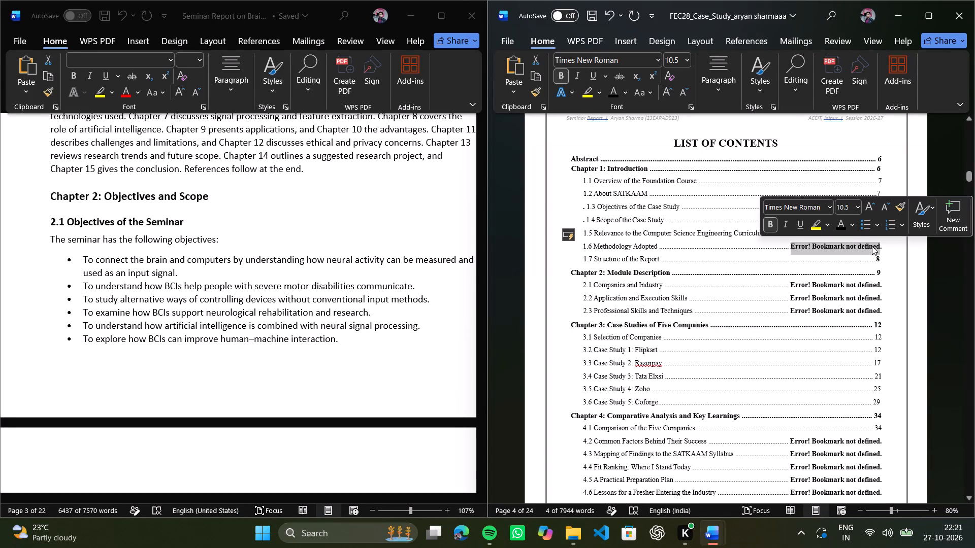
key("8")
key("Return")
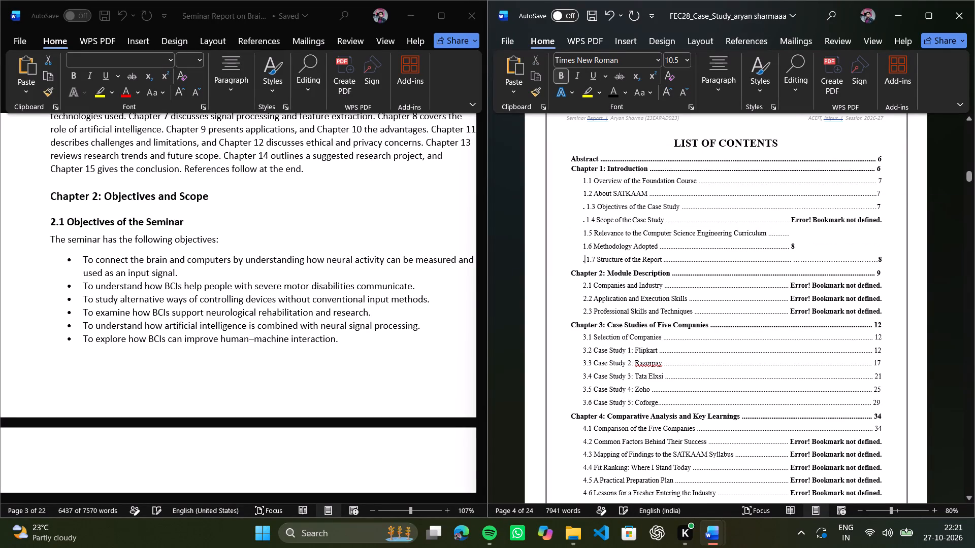
left_click(794, 234)
key("8")
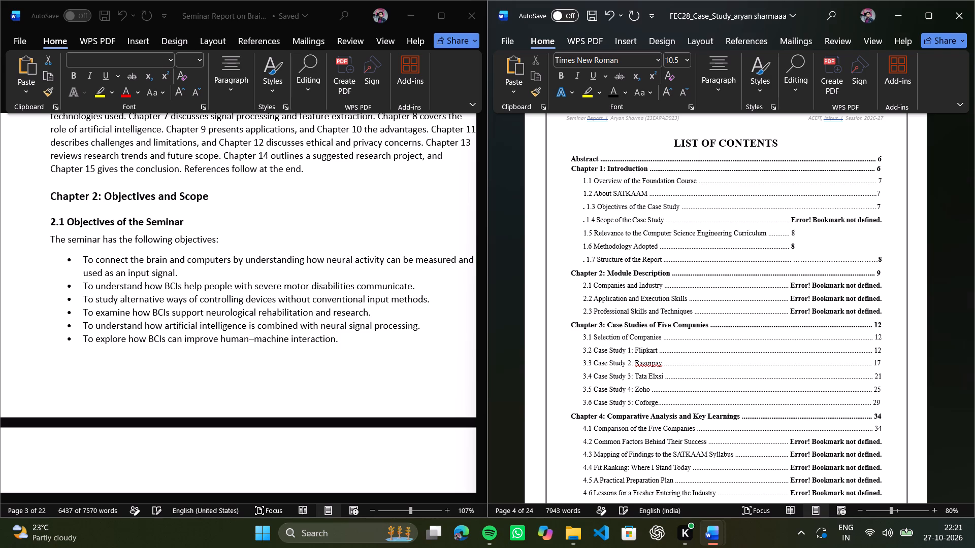
Replace the bookmark error text of the 1.4 Scope of the Case Study contents entry with page number 7.
left_click_drag(789, 219, 805, 223)
triple_click(805, 223)
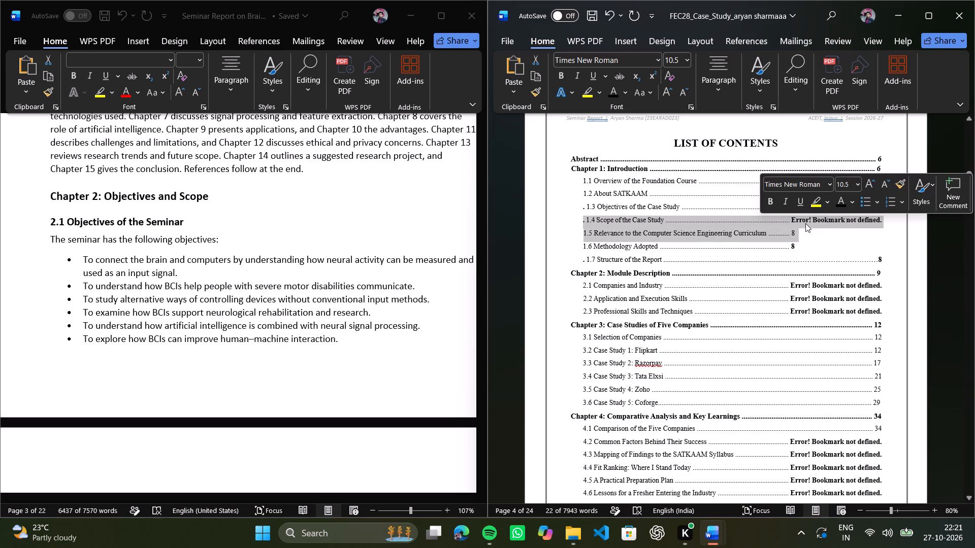
left_click(842, 215)
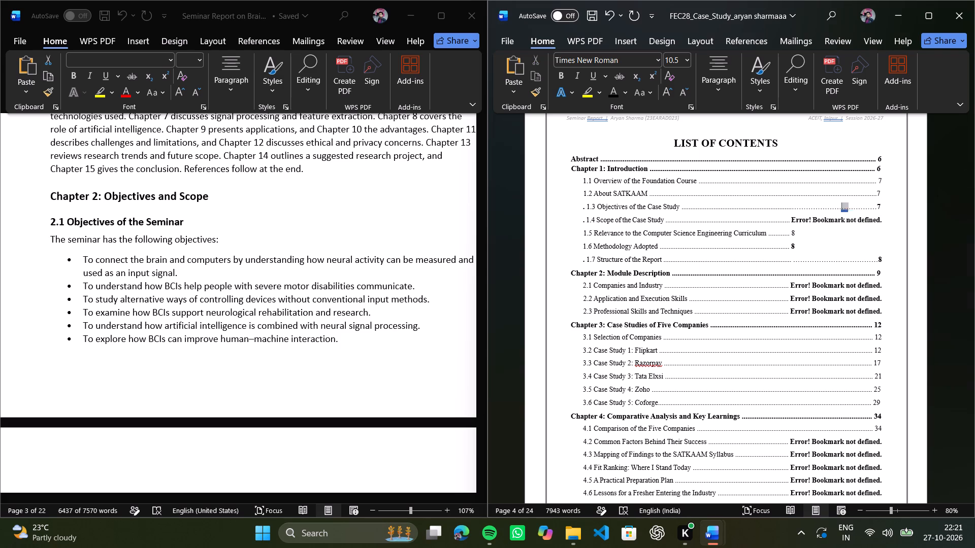
left_click(879, 222)
key("BackSpace")
key("BackSpace")
key("BackSpace")
key("BackSpace")
key("BackSpace")
key("BackSpace")
key("BackSpace")
key("BackSpace")
key("BackSpace")
key("BackSpace")
key("BackSpace")
key("BackSpace")
key("BackSpace")
key("BackSpace")
key("BackSpace")
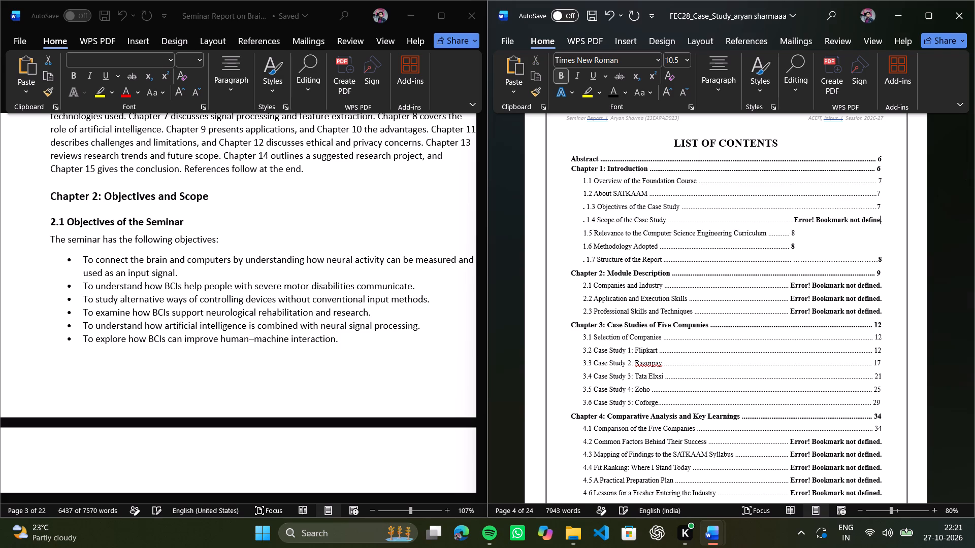
key("BackSpace")
key("BackSpace")
key("BackSpace")
key("BackSpace")
key("BackSpace")
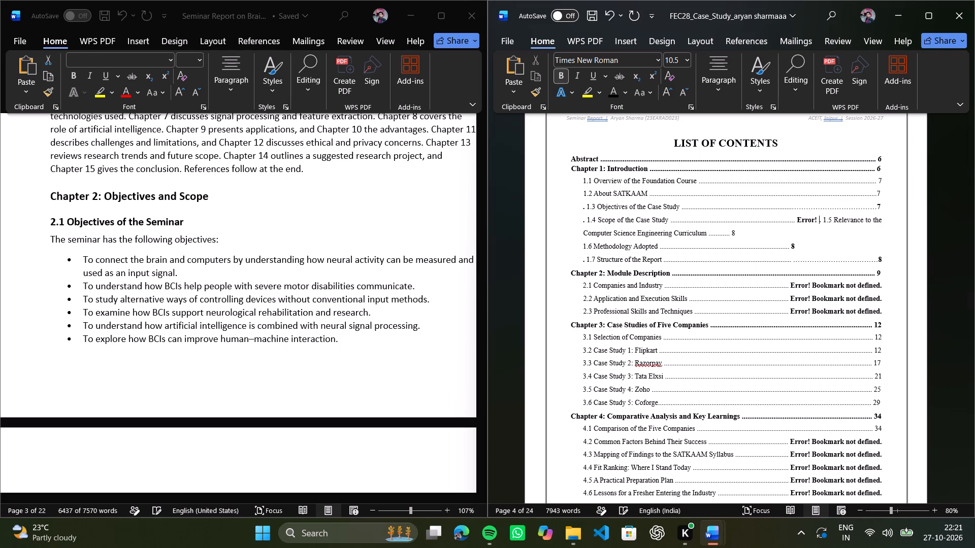
key("BackSpace")
key("BackSpace")
key("BackSpace")
key("BackSpace")
key("BackSpace")
key("BackSpace")
key("BackSpace")
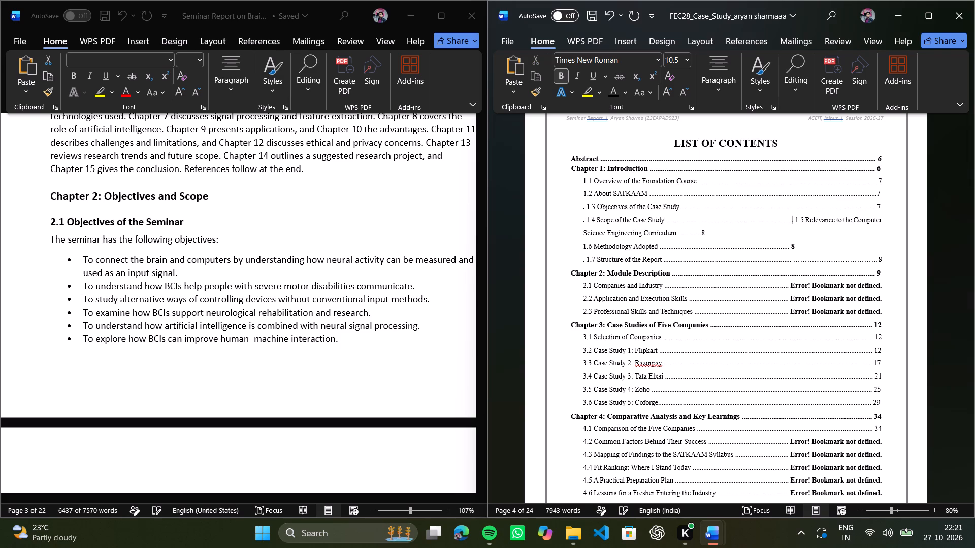
key("7")
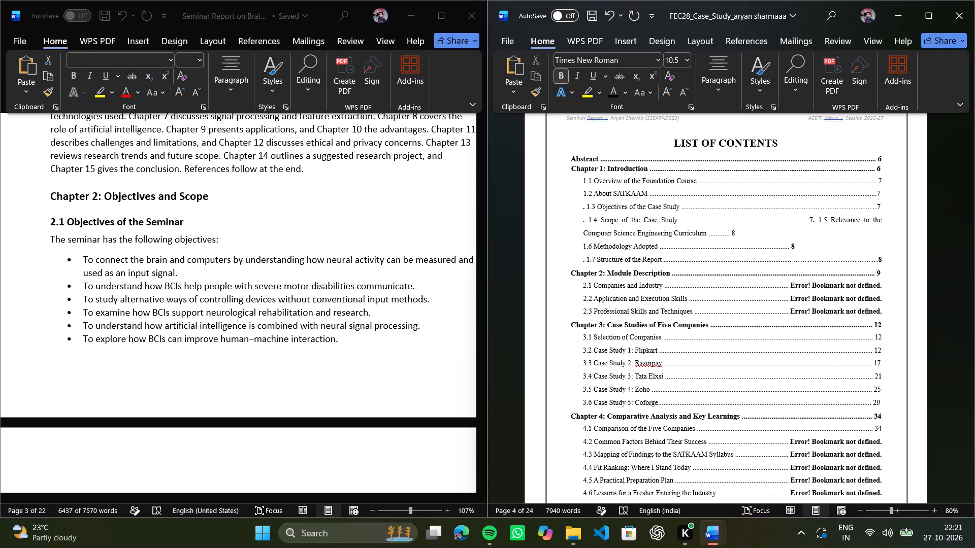
Extend the dot leader of the 1.4 entry to the page-number column and delete the stray period after its 7.
key("Left")
key("Left")
key("period")
key("period")
key("period")
key("period")
key("period")
key("period")
key("period")
key("period")
key("period")
key("period")
key("period")
key("period")
key("period")
key("period")
key("period")
key("period")
key("period")
key("period")
key("period")
key("period")
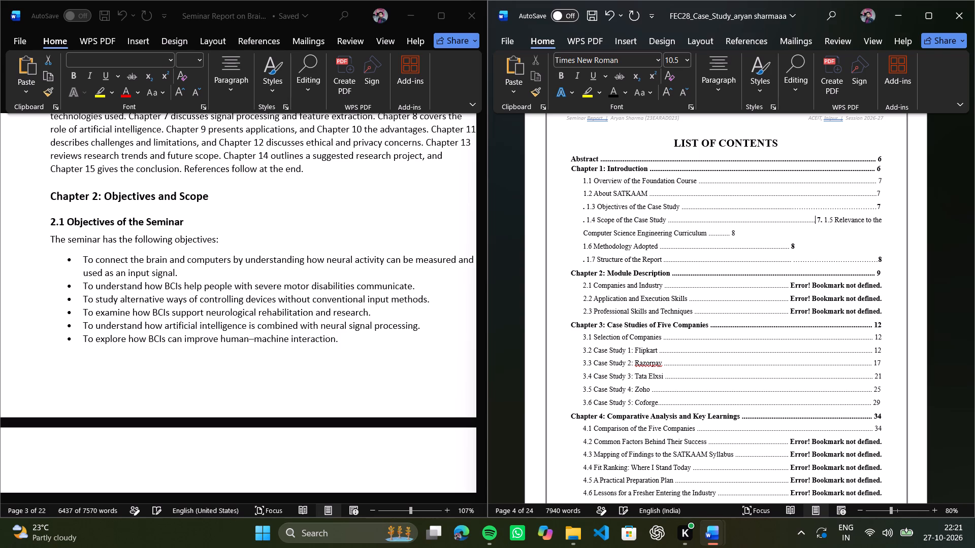
type("..")
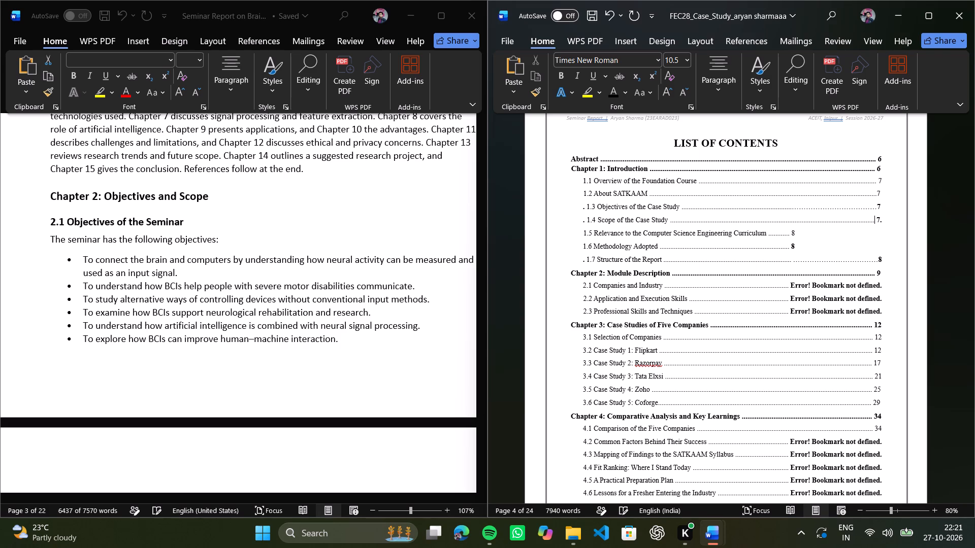
key("period")
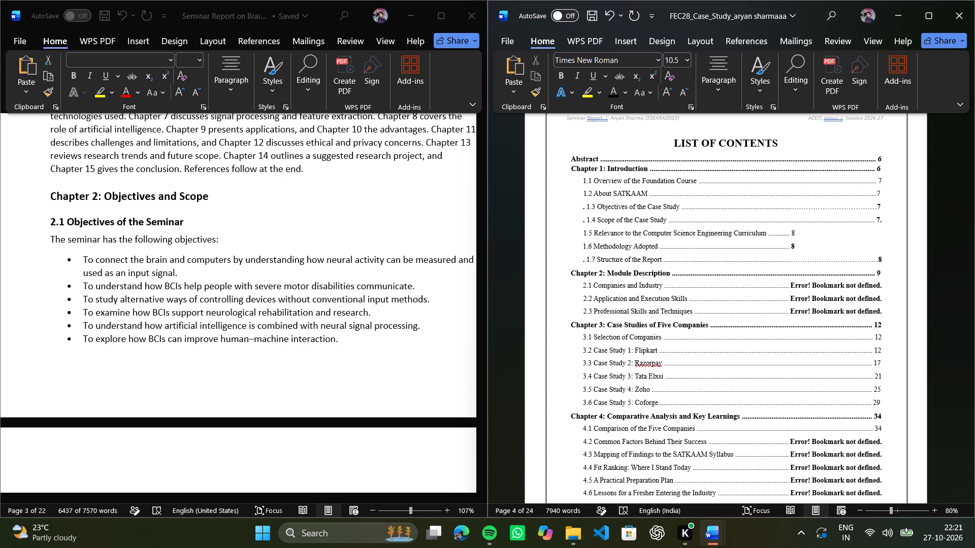
key("Right")
key("Right")
key("Right")
key("BackSpace")
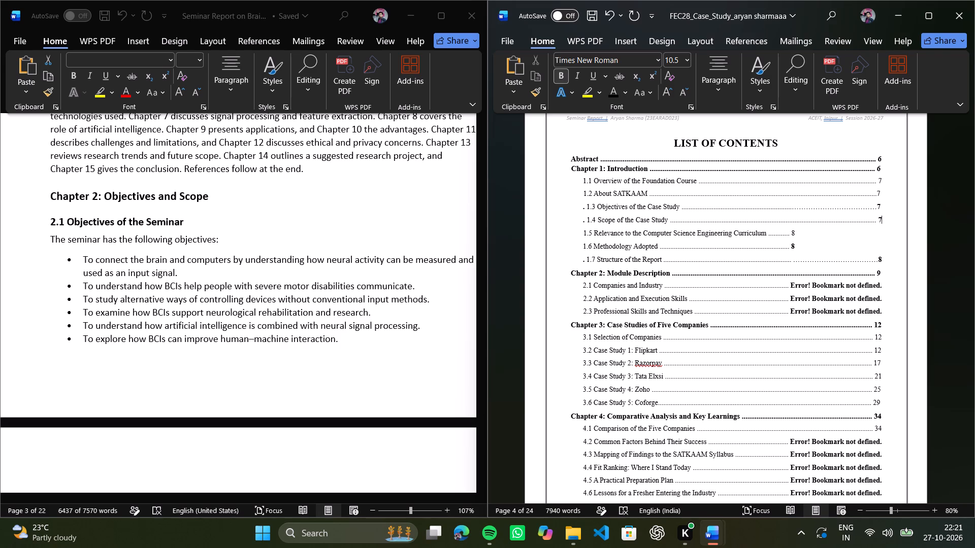
Extend the dot leader of the 1.5 Relevance to the Computer Science Engineering Curriculum entry so its page number nears the page-number column.
left_click(774, 237)
key("period")
key("period")
key("period")
key("period")
key("period")
key("period")
key("period")
key("period")
key("period")
key("period")
key("period")
key("period")
key("period")
key("period")
key("period")
key("period")
key("period")
key("period")
key("period")
key("period")
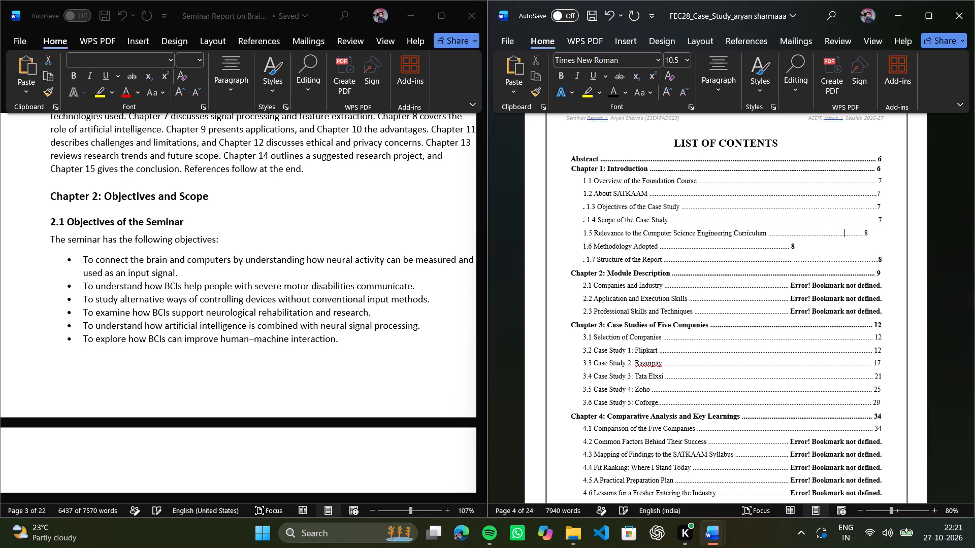
key("period")
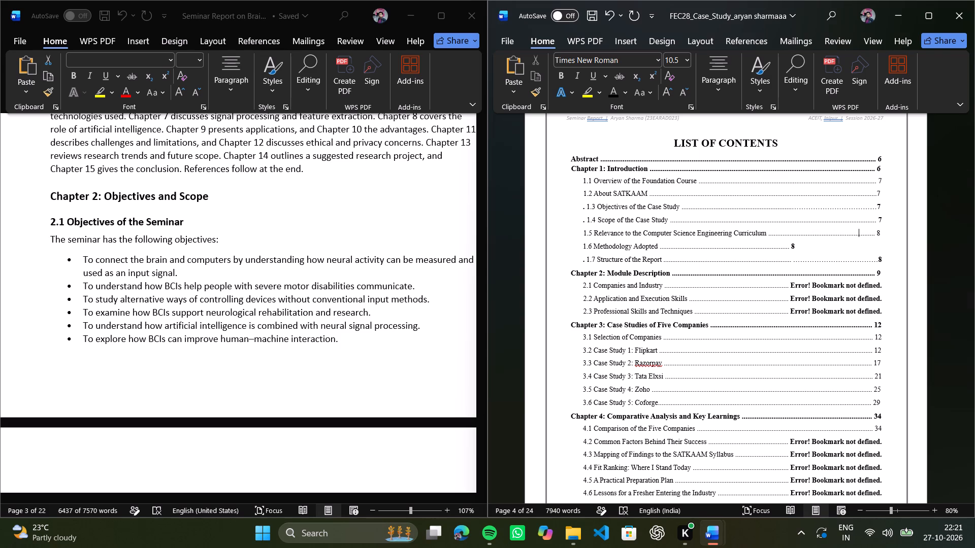
Extend the dot leader of the 1.6 Methodology Adopted entry so its page number lines up with the page-number column.
left_click(777, 248)
key("period")
key("period")
key("period")
key("period")
key("period")
key("period")
key("period")
key("period")
key("period")
key("period")
key("period")
key("period")
key("period")
key("period")
key("period")
key("period")
key("period")
key("period")
key("period")
key("period")
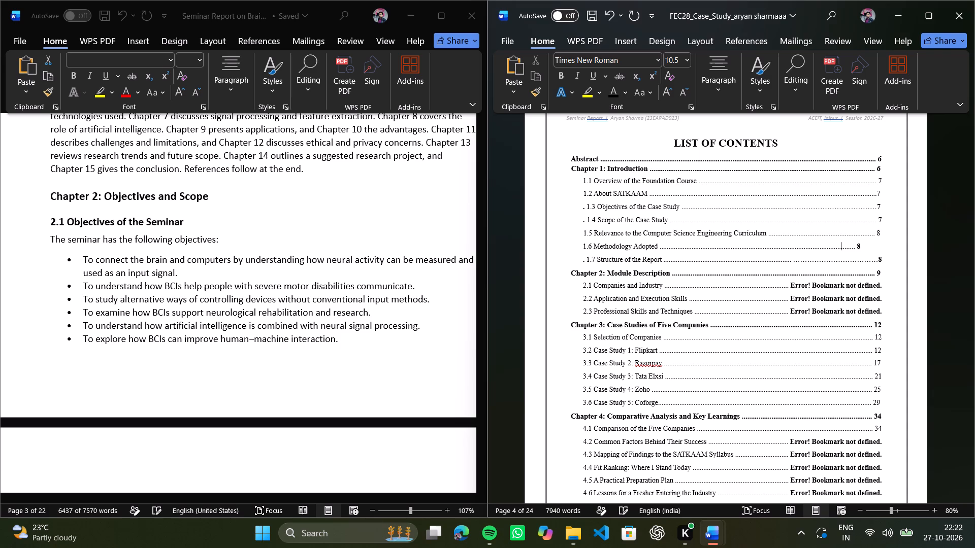
type("..")
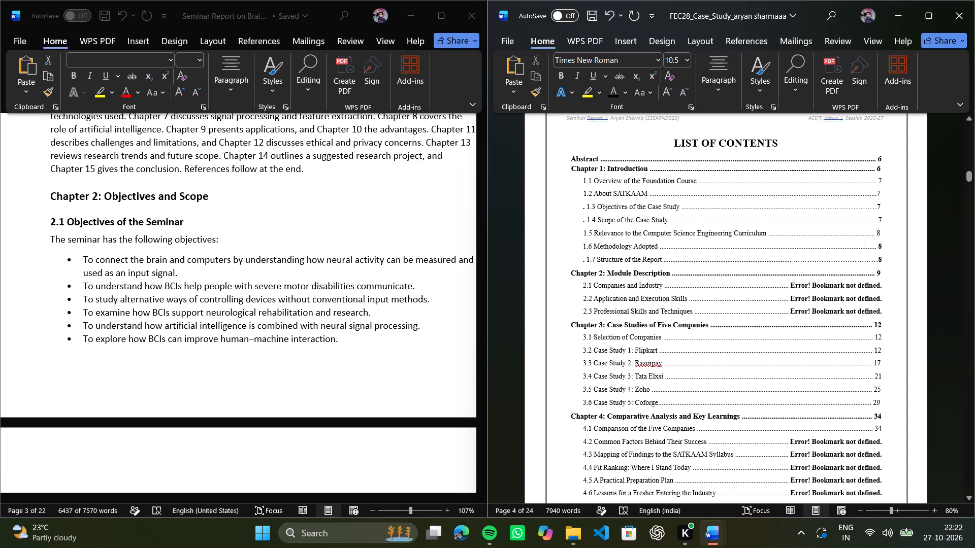
Add one more leader dot to each of the 1.5, 1.3 and 1.2 contents entries to fine-tune their page-number alignment.
left_click(789, 231)
key("period")
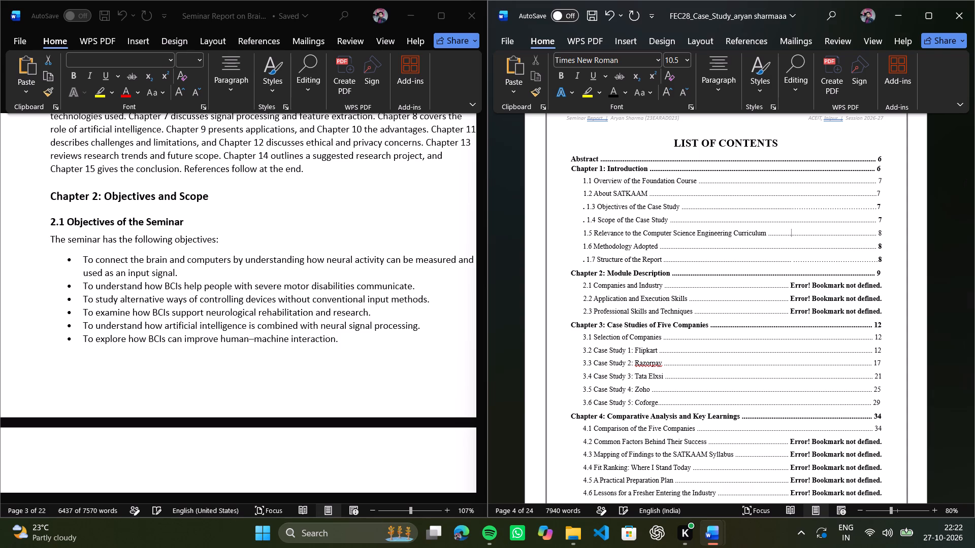
left_click(816, 209)
key("period")
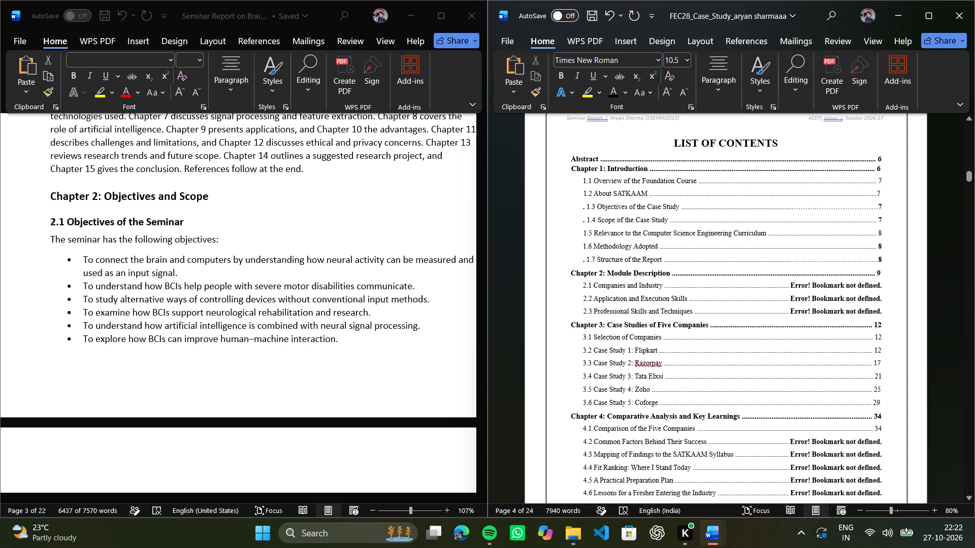
left_click(821, 196)
key("period")
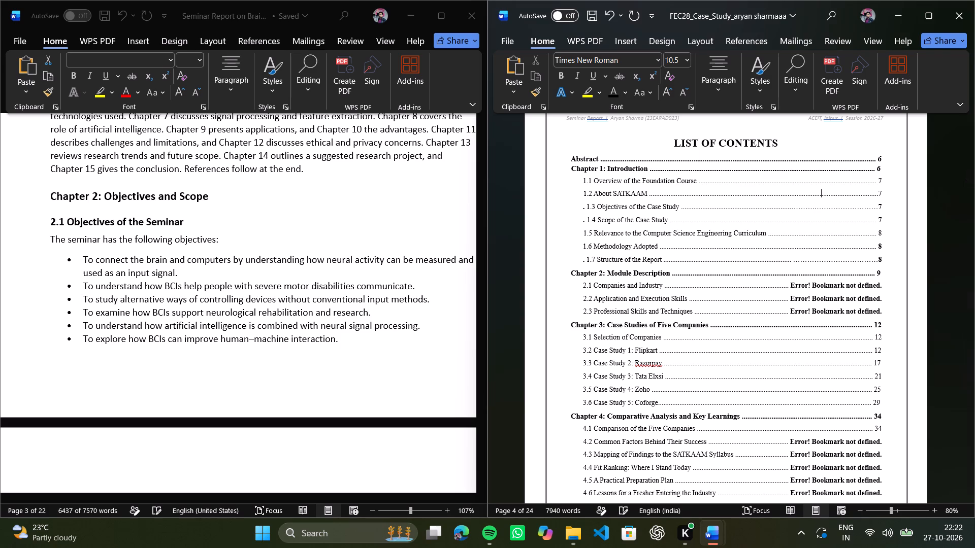
Add one more leader dot to the Chapter 1: Introduction contents entry to bring its page number to the page-number column.
left_click(835, 169)
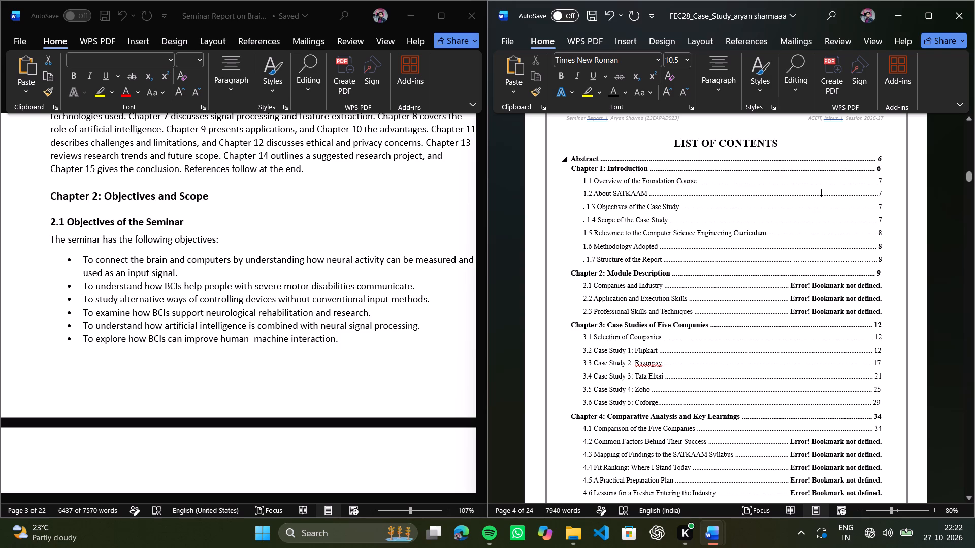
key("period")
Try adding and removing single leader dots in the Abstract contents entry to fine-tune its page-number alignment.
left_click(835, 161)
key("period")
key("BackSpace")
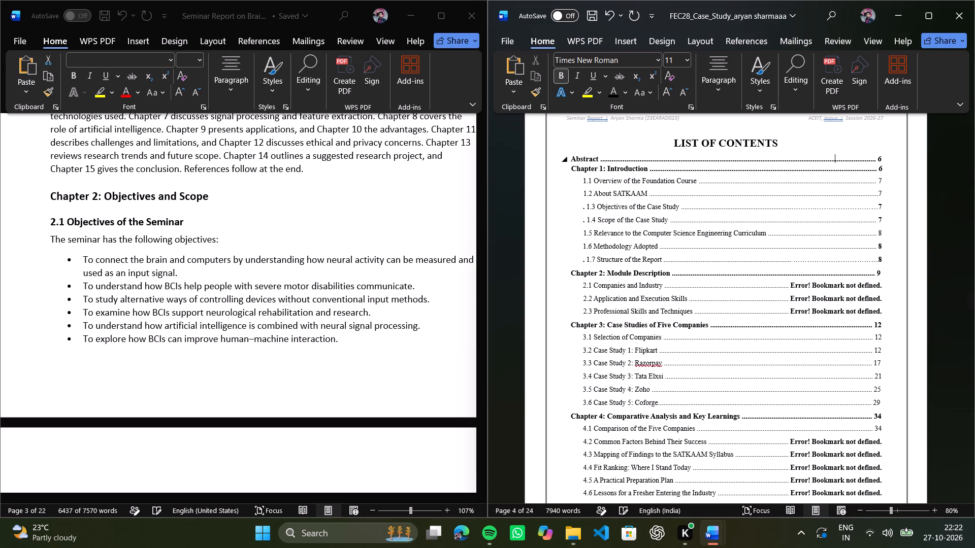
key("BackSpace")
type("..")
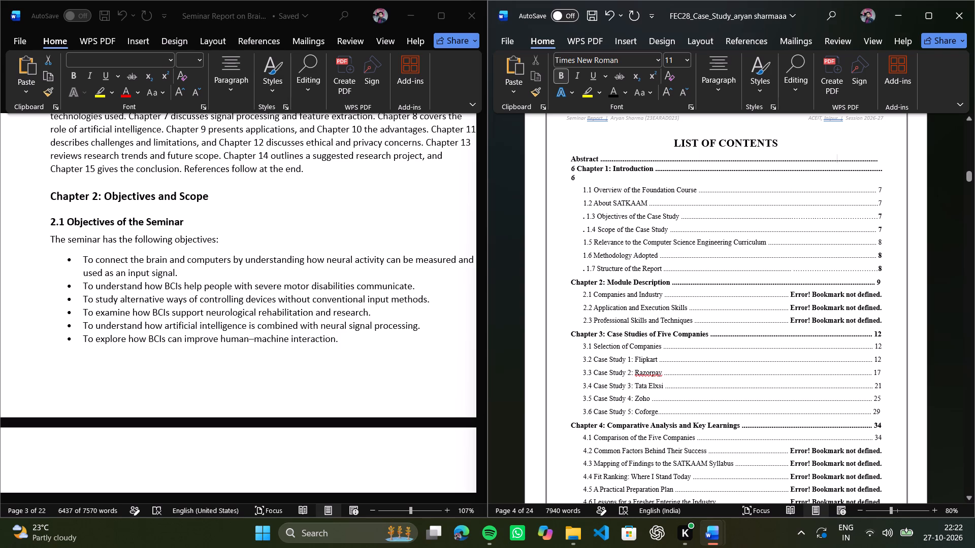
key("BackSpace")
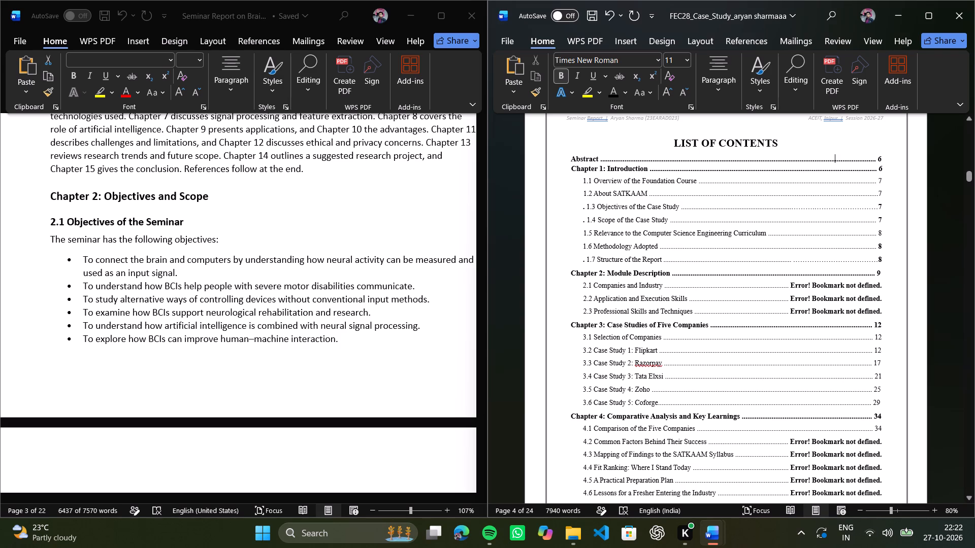
Delete the space between the Abstract entry's page number and the Chapter 1: Introduction entry.
left_click(895, 161)
key("BackSpace")
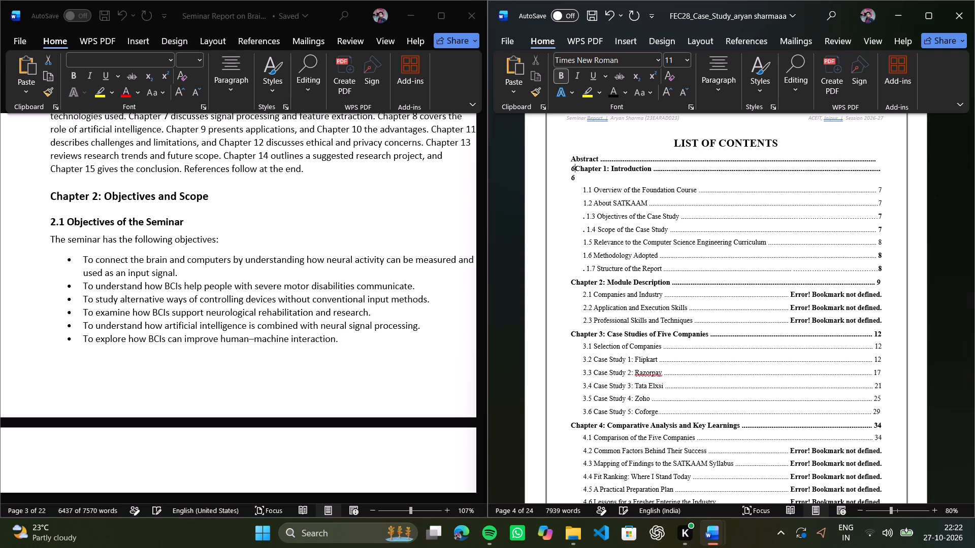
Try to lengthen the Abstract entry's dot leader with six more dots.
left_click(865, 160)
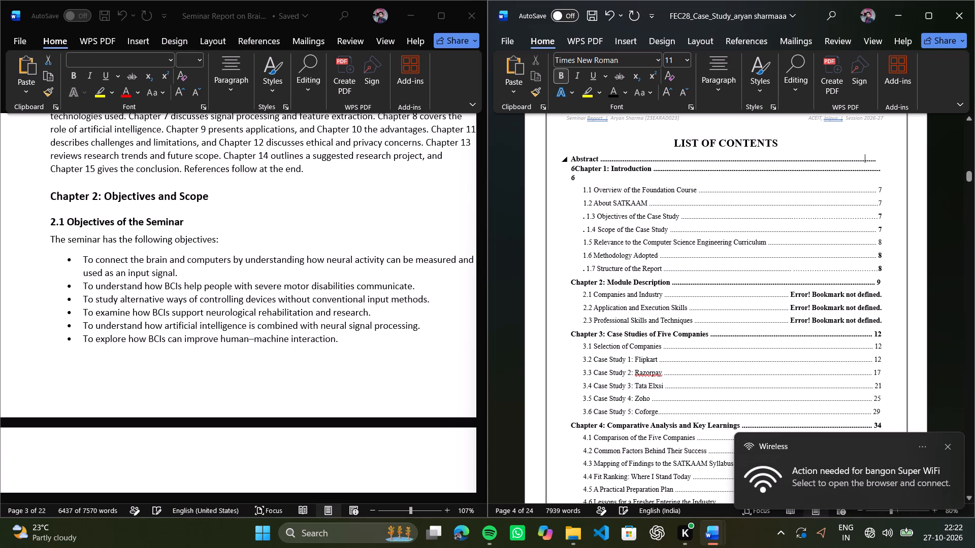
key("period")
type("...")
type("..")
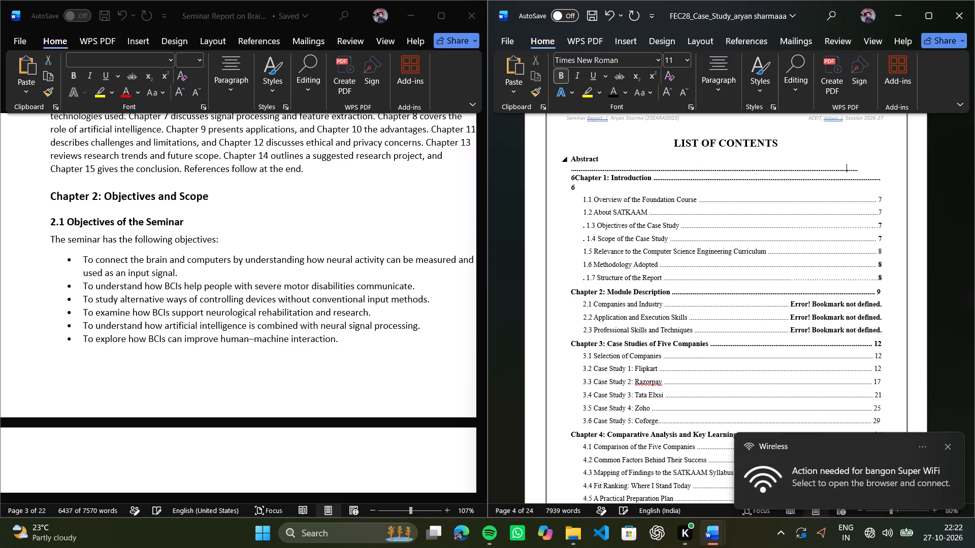
Shorten the Abstract entry's dot leader until its page number 6 fits on the same line as the title.
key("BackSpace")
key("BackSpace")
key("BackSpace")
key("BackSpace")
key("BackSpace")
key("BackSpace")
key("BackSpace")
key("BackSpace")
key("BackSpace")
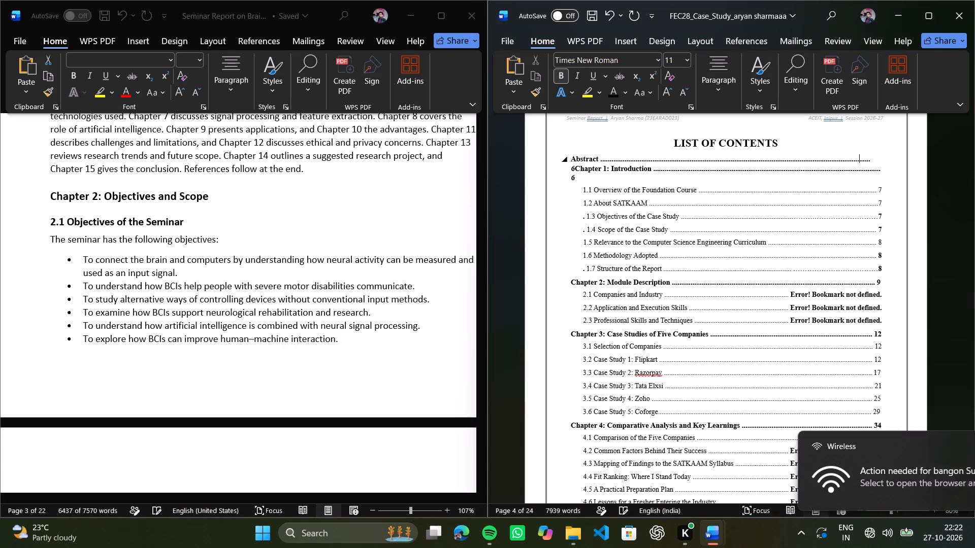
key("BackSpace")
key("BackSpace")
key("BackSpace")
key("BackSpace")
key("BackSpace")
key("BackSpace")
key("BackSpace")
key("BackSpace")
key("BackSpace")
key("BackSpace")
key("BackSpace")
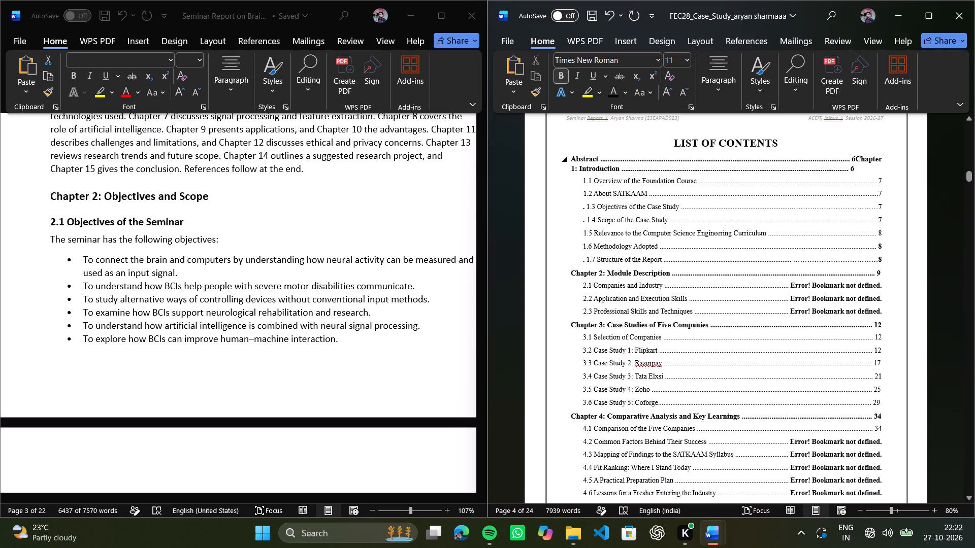
Break the paragraph after the Abstract entry's page number so Chapter 1: Introduction starts on its own line.
left_click(856, 161)
key("Return")
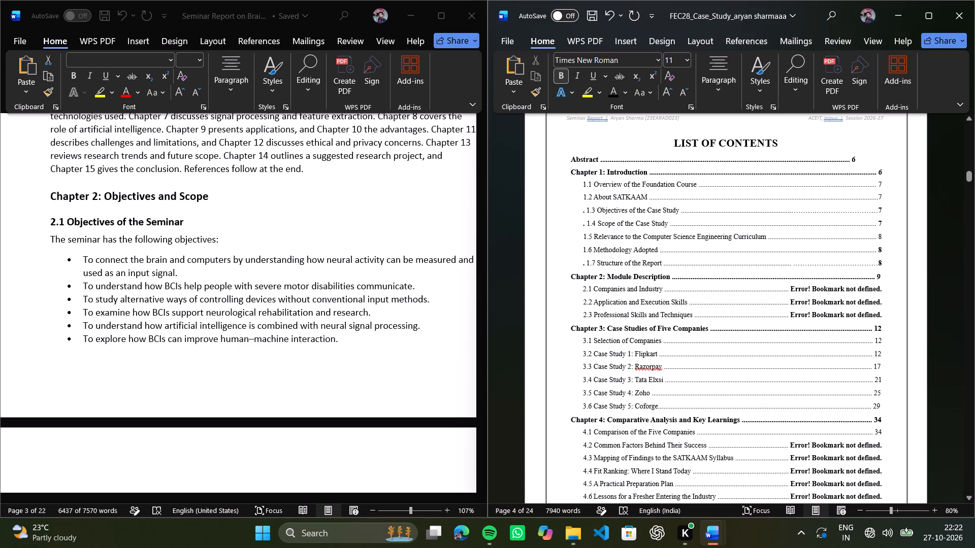
Select the 1.2 About SATKAAM and 1.3 Objectives of the Case Study contents entries and open their paragraph formatting options.
left_click_drag(581, 199, 769, 199)
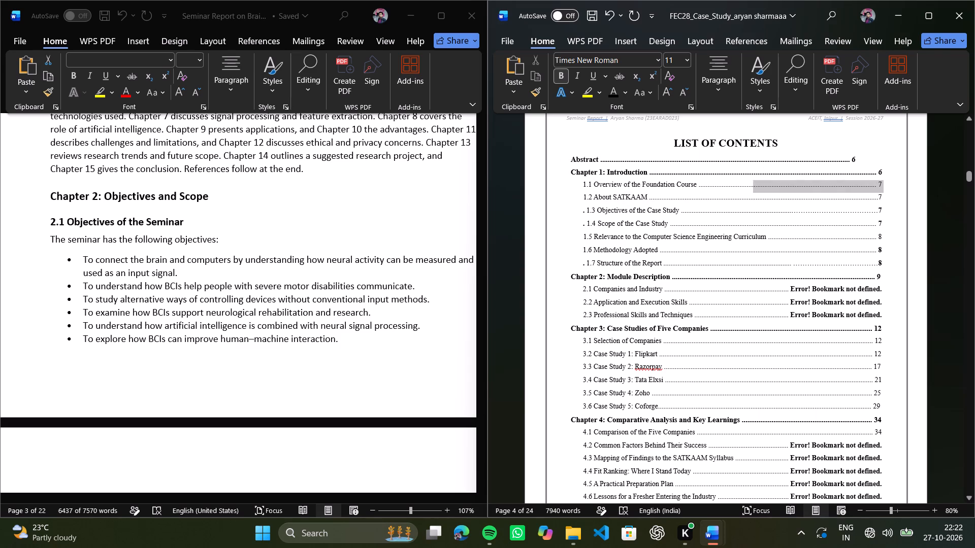
left_click_drag(769, 199, 854, 207)
left_click(734, 70)
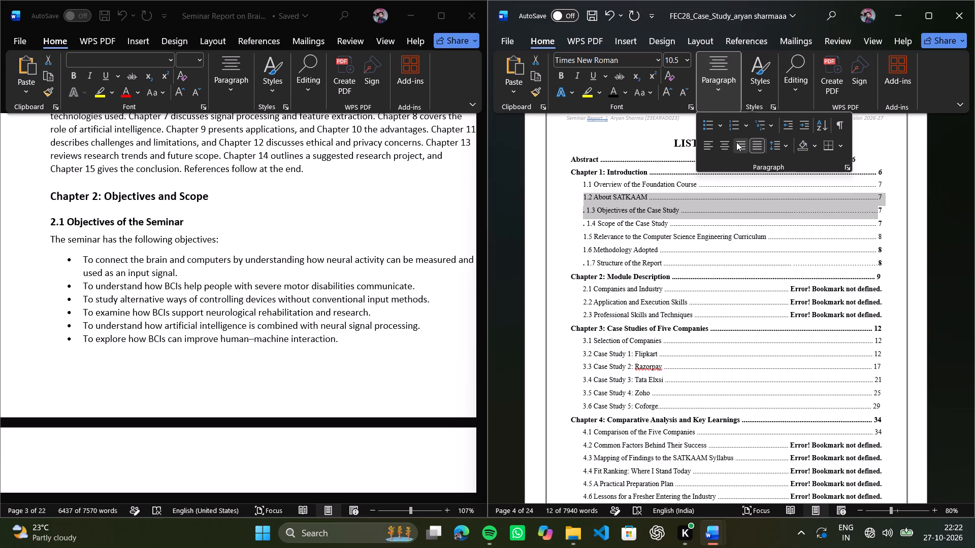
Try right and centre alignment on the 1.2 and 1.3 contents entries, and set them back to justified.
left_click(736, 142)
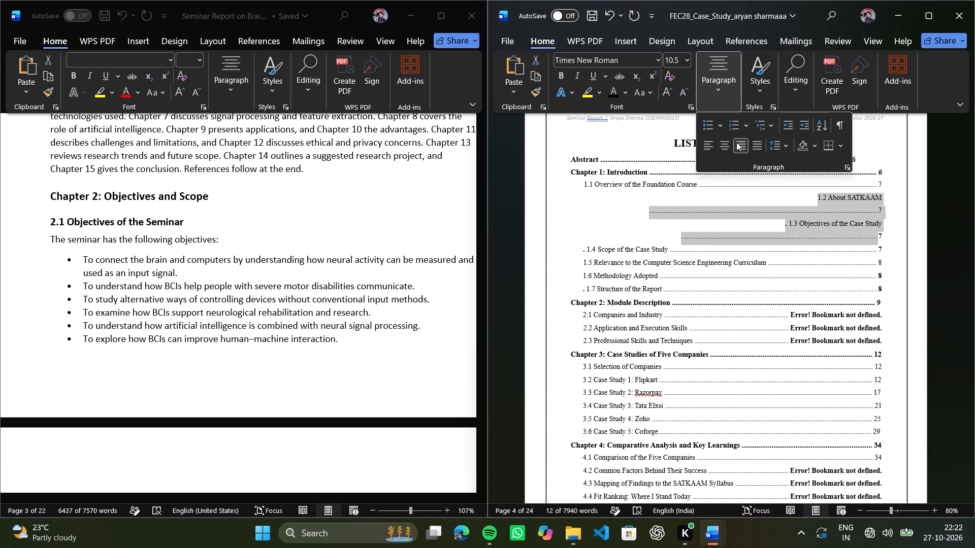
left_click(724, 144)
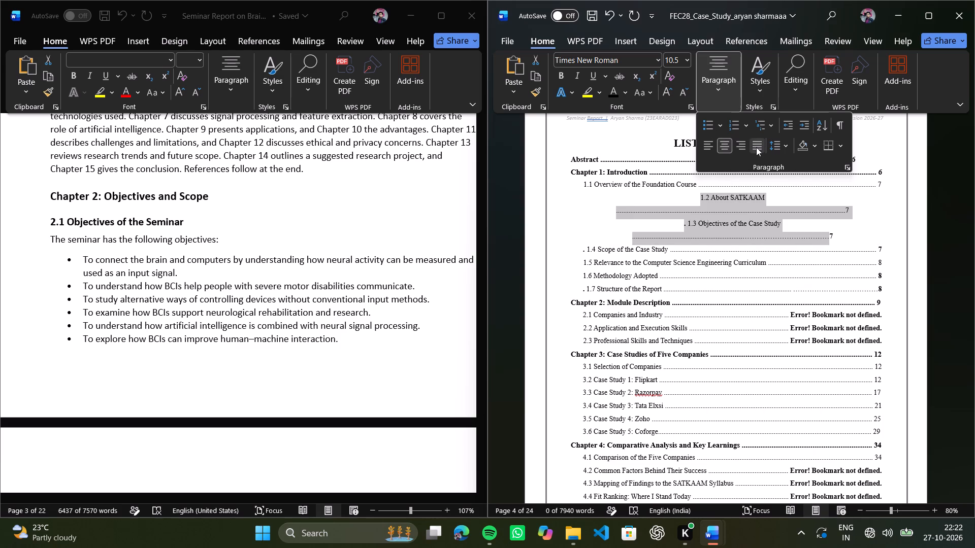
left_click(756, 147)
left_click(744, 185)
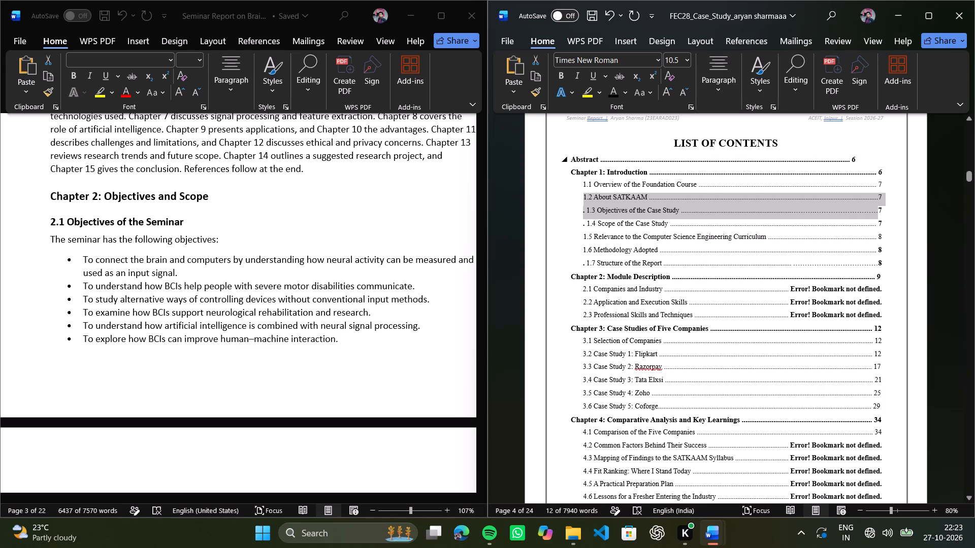
Extend the dot leader of the Abstract contents entry so its page number lines up with the entries below.
left_click(623, 163)
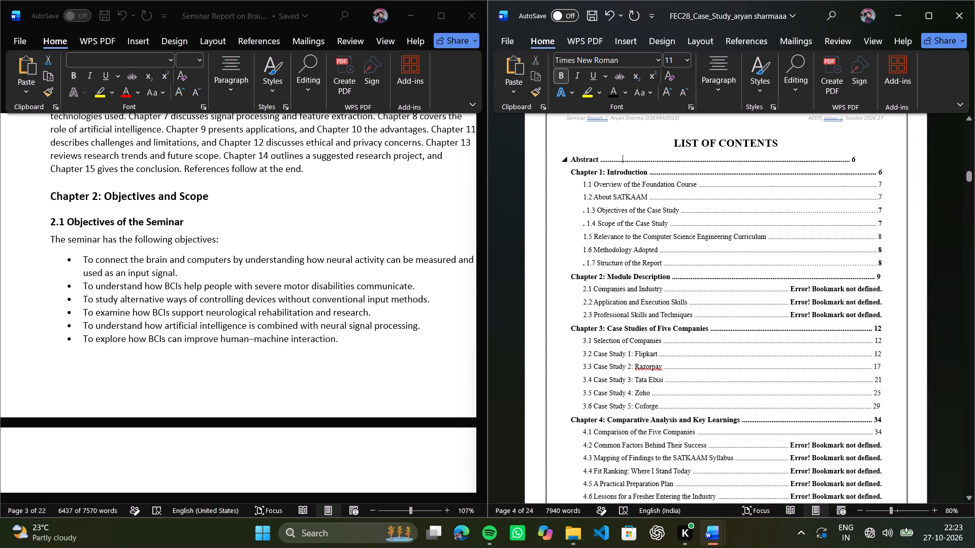
key("period")
key("period")
key("period")
key("period")
type("..........")
Replace the bookmark error text in the 2.1 Companies and Industry contents entry with page number 10.
scroll(663, 207, "down", 1)
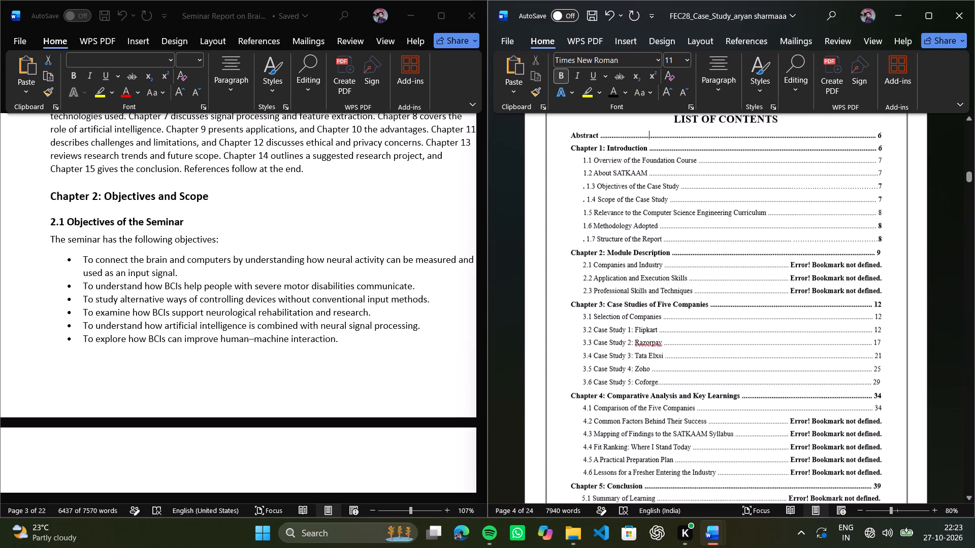
scroll(663, 207, "down", 1)
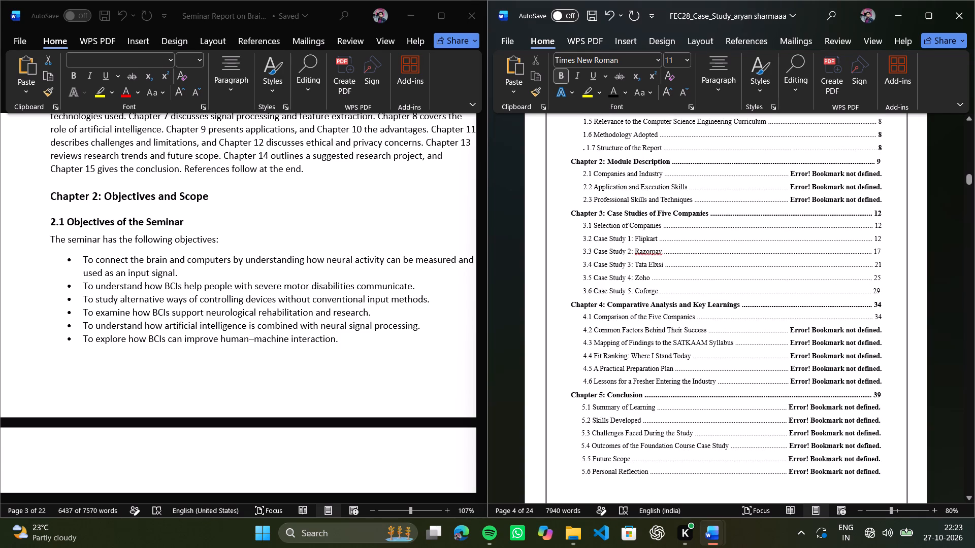
left_click_drag(791, 174, 882, 174)
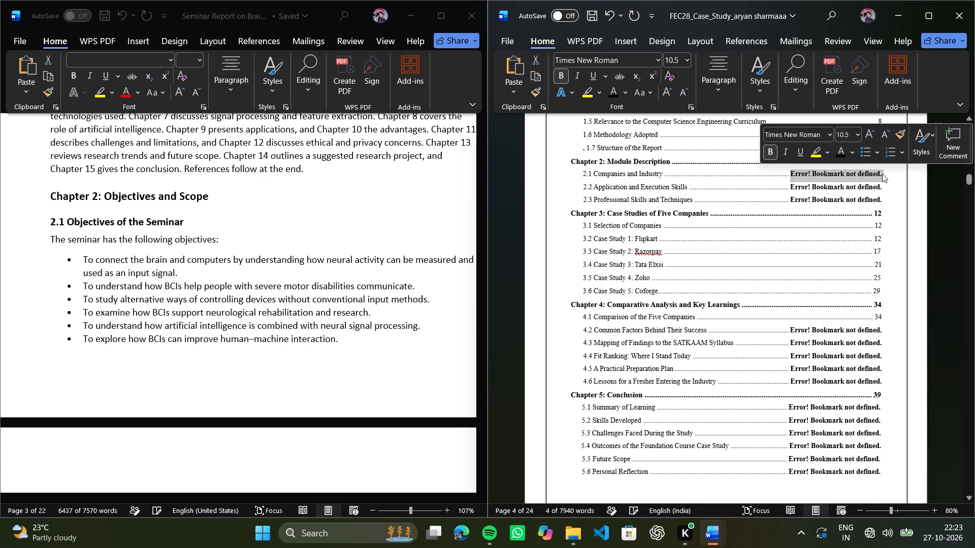
key("1")
key("0")
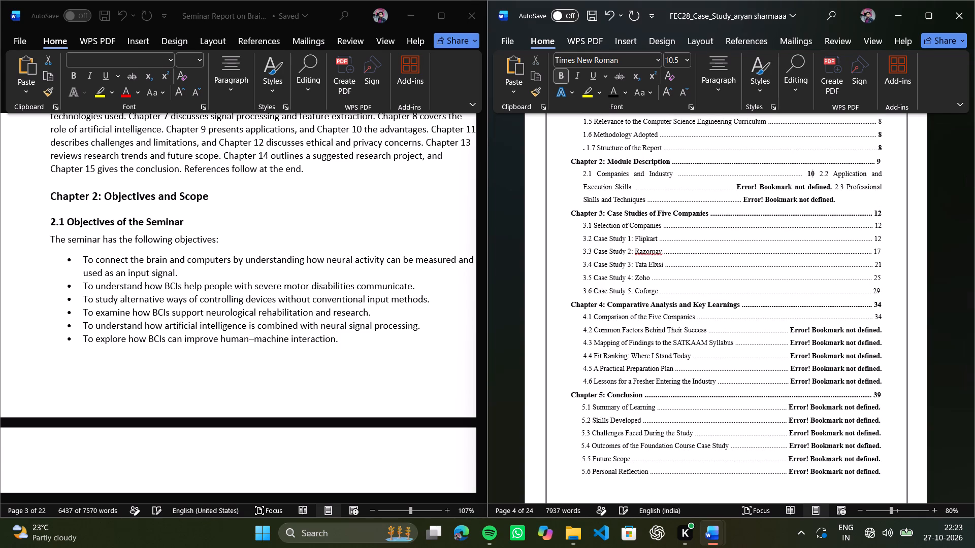
Extend the dot leader of the 2.1 Companies and Industry entry so its page number lines up with the page-number column.
key("Left")
key("Left")
key("Left")
key("period")
key("period")
key("period")
key("period")
key("period")
key("period")
key("period")
key("period")
key("period")
key("period")
key("period")
key("period")
key("period")
key("period")
key("period")
key("period")
key("period")
key("period")
key("period")
key("period")
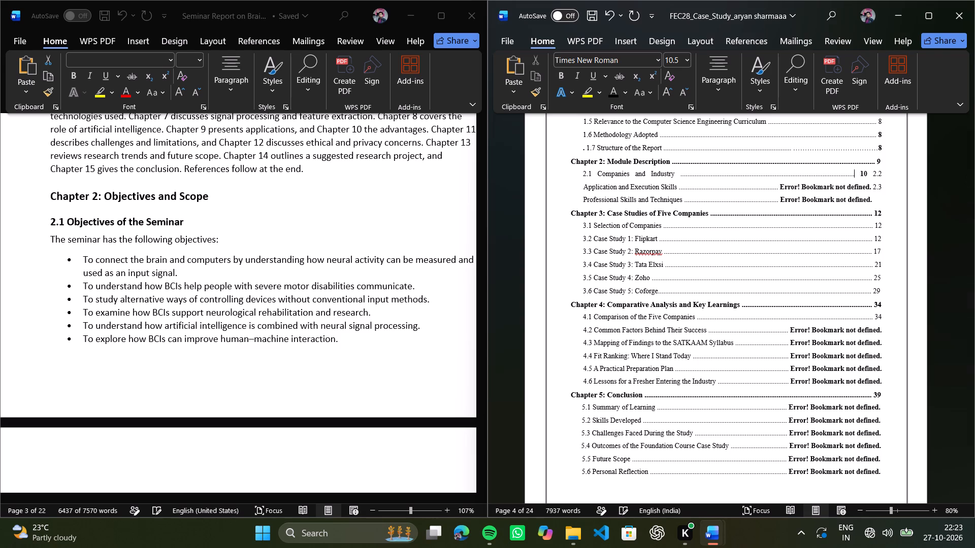
key("period")
key("Right")
key("Right")
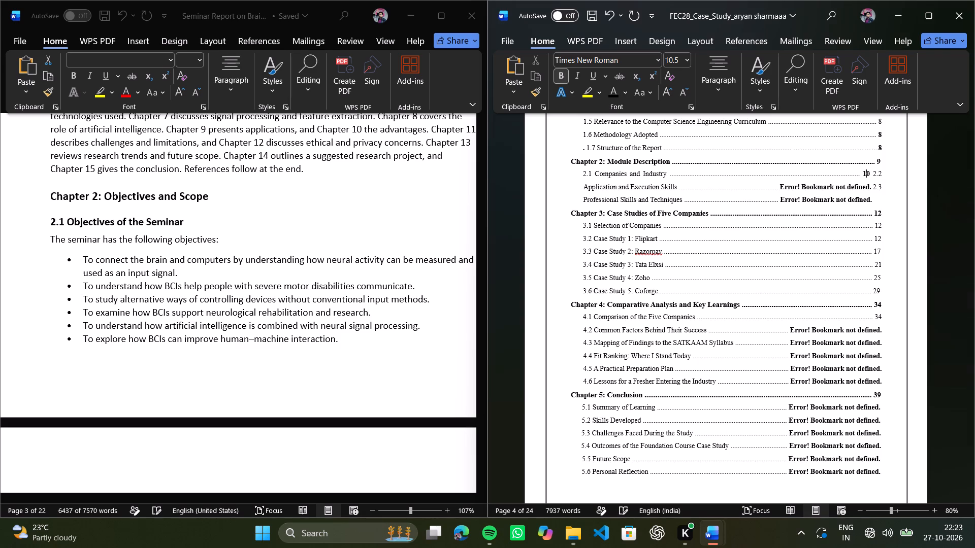
key("Left")
key("BackSpace")
key("BackSpace")
key("period")
key("period")
key("period")
key("period")
key("period")
key("period")
key("period")
key("period")
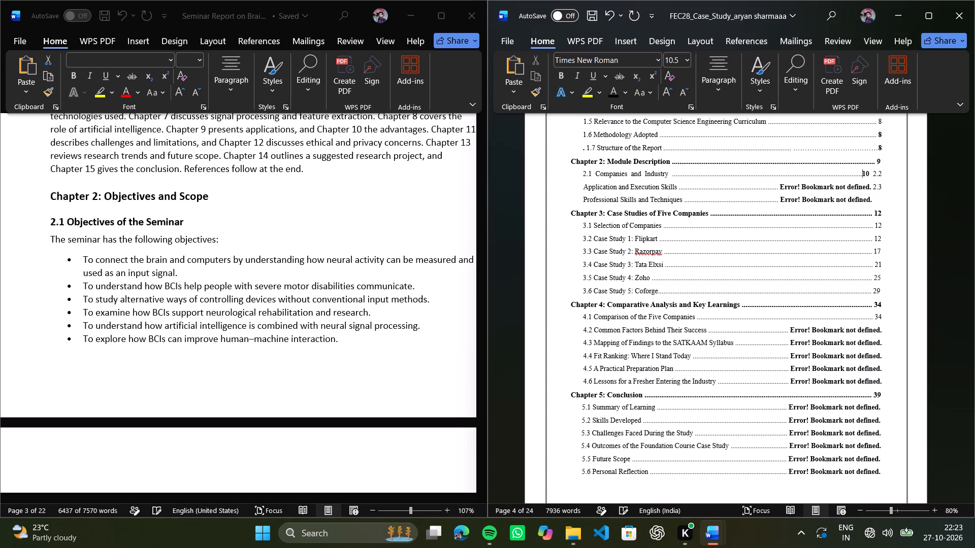
key("period")
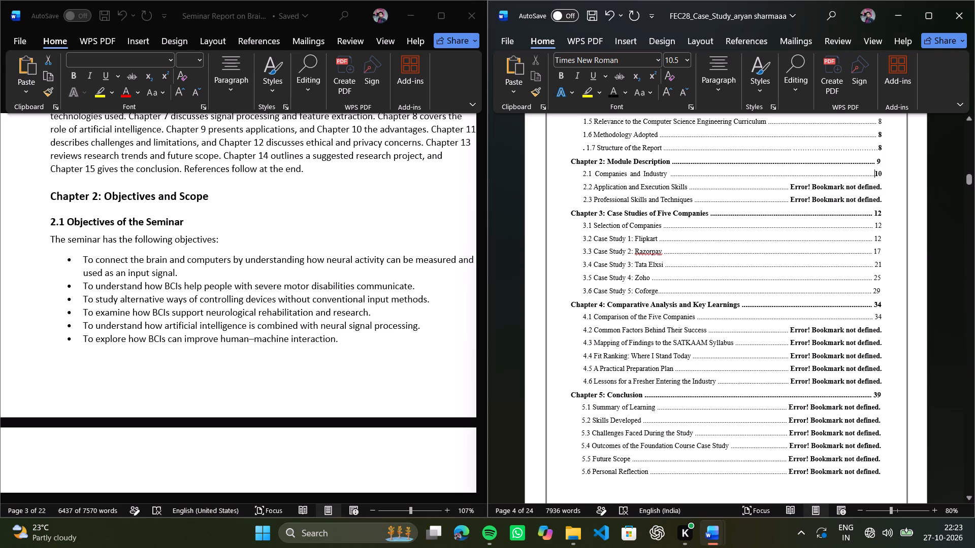
Replace the bookmark error text in the 2.2 Application and Execution Skills contents entry with page number 11.
left_click_drag(789, 190, 795, 189)
left_click_drag(795, 189, 883, 188)
double_click(883, 188)
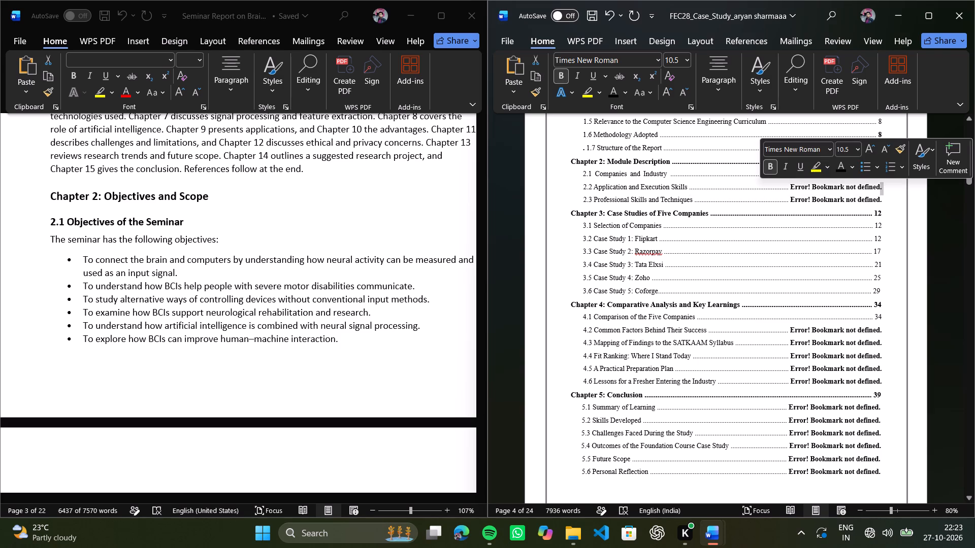
left_click_drag(792, 187, 846, 183)
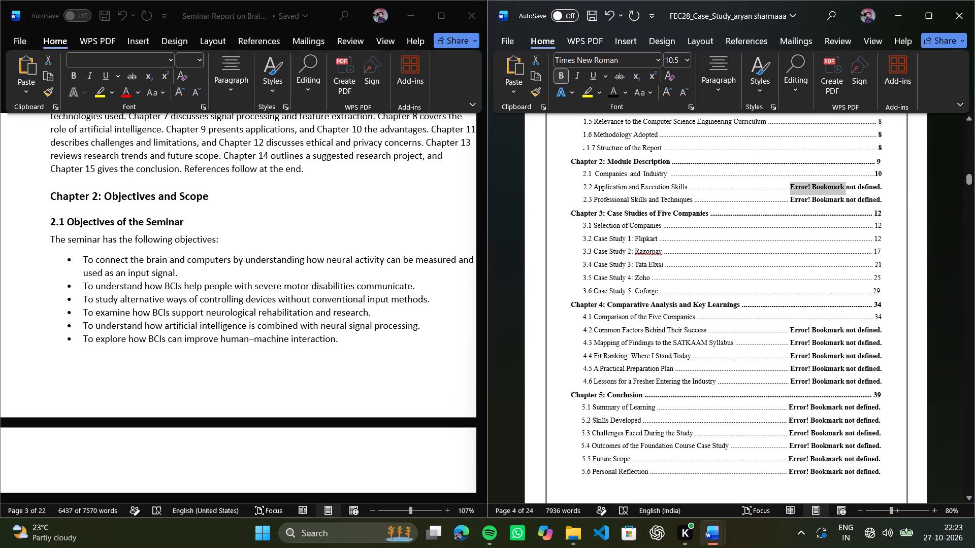
left_click_drag(846, 183, 879, 189)
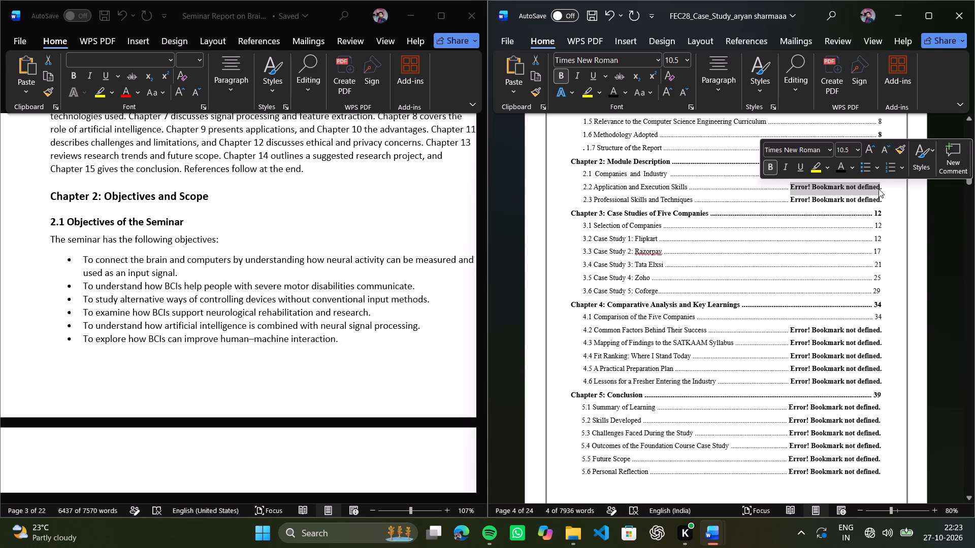
key("BackSpace")
key("1")
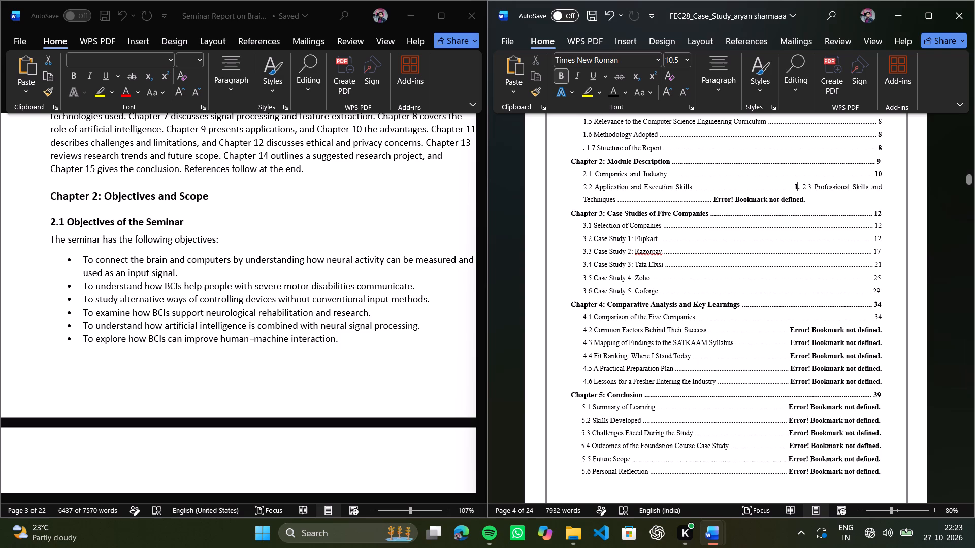
key("0")
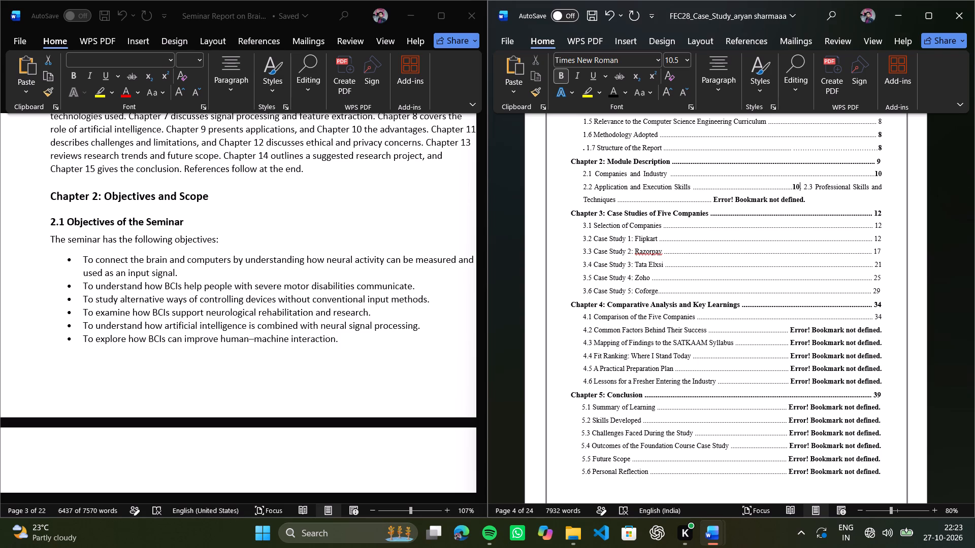
key("BackSpace")
key("1")
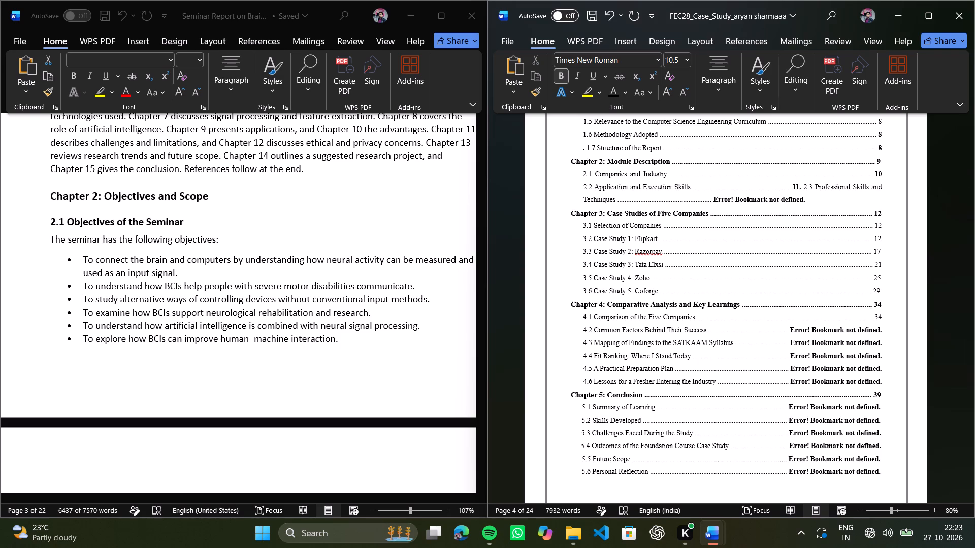
Extend the dot leader of the 2.2 Application and Execution Skills entry so its page number lines up with the page-number column.
key("Left")
key("Left")
key("space")
key("BackSpace")
key("period")
key("period")
key("period")
key("period")
key("period")
key("period")
key("period")
key("period")
key("period")
key("period")
key("period")
key("period")
key("period")
key("period")
key("period")
key("period")
key("period")
key("period")
key("period")
key("period")
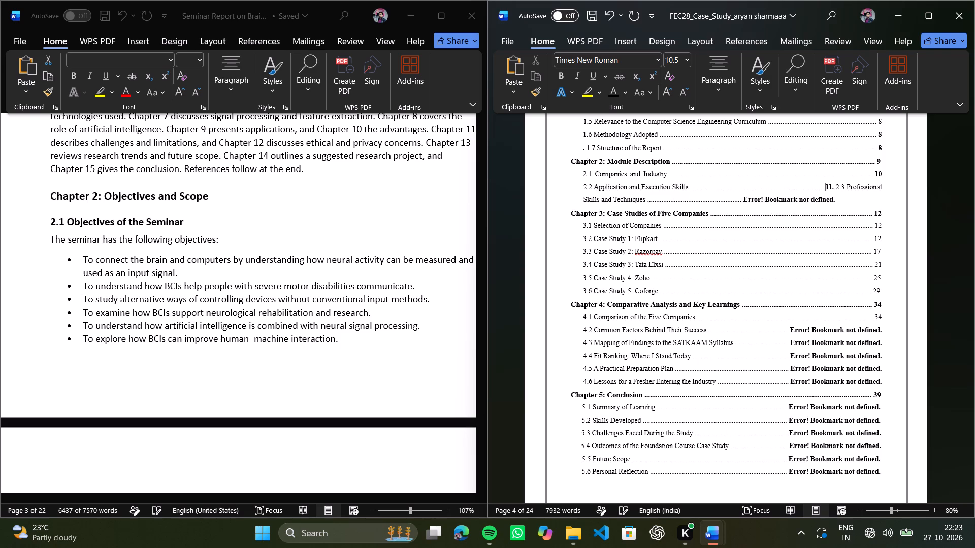
key("period")
key("period")
key("period")
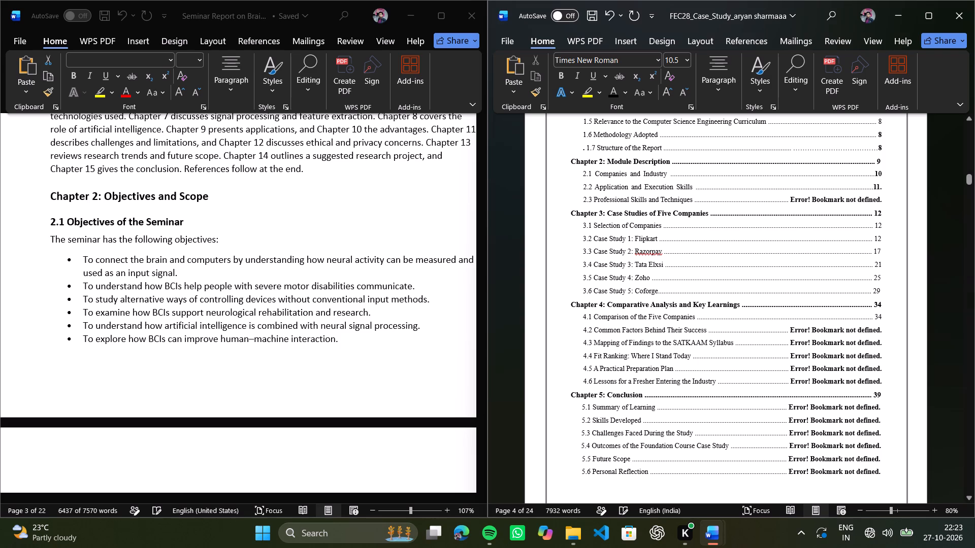
key("period")
key("period")
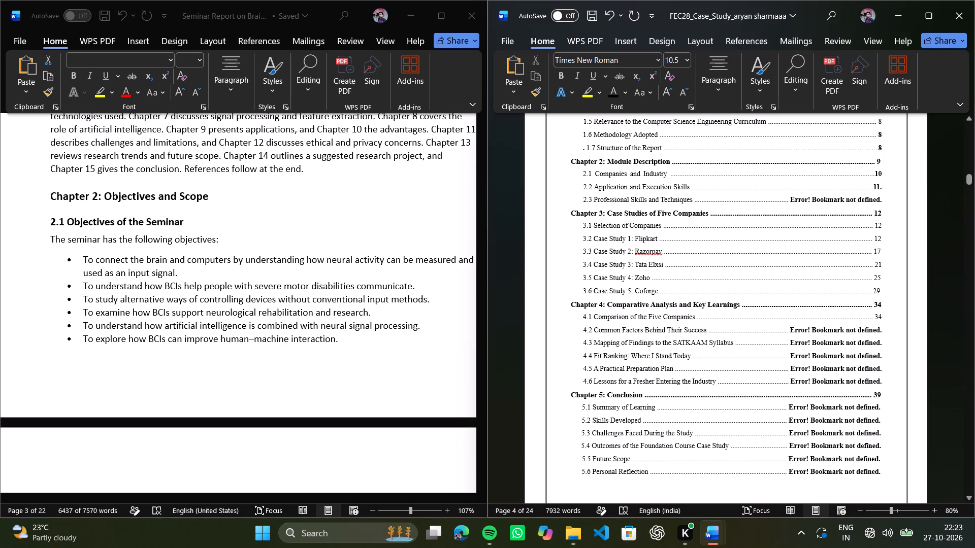
key("period")
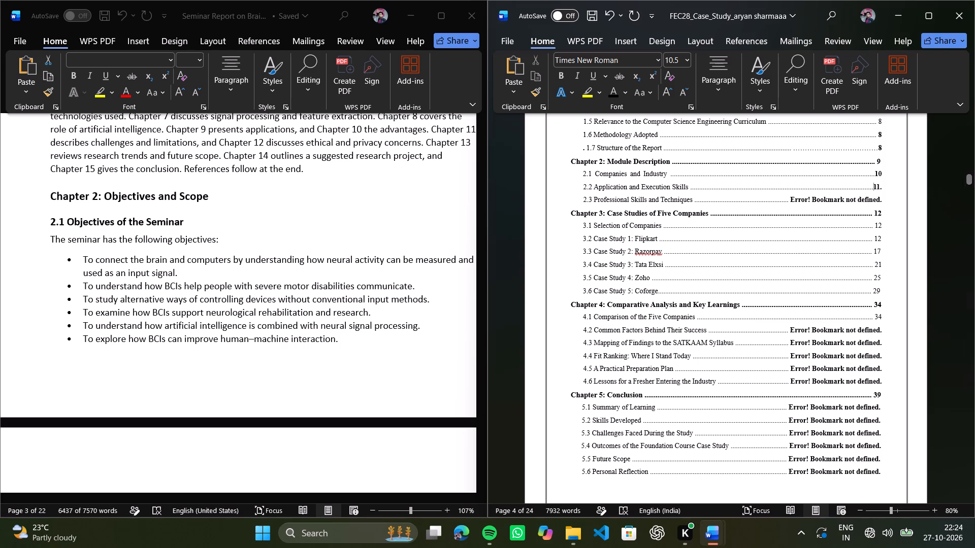
key("period")
key("period")
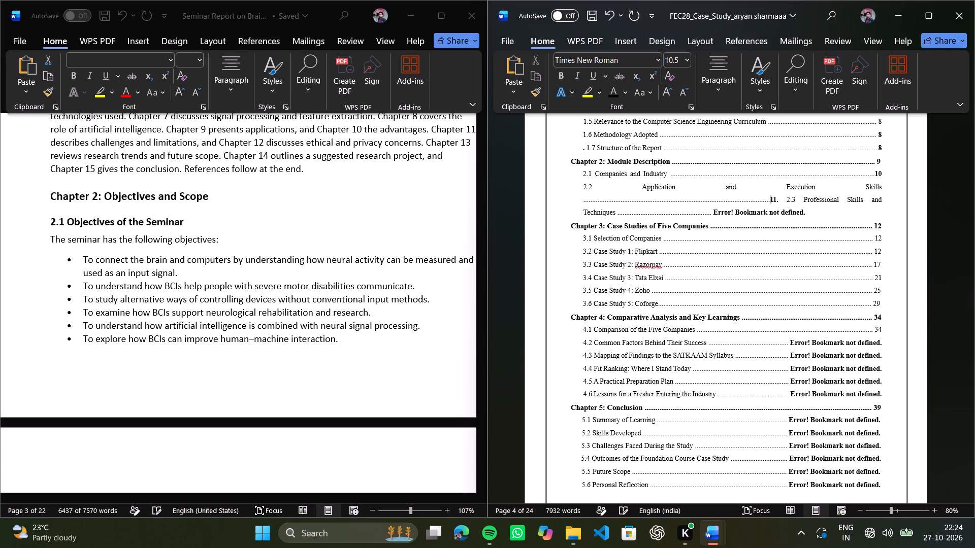
key("BackSpace")
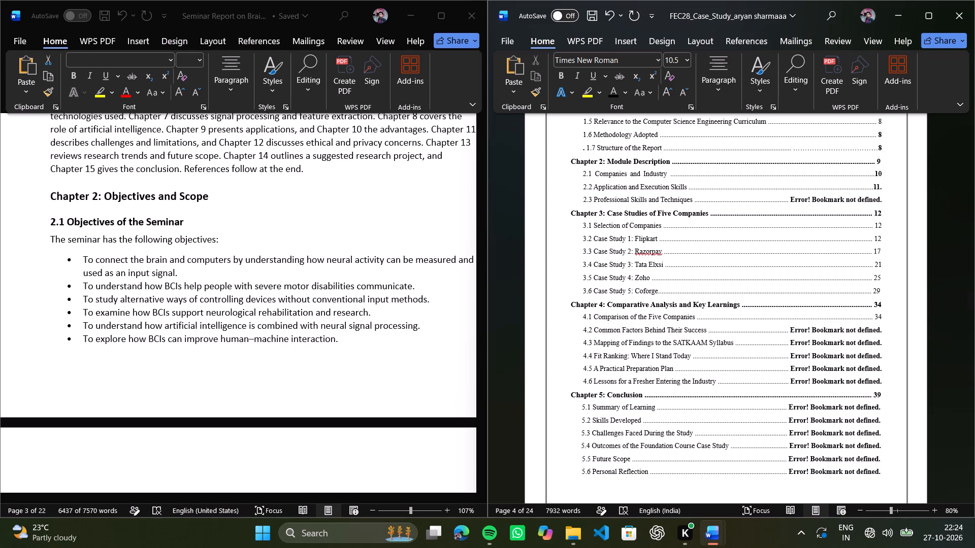
Split the 2.2 Application and Execution Skills entry from the 2.1 entry with a paragraph break.
left_click(584, 187)
key("BackSpace")
key("Return")
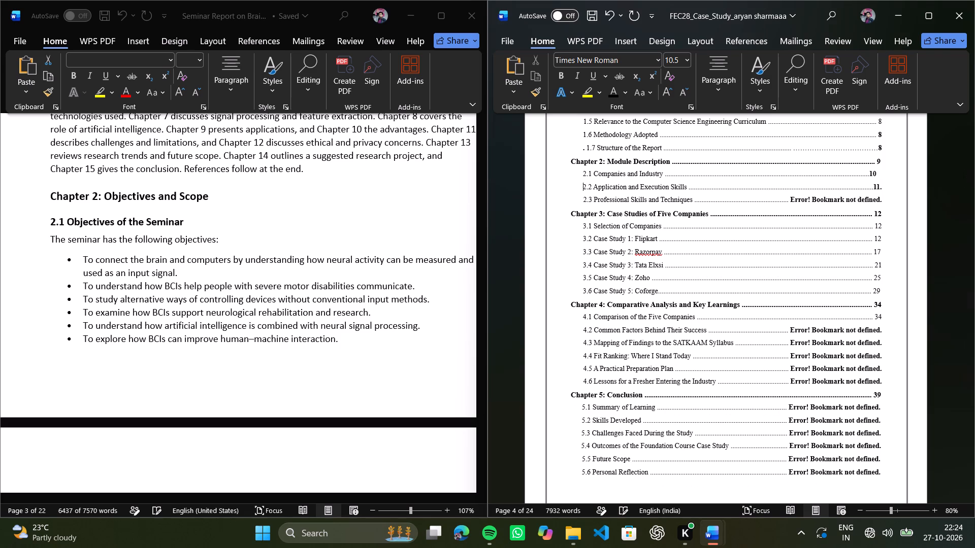
Delete the stray period after the page number of the 2.2 Application and Execution Skills entry.
left_click(881, 189)
key("BackSpace")
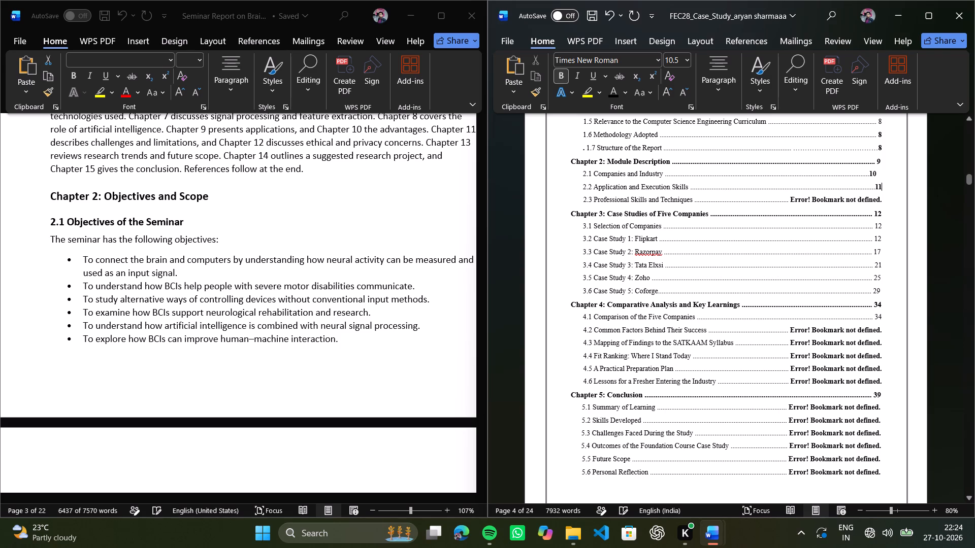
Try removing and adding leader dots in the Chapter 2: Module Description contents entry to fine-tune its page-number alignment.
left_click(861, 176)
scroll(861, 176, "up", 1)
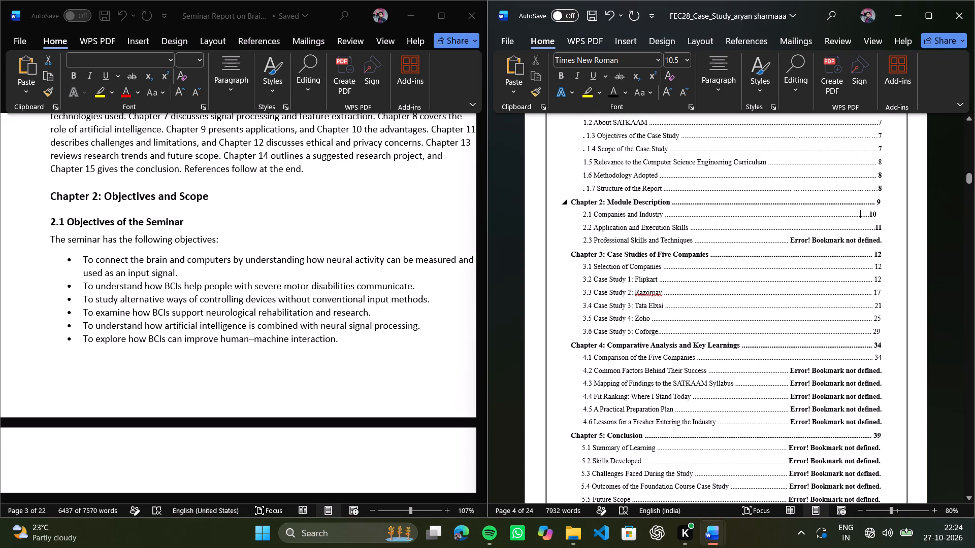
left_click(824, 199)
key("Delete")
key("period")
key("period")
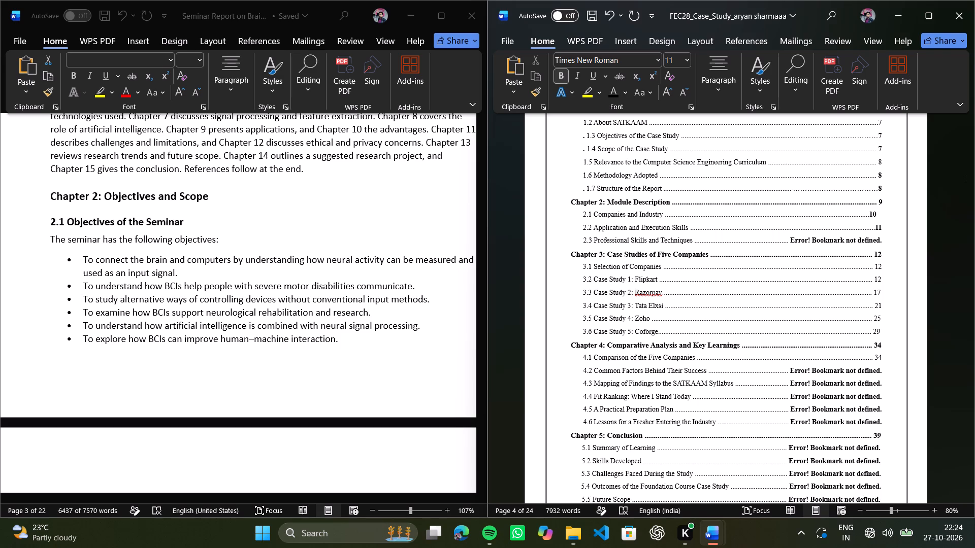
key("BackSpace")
Add one more leader dot to the Chapter 2: Module Description contents entry.
key("period")
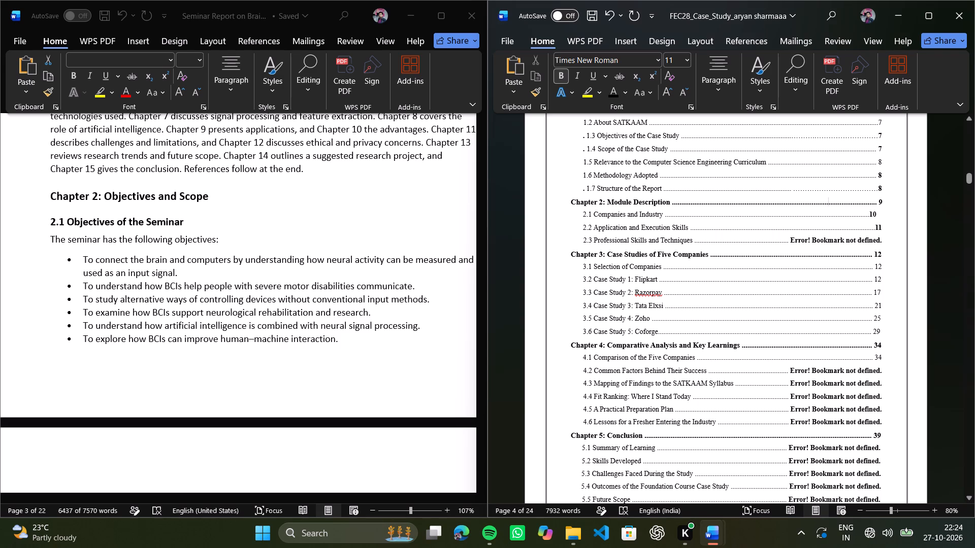
Add four leader dots to the 2.1 Companies and Industry contents entry so its page number lines up with the page-number column.
triple_click(820, 215)
left_click(820, 215)
type("....")
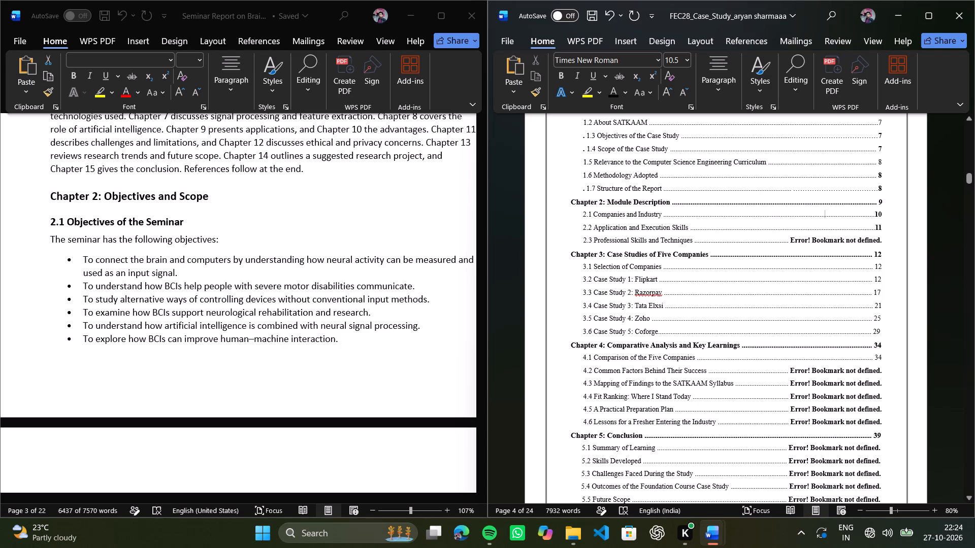
Delete the "Error! Bookmark not defined." text from the 2.3 Professional Skills and Techniques contents entry.
left_click_drag(792, 240, 835, 243)
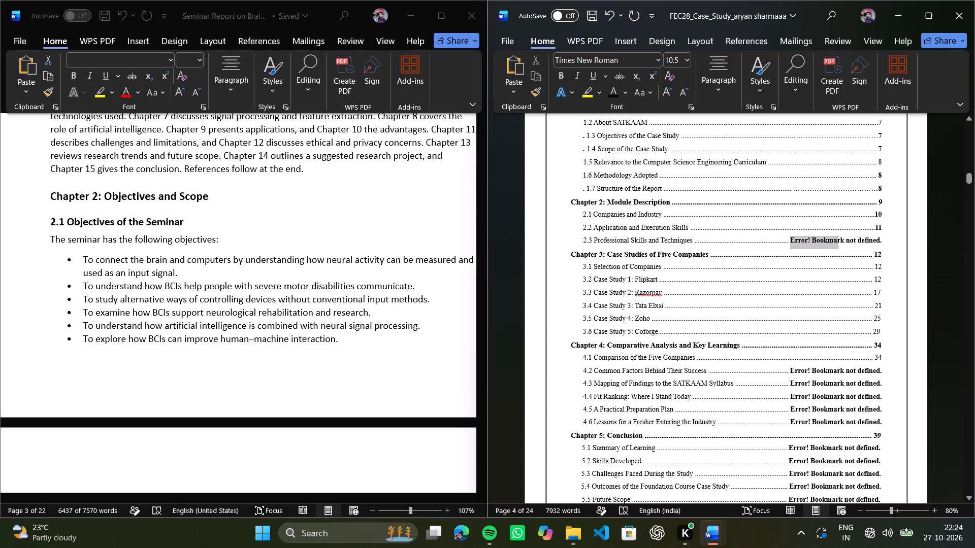
left_click_drag(835, 243, 886, 244)
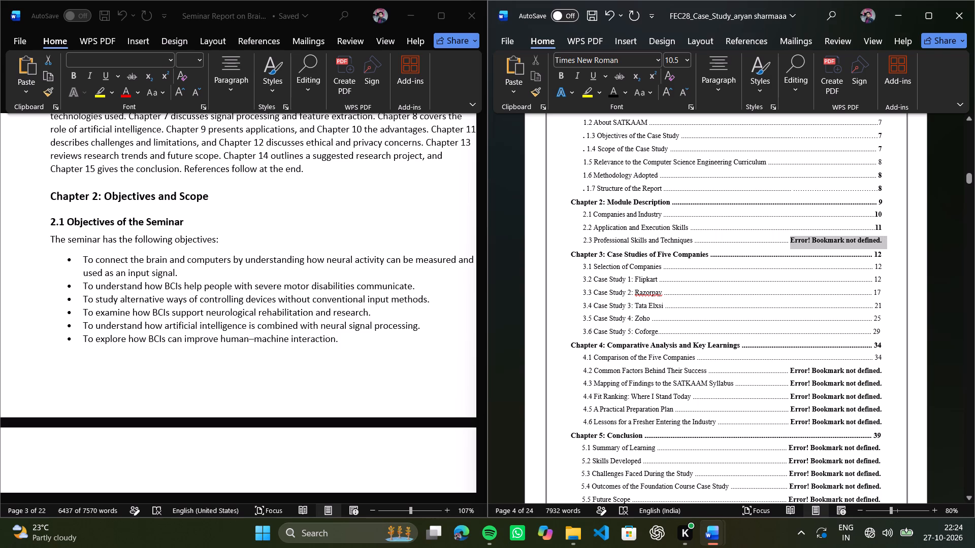
left_click_drag(886, 244, 890, 244)
key("BackSpace")
key("BackSpace")
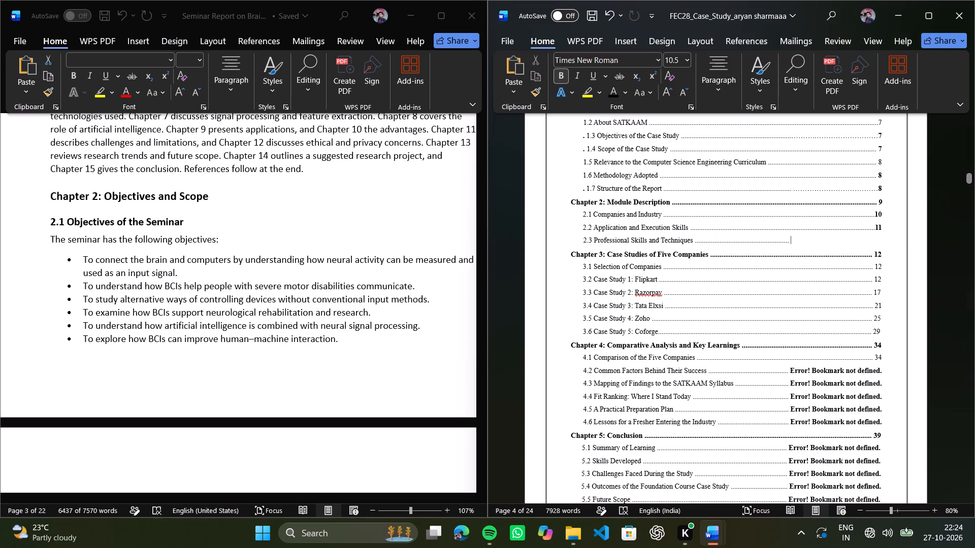
Extend the dot leader of the 2.3 Professional Skills and Techniques entry to the page-number column and enter page number 11.
key("period")
key("period")
key("period")
key("period")
key("period")
key("period")
key("period")
key("period")
key("period")
key("period")
key("period")
key("period")
key("period")
key("period")
key("period")
key("period")
key("period")
key("period")
key("period")
key("period")
key("period")
key("BackSpace")
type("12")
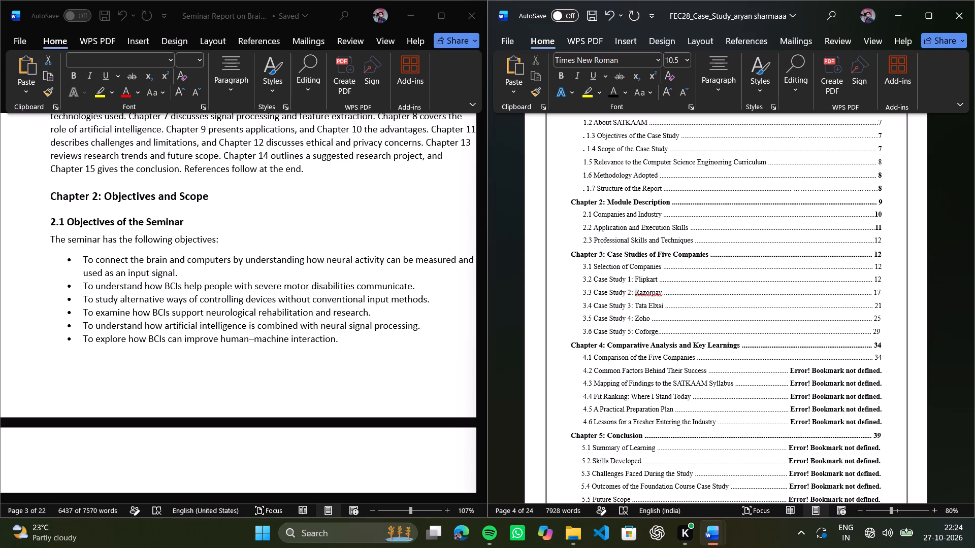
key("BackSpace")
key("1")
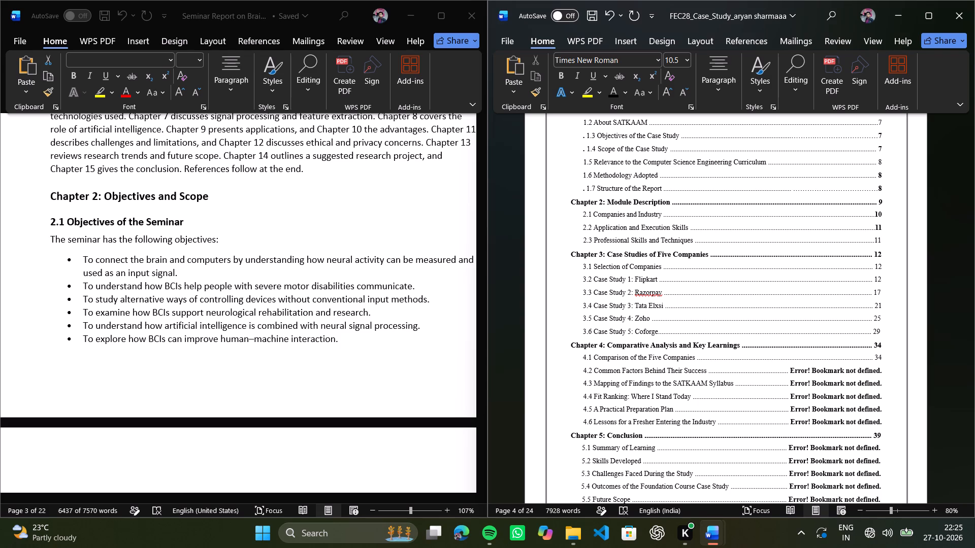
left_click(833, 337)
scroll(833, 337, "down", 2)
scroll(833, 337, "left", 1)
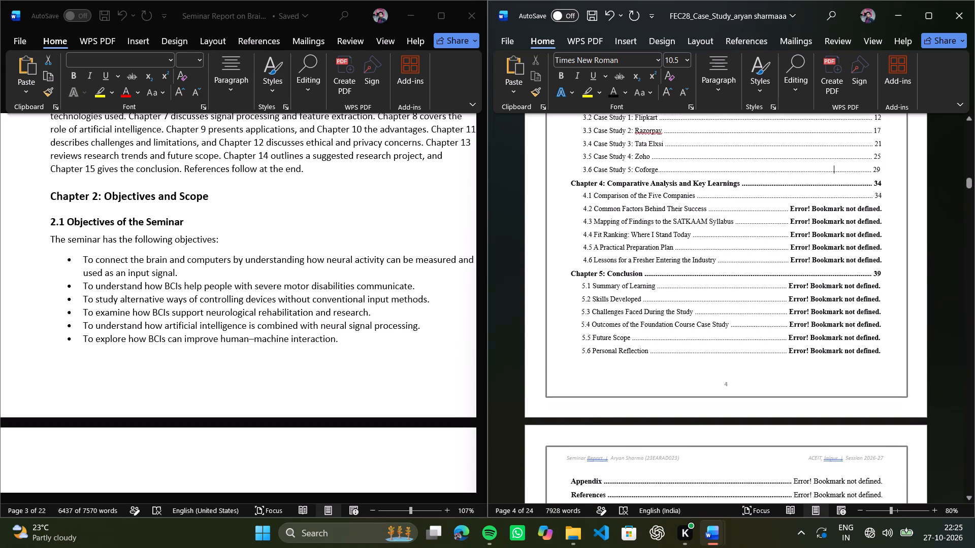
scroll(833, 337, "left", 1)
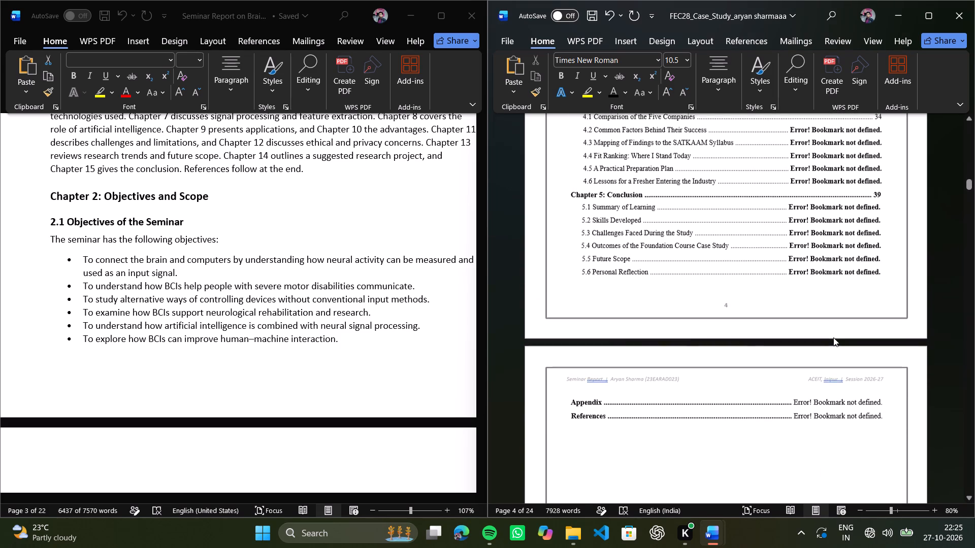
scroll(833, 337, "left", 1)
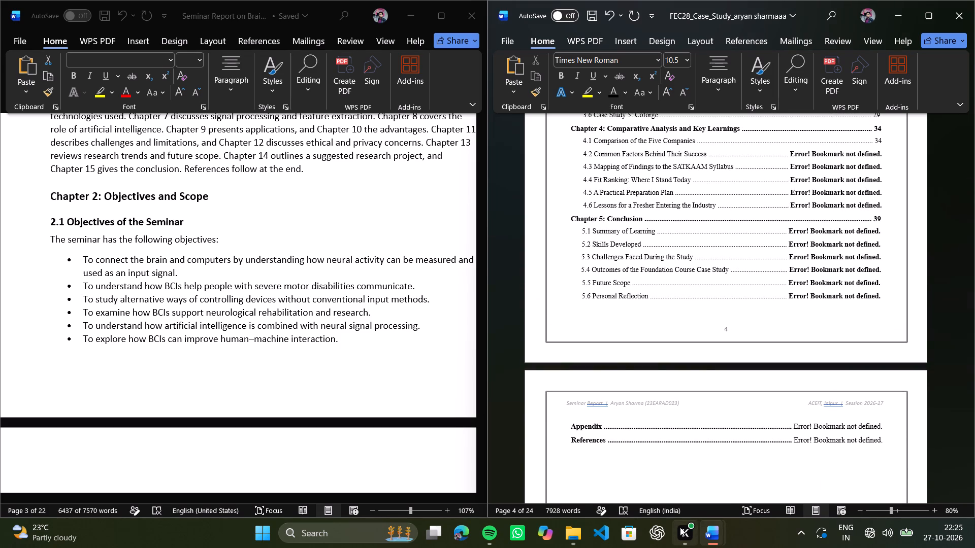
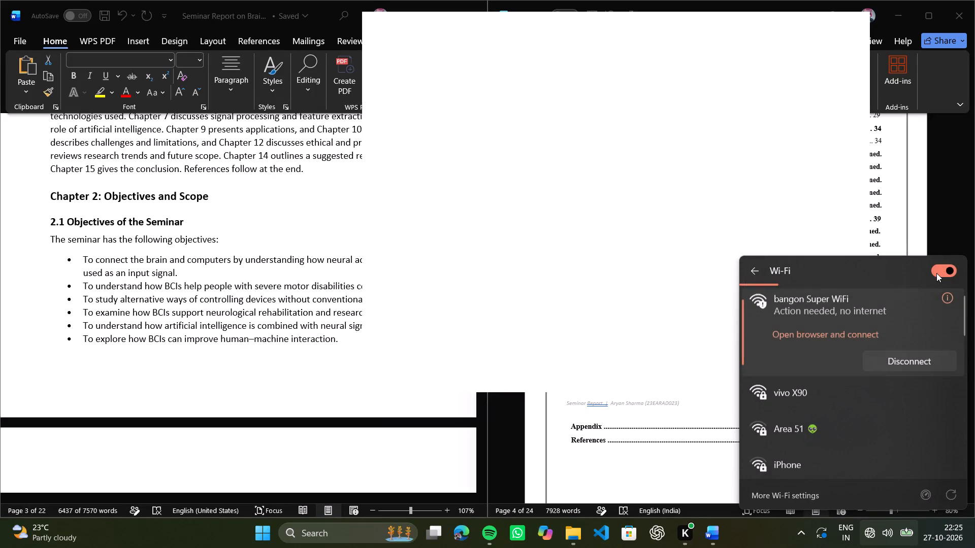
Turn Wi-Fi off and back on repeatedly to reset the connection, and check the refreshed list of available networks.
left_click(938, 275)
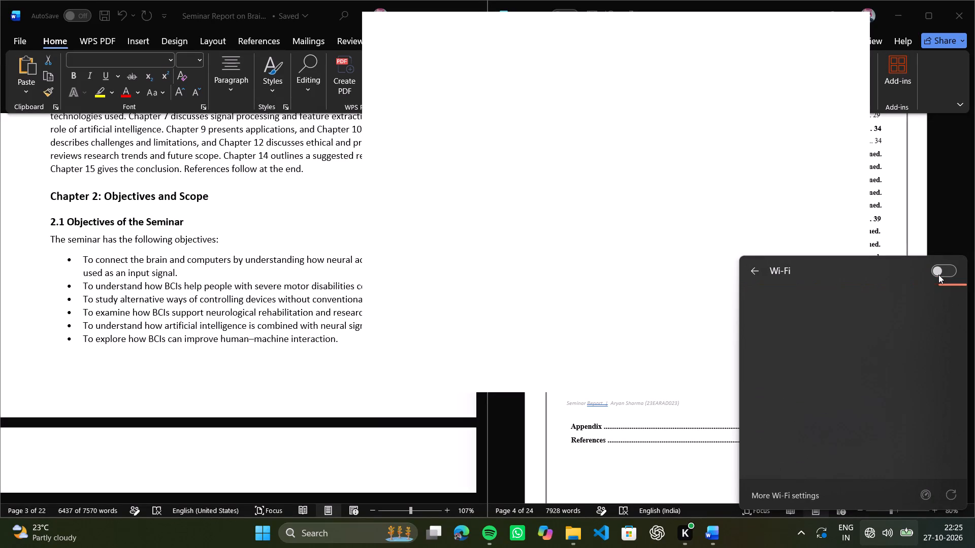
left_click(938, 275)
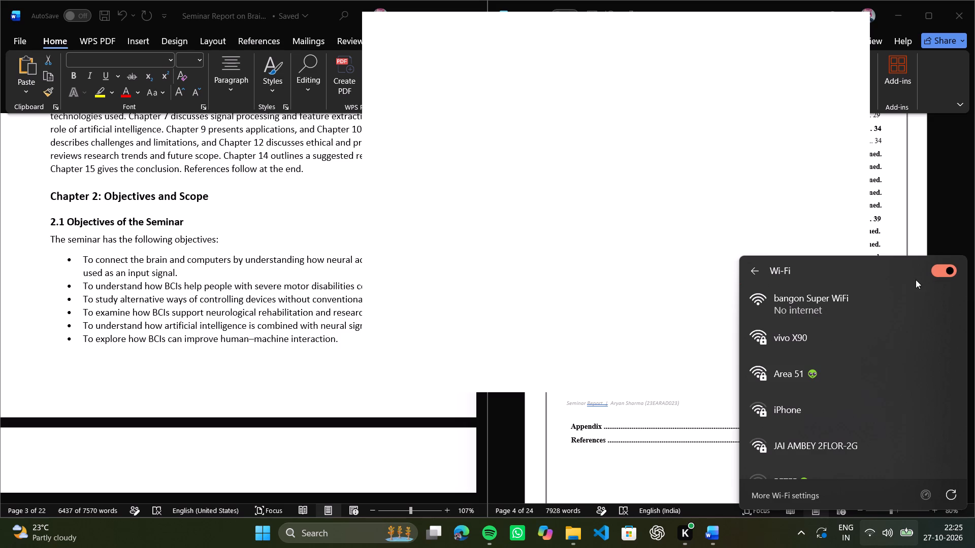
left_click(935, 272)
left_click(935, 272)
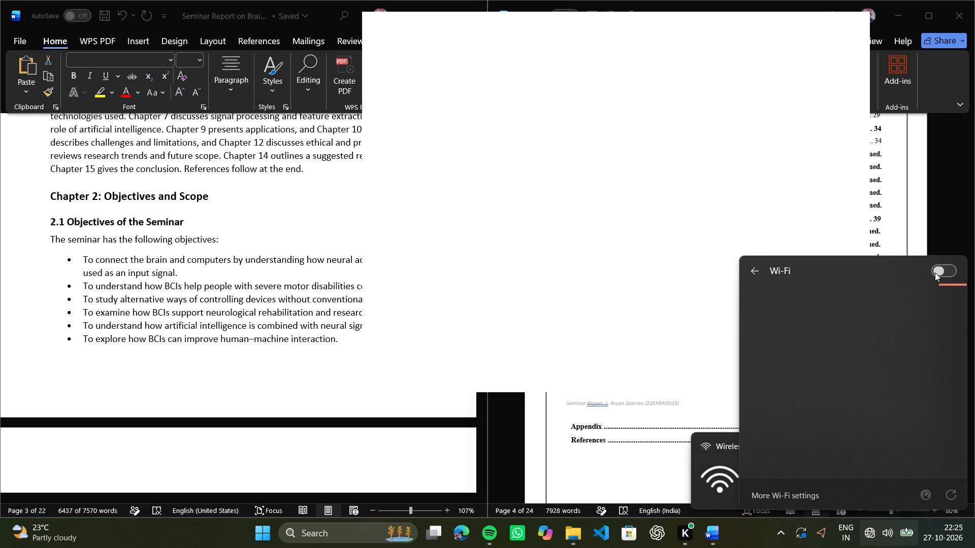
left_click(935, 272)
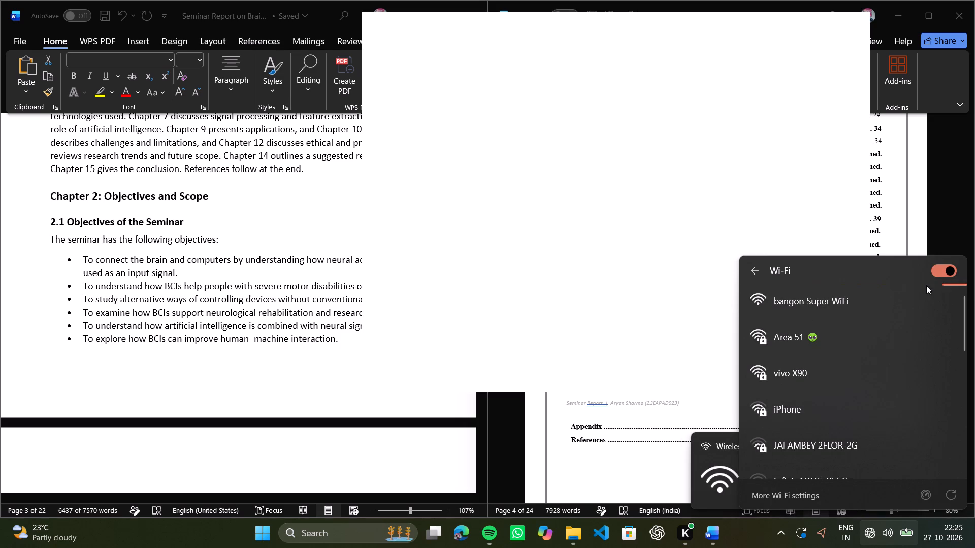
scroll(922, 288, "up", 1)
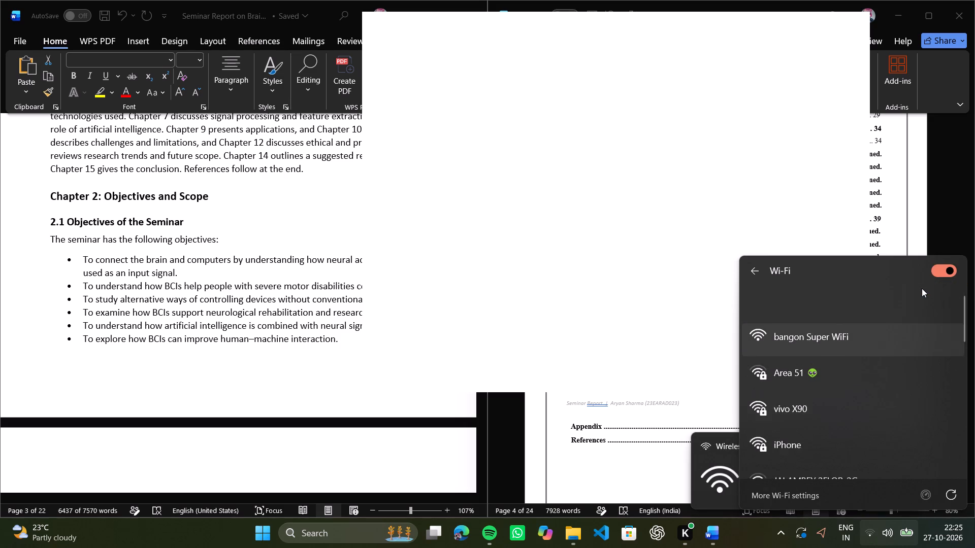
scroll(922, 288, "up", 1)
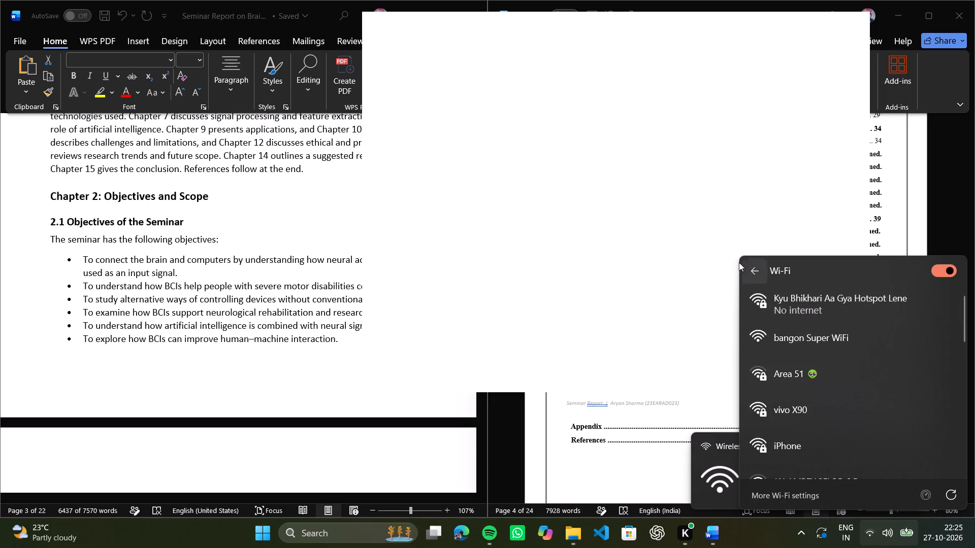
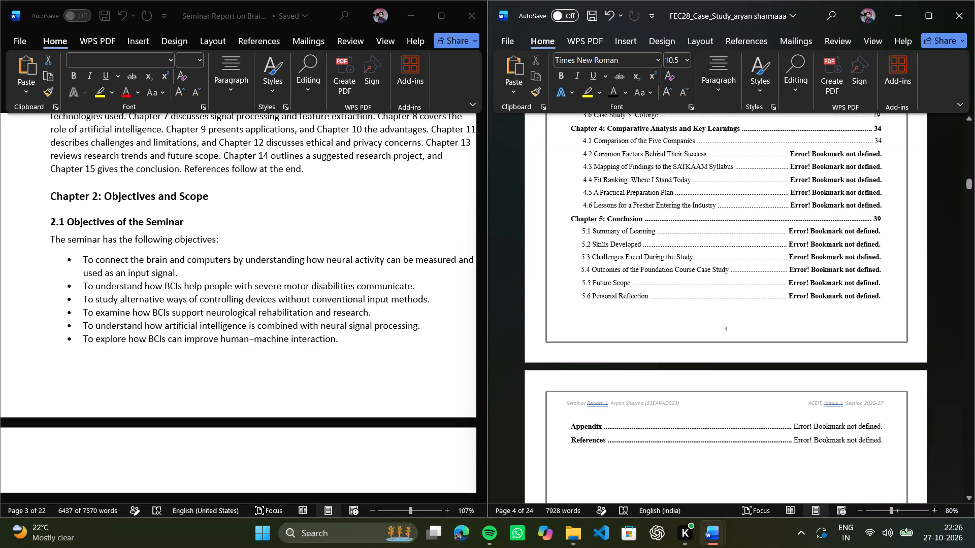
Review the case study's list of contents from Chapter 1 through Chapter 5, checking the page numbers and leader alignment of the entries.
scroll(797, 158, "up", 2)
scroll(797, 158, "down", 1)
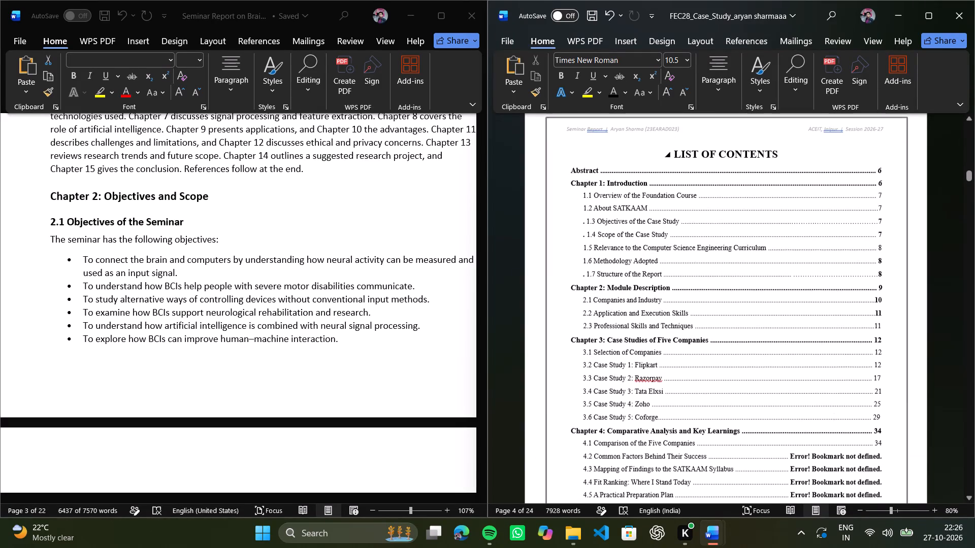
scroll(797, 158, "down", 2)
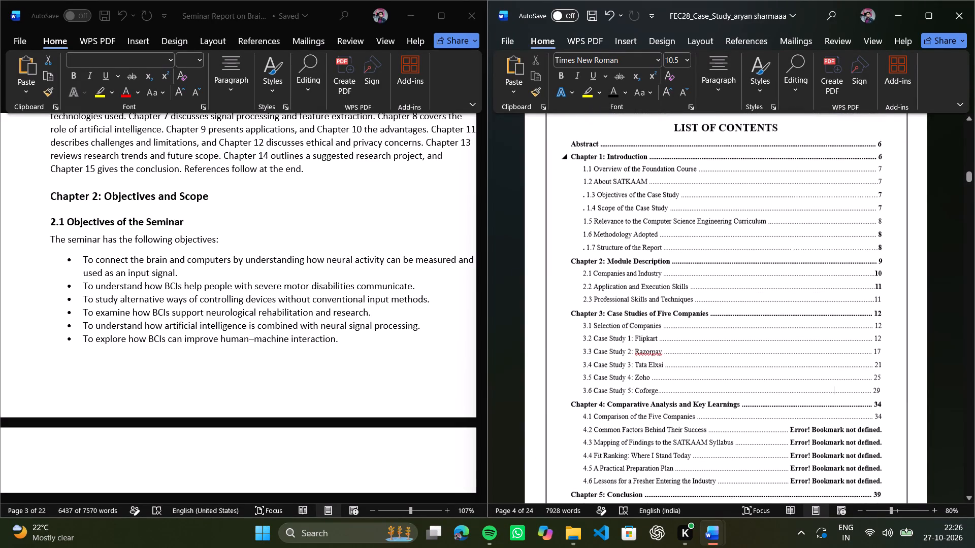
scroll(797, 158, "down", 1)
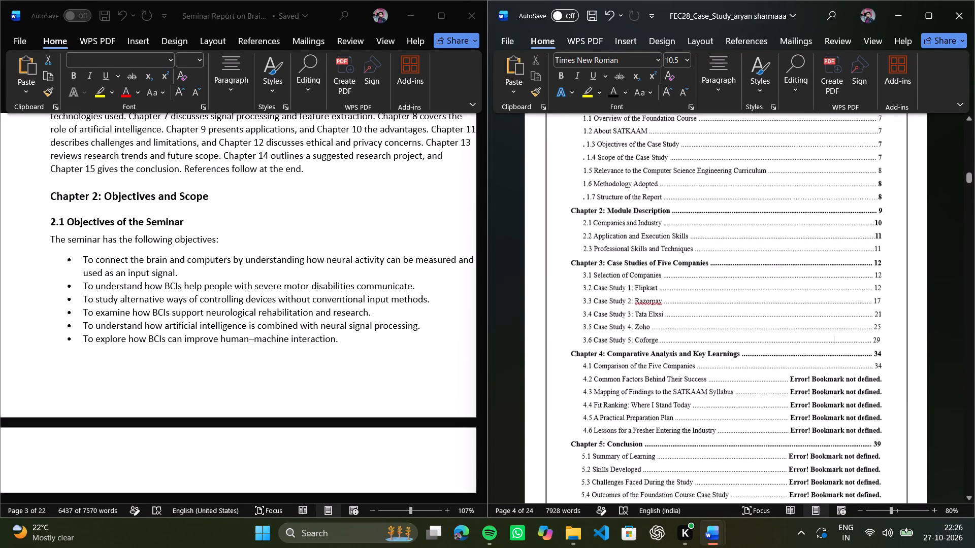
scroll(797, 158, "down", 2)
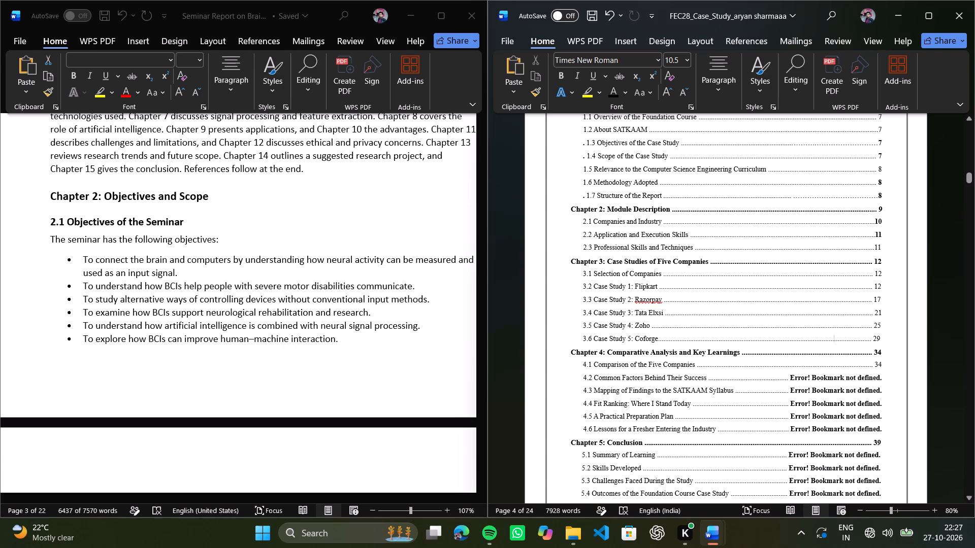
Set the page numbers of the Razorpay (3.3), Tata Elxsi (3.4) and Zoho (3.5) case study contents entries to 13.
left_click(874, 299)
key("Right")
key("Right")
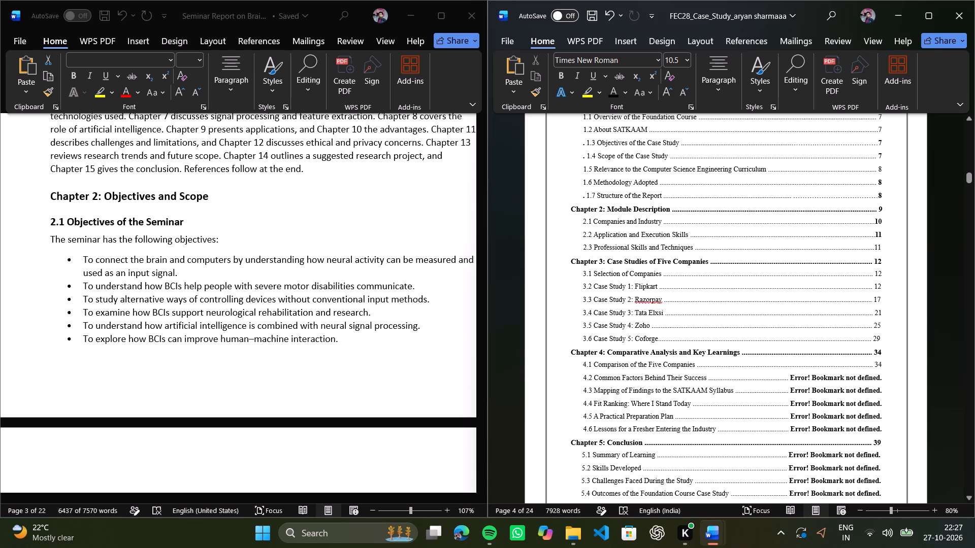
key("BackSpace")
key("3")
key("Down")
key("Left")
key("BackSpace")
key("Right")
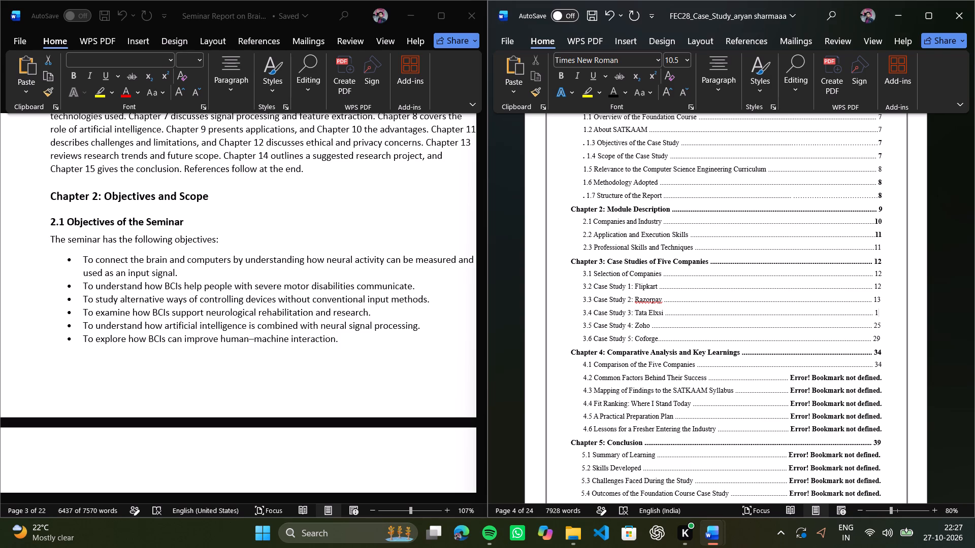
key("3")
key("Down")
key("BackSpace")
key("BackSpace")
type("13")
Set the page numbers of the 3.6 Case Study 5: Coforge and Chapter 4 contents entries to 14.
key("Down")
key("BackSpace")
key("BackSpace")
key("BackSpace")
type("14")
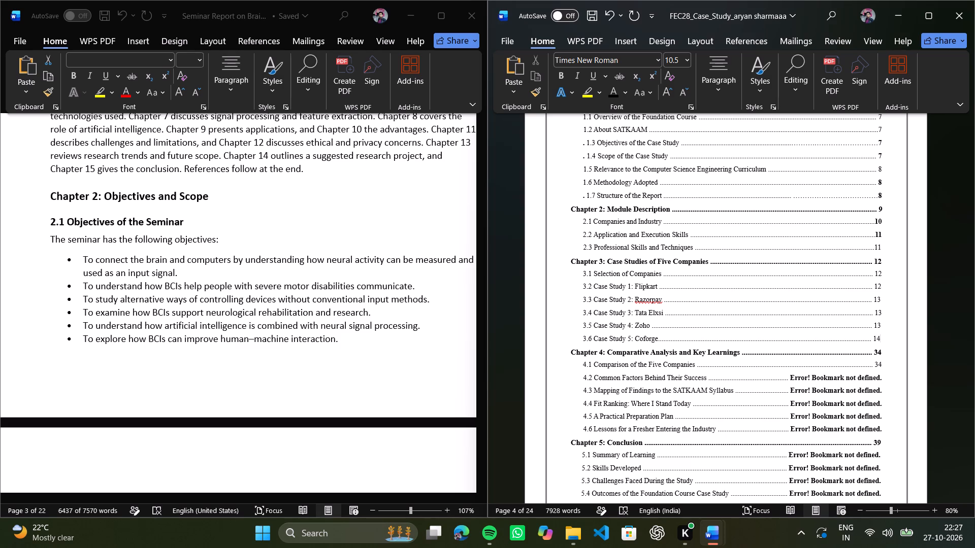
key("Down")
key("BackSpace")
key("BackSpace")
type("14")
Set the 4.1 Comparison of the Five Companies entry's page number to 15, with the 4.2 entry starting on its own line.
key("Down")
key("BackSpace")
key("BackSpace")
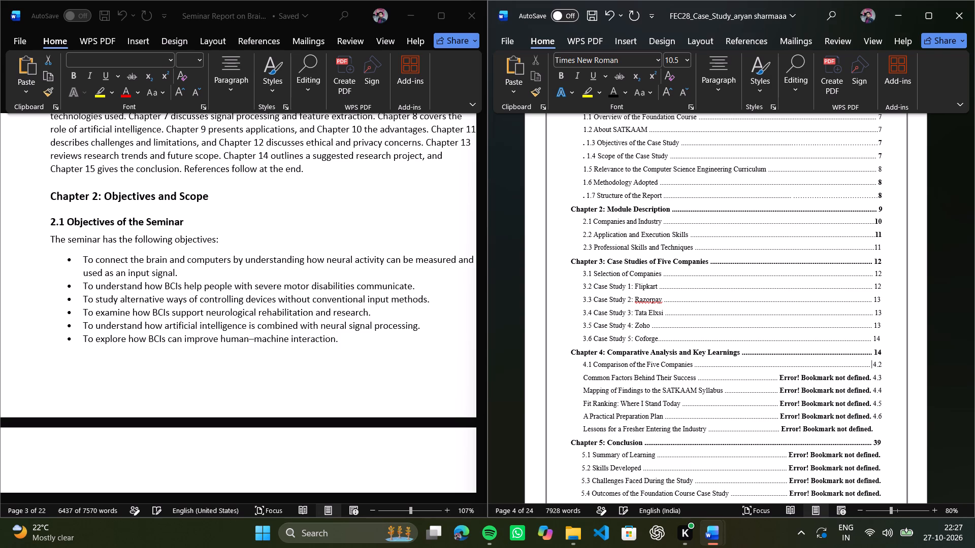
key("1")
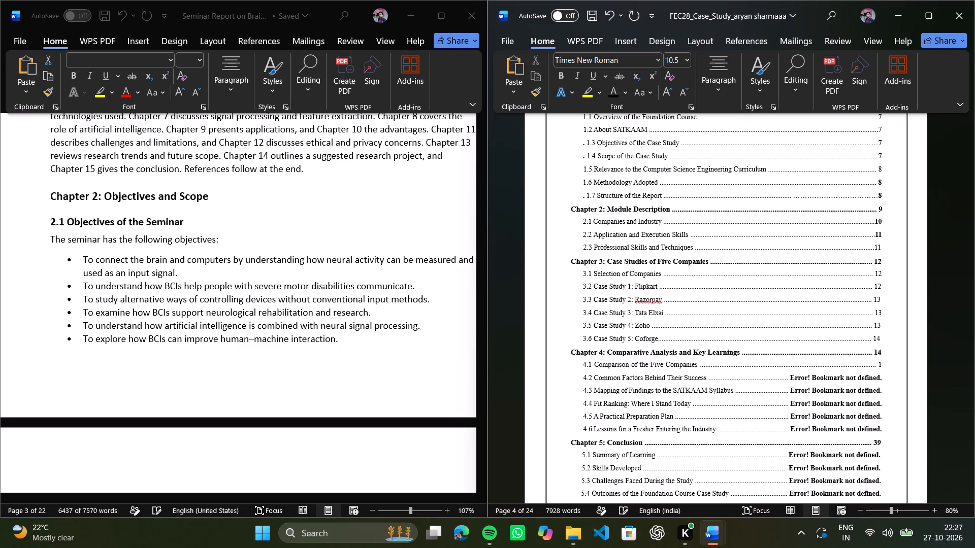
key("5")
key("Return")
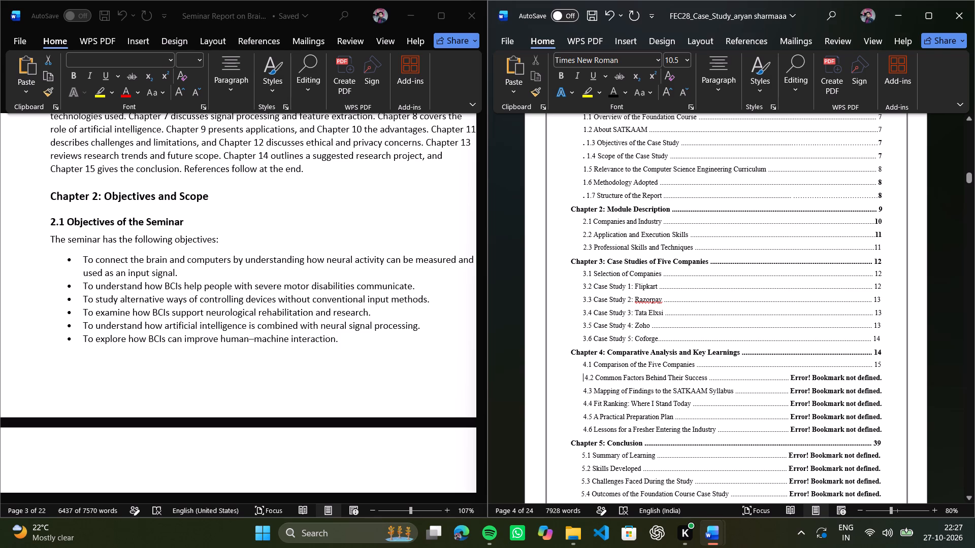
Delete the "Error! Bookmark not defined." text from the 4.2 Common Factors Behind Their Success contents entry.
left_click(820, 374)
left_click_drag(820, 374, 794, 386)
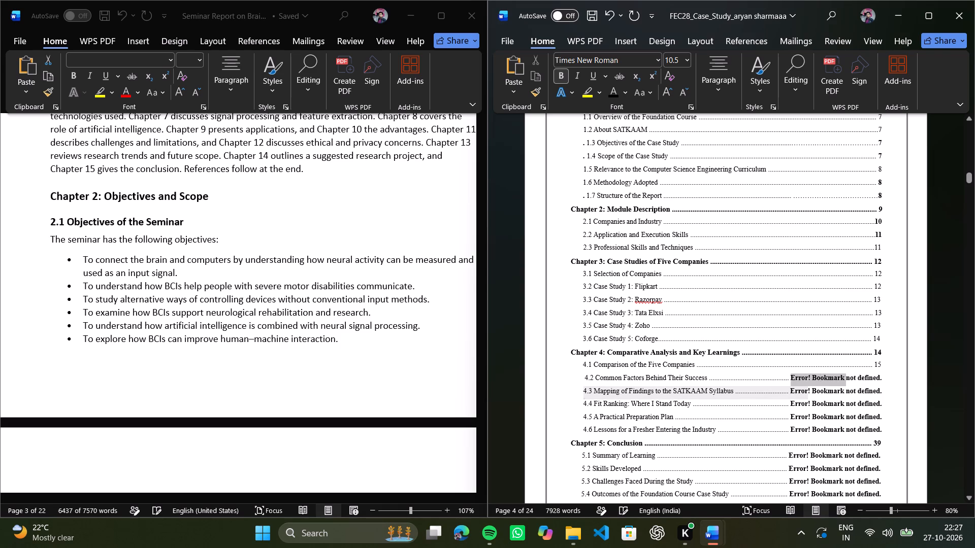
left_click_drag(794, 386, 792, 382)
key("BackSpace")
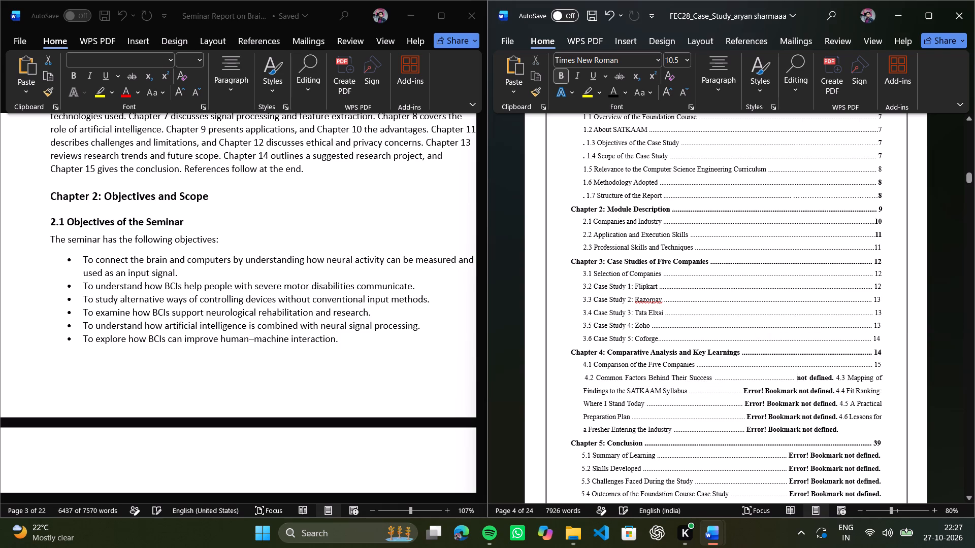
key("Right")
key("Right")
key("Right")
key("Right")
key("Right")
key("Right")
key("Right")
key("Right")
key("Right")
key("Right")
key("Right")
key("Right")
key("Right")
key("BackSpace")
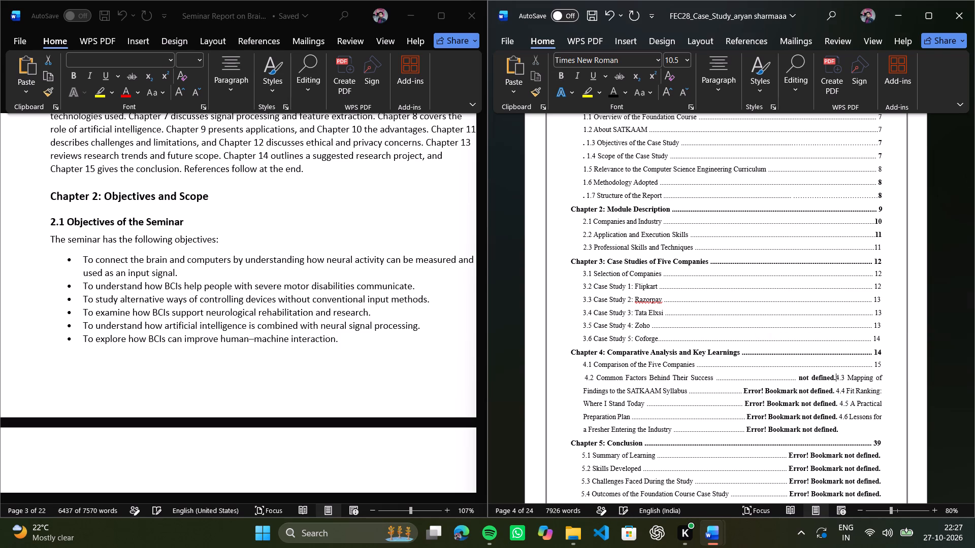
key("BackSpace")
key("BackSpace")
key("BackSpace")
key("BackSpace")
key("BackSpace")
key("BackSpace")
key("BackSpace")
key("BackSpace")
key("BackSpace")
key("BackSpace")
key("BackSpace")
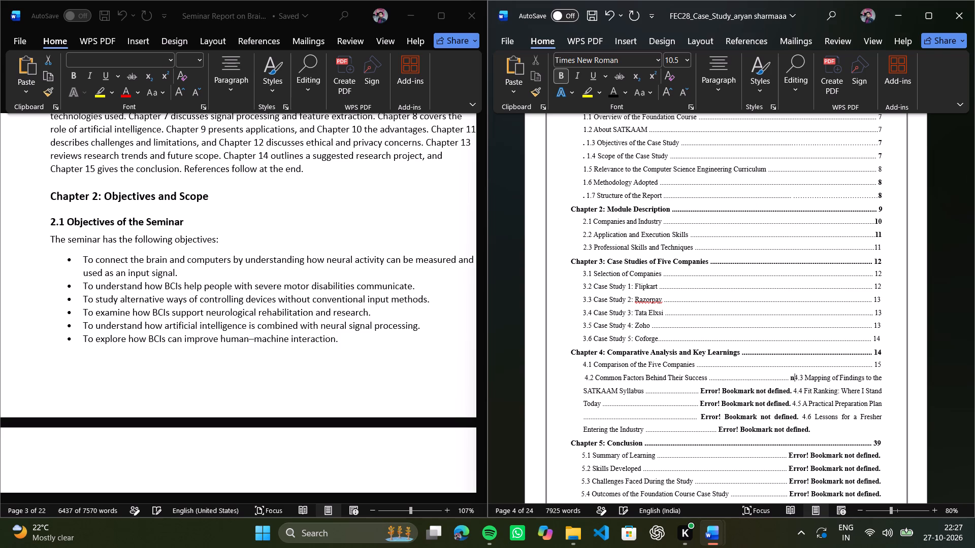
key("BackSpace")
key("BackSpace")
key("BackSpace")
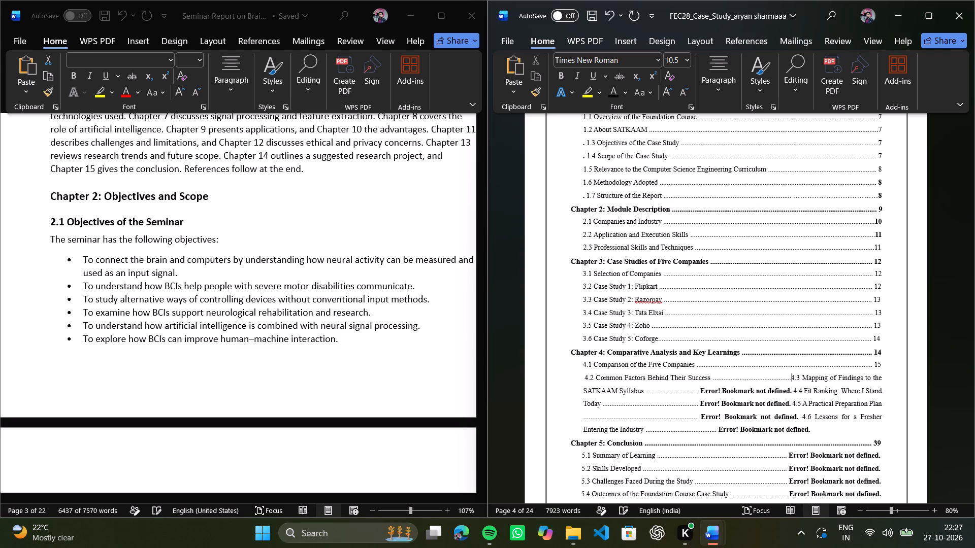
Extend the dot leader of the 4.2 Common Factors Behind Their Success entry to the page-number column and enter page number 15.
key("period")
key("period")
key("period")
key("period")
key("period")
key("period")
key("period")
key("period")
key("period")
key("period")
key("period")
key("period")
key("period")
key("period")
key("period")
key("period")
key("period")
key("period")
key("period")
key("period")
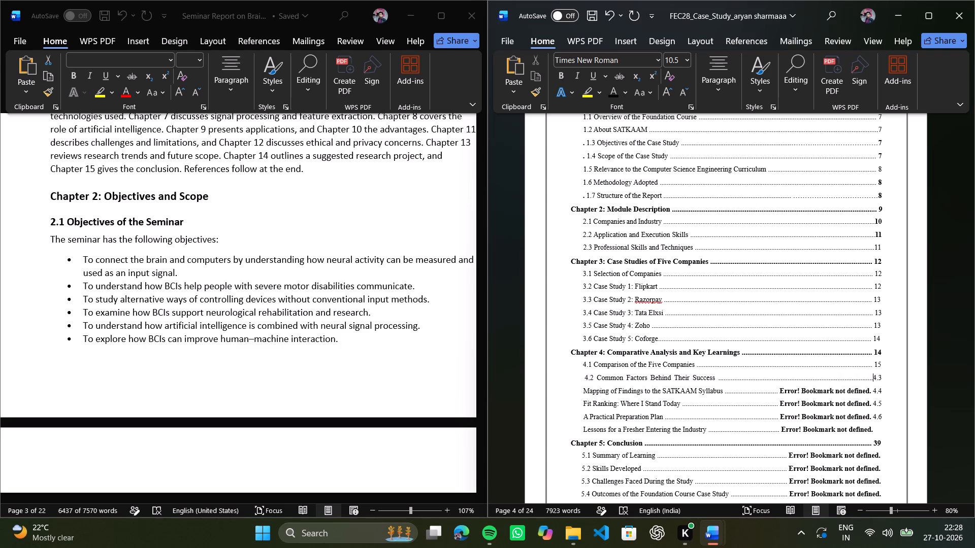
key("1")
key("5")
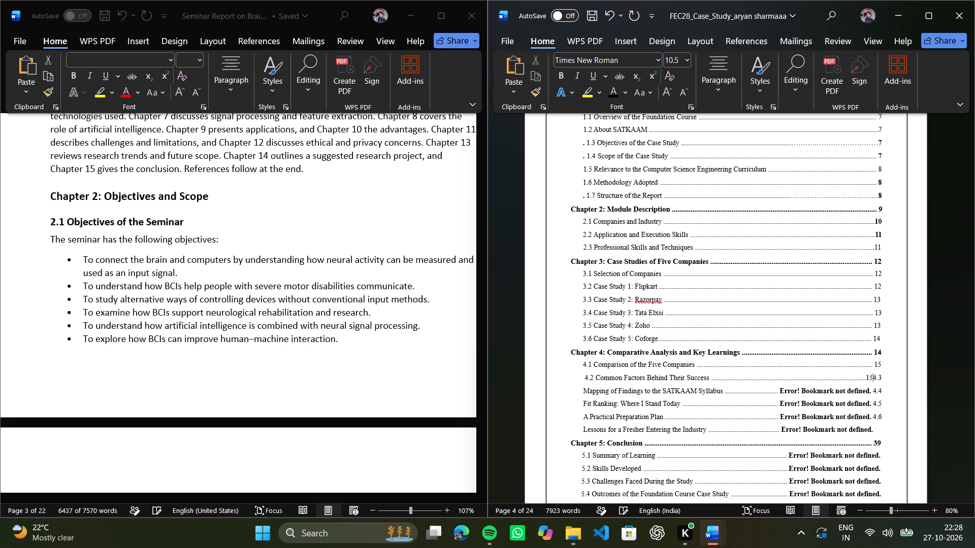
Add two more leader dots before the page number of the 4.2 contents entry.
key("Left")
key("Left")
type("....")
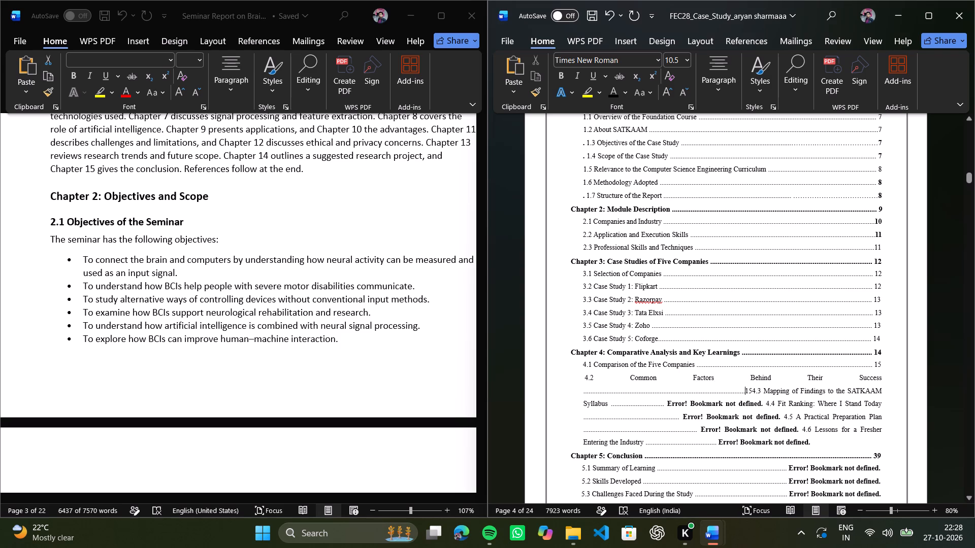
key("BackSpace")
key("BackSpace")
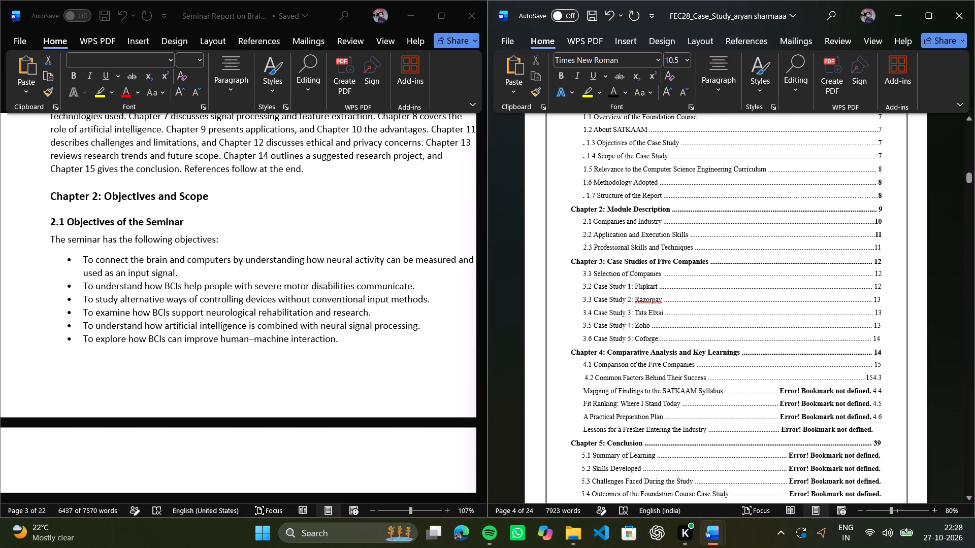
Break the line after the 4.2 entry's page number so the 4.3 entry starts on its own line.
key("Right")
key("Right")
key("Return")
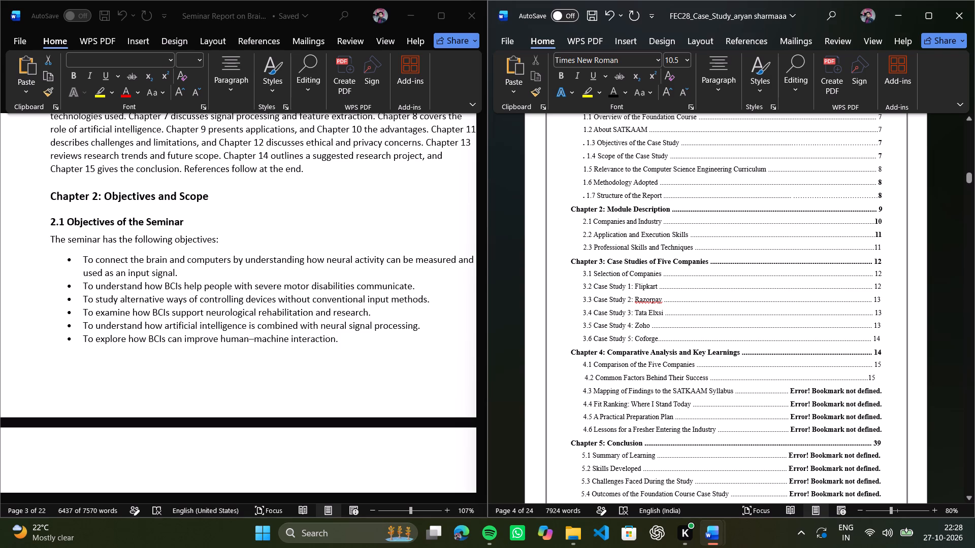
Add three leader dots to the 4.2 Common Factors Behind Their Success entry to align its page number with the column.
triple_click(880, 375)
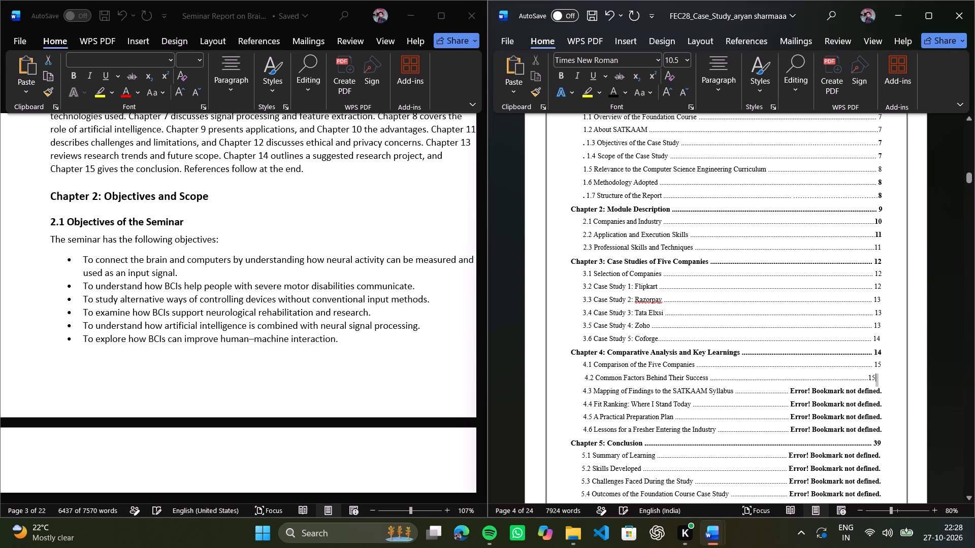
left_click(880, 375)
key("Right")
key("Right")
key("Left")
key("Left")
key("Left")
key("Left")
key("Left")
type("...")
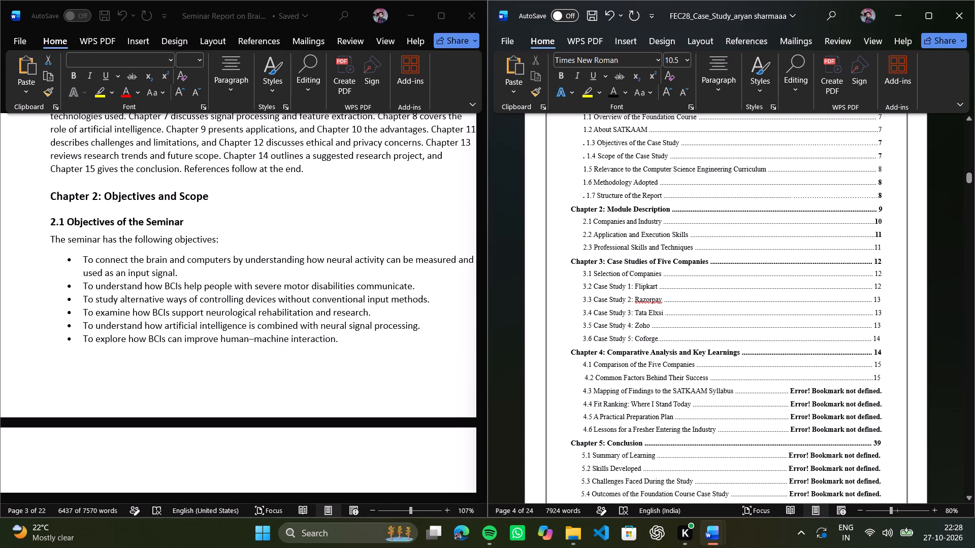
Replace the leader and bookmark error of the 4.3 Mapping of Findings to the SATKAAM Syllabus entry with a new dot leader.
left_click_drag(789, 392, 851, 388)
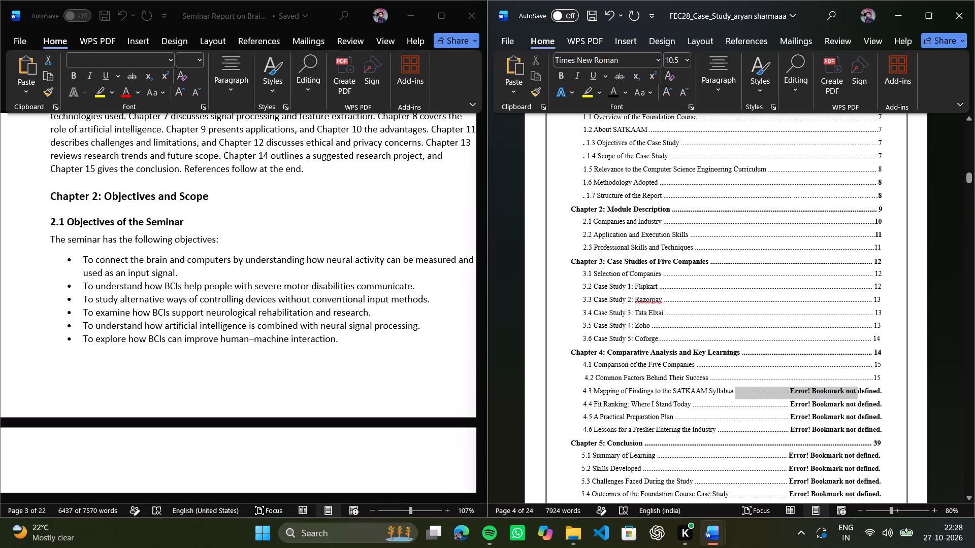
left_click_drag(851, 388, 875, 379)
left_click_drag(875, 379, 891, 396)
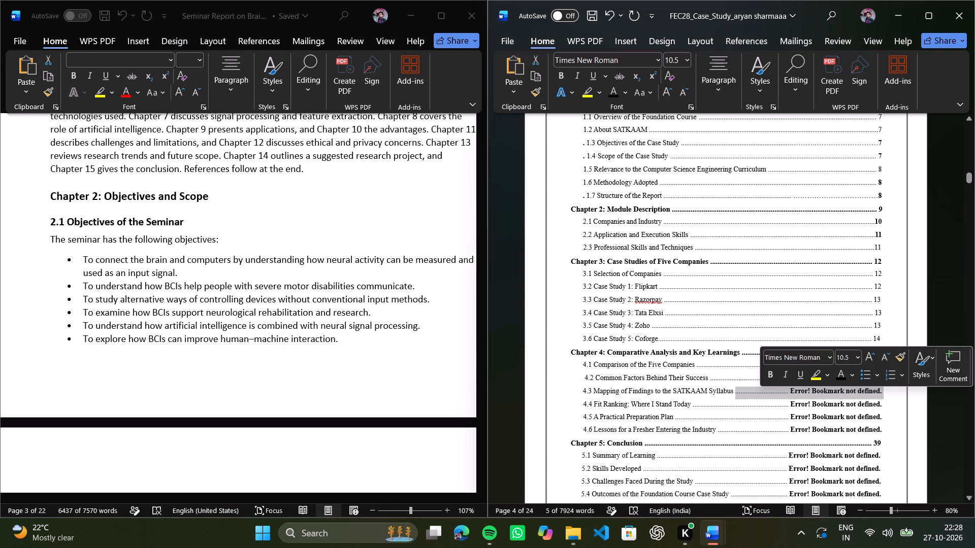
key("BackSpace")
key("period")
key("period")
key("period")
key("period")
key("period")
key("period")
key("period")
key("period")
key("period")
key("period")
key("period")
key("period")
key("period")
key("period")
key("period")
key("period")
key("period")
key("period")
key("period")
key("period")
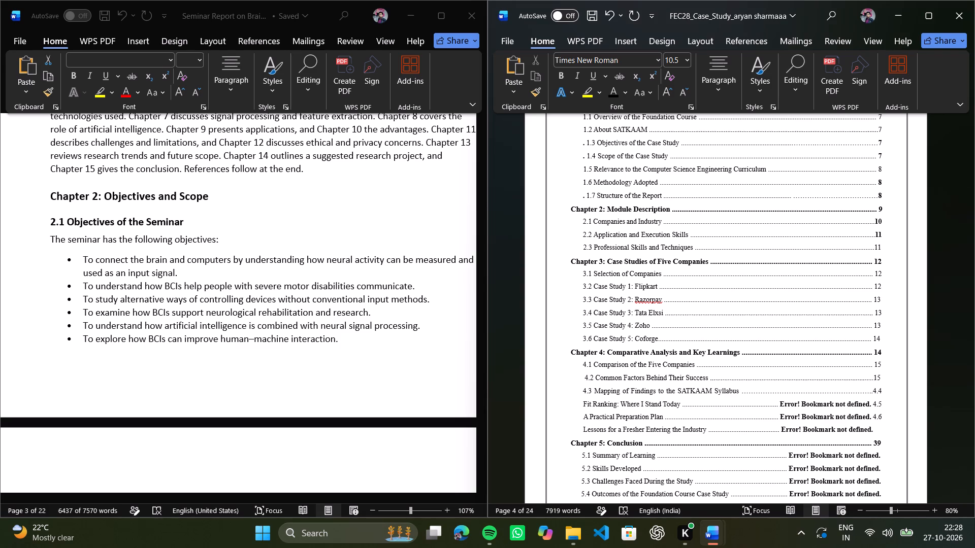
Enter page number 16 for the 4.3 contents entry and start the 4.4 entry on its own line.
key("1")
key("6")
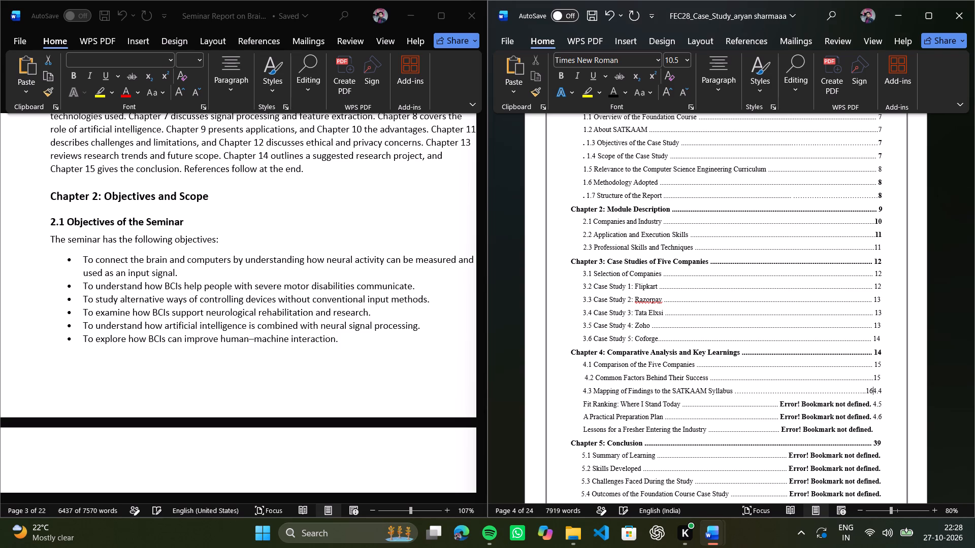
key("Return")
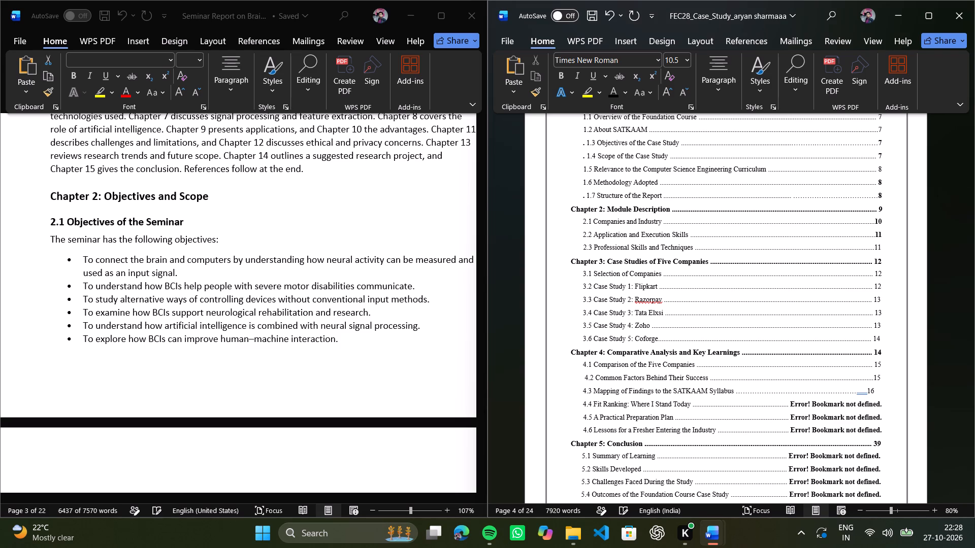
Lengthen the 4.3 entry's dot leader slightly to align its page number with the column.
key("Left")
key("Left")
key("Left")
type("...")
key("BackSpace")
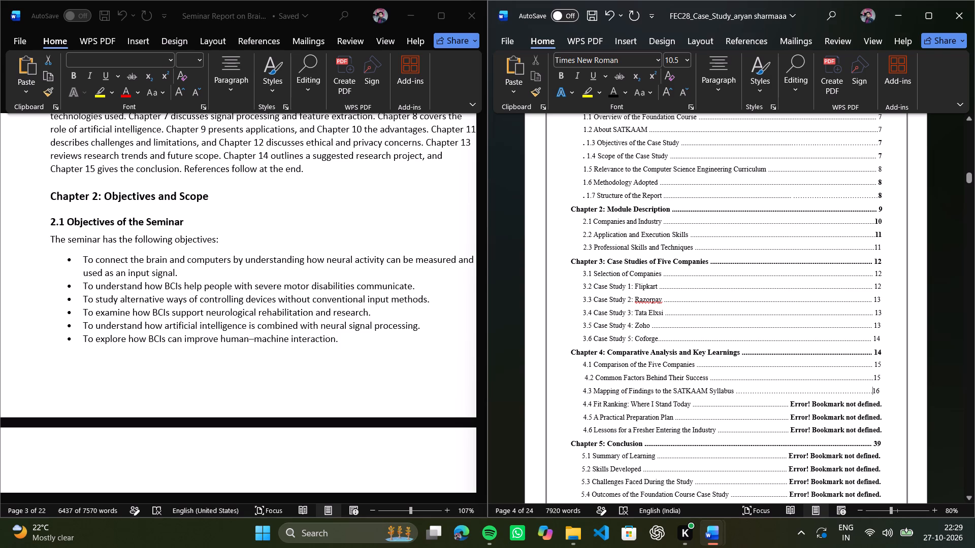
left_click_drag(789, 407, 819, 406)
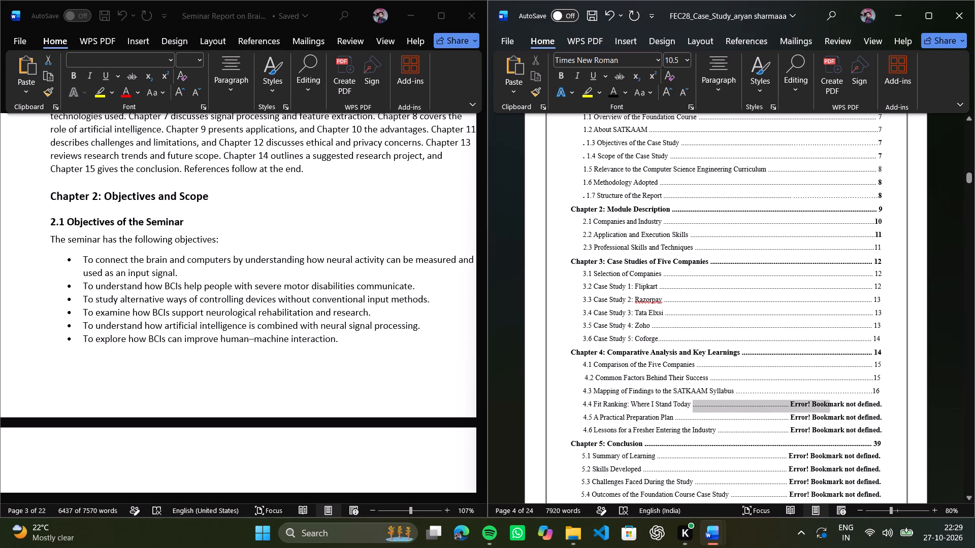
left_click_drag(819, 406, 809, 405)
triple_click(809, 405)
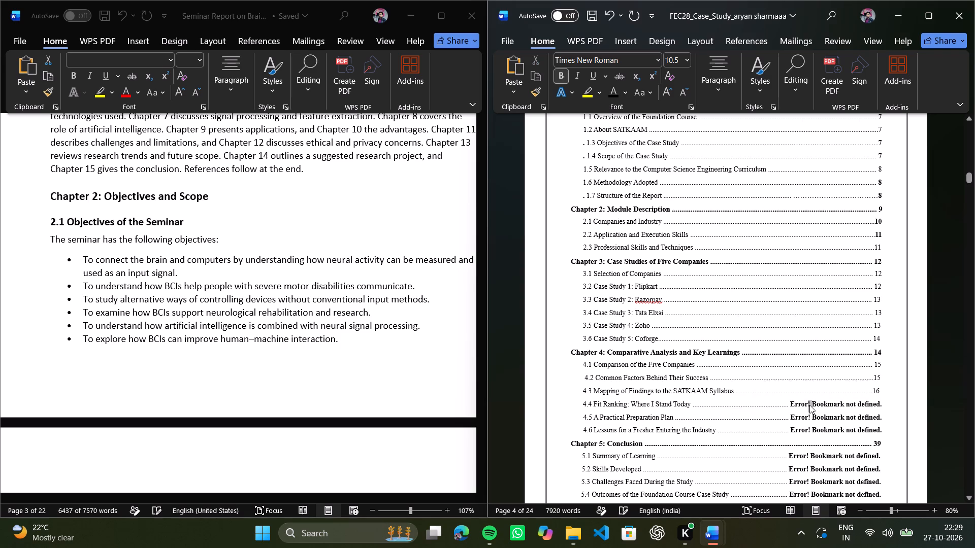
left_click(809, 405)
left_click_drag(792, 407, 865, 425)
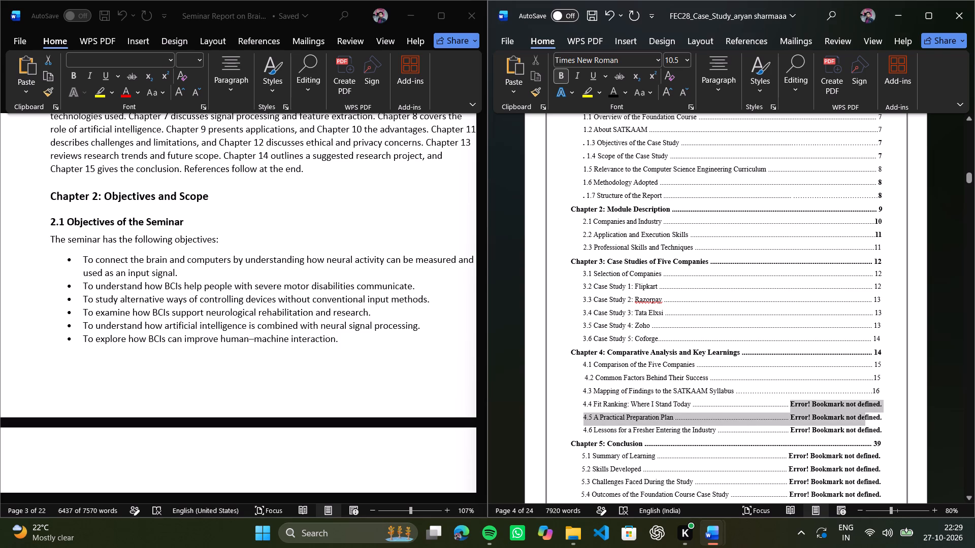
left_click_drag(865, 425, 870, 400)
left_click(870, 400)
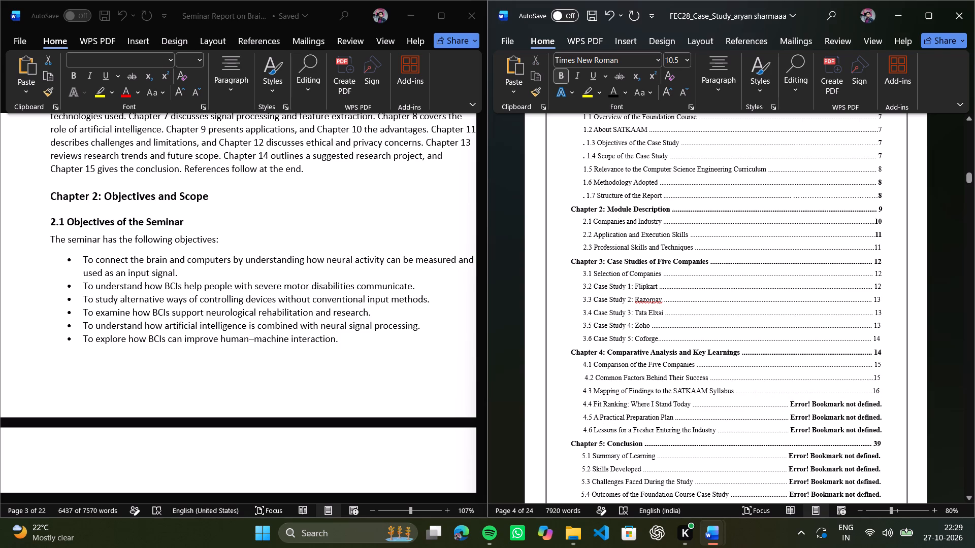
Delete the bookmark error text from the end of the 4.4 Fit Ranking: Where I Stand Today entry.
left_click(880, 404)
key("Right")
key("BackSpace")
key("BackSpace")
key("BackSpace")
key("BackSpace")
key("BackSpace")
key("BackSpace")
key("BackSpace")
key("BackSpace")
key("BackSpace")
key("BackSpace")
key("BackSpace")
key("BackSpace")
key("BackSpace")
key("BackSpace")
key("BackSpace")
key("BackSpace")
key("BackSpace")
key("BackSpace")
key("BackSpace")
key("BackSpace")
key("BackSpace")
key("BackSpace")
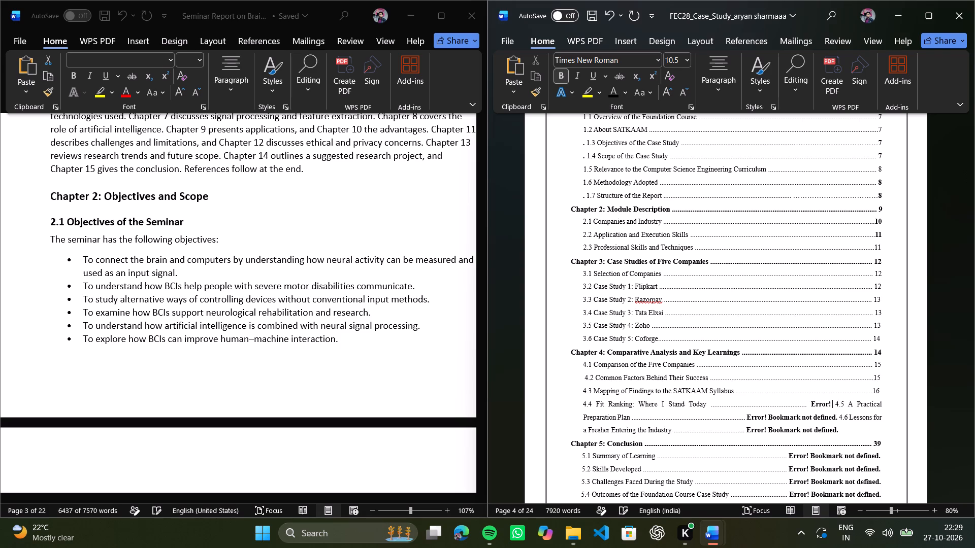
key("BackSpace")
key("BackSpace")
key("BackSpace")
key("BackSpace")
key("BackSpace")
key("BackSpace")
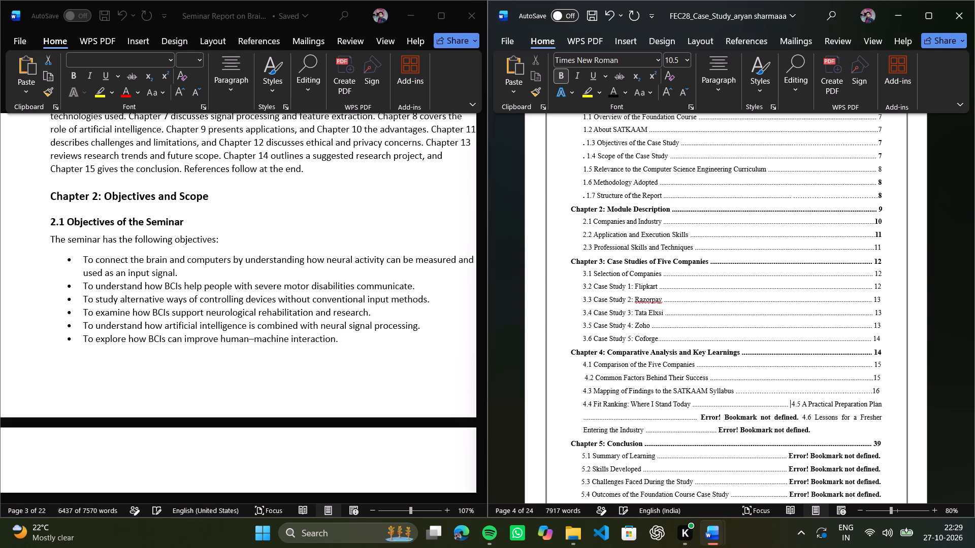
key("BackSpace")
key("BackSpace")
key("BackSpace")
Extend the dot leader of the 4.4 Fit Ranking: Where I Stand Today entry to the page-number column.
key("period")
key("period")
key("period")
key("period")
key("period")
key("period")
key("period")
key("period")
key("period")
key("period")
key("period")
key("period")
key("period")
key("period")
key("period")
key("period")
key("period")
key("period")
key("period")
key("period")
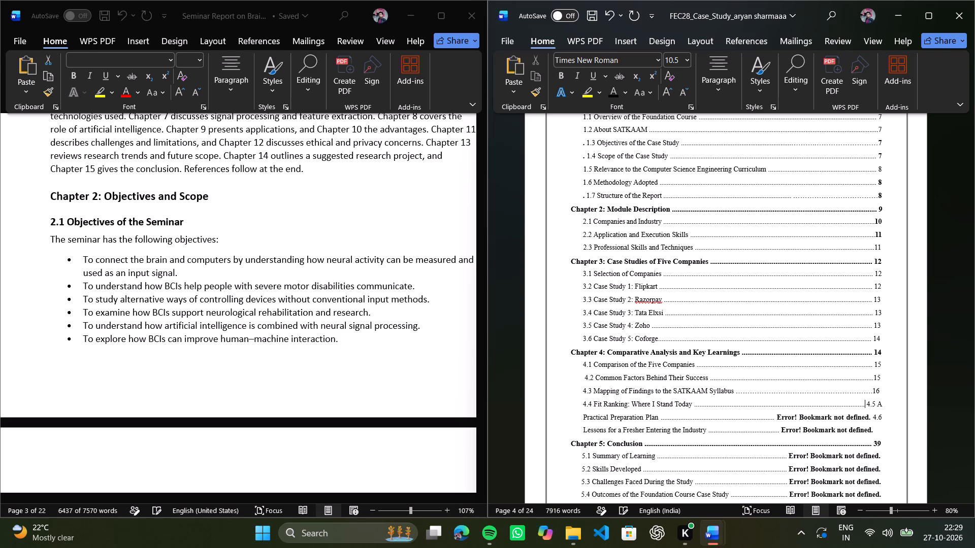
type("..")
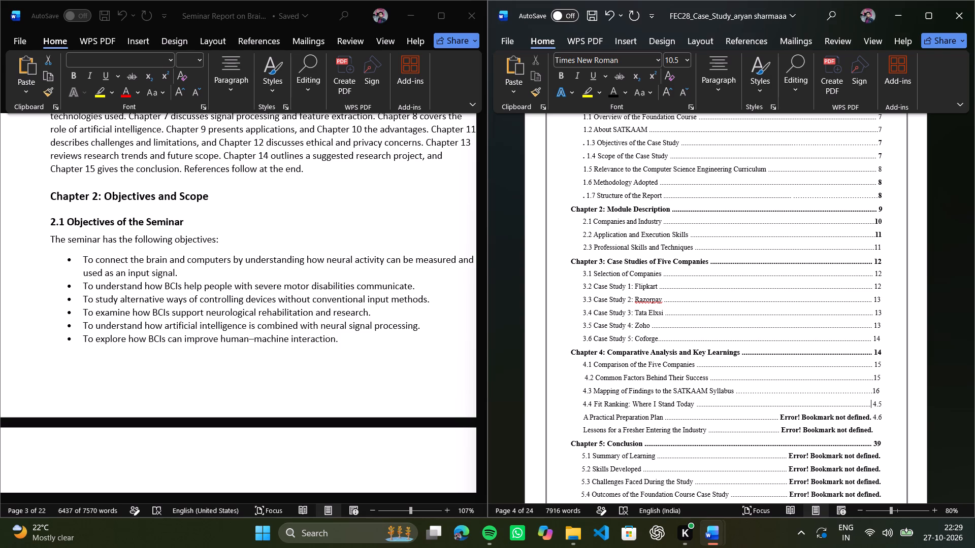
Enter page number 16 for the 4.4 contents entry and start the 4.5 entry on its own line.
key("1")
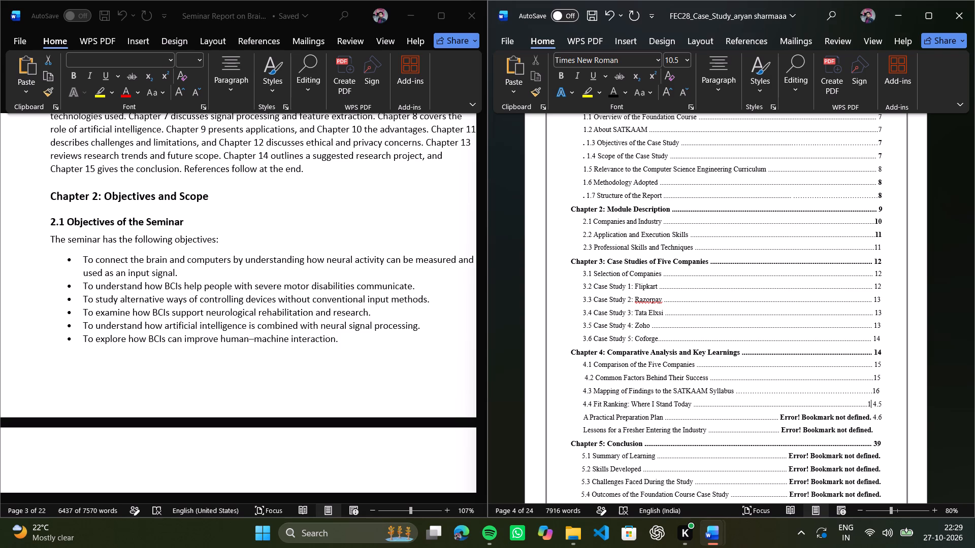
key("6")
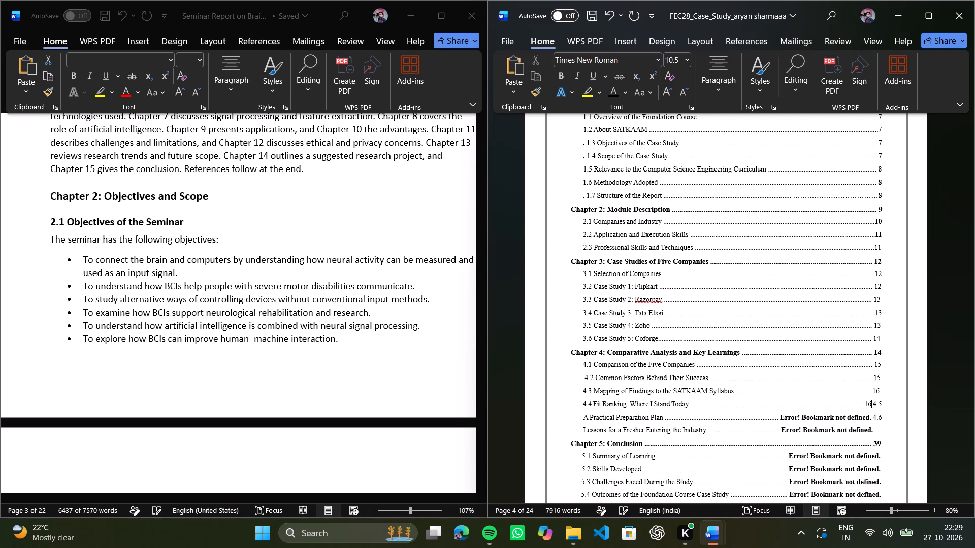
key("Return")
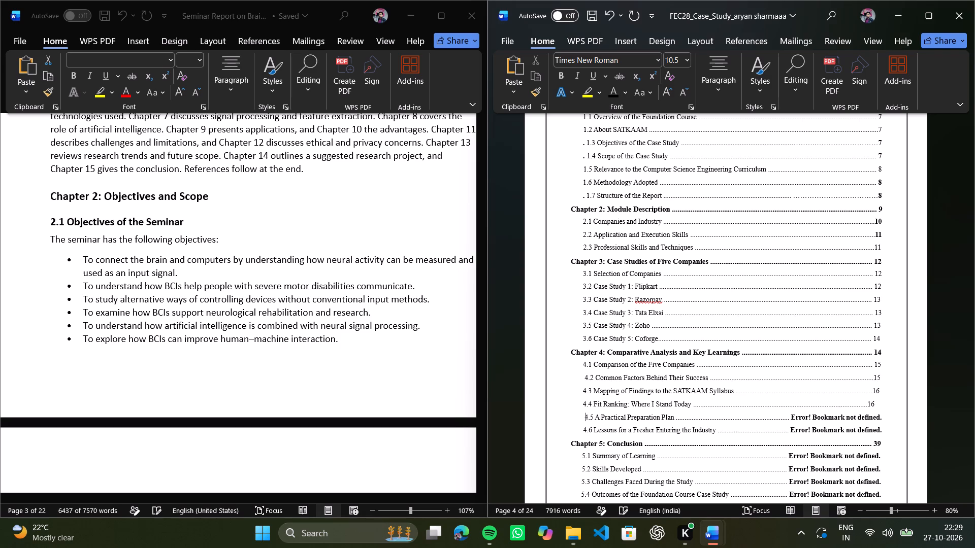
Add a few leader dots to the 4.4 entry to align its page number with the column.
key("Left")
key("Left")
key("Left")
key("period")
key("period")
key("period")
key("period")
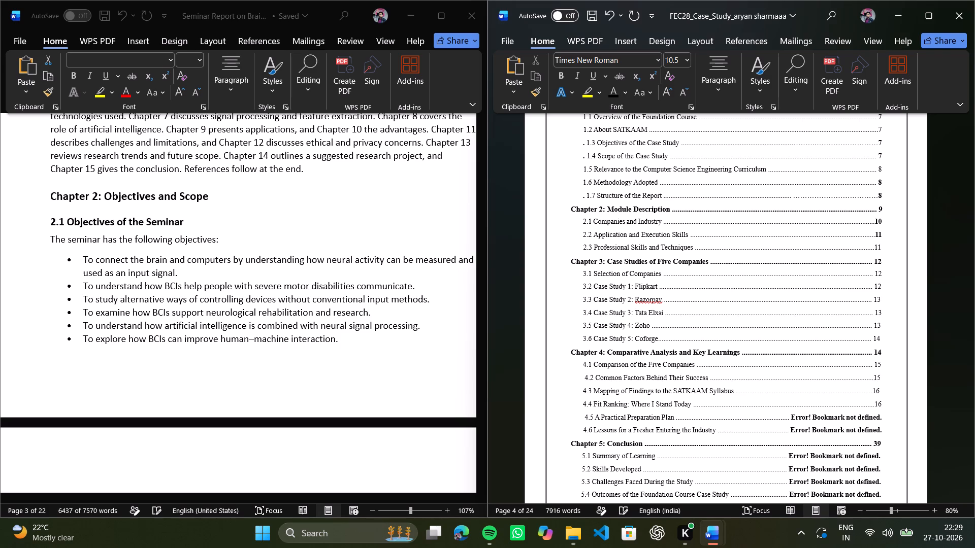
key("BackSpace")
Replace the bookmark error text of the 4.5 A Practical Preparation Plan entry with leader dots reaching the page-number column.
left_click_drag(793, 420, 862, 415)
key("BackSpace")
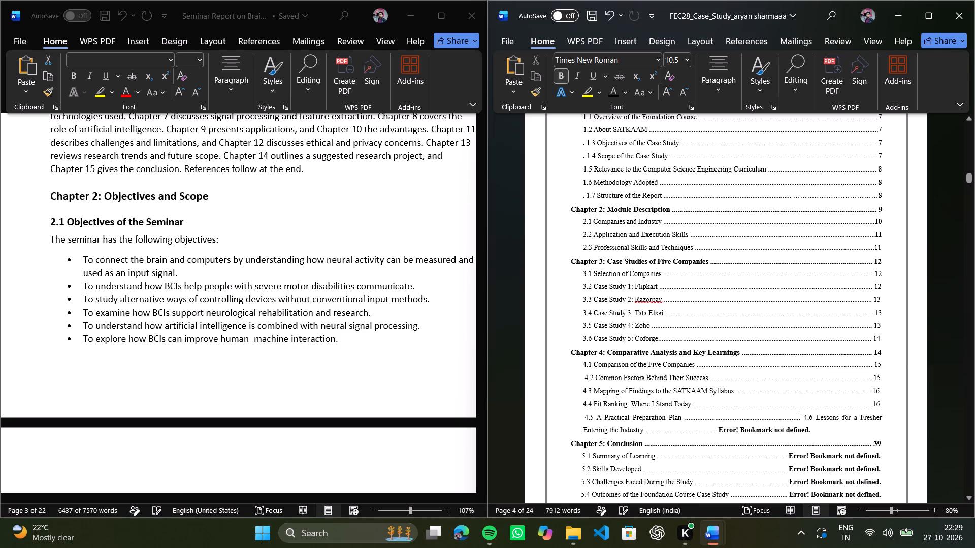
key("period")
key("period")
key("period")
key("period")
key("period")
key("period")
key("period")
key("period")
key("period")
key("period")
key("period")
key("period")
key("period")
key("period")
key("period")
key("period")
key("period")
key("period")
key("period")
key("period")
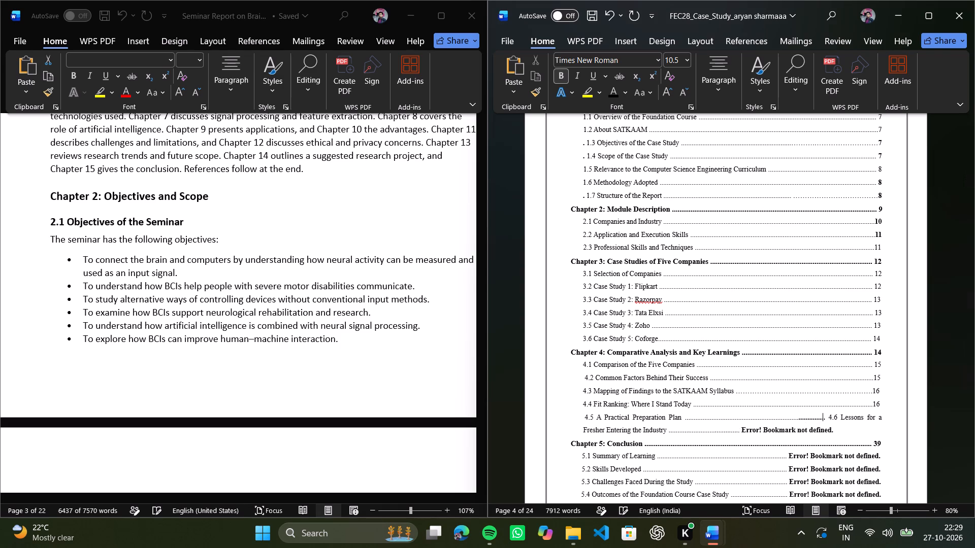
type("..")
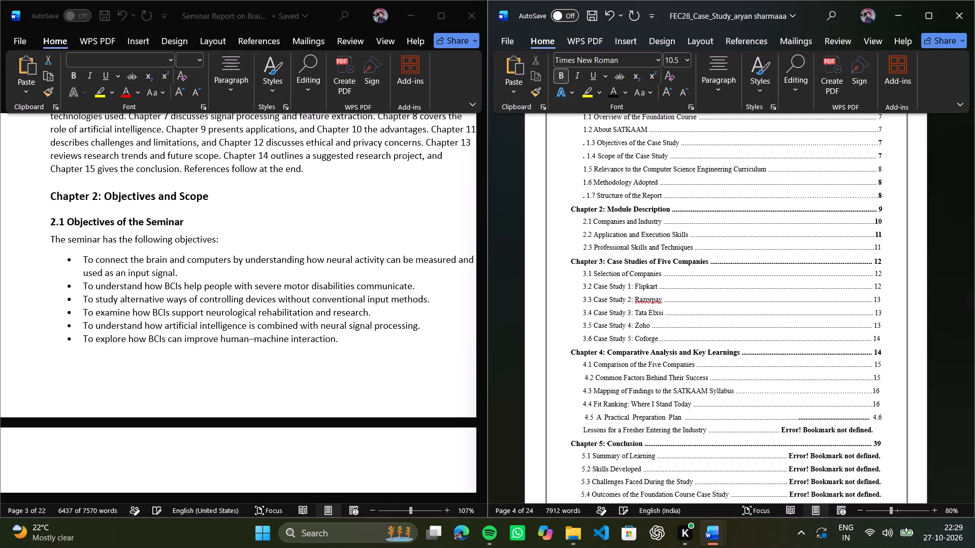
Replace the bold leader dots of the 4.5 A Practical Preparation Plan entry with regular-weight dots reaching the page-number column.
key("Right")
key("BackSpace")
key("BackSpace")
key("BackSpace")
key("BackSpace")
key("BackSpace")
key("BackSpace")
key("BackSpace")
key("BackSpace")
key("BackSpace")
key("BackSpace")
key("BackSpace")
key("BackSpace")
key("BackSpace")
key("BackSpace")
key("BackSpace")
key("BackSpace")
key("BackSpace")
key("BackSpace")
key("BackSpace")
key("BackSpace")
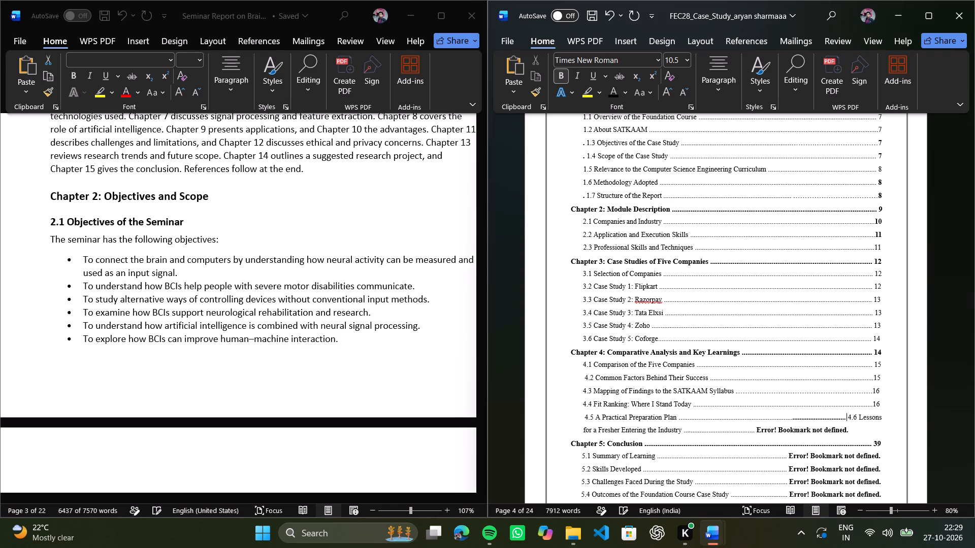
key("BackSpace")
key("period")
key("period")
key("period")
key("period")
key("period")
key("period")
key("period")
key("period")
key("period")
key("period")
key("period")
key("period")
key("period")
key("period")
key("period")
key("period")
key("period")
key("period")
key("period")
key("period")
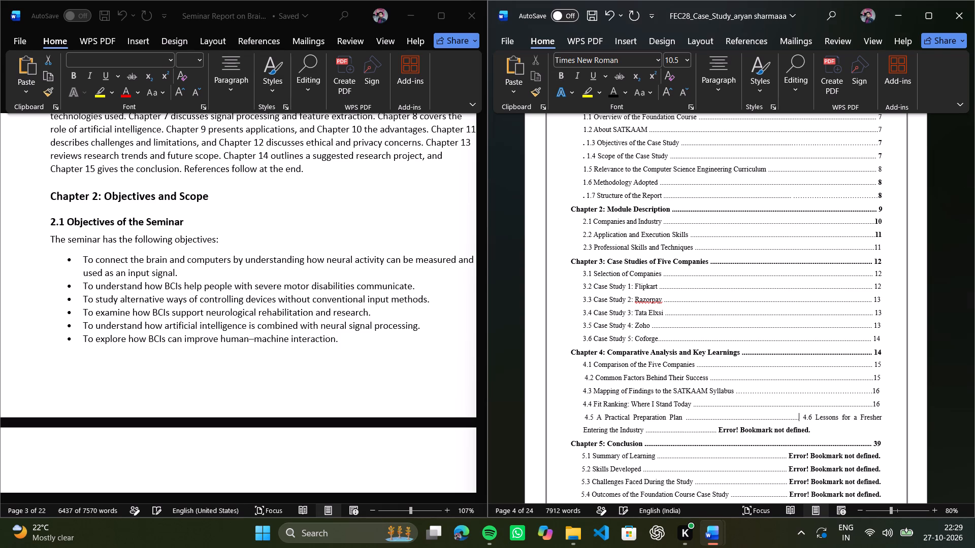
type("..")
key("BackSpace")
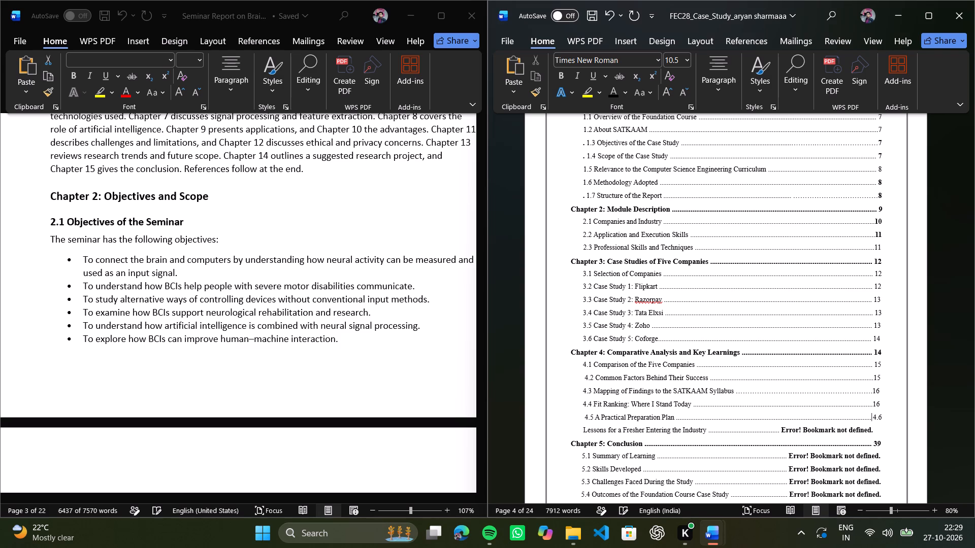
Enter page number 17 for the 4.5 contents entry, trim its leader dots, and start the 4.6 entry on its own line.
key("1")
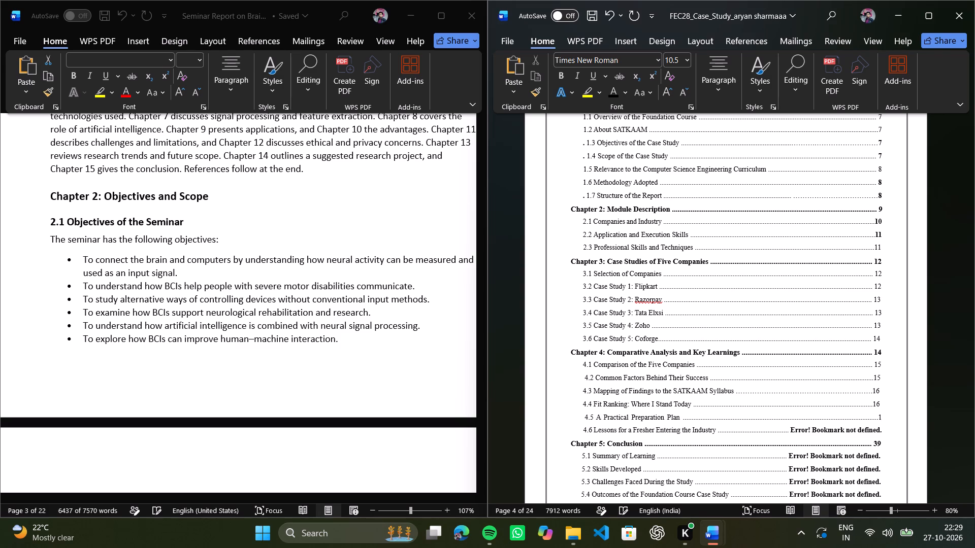
key("7")
key("Left")
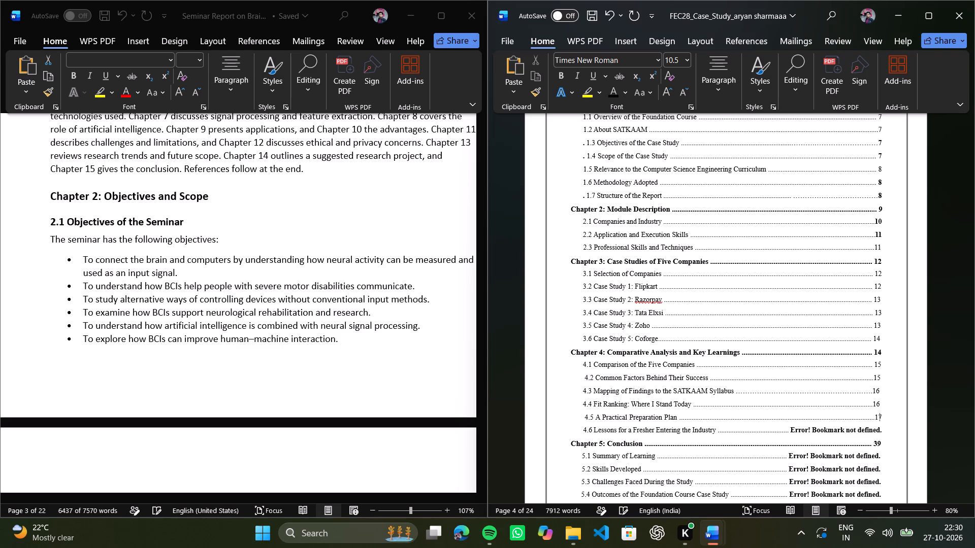
key("Left")
key("Left")
key("BackSpace")
key("BackSpace")
key("BackSpace")
key("BackSpace")
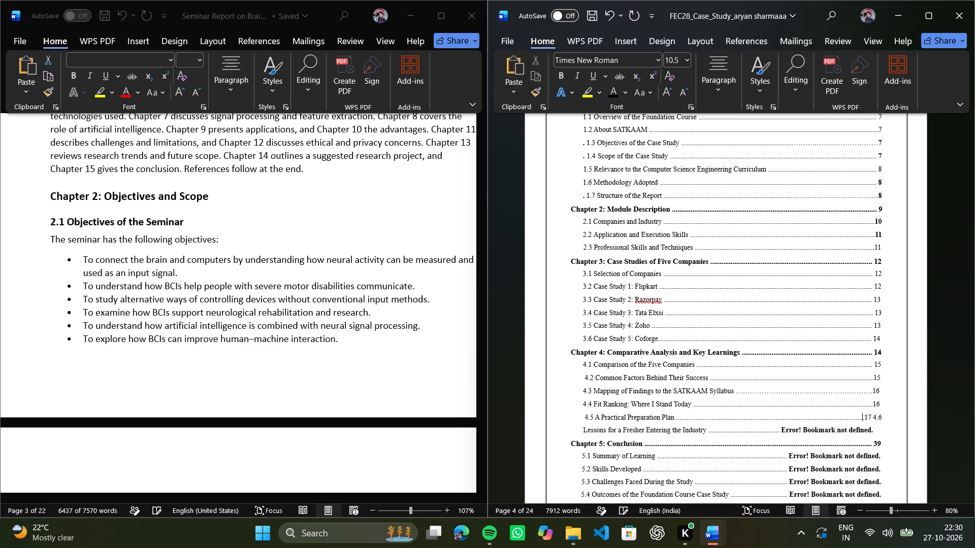
key("Right")
type("..")
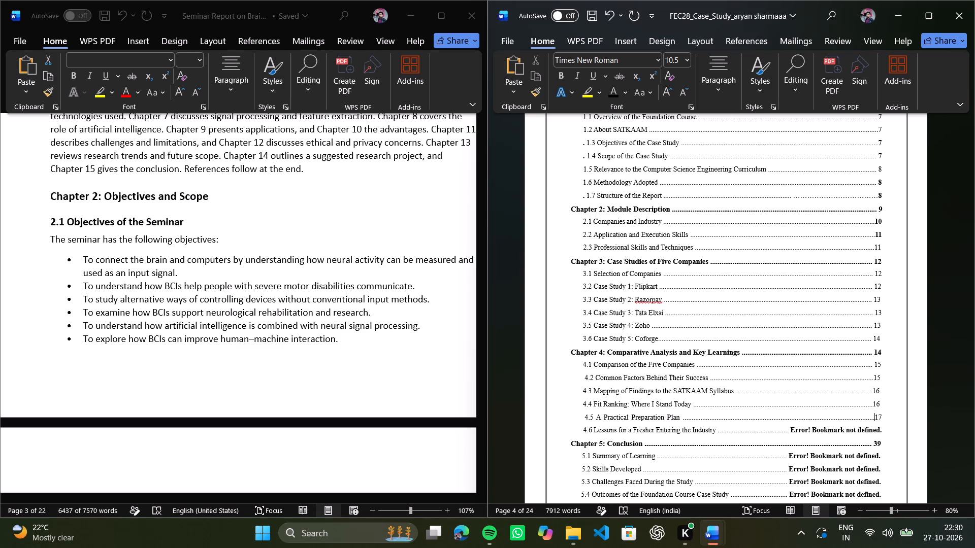
key("BackSpace")
key("BackSpace")
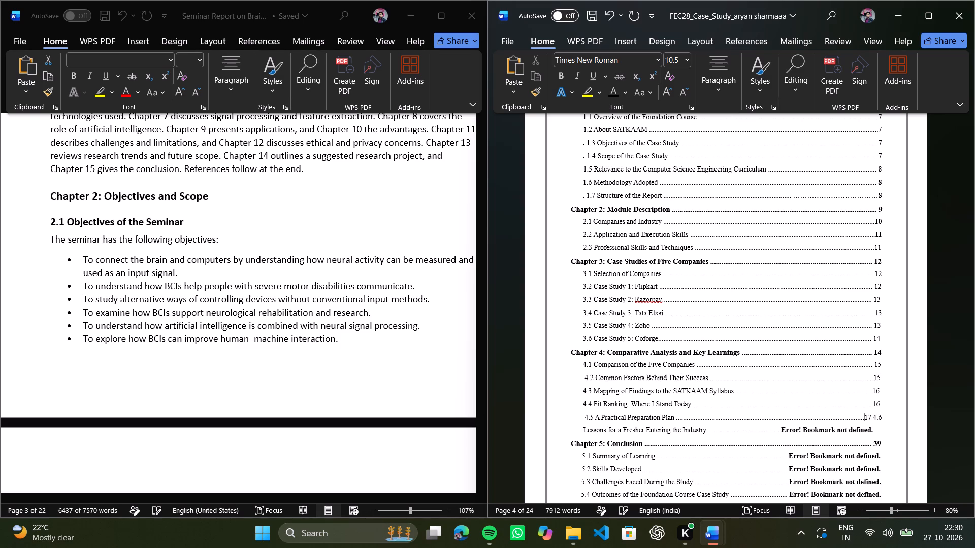
key("Right")
key("Right")
key("Return")
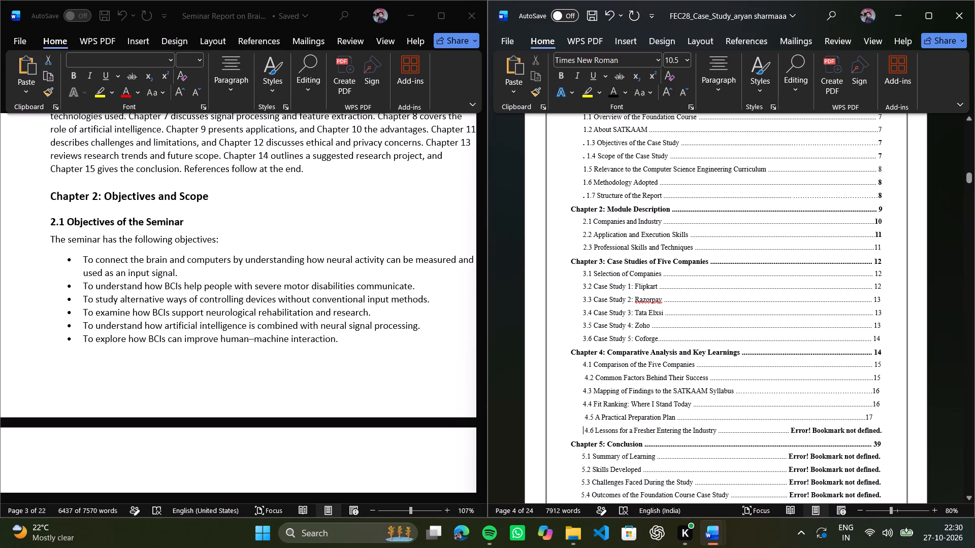
Add four leader dots to the 4.5 entry to align its page number with the column.
left_click(843, 419)
type("....")
Replace the bookmark error text of the 4.6 Lessons for a Fresher Entering the Industry entry with leader dots and page number 18.
scroll(841, 401, "down", 1)
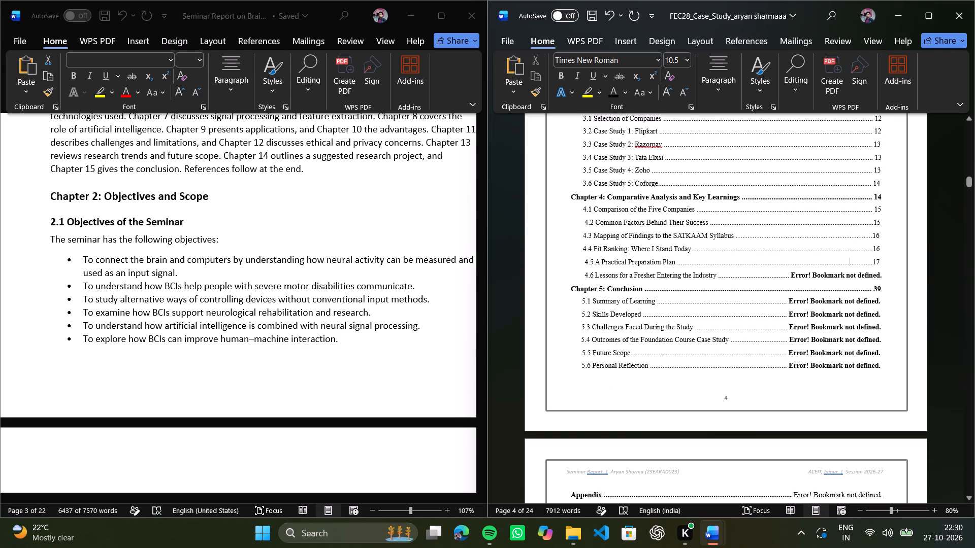
left_click_drag(792, 277, 974, 267)
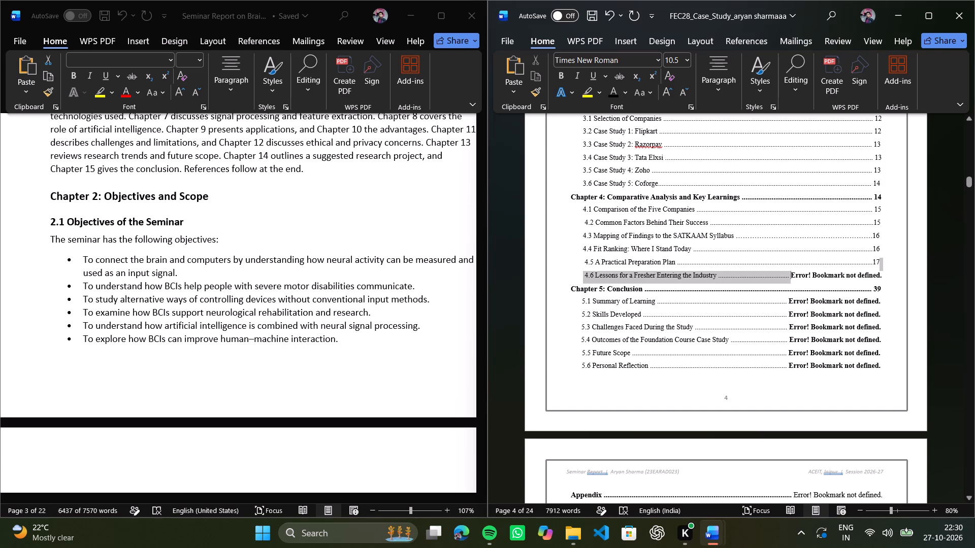
left_click_drag(974, 267, 886, 279)
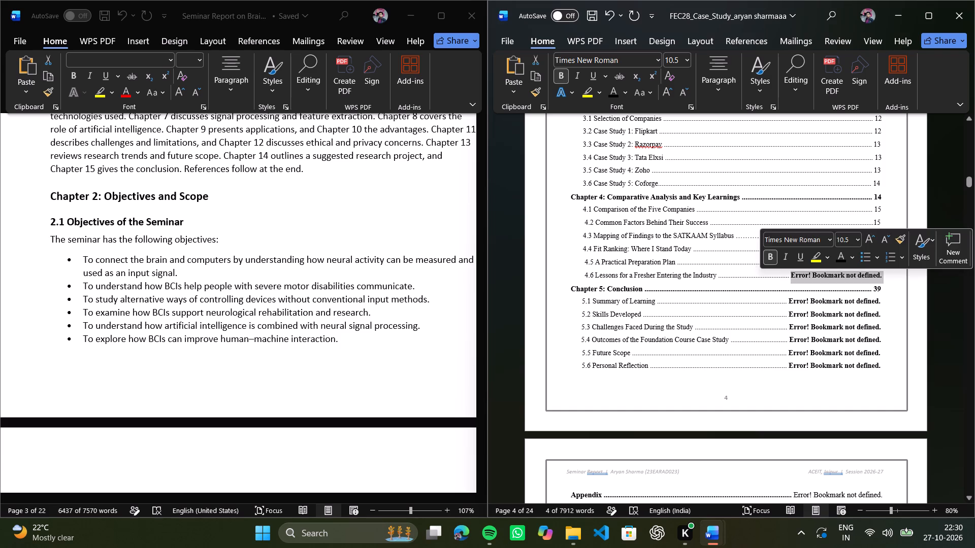
key("BackSpace")
key("BackSpace")
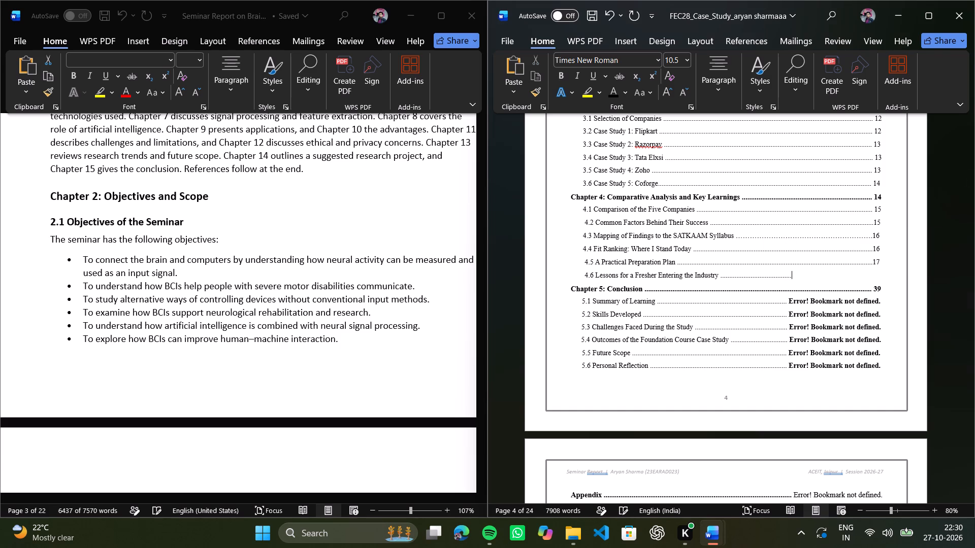
key("period")
key("period")
key("period")
key("period")
key("period")
key("period")
key("period")
key("period")
key("period")
key("period")
key("period")
key("period")
key("period")
key("period")
key("period")
key("period")
key("period")
key("period")
key("period")
key("period")
key("BackSpace")
key("BackSpace")
key("1")
key("8")
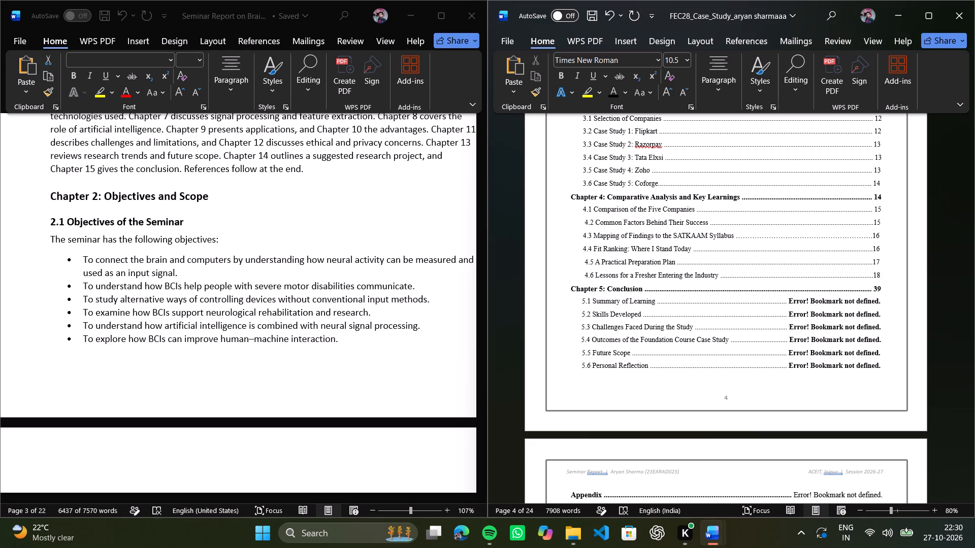
Change the Chapter 5: Conclusion page number to 18 and extend its dot leader to meet the number.
left_click_drag(871, 290, 884, 290)
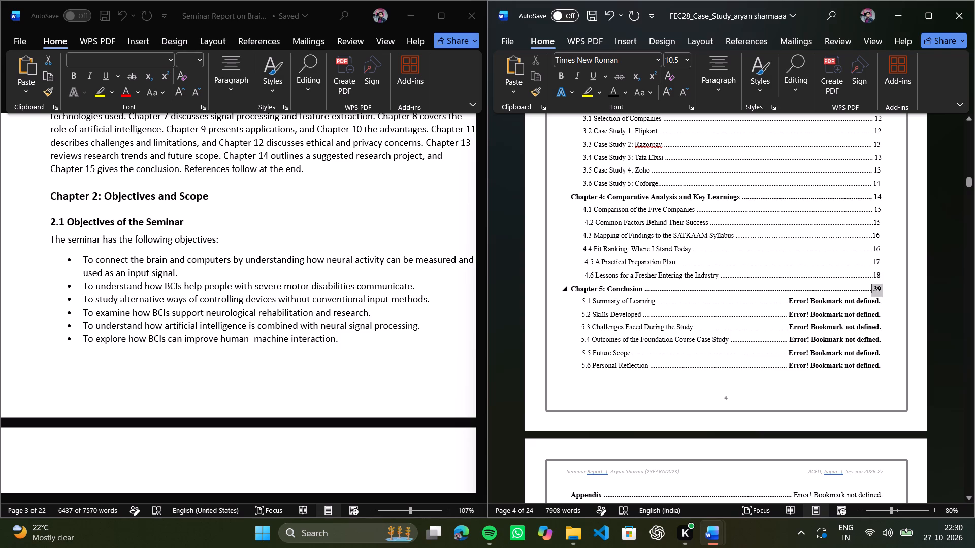
left_click_drag(884, 290, 878, 291)
double_click(878, 291)
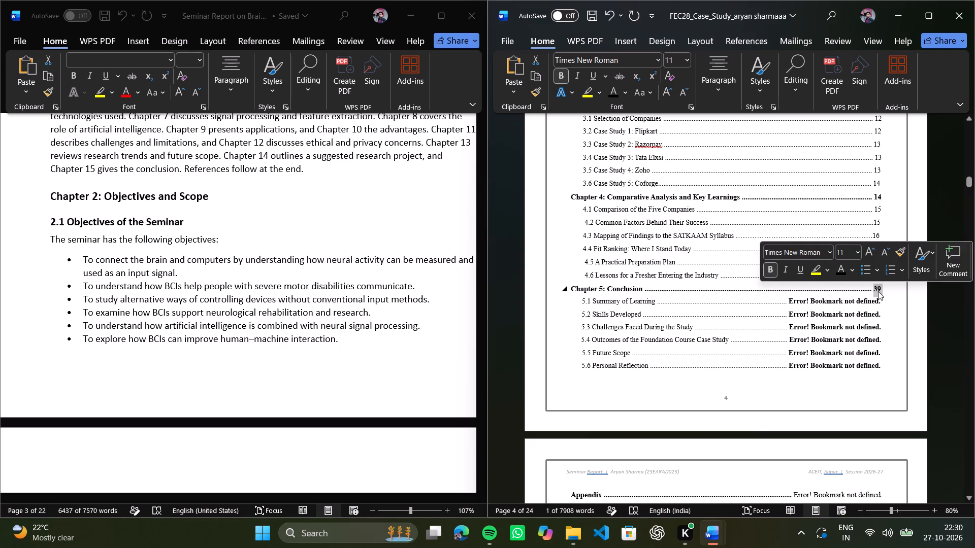
key("BackSpace")
key("BackSpace")
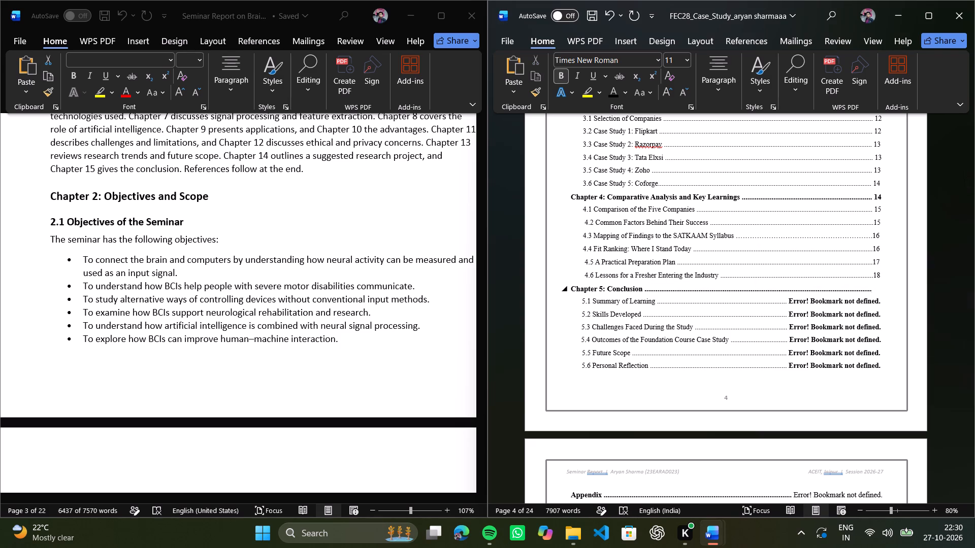
key("period")
key("period")
key("1")
key("8")
key("Left")
key("Left")
key("BackSpace")
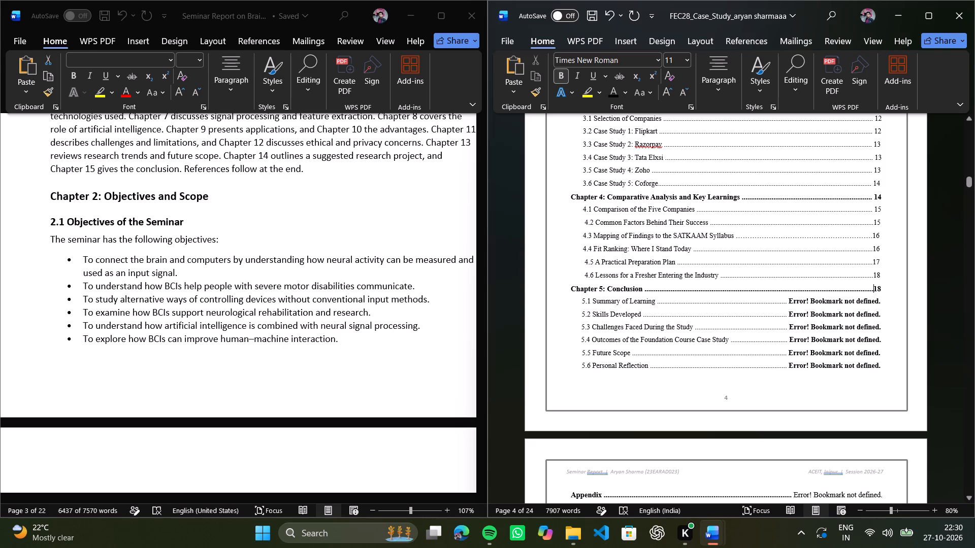
Delete the bookmark error text from the 5.1 Summary of Learning contents entry.
scroll(800, 323, "down", 2)
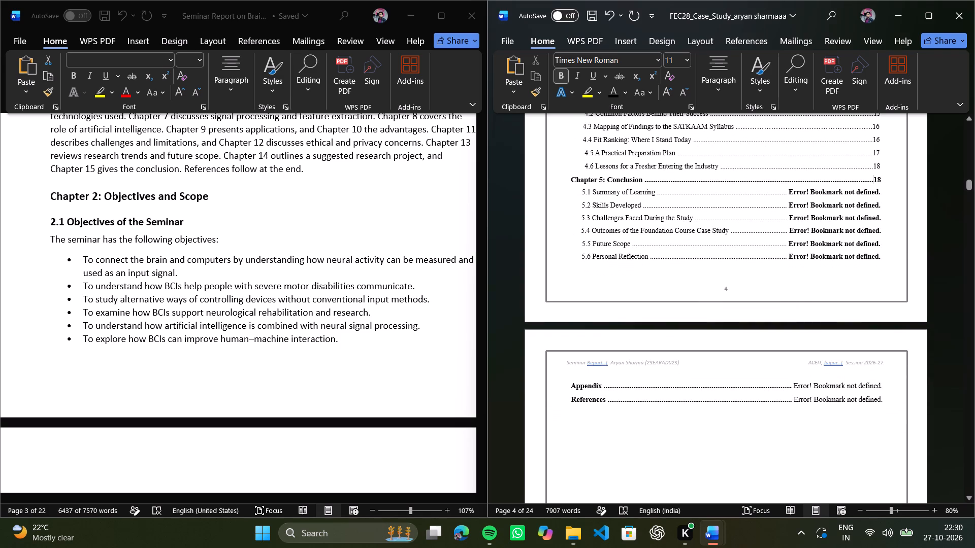
left_click_drag(788, 194, 803, 198)
left_click_drag(803, 198, 869, 194)
key("BackSpace")
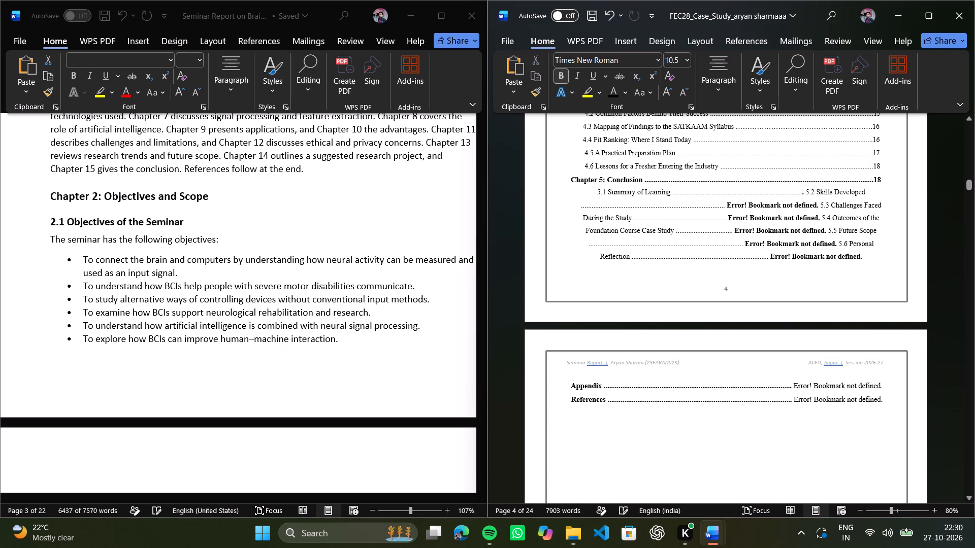
key("Right")
key("BackSpace")
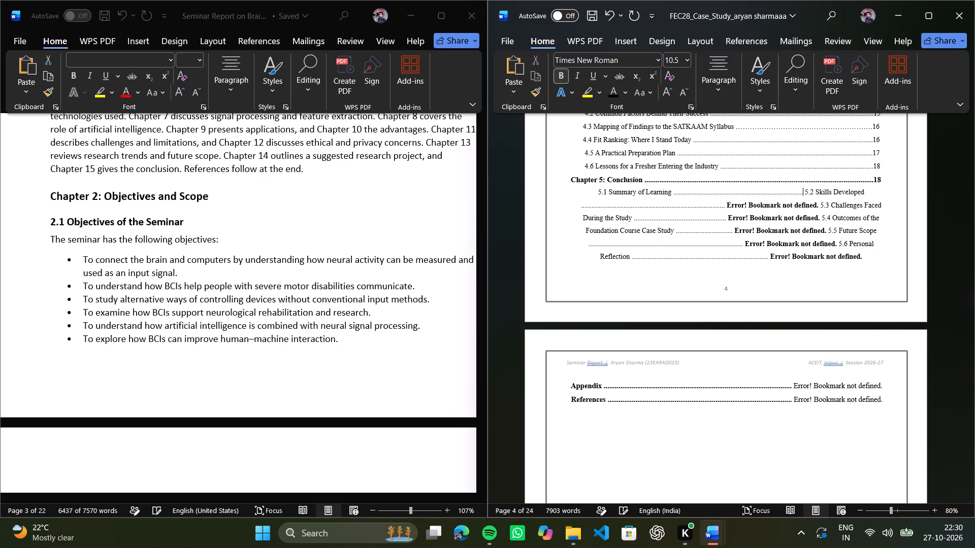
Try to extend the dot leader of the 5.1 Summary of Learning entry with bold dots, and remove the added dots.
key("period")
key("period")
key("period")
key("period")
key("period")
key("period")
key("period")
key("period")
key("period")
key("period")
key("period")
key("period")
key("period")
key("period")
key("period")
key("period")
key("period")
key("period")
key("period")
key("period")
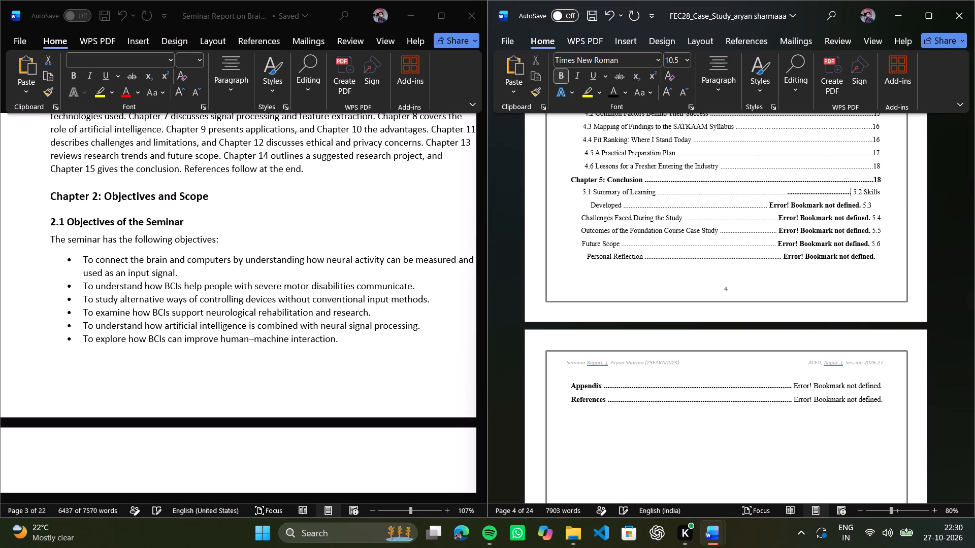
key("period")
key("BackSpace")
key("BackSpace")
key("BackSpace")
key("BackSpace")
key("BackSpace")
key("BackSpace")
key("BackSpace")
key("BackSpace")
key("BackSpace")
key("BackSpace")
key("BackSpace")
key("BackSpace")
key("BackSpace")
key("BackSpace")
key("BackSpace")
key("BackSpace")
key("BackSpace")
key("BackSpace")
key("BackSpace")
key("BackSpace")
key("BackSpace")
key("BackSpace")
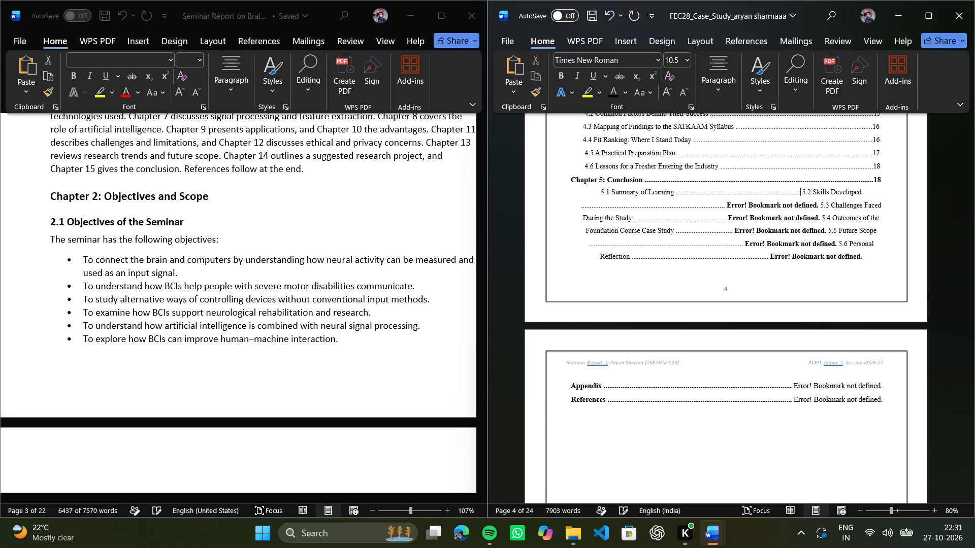
Extend the 5.1 Summary of Learning dot leader with regular dots and put 5.2 Skills Developed back on its own line.
key("Left")
key("period")
key("period")
key("period")
key("period")
key("period")
key("period")
key("period")
key("period")
key("period")
key("period")
key("period")
key("period")
key("period")
key("period")
key("period")
key("period")
key("period")
key("period")
key("period")
key("period")
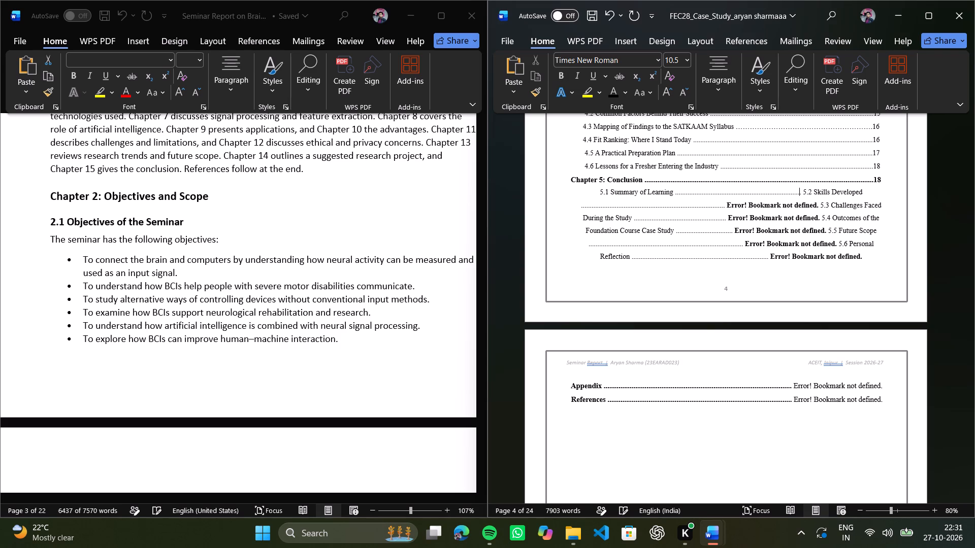
type("..")
key("Right")
key("Return")
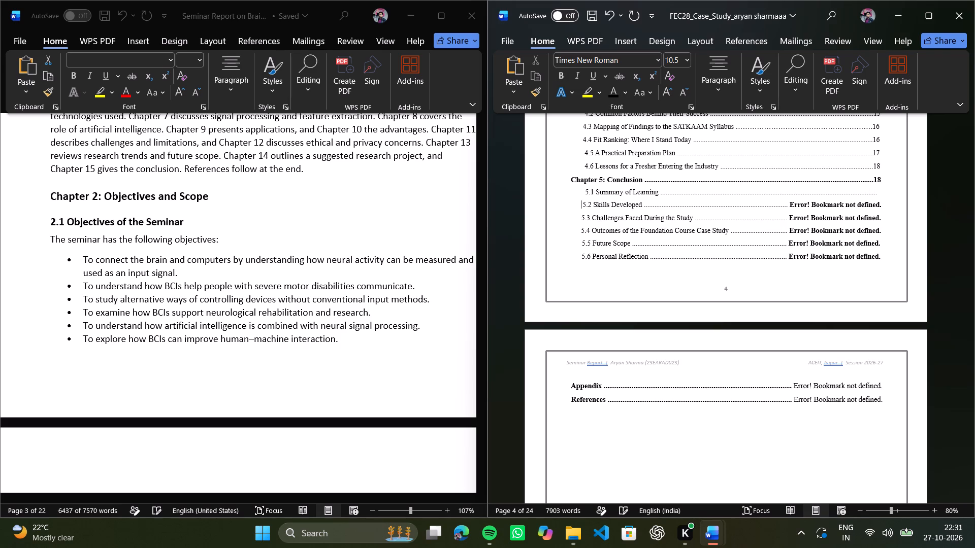
Indent the 5.2 Skills Developed contents entry slightly with two extra spaces.
key("Right")
key("space")
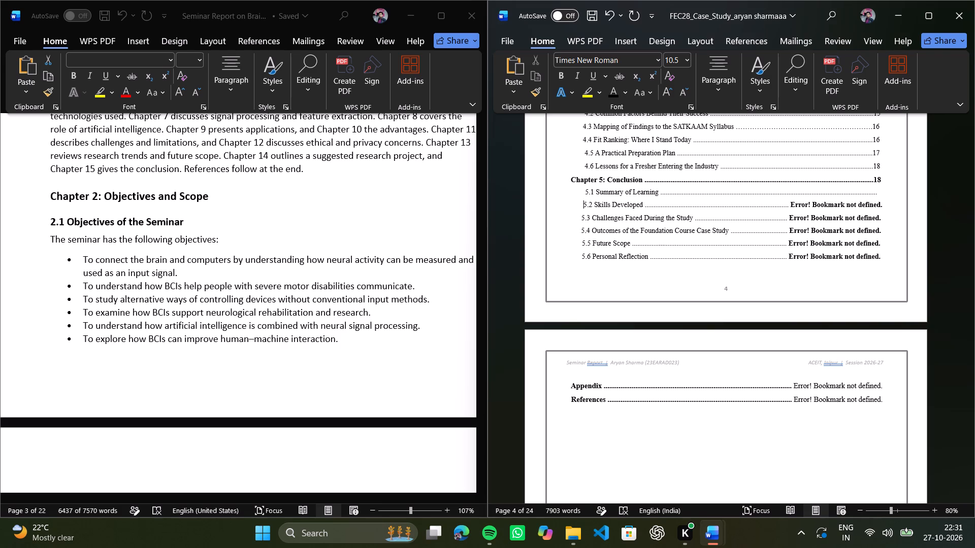
key("space")
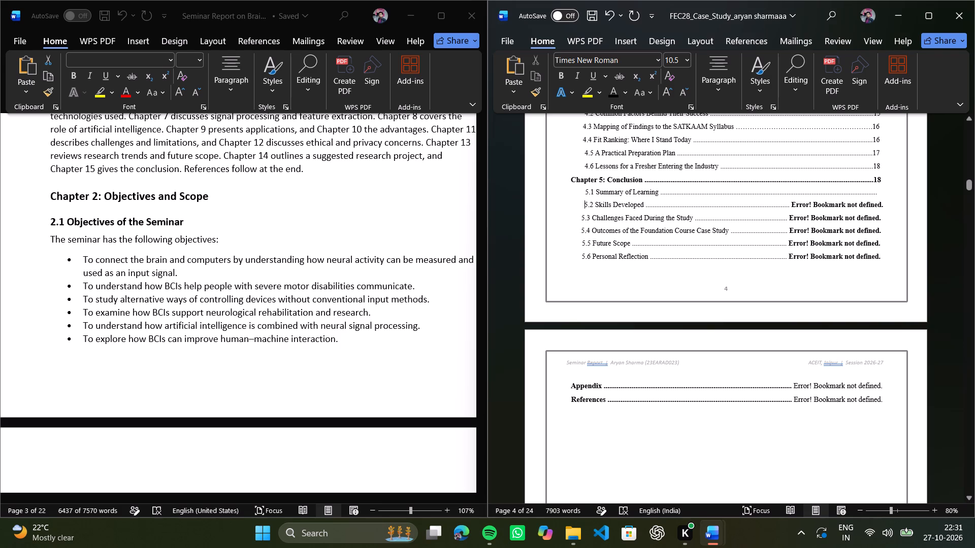
Adjust the leading spaces of the 4.2 Common Factors Behind Their Success entry to align its start with the 4.1 entry.
scroll(932, 186, "up", 2)
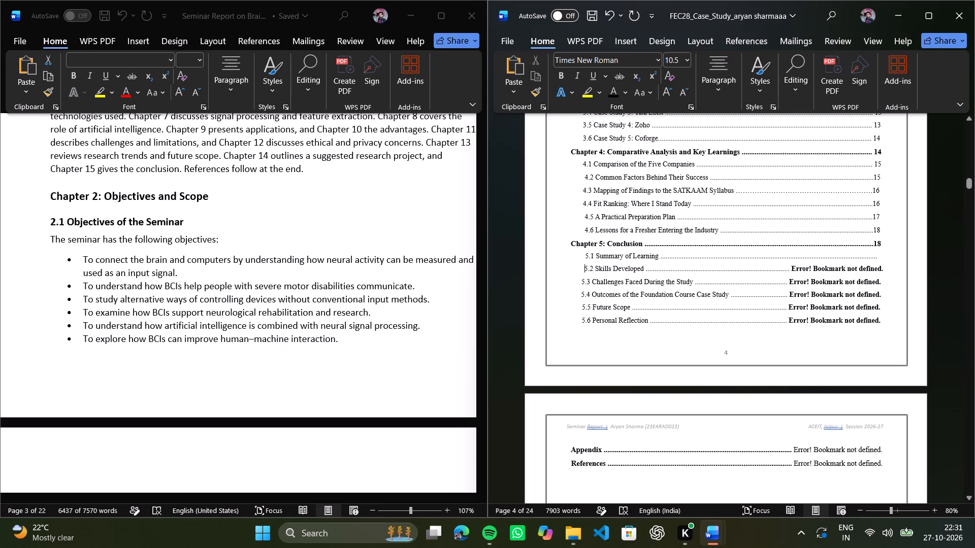
left_click(585, 178)
key("BackSpace")
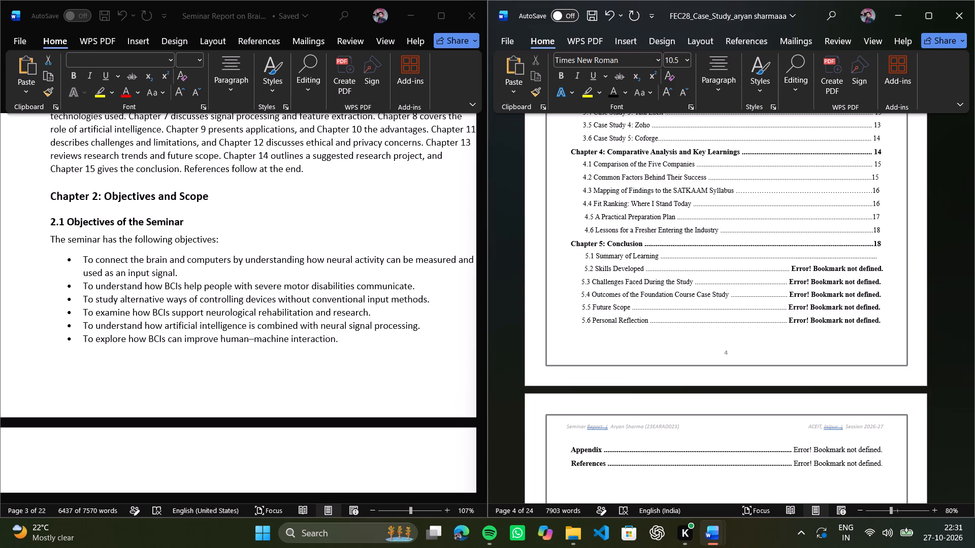
key("BackSpace")
key("space")
key("space")
key("space")
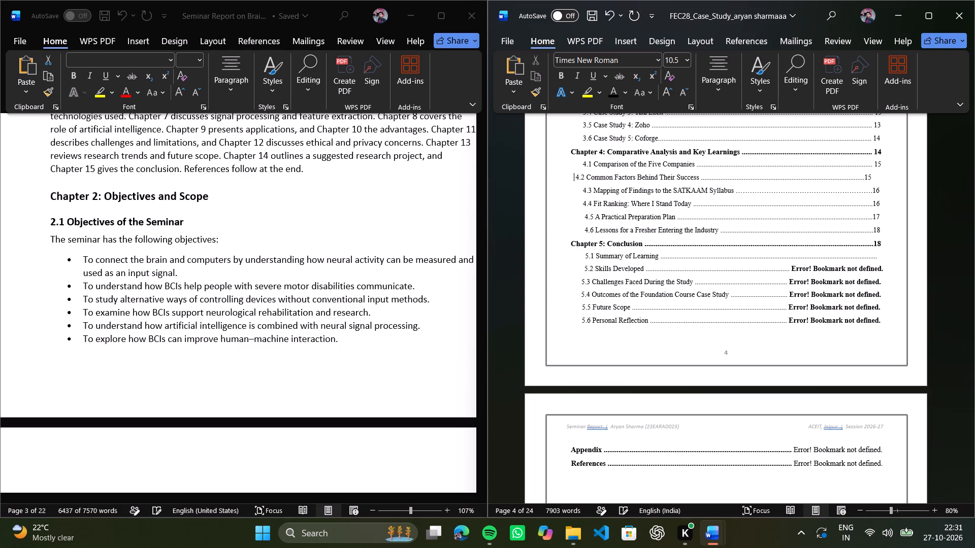
key("space")
key("space")
key("space")
key("space")
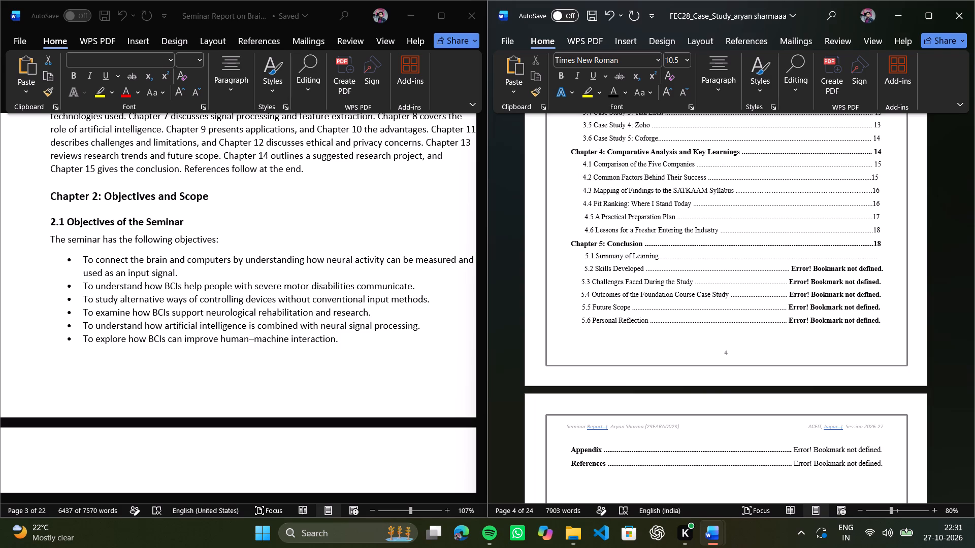
key("space")
key("BackSpace")
Lengthen the dot leaders of the 4.2 and 4.3 entries slightly to line up their page numbers with the 4.1 entry.
left_click(708, 175)
type("...")
key("BackSpace")
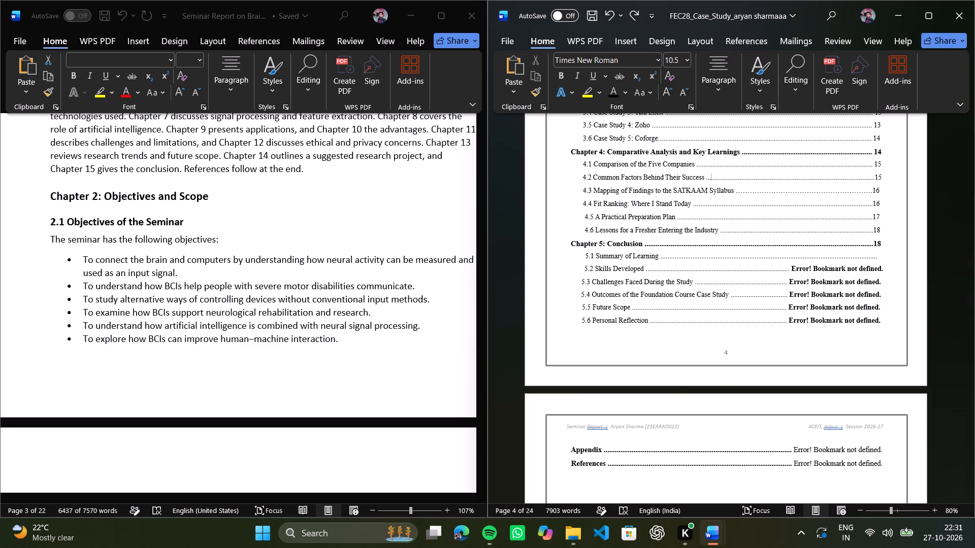
left_click(764, 189)
type("..")
key("BackSpace")
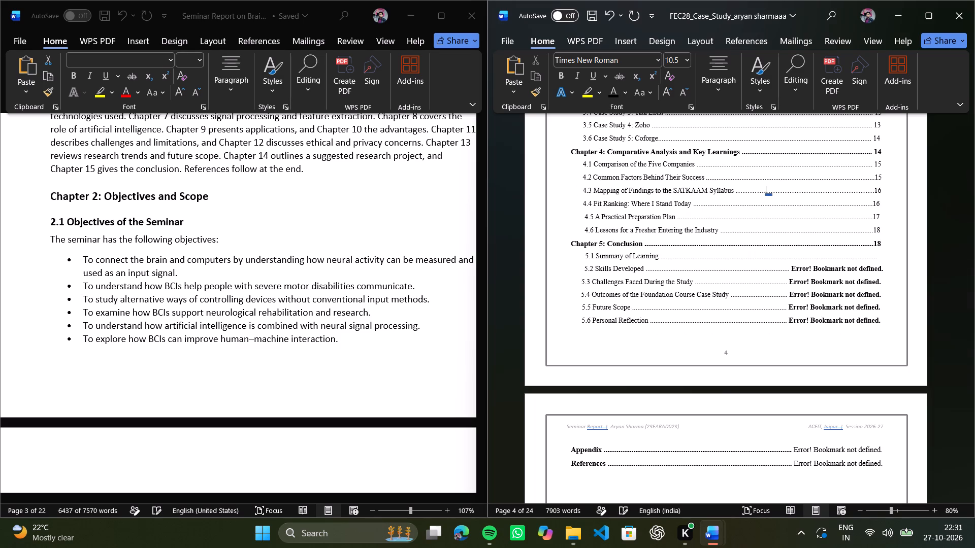
Replace the leading indent of the 4.5 A Practical Preparation Plan entry with spaces to align it with the 4.4 entry.
left_click(583, 216)
key("BackSpace")
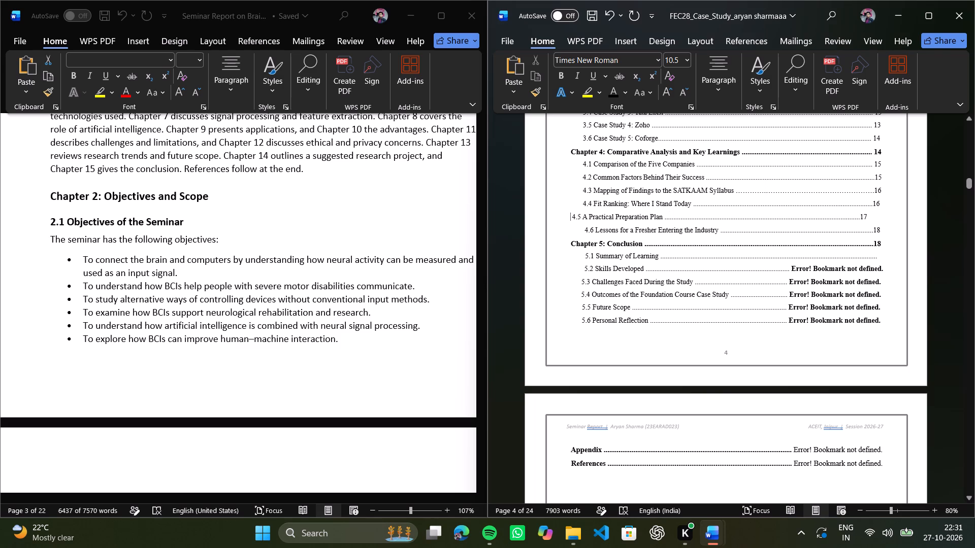
key("space")
key("space")
key("space")
key("space")
key("space")
key("space")
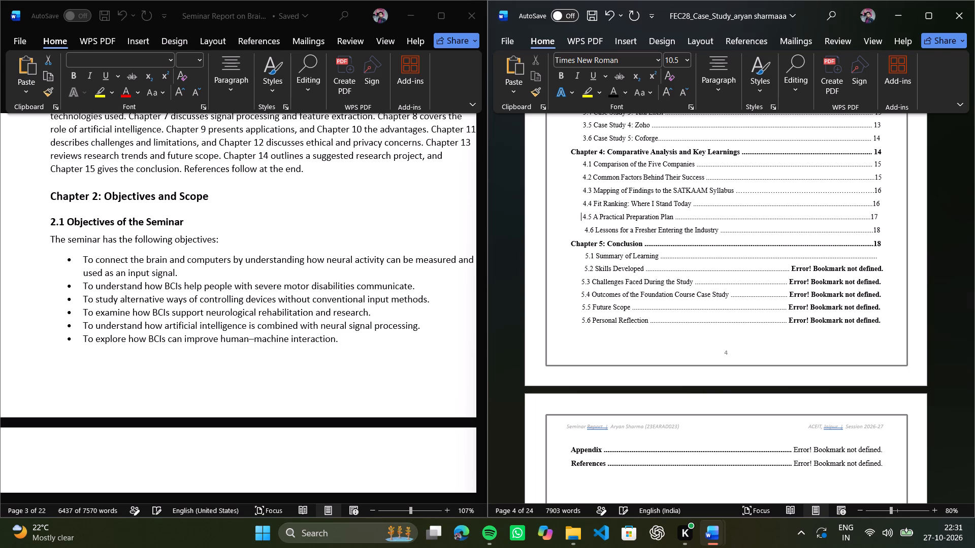
Lengthen the dot leader of the 4.5 A Practical Preparation Plan entry to bring its page number in line with the others.
left_click(709, 216)
type("..")
key("period")
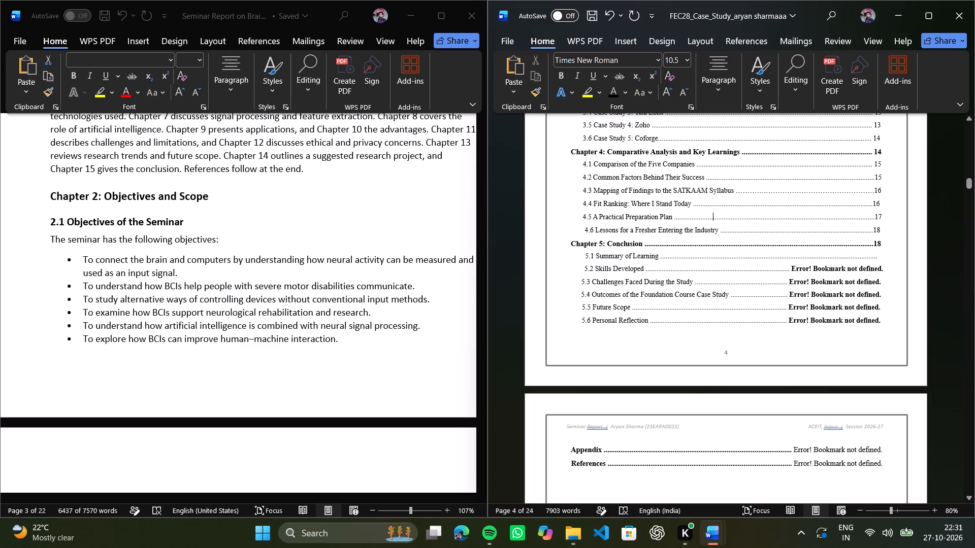
key("period")
key("BackSpace")
Add page number 18 at the end of the 5.1 Summary of Learning entry.
scroll(728, 203, "down", 1)
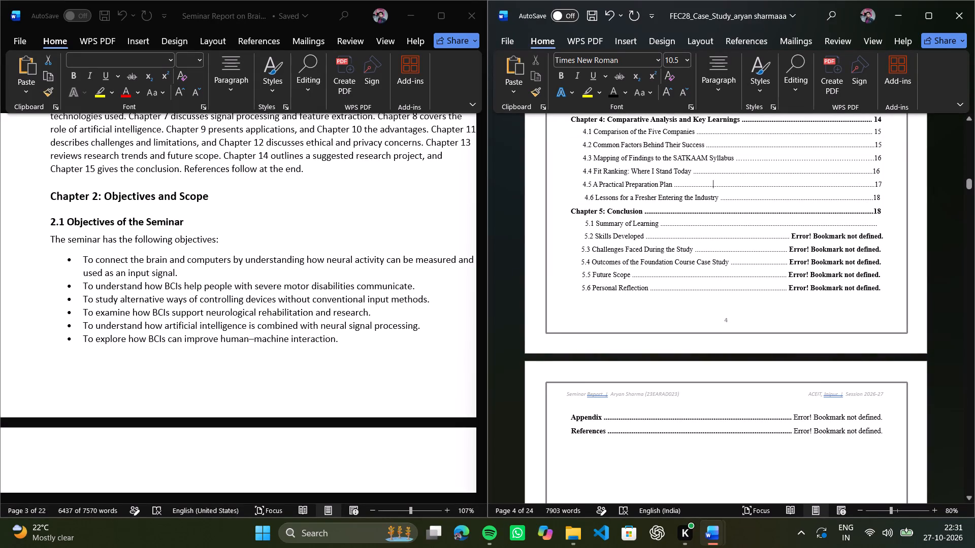
left_click(876, 227)
key("1")
key("8")
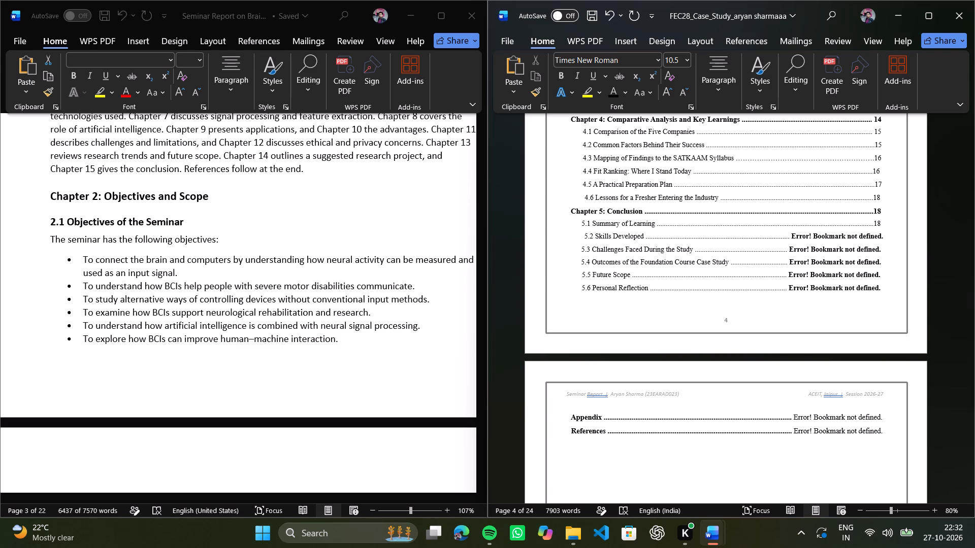
Replace the bookmark error text of the 5.2 Skills Developed entry with leader dots and keep 5.3 on its own line.
left_click_drag(792, 237, 864, 246)
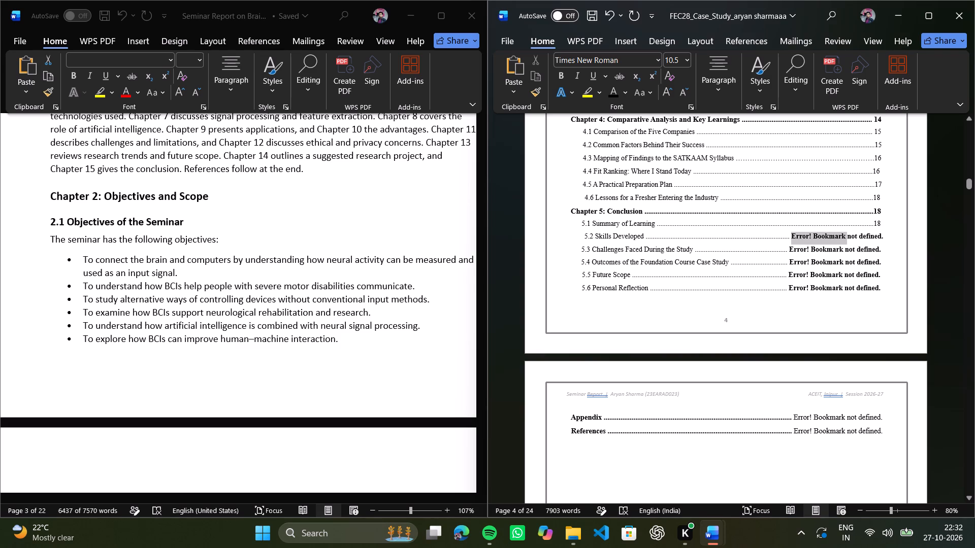
left_click_drag(864, 246, 889, 234)
key("BackSpace")
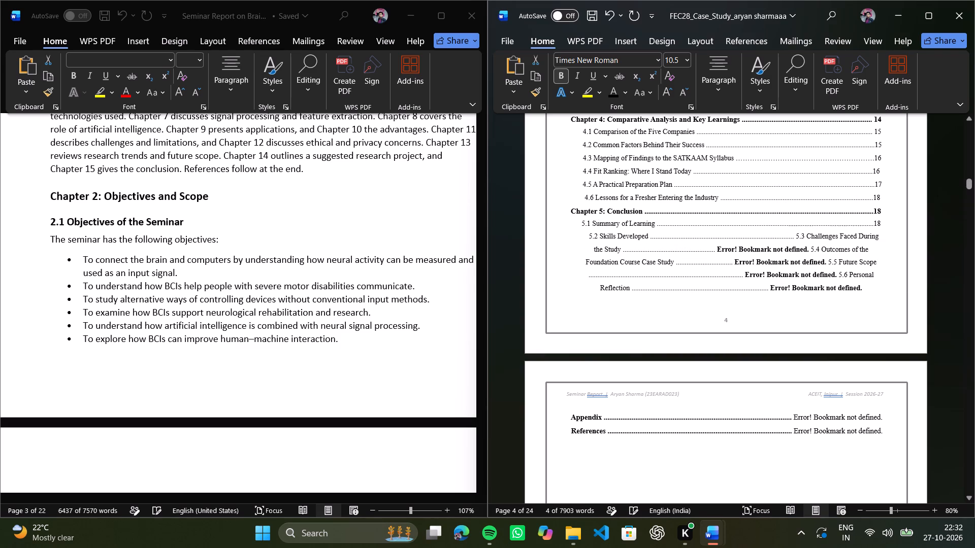
key("BackSpace")
key("BackSpace")
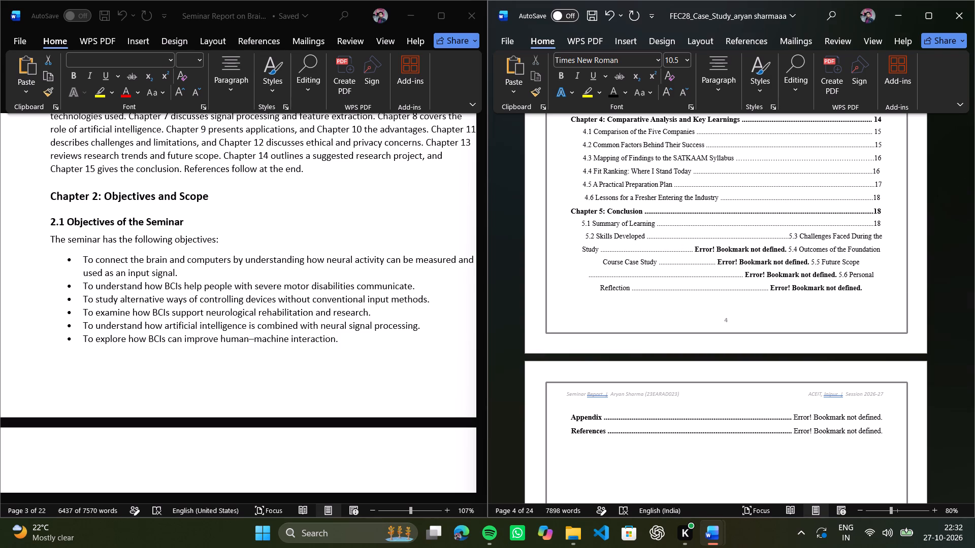
key("period")
key("period")
key("period")
key("period")
key("period")
key("period")
key("period")
key("period")
key("period")
key("period")
key("period")
key("period")
key("period")
key("period")
key("period")
key("period")
key("period")
key("period")
key("period")
key("period")
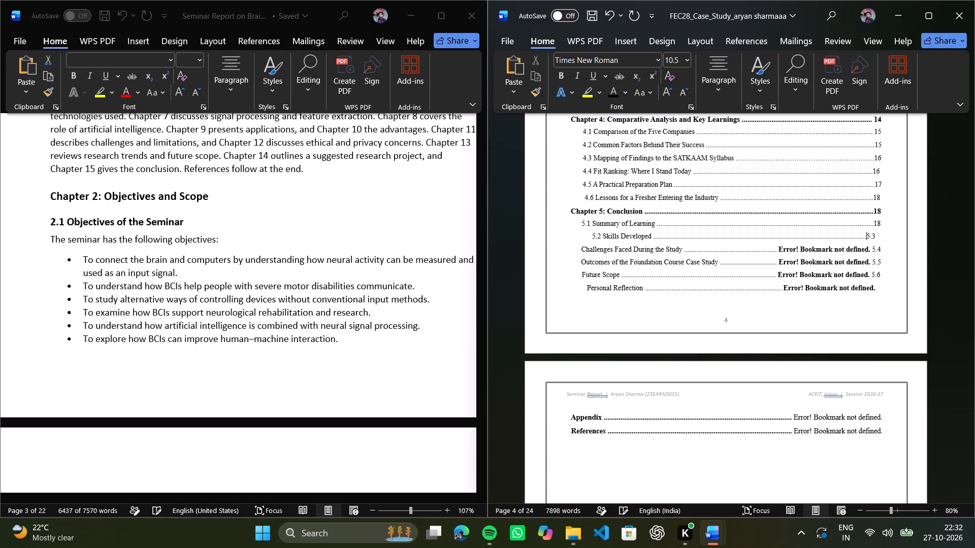
key("Return")
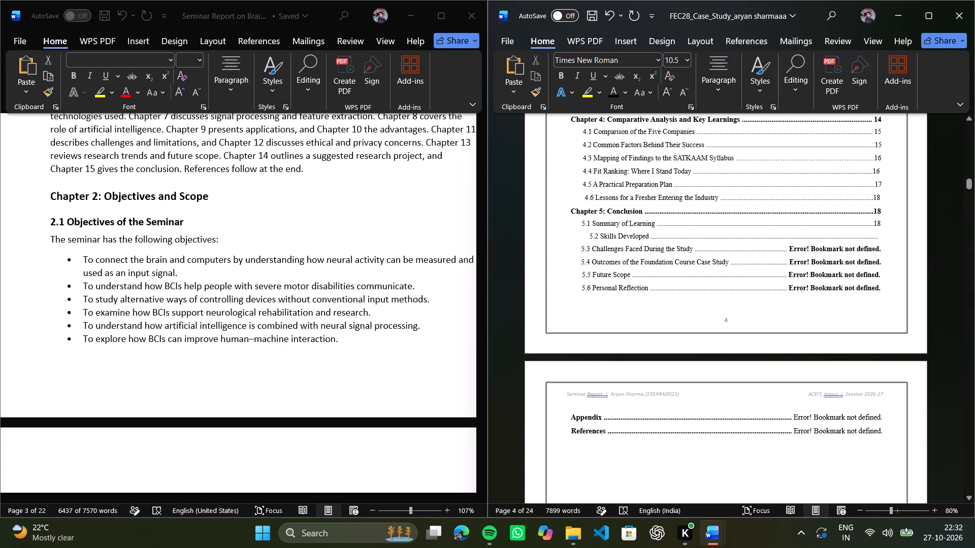
Replace the bookmark error text of the 5.3 Challenges Faced During the Study entry with leader dots and keep 5.4 on its own line.
left_click_drag(791, 250, 878, 253)
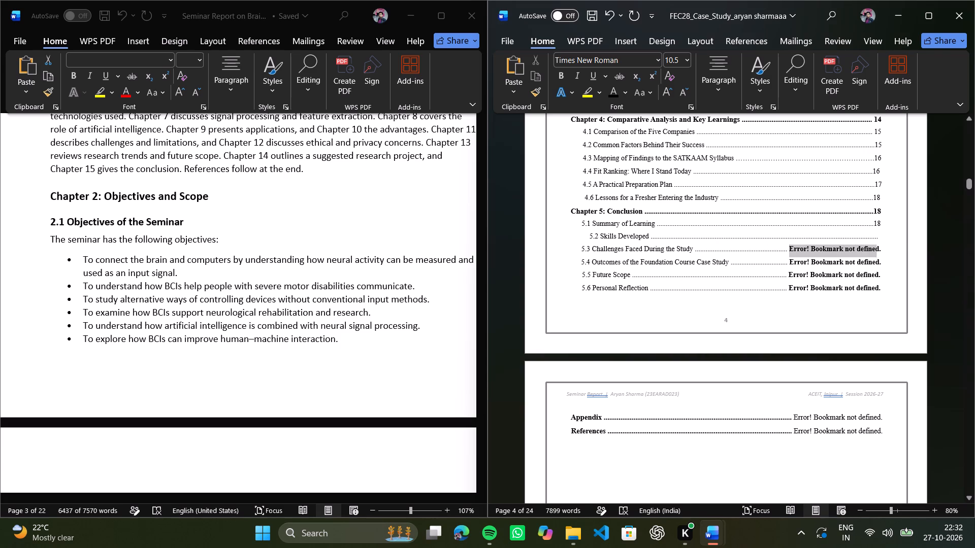
left_click_drag(878, 253, 881, 253)
key("BackSpace")
key("BackSpace")
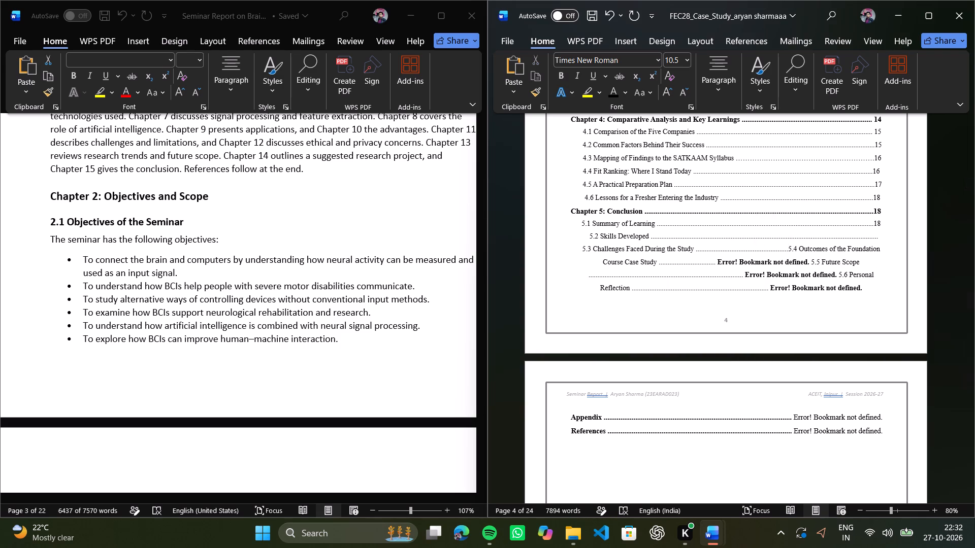
key("period")
key("period")
key("period")
key("period")
key("period")
key("period")
key("period")
key("period")
key("period")
key("period")
key("period")
key("period")
key("period")
key("period")
key("period")
key("period")
key("period")
key("period")
key("period")
key("period")
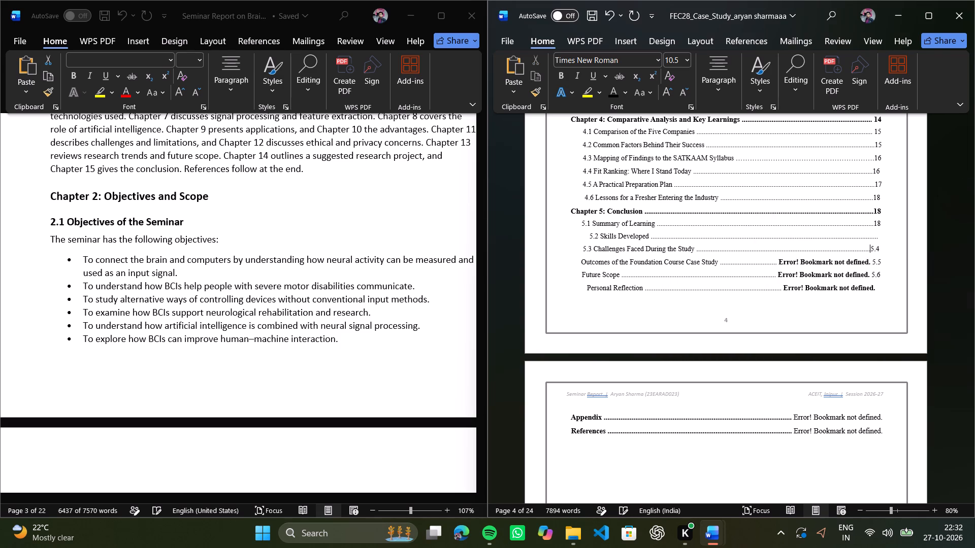
key("Return")
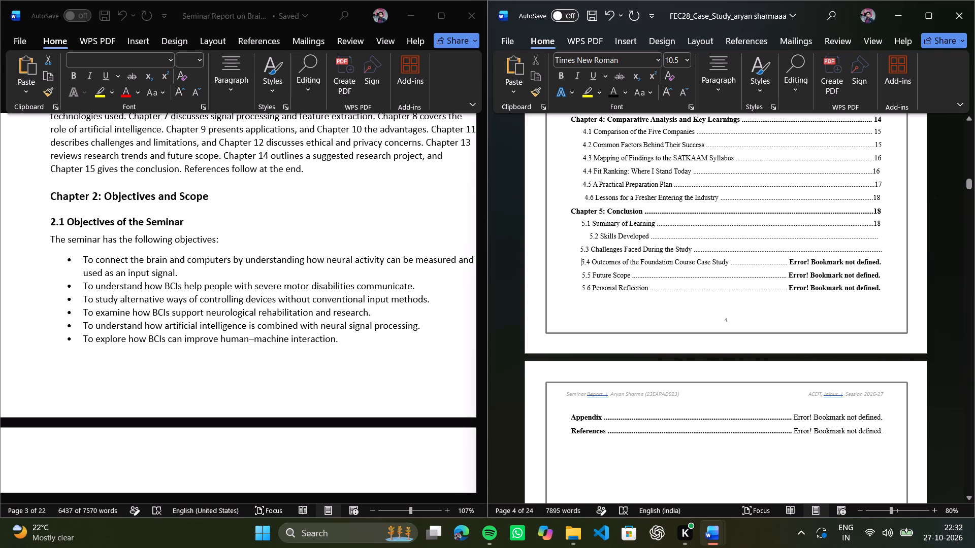
Replace the leader and bookmark error text of the 5.4 Outcomes of the Foundation Course entry with new dots, keeping 5.5 on its own line.
left_click_drag(787, 263, 892, 263)
key("BackSpace")
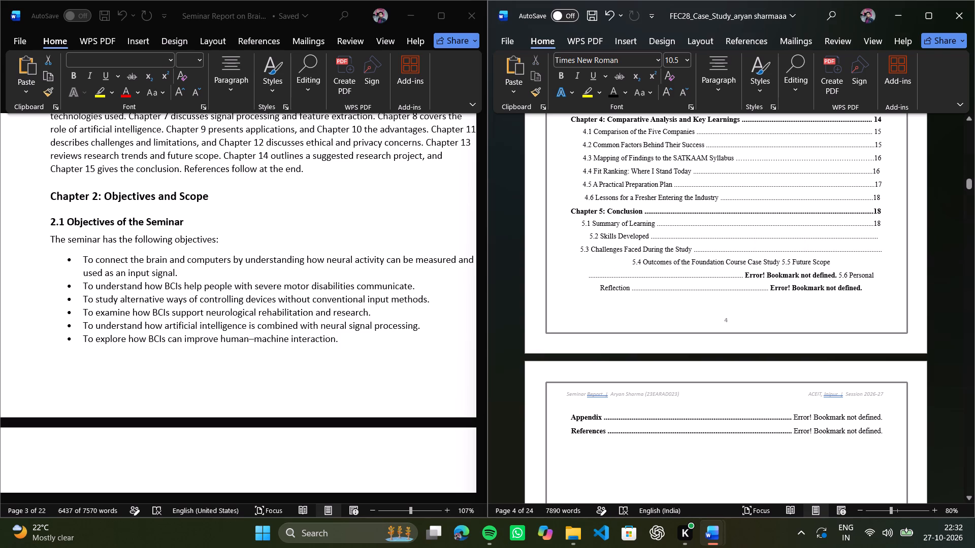
key("period")
key("period")
key("period")
key("period")
key("period")
key("period")
key("period")
key("period")
key("period")
key("period")
key("period")
key("period")
key("period")
key("period")
key("period")
key("period")
key("period")
key("period")
key("period")
key("period")
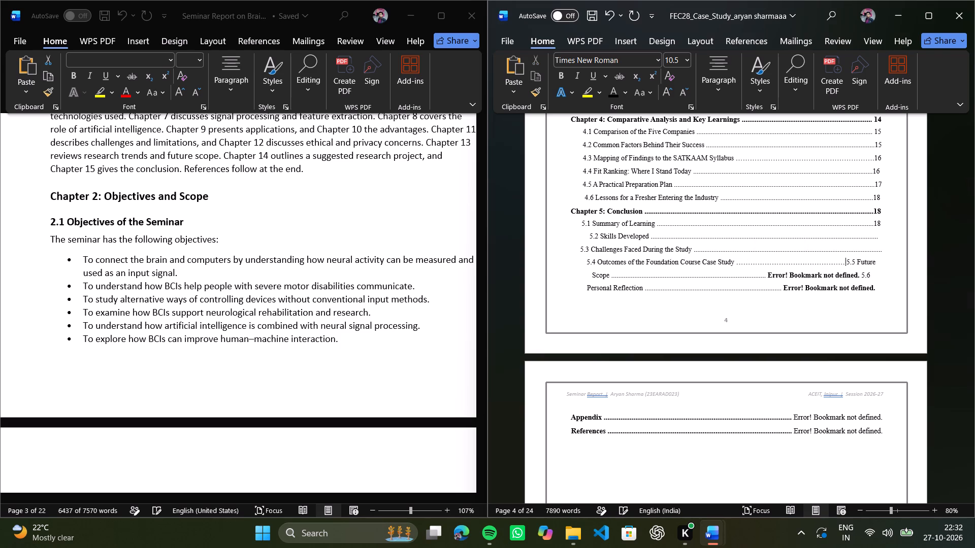
key("BackSpace")
key("BackSpace")
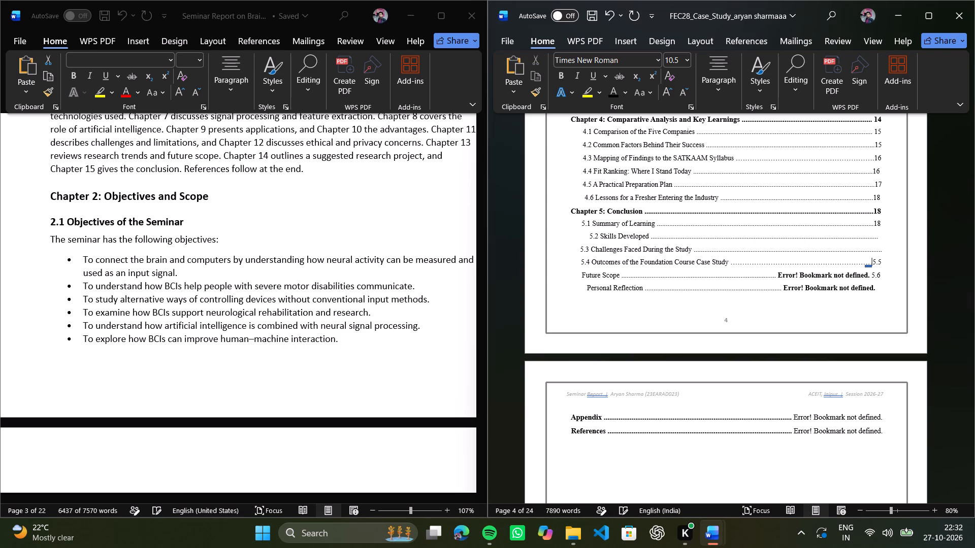
key("Return")
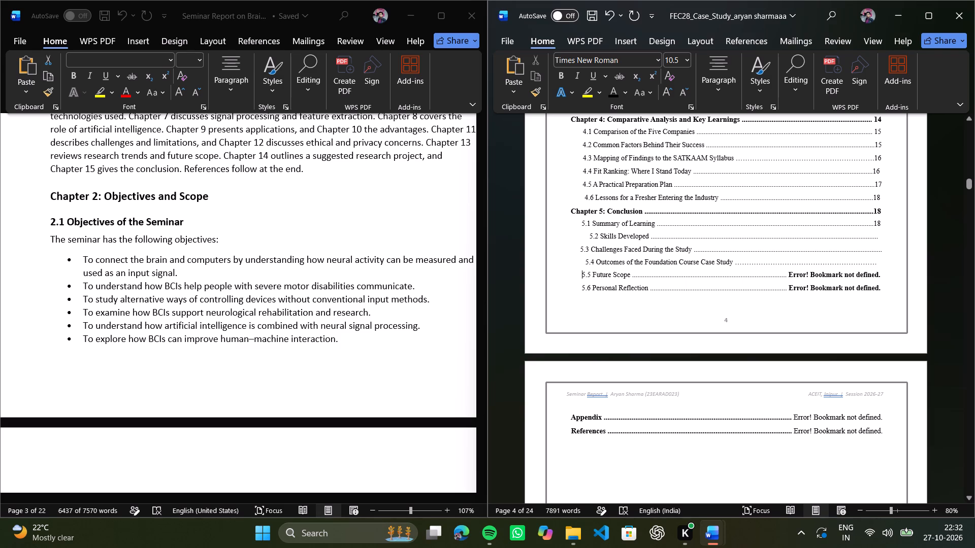
Replace the bookmark error text of the 5.5 Future Scope entry with leader dots and keep 5.6 on its own line.
left_click_drag(789, 276, 936, 266)
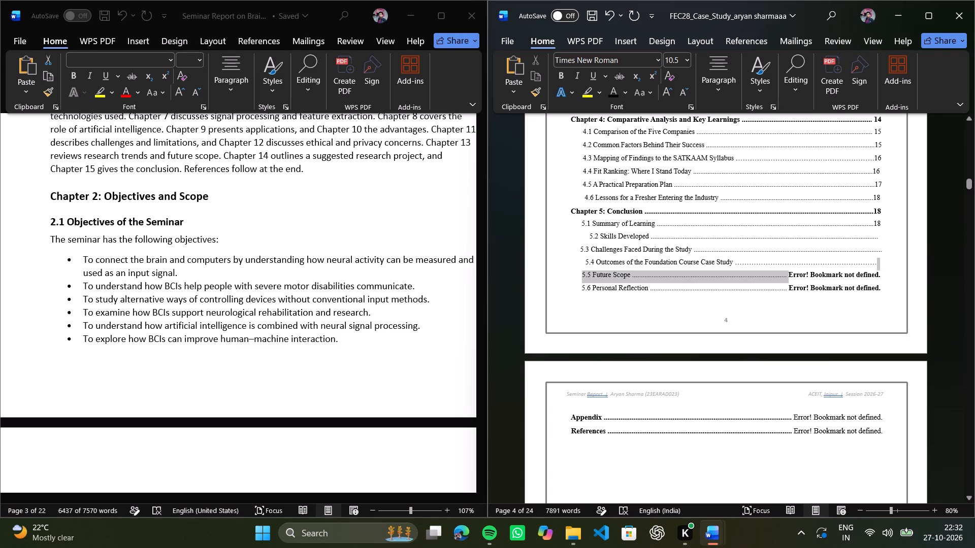
left_click_drag(936, 266, 884, 276)
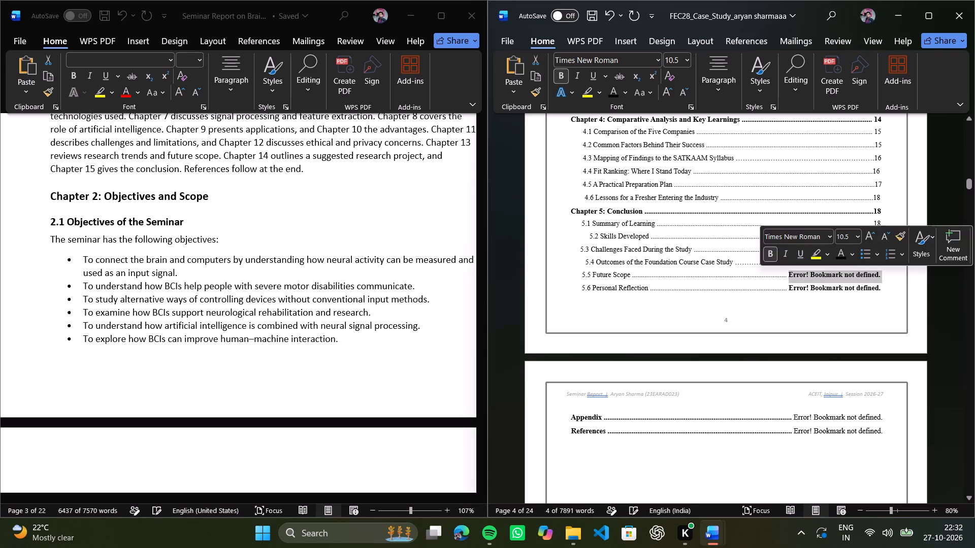
key("BackSpace")
key("BackSpace")
key("period")
key("period")
key("period")
key("period")
key("period")
key("period")
key("period")
key("period")
key("period")
key("period")
key("period")
key("period")
key("period")
key("period")
key("period")
key("period")
key("period")
key("period")
key("period")
key("period")
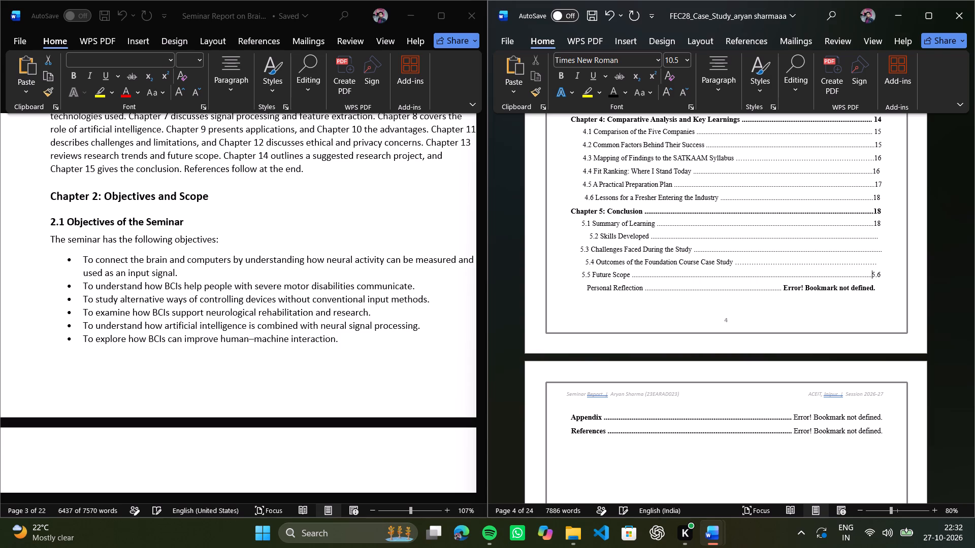
key("period")
key("Return")
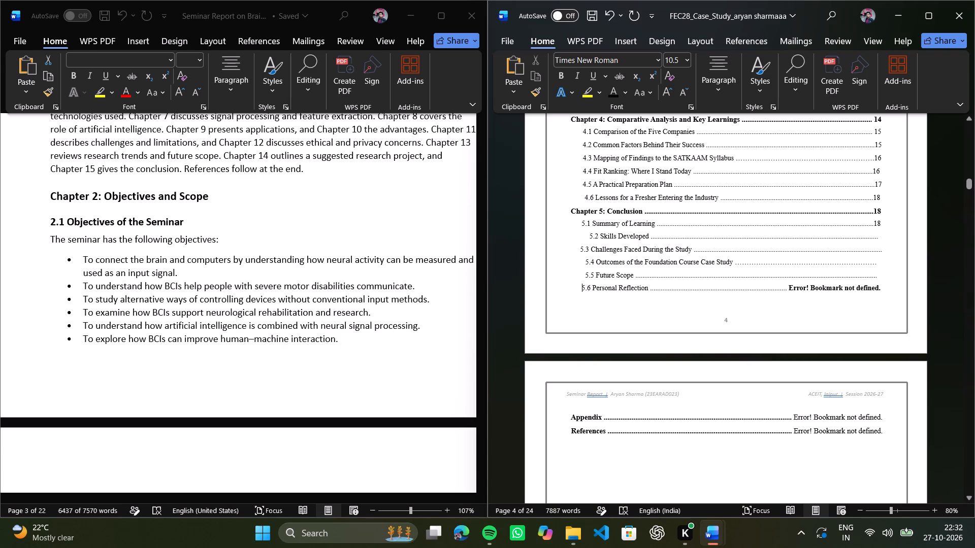
Delete the bookmark error text from the end of the 5.6 Personal Reflection entry.
left_click_drag(793, 292, 873, 291)
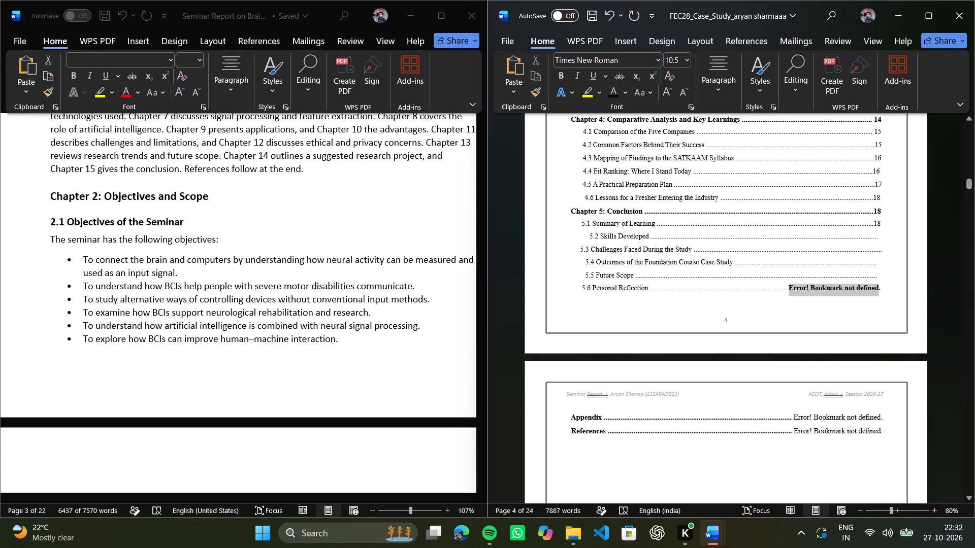
left_click_drag(873, 291, 878, 294)
key("BackSpace")
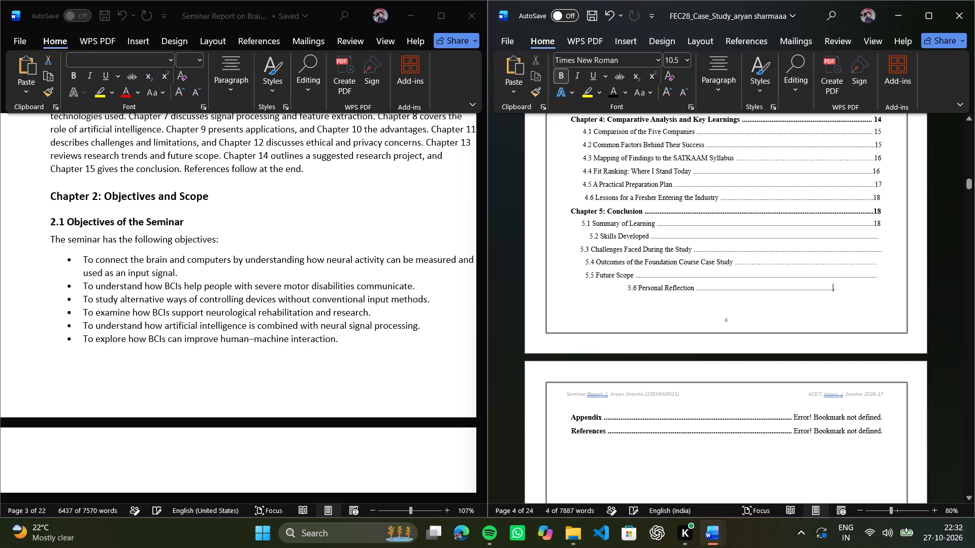
key("Right")
key("BackSpace")
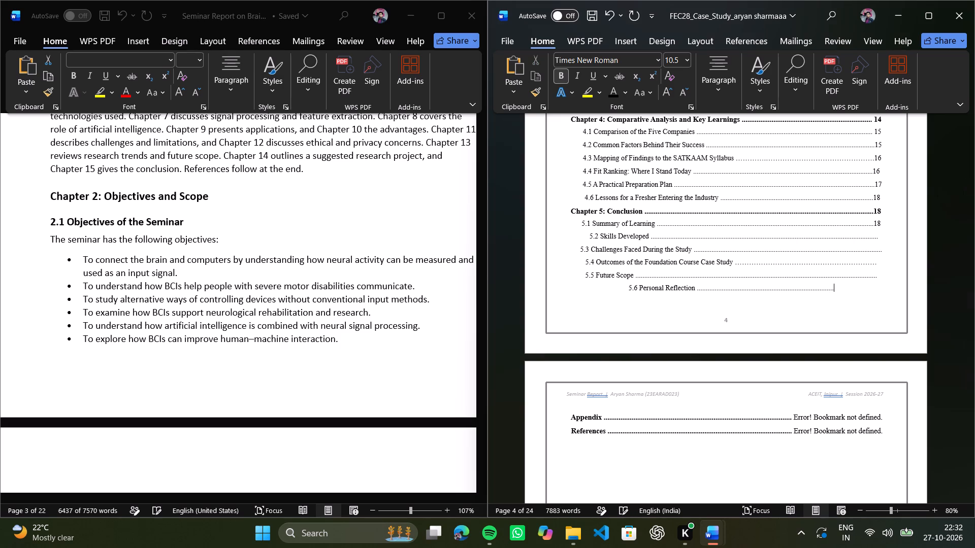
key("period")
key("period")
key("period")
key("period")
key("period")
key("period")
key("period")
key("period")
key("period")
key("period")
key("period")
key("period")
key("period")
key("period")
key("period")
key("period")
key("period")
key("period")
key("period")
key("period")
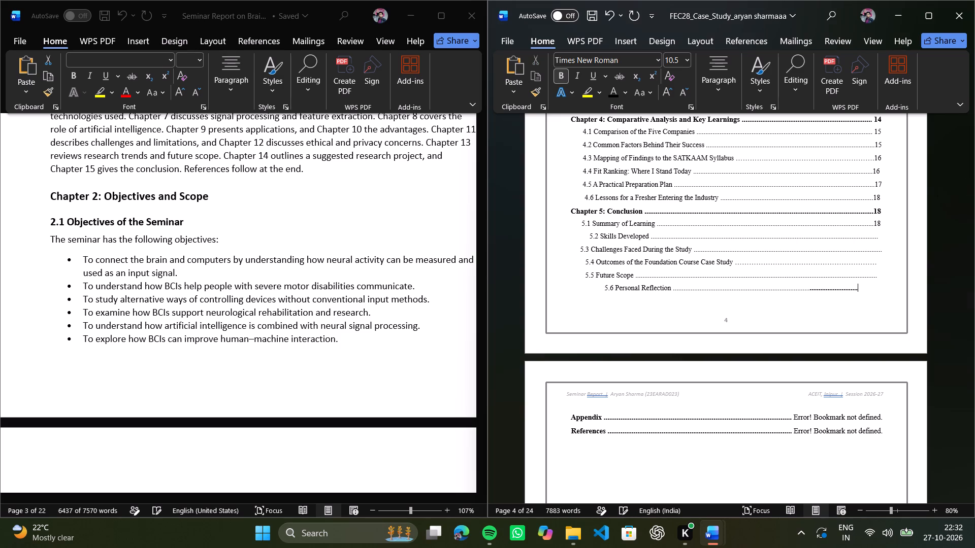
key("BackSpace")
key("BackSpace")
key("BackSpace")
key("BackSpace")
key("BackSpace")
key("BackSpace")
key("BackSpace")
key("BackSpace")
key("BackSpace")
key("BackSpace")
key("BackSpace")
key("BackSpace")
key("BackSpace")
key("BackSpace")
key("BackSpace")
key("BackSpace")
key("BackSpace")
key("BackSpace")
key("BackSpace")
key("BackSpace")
Extend the 5.6 Personal Reflection leader with regular-weight dots until the entry lines up with 5.5 Future Scope.
key("Left")
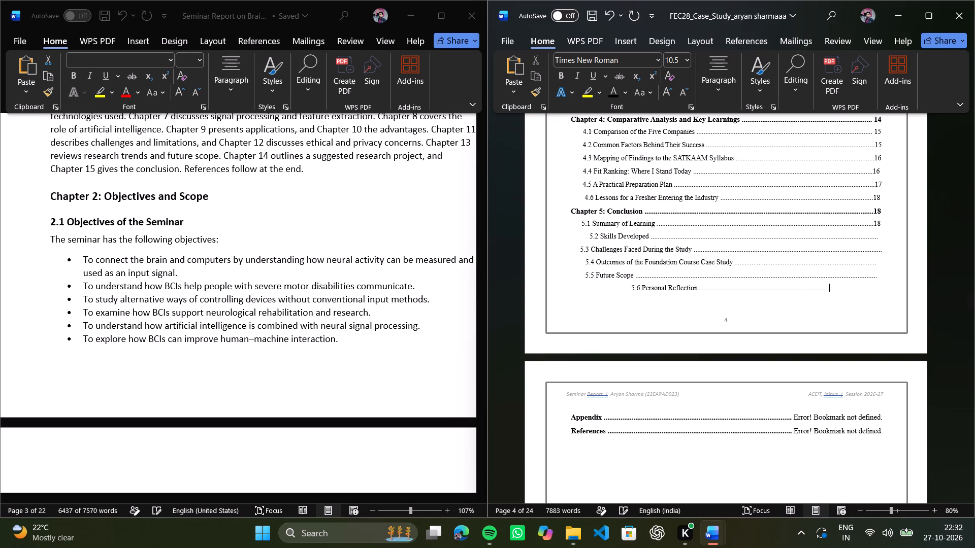
key("period")
key("period")
key("period")
key("period")
key("period")
key("period")
key("period")
key("period")
key("period")
key("period")
key("period")
key("period")
key("period")
key("period")
key("period")
key("period")
key("period")
key("period")
key("period")
key("period")
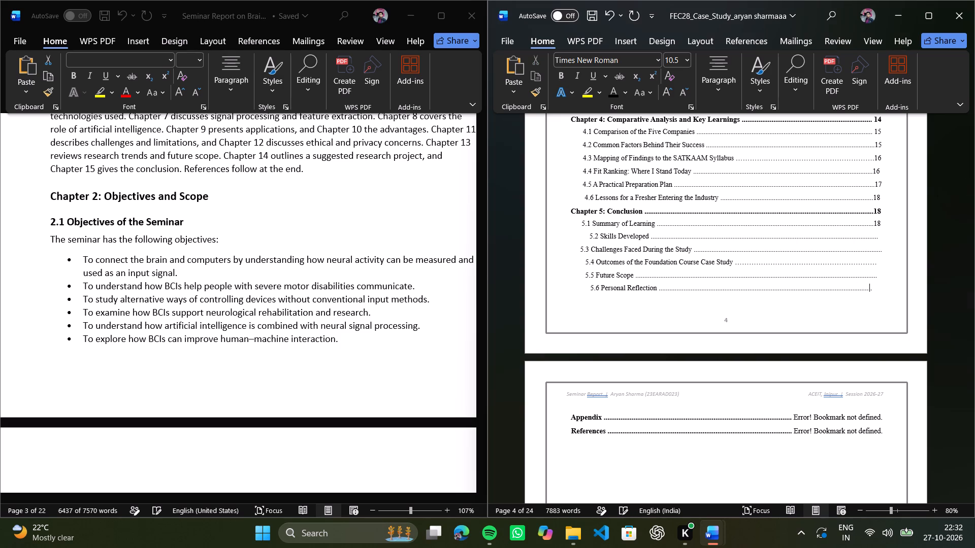
type(".....")
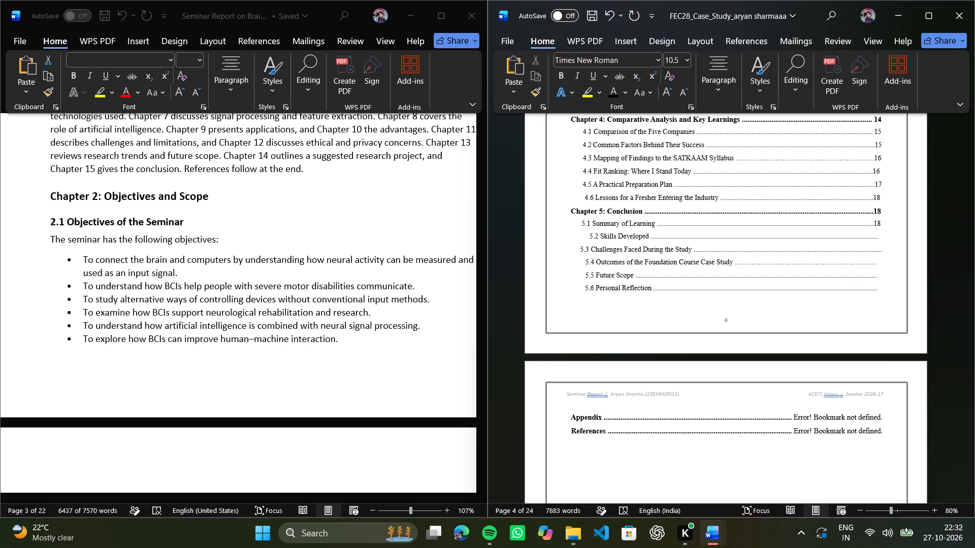
Remove only the bookmark error text from the Appendix entry, keeping its leader dots and References on its own line.
scroll(868, 265, "down", 1)
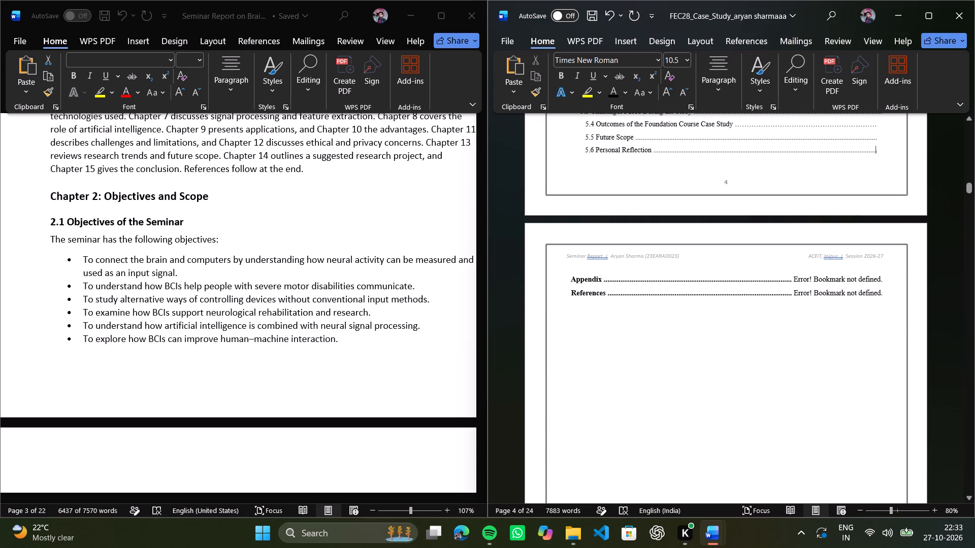
left_click_drag(793, 280, 896, 280)
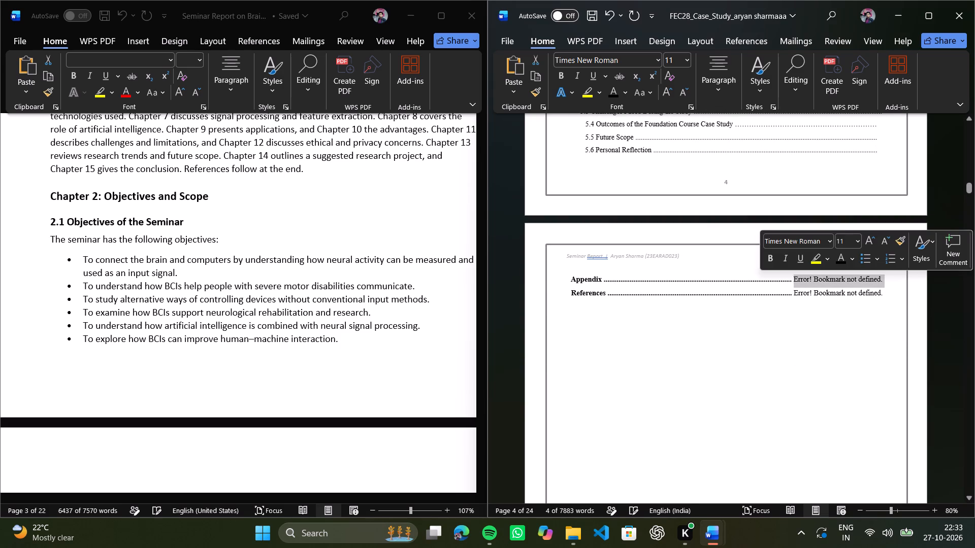
key("ctrl+BackSpace")
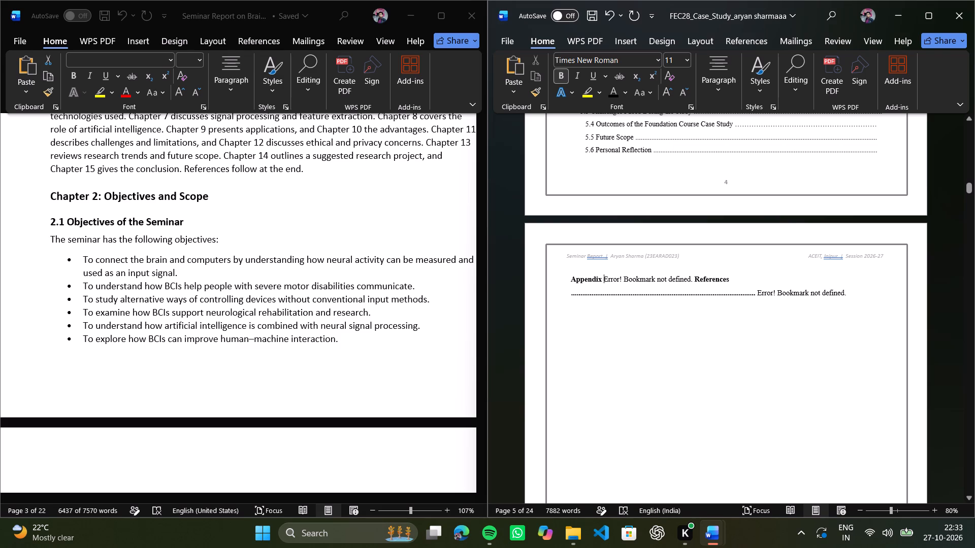
key("ctrl+z")
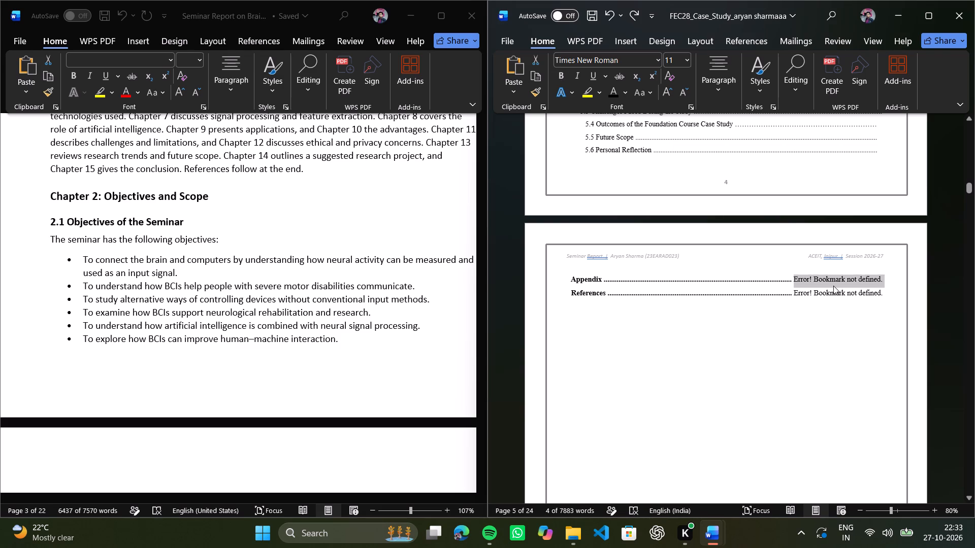
key("BackSpace")
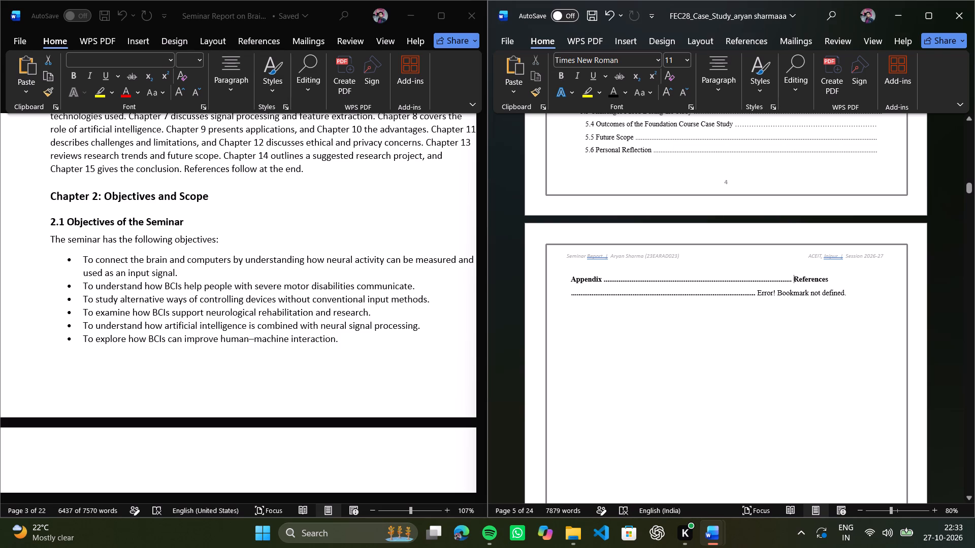
key("Return")
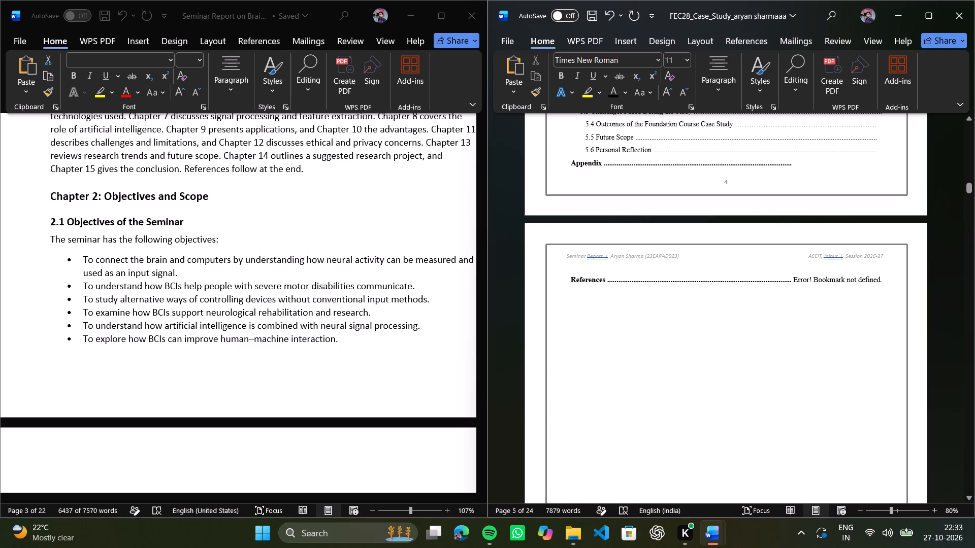
Delete the bookmark error text from the end of the References entry.
left_click_drag(795, 278, 869, 276)
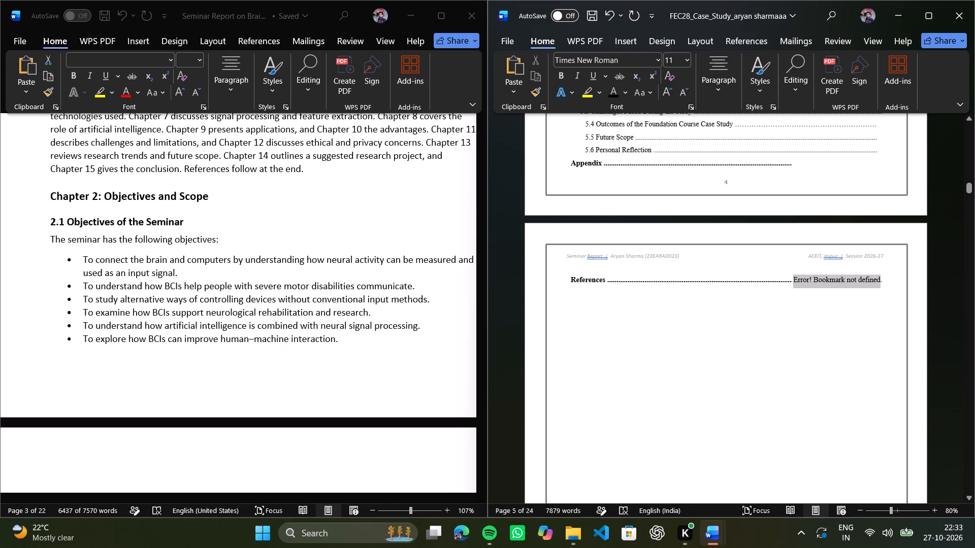
left_click_drag(869, 276, 870, 276)
key("BackSpace")
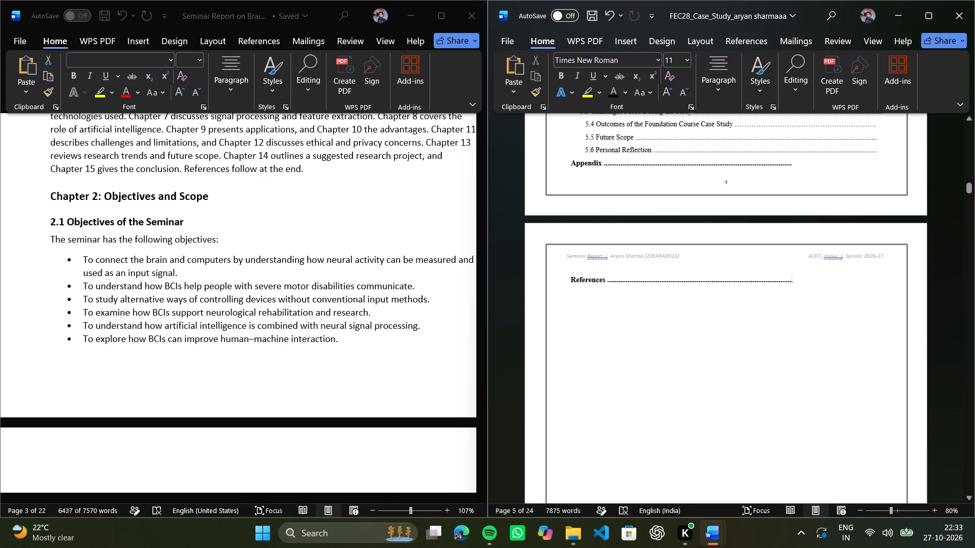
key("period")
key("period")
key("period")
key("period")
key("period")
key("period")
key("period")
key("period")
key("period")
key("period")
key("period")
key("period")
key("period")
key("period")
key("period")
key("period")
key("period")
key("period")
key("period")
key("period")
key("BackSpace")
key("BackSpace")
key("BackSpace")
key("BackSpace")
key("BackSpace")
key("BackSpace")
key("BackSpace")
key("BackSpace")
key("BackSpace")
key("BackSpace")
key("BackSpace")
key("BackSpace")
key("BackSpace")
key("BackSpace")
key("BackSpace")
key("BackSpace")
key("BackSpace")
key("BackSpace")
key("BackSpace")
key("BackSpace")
Extend the References leader with bold dots until it lines up with the end of the 5.6 Personal Reflection leader.
key("Left")
key("period")
key("period")
key("period")
key("period")
key("period")
key("period")
key("period")
key("period")
key("period")
key("period")
key("period")
key("period")
key("period")
key("period")
key("period")
key("period")
key("period")
key("period")
key("period")
key("period")
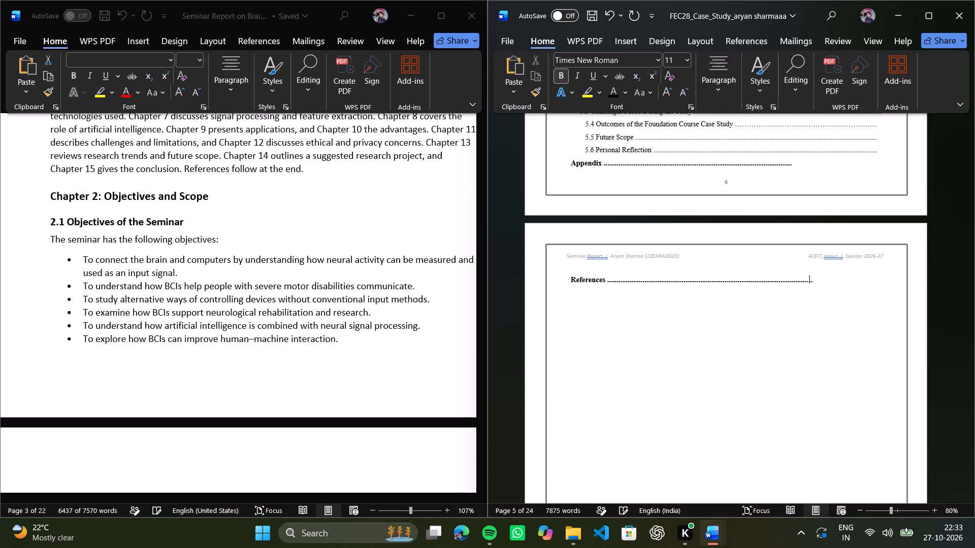
type("...")
Trim the end of the 5.2 Skills Developed leader and add page number 18.
scroll(870, 276, "up", 1)
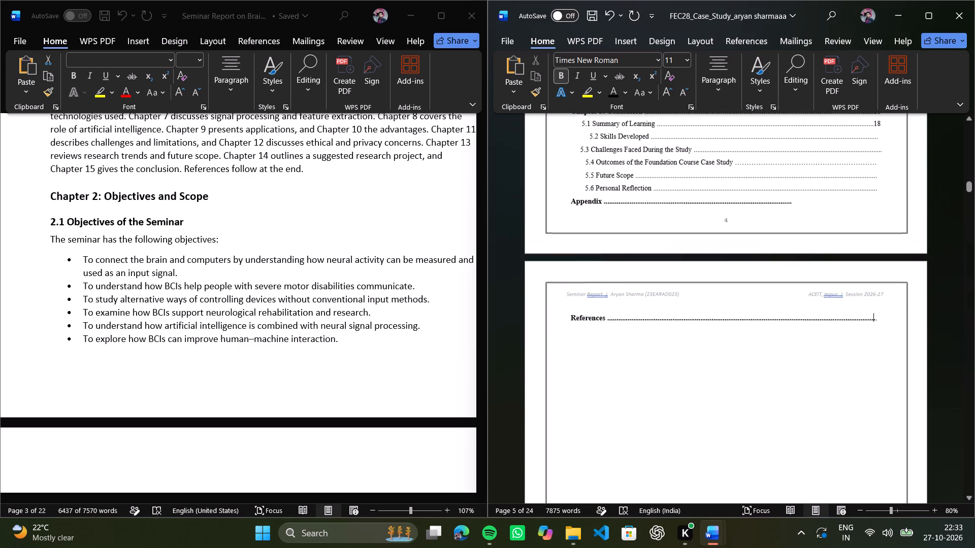
scroll(870, 276, "up", 1)
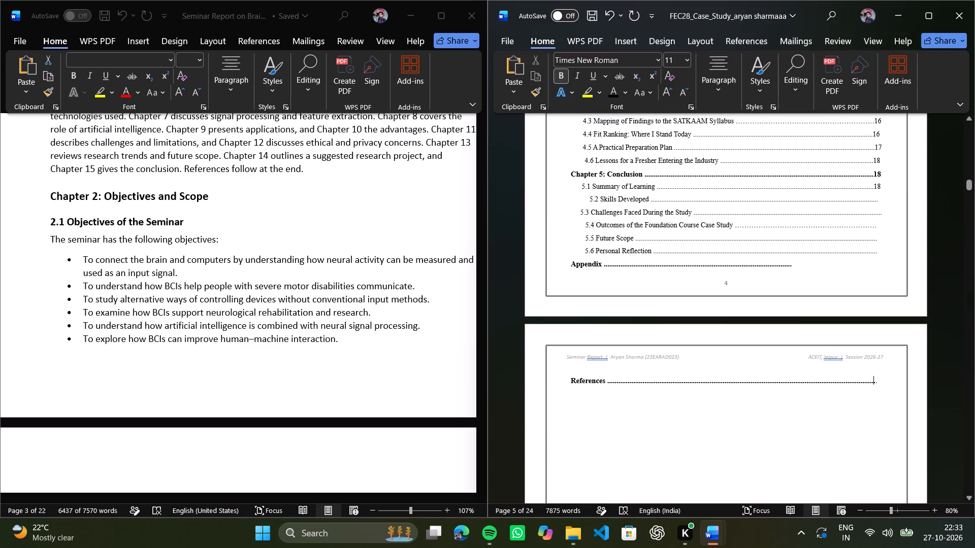
left_click(878, 200)
key("BackSpace")
key("BackSpace")
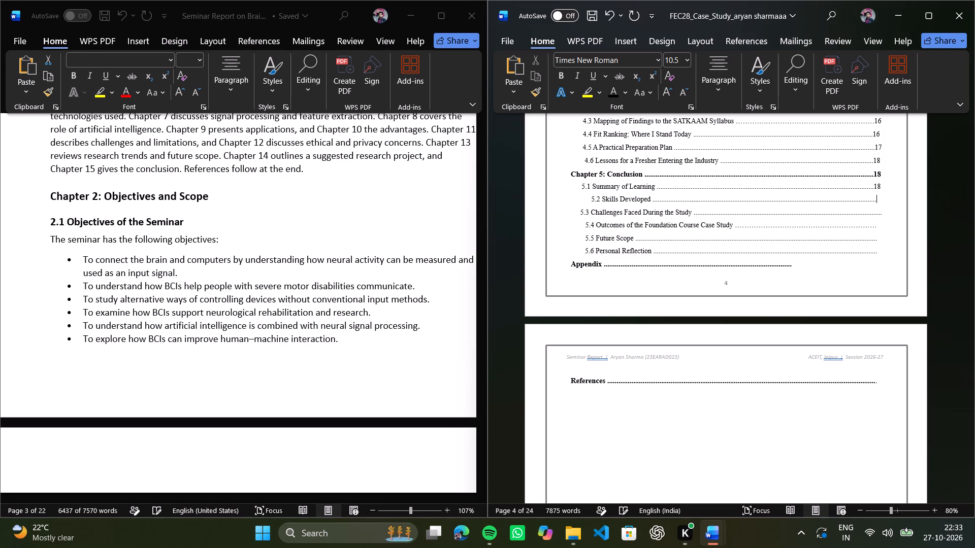
key("BackSpace")
key("1")
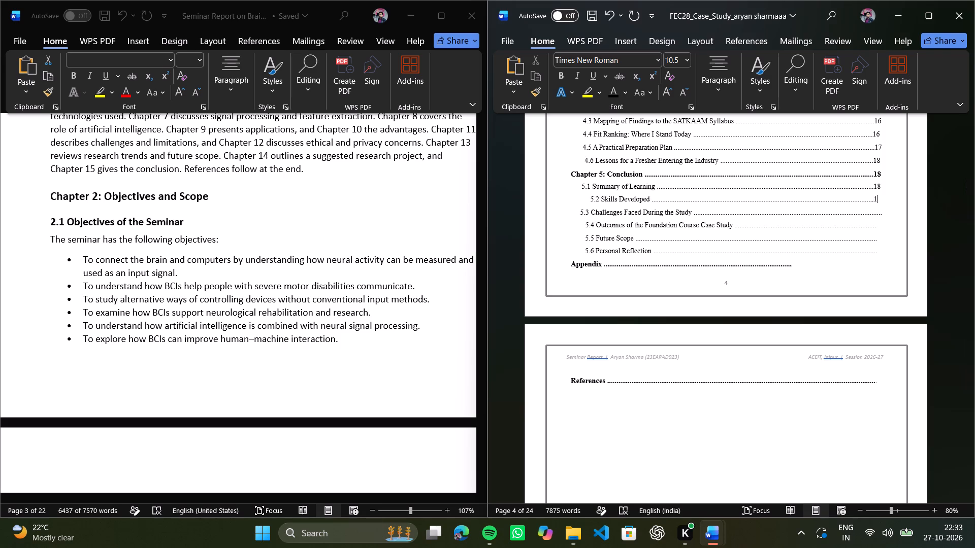
key("8")
Shorten the 5.3 Challenges Faced During the Study leader and add page number 18 at its end.
key("Down")
key("Right")
key("Right")
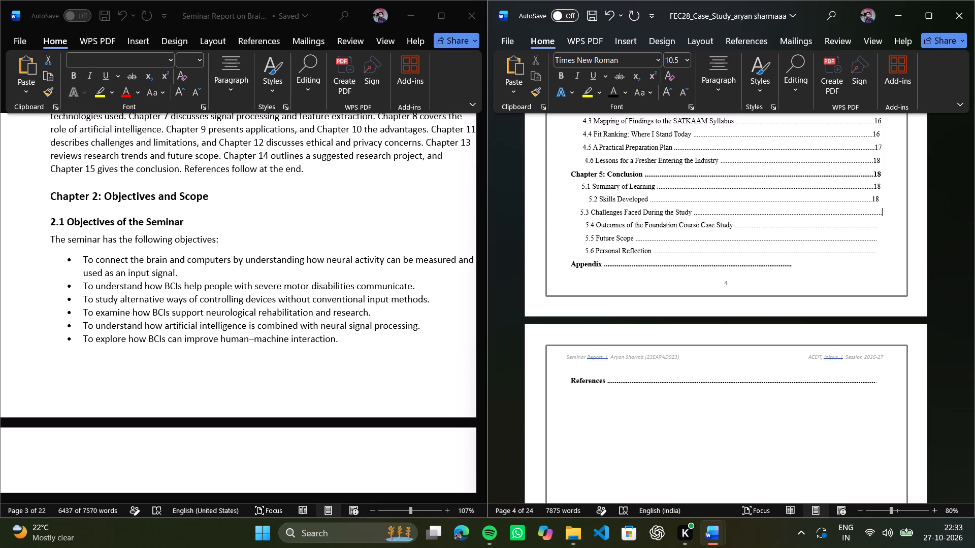
key("BackSpace")
key("BackSpace")
key("BackSpace")
key("BackSpace")
key("BackSpace")
key("BackSpace")
key("BackSpace")
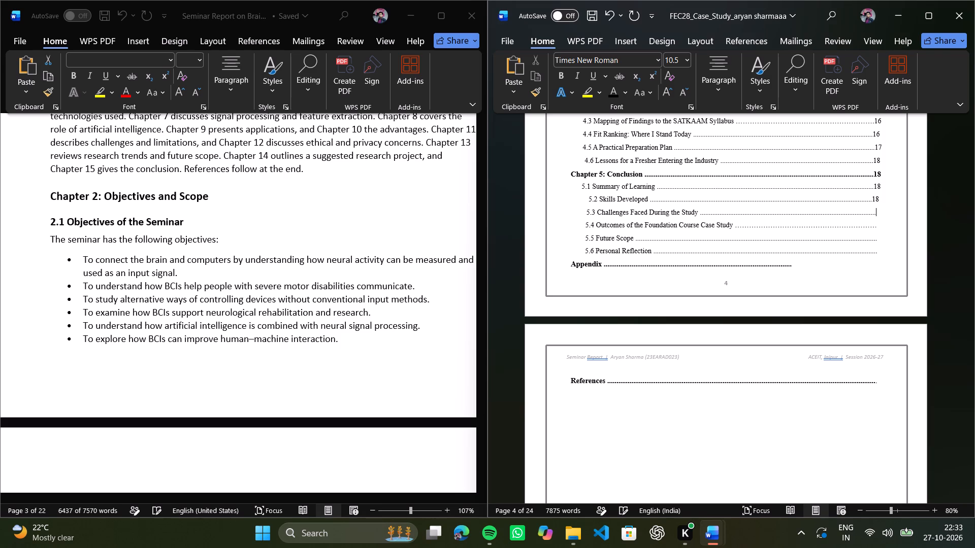
key("BackSpace")
key("BackSpace")
key("BackSpace")
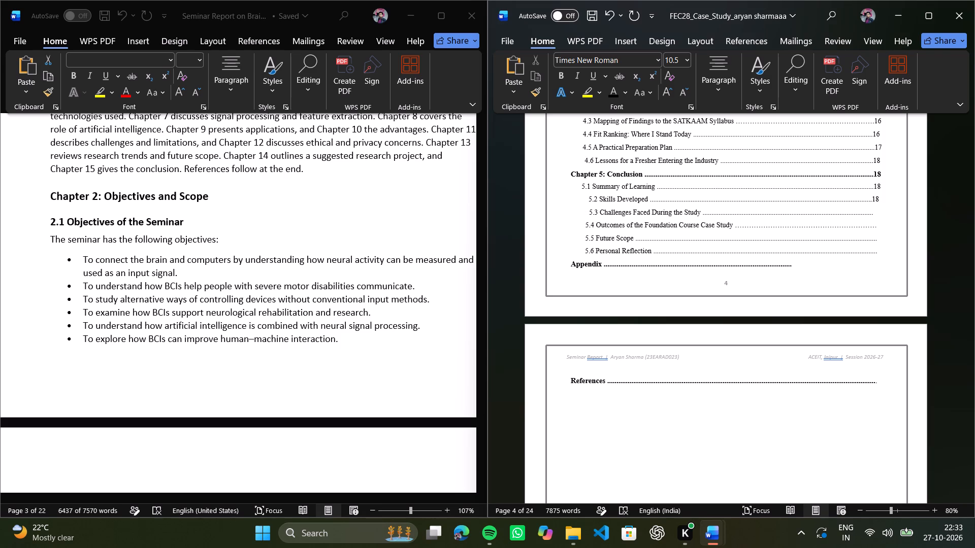
key("1")
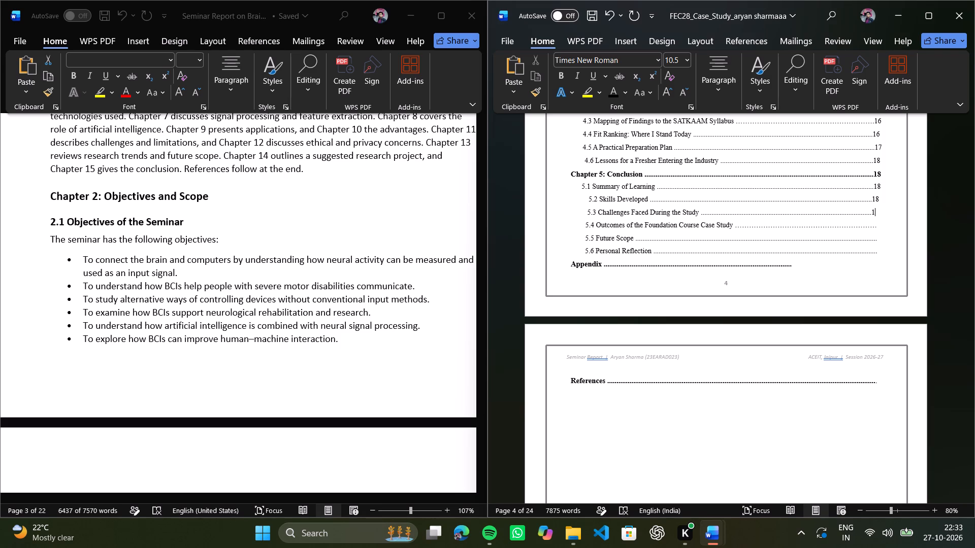
key("8")
Trim two characters from the end of the 5.4 Outcomes of the Foundation Course Case Study leader.
key("Down")
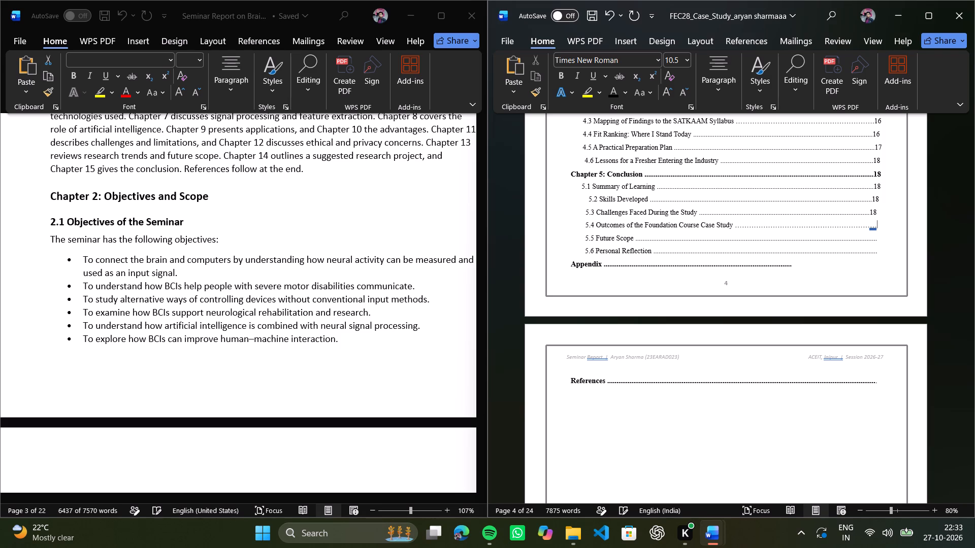
key("BackSpace")
key("BackSpace")
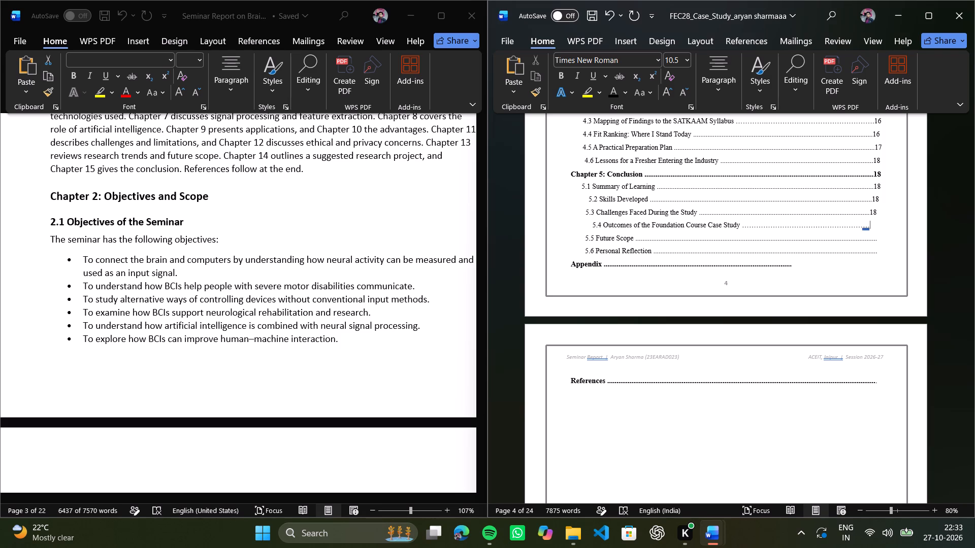
Lengthen the 5.3 and 5.2 leaders with a few extra dots so their page numbers line up with 5.1.
key("Up")
key("Left")
type("..")
key("period")
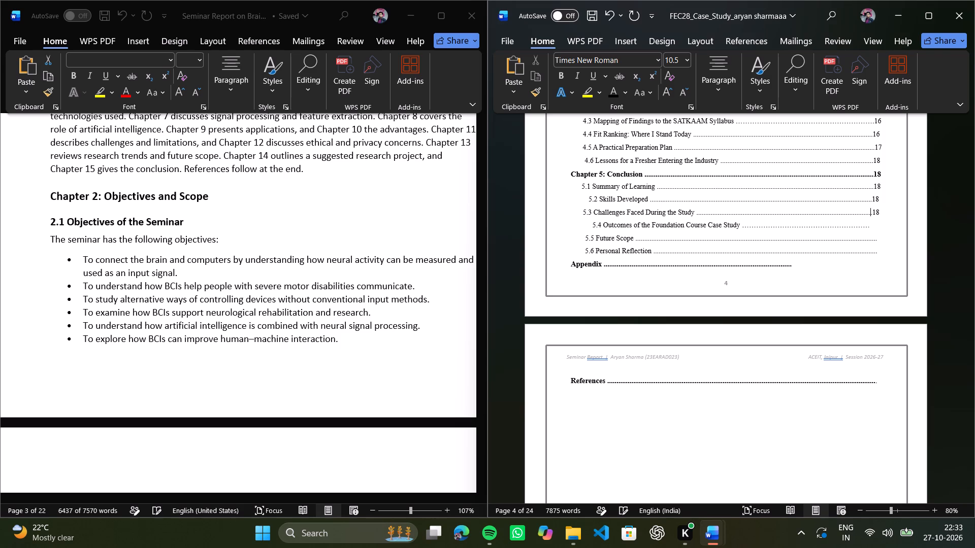
key("Up")
key("period")
key("Down")
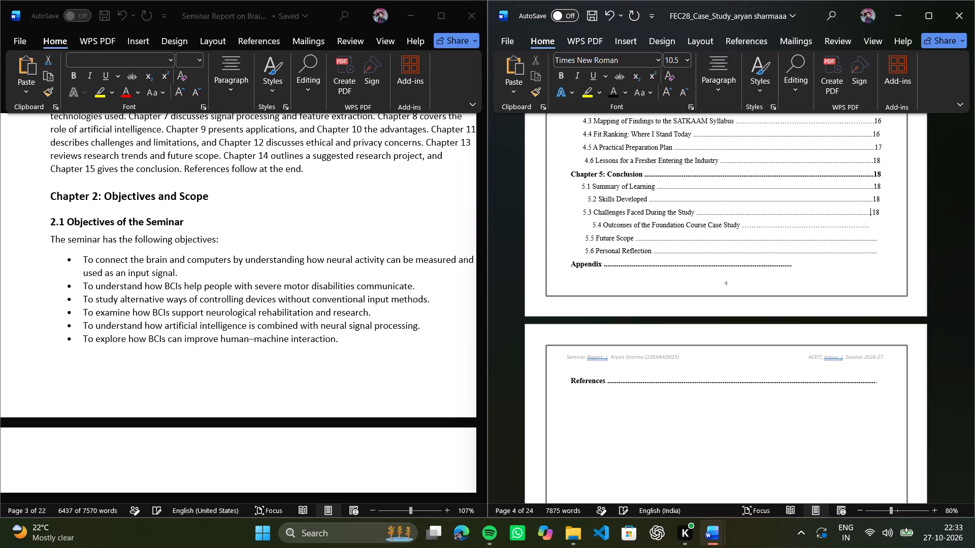
key("period")
Add page number 19 to the 5.4 Outcomes entry and adjust its leader dots until the number lines up with 5.3.
key("Down")
key("Left")
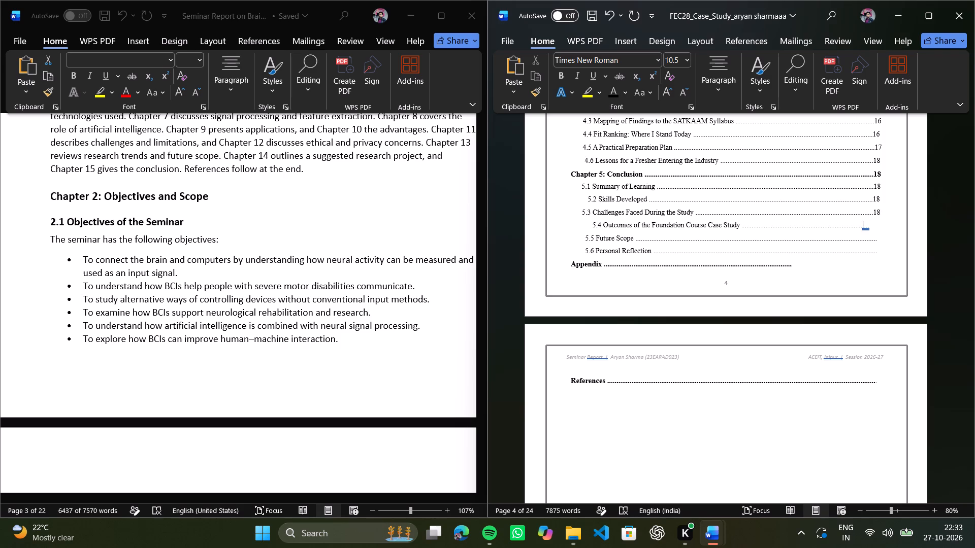
type("...")
key("Right")
key("Right")
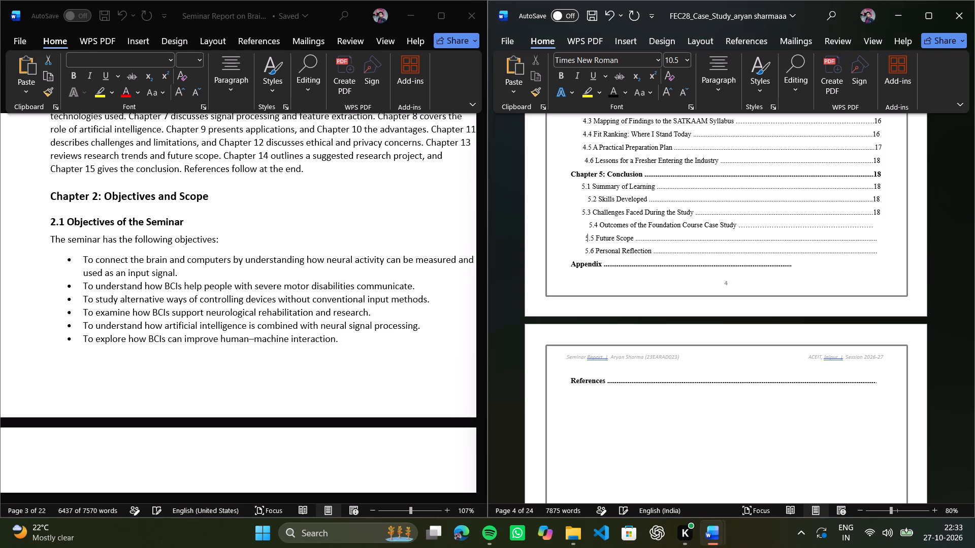
key("Left")
key("Left")
key("BackSpace")
key("Right")
key("Right")
key("Left")
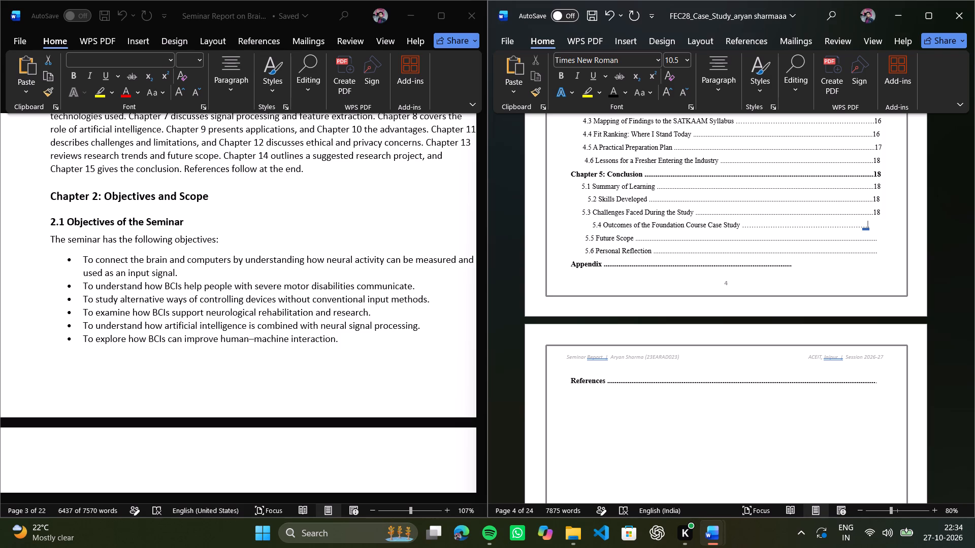
key("period")
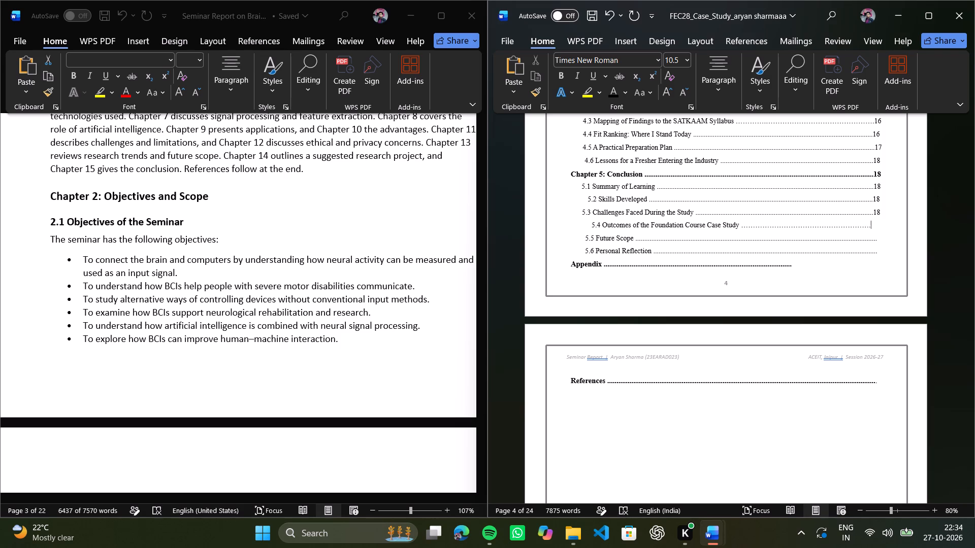
type("19")
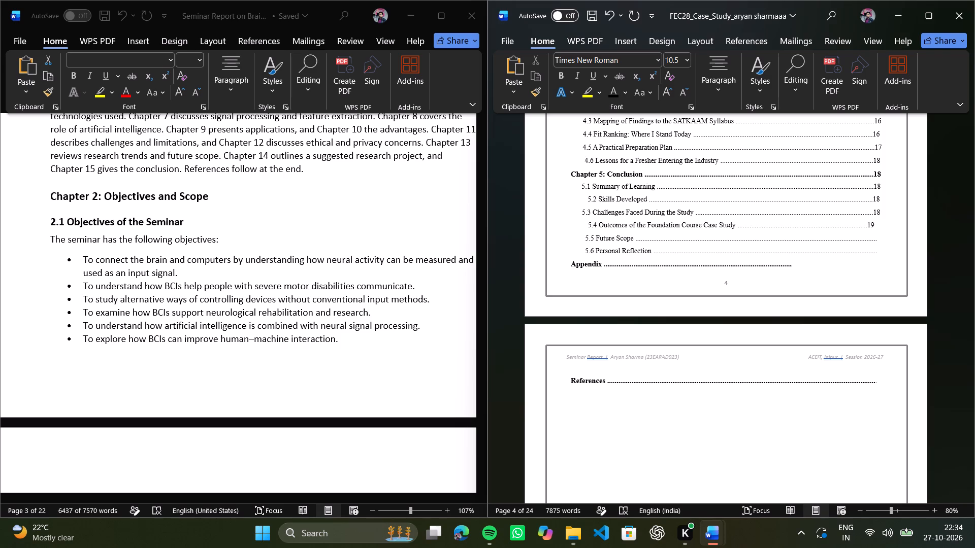
key("Left")
key("Left")
type(".....")
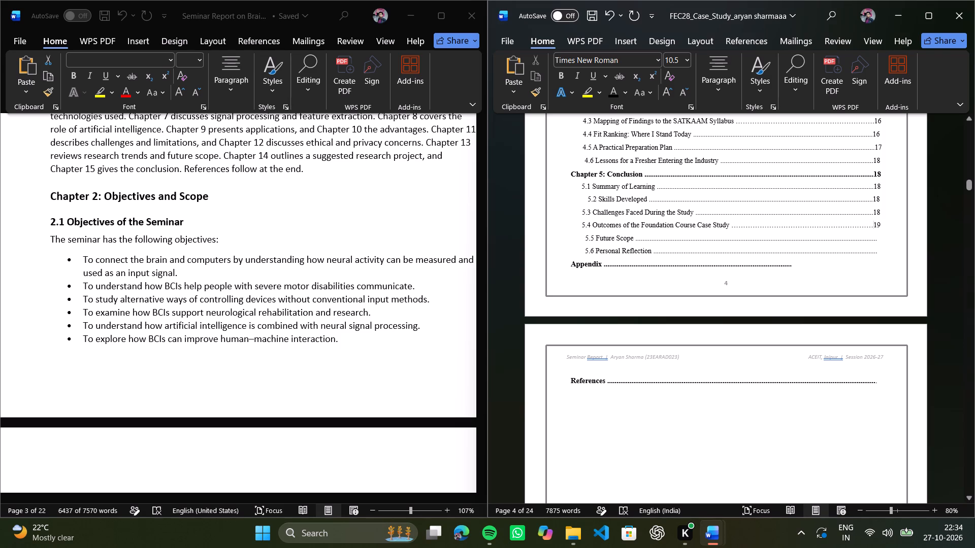
Replace the indent before 5.2 Skills Developed with five spaces so the entry starts in line with 5.1.
left_click(586, 201)
key("BackSpace")
key("BackSpace")
key("BackSpace")
key("BackSpace")
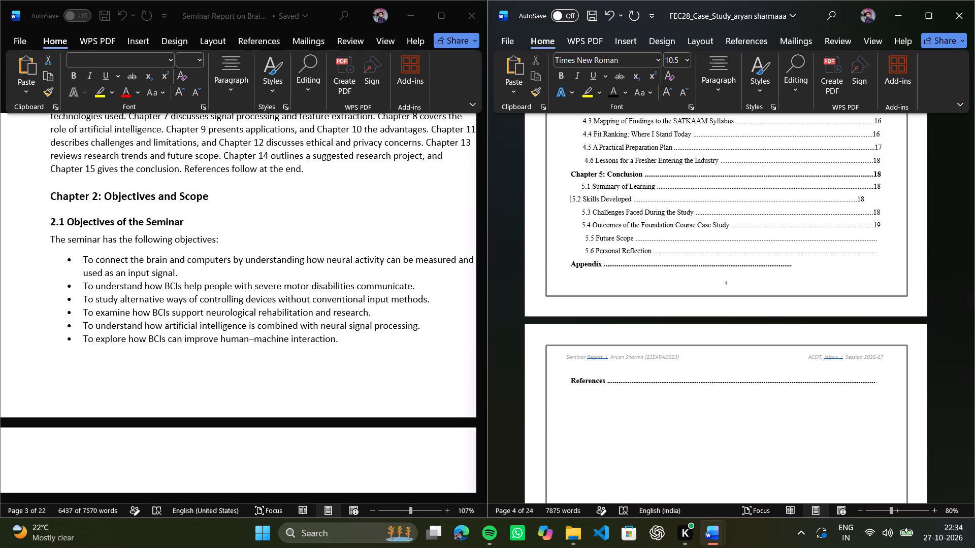
key("space")
key("space")
key("space")
key("space")
key("space")
Add four dots within the 5.2 Skills Developed leader so its page number lines up with 5.1 and 5.3.
key("Right")
key("Right")
key("Right")
key("Right")
key("Right")
key("Right")
key("Right")
key("Right")
key("Right")
key("Right")
key("Right")
key("Right")
key("Right")
key("Right")
key("Right")
key("Right")
key("Right")
key("Right")
key("Right")
key("Right")
key("Right")
key("Right")
key("Right")
key("Right")
key("Right")
key("Right")
key("Right")
key("Right")
key("Right")
key("Right")
key("Right")
type("....")
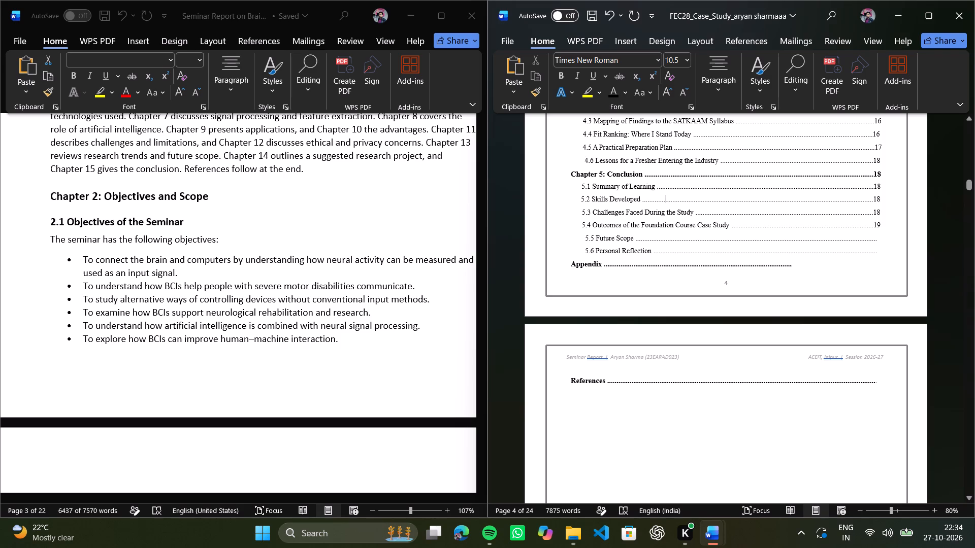
Remove the last character of the 5.5 Future Scope leader and add page number 19.
left_click(877, 239)
key("BackSpace")
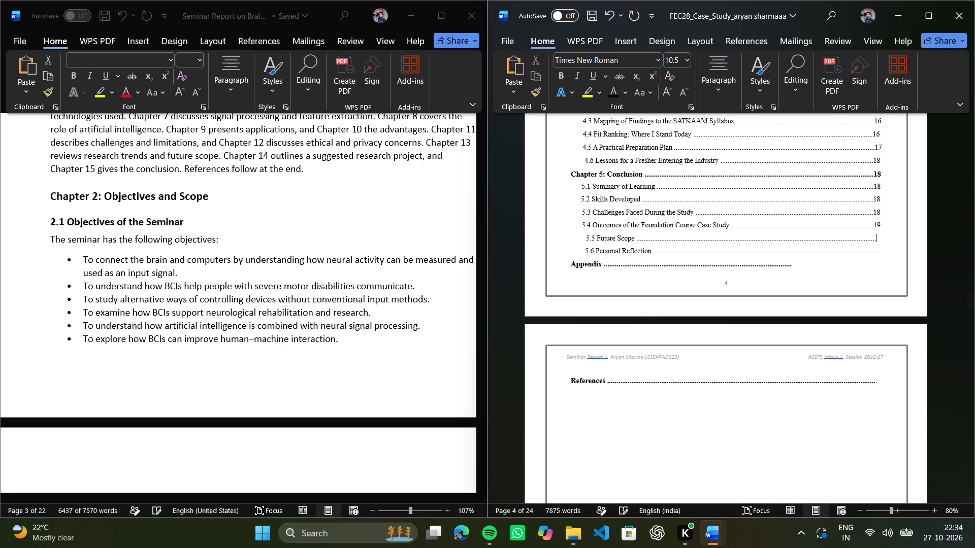
type("19")
Remove the last five characters of the 5.6 Personal Reflection leader and add page number 20.
key("Down")
key("BackSpace")
key("BackSpace")
key("BackSpace")
key("BackSpace")
key("BackSpace")
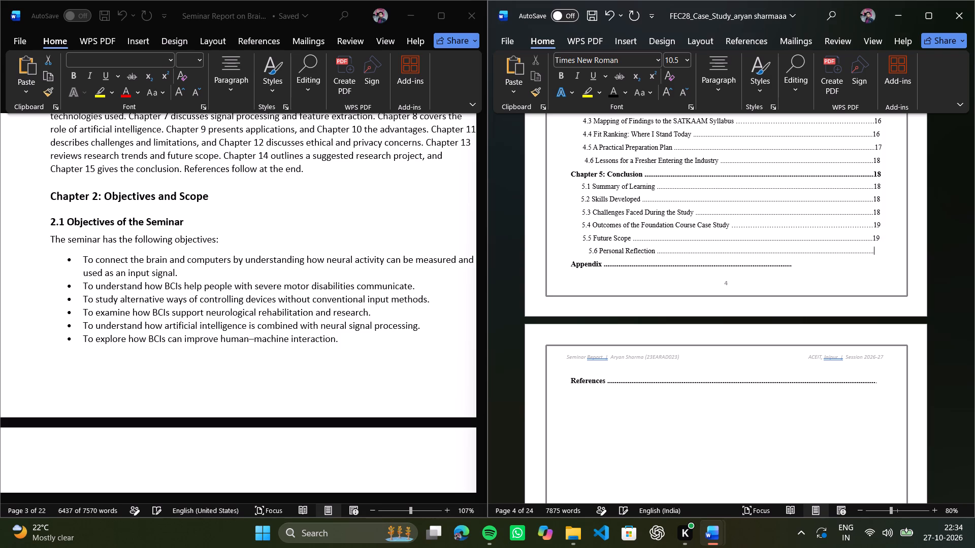
key("2")
key("0")
Clear the end of the Appendix leader, extend its dots towards the page-number column, and add page number 21.
key("Down")
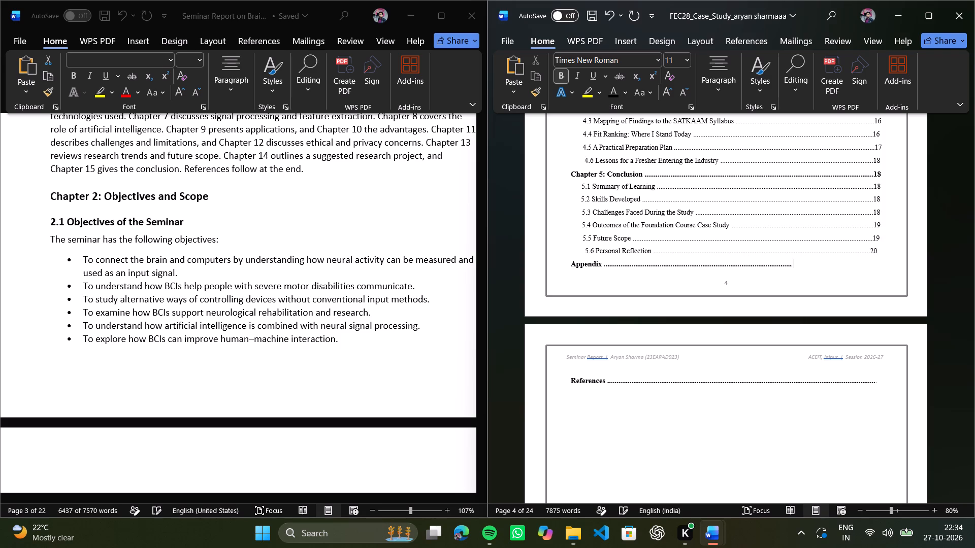
key("BackSpace")
key("BackSpace")
key("BackSpace")
key("period")
key("period")
key("period")
key("period")
key("period")
key("period")
key("period")
key("period")
key("period")
key("period")
key("period")
key("period")
key("period")
key("period")
key("period")
key("period")
key("period")
key("period")
key("period")
key("period")
key("period")
type("21")
Shorten the References leader by one character and add page number 22, keeping the entry on a single line.
key("Down")
type("22")
key("BackSpace")
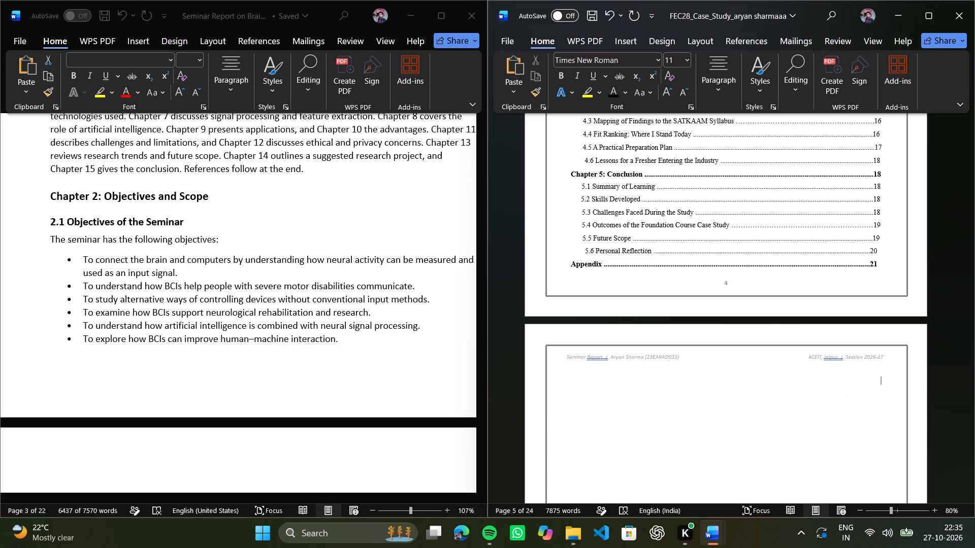
key("Left")
key("Left")
key("BackSpace")
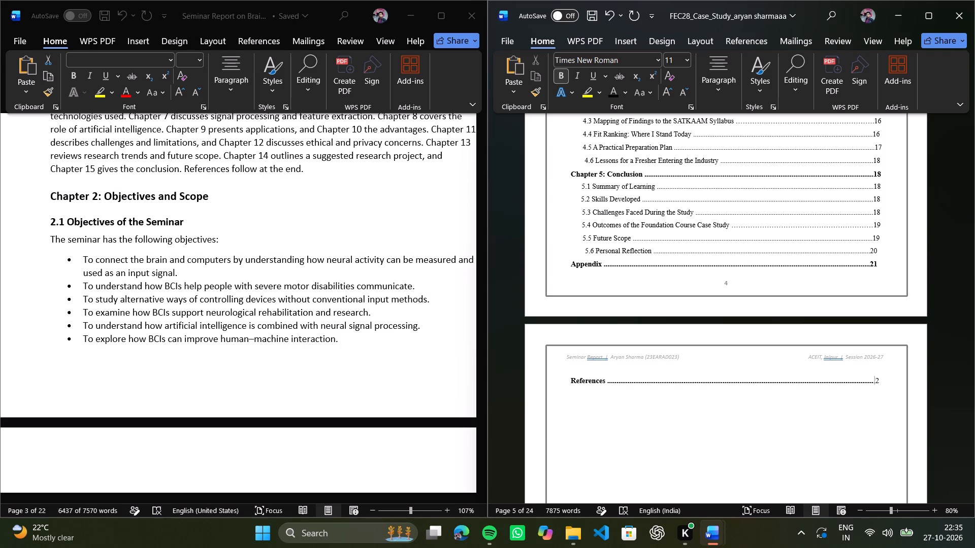
key("Right")
key("Right")
key("2")
key("period")
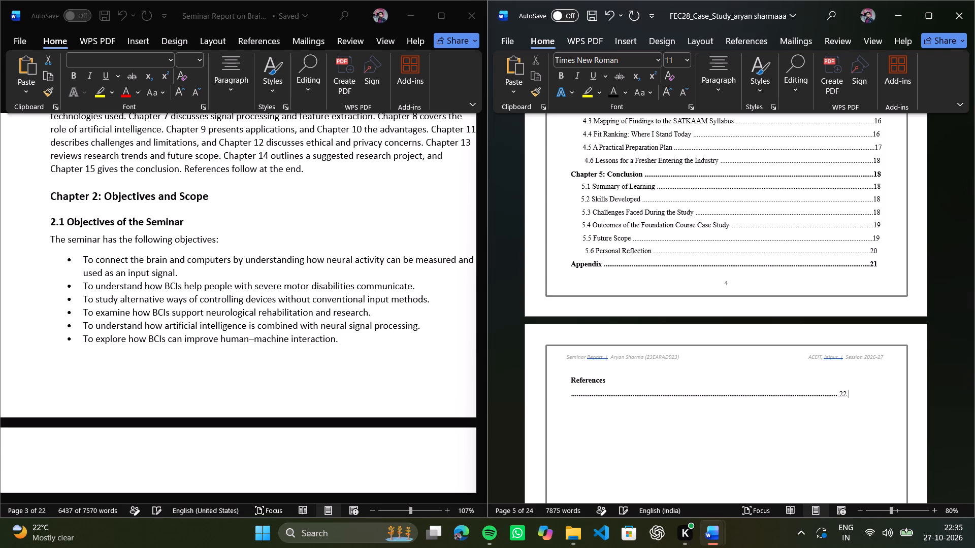
key("period")
key("BackSpace")
key("BackSpace")
Lengthen the leaders by one dot for Appendix, three for 5.6 Personal Reflection and one for 5.5 Future Scope, aligning their page numbers.
key("Up")
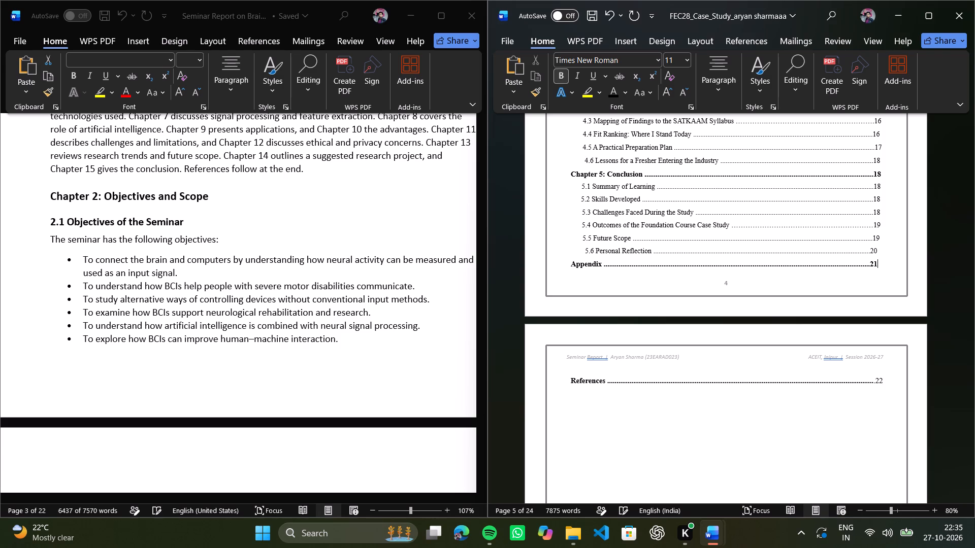
key("Left")
key("Left")
key("period")
key("period")
key("Up")
key("Left")
key("Left")
type("...")
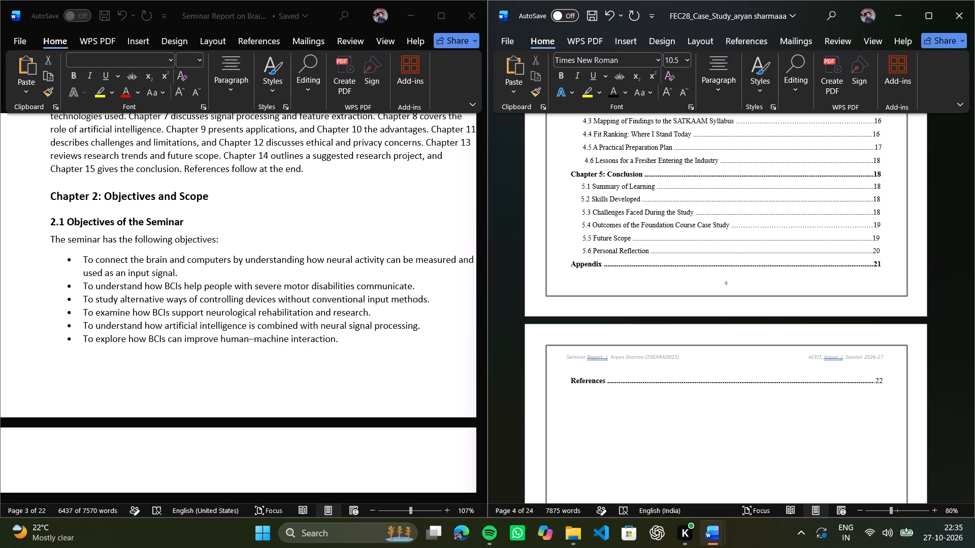
key("Up")
key("period")
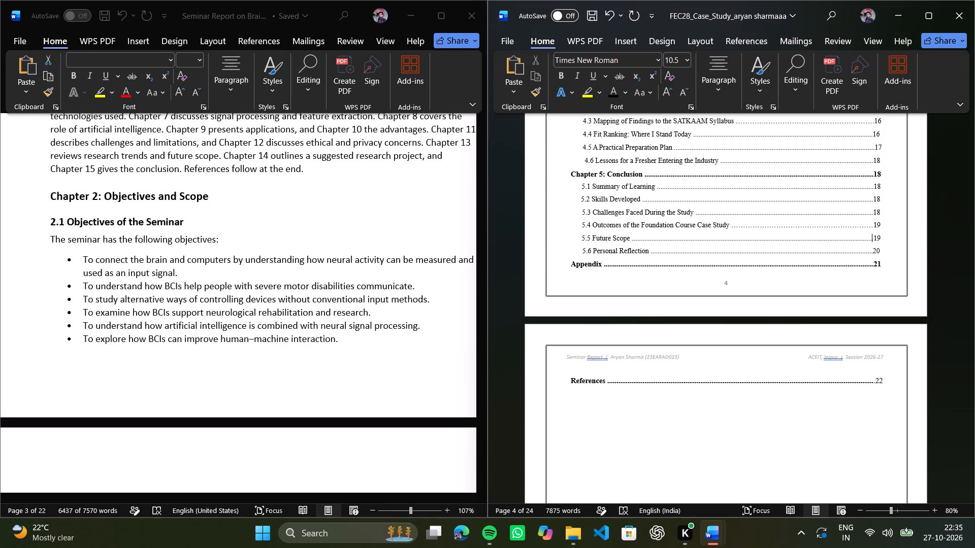
key("Down")
key("Down")
key("BackSpace")
Insert a blank line above the ABSTRACT heading so it moves onto the same page as the abstract text.
scroll(860, 251, "up", 3)
scroll(860, 251, "down", 1)
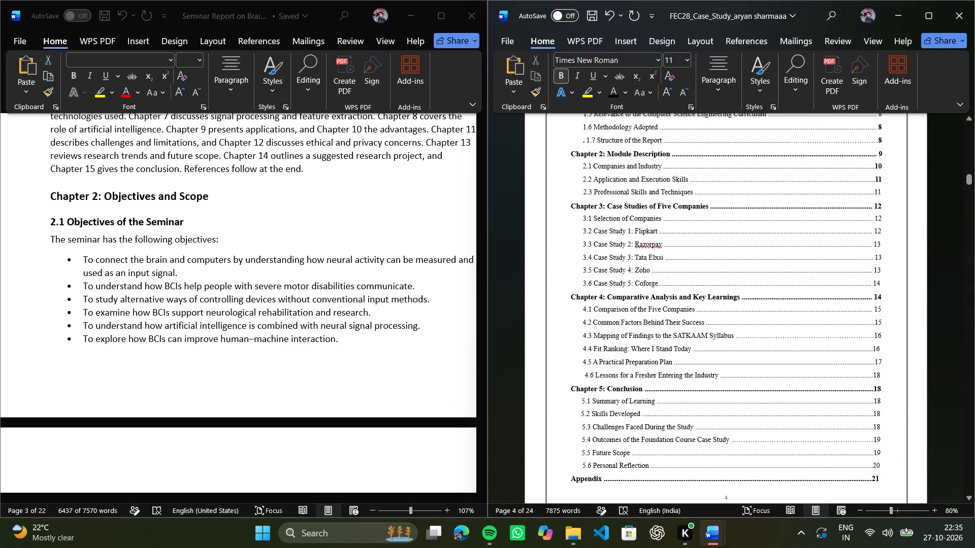
scroll(860, 251, "down", 1)
scroll(860, 251, "up", 1, "ctrl")
scroll(860, 251, "down", 1, "ctrl")
scroll(860, 251, "down", 3)
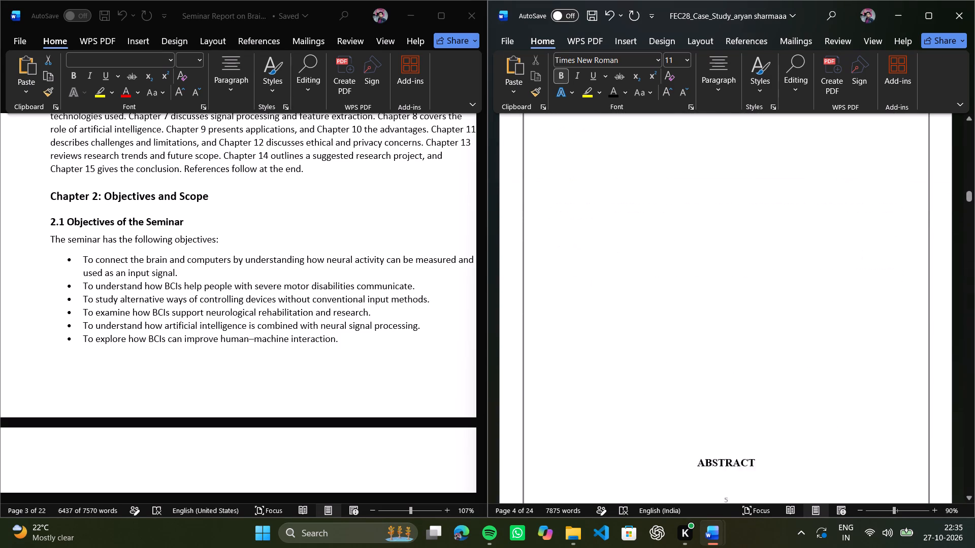
scroll(860, 251, "down", 3)
scroll(860, 251, "up", 1)
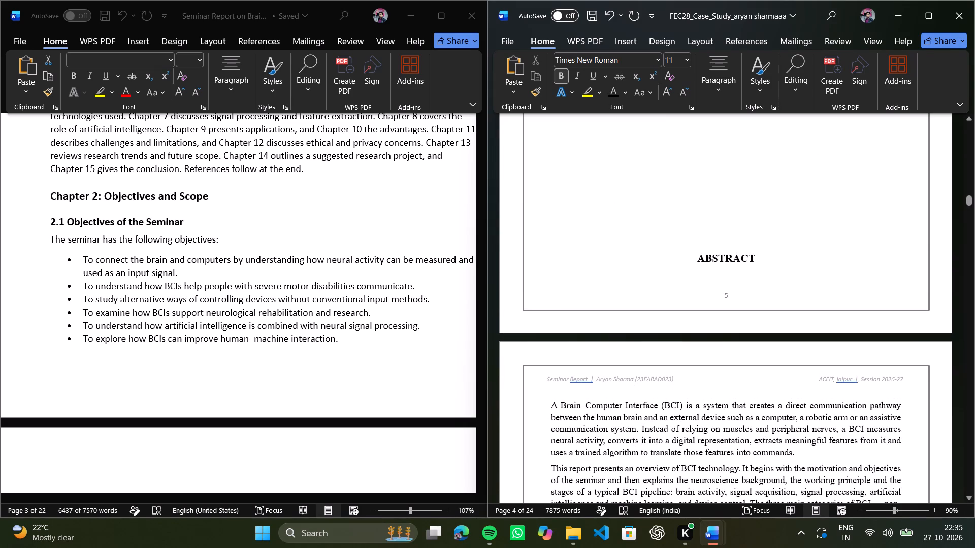
left_click(799, 187)
key("Return")
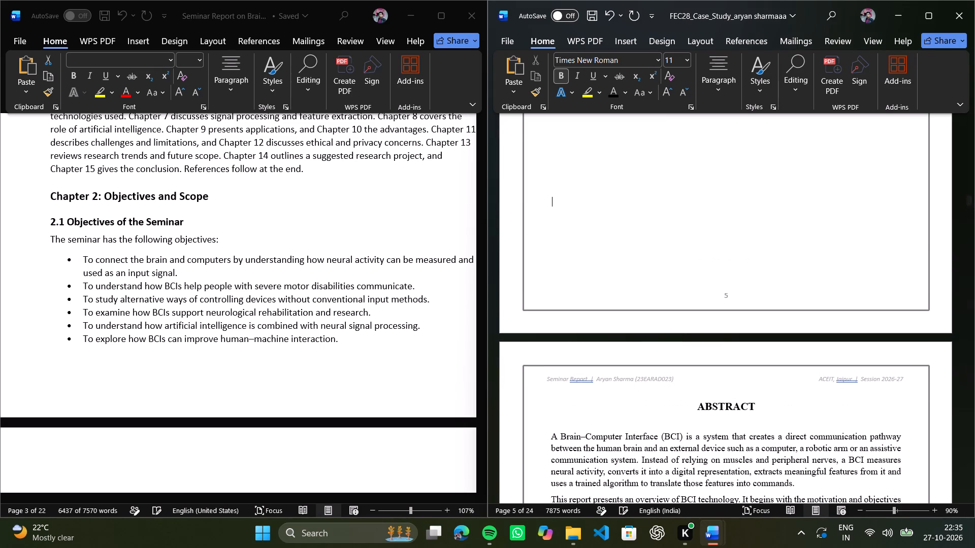
Review the whole report's layout, from the contents list and chapters through the references to the cover page.
scroll(799, 187, "up", 6)
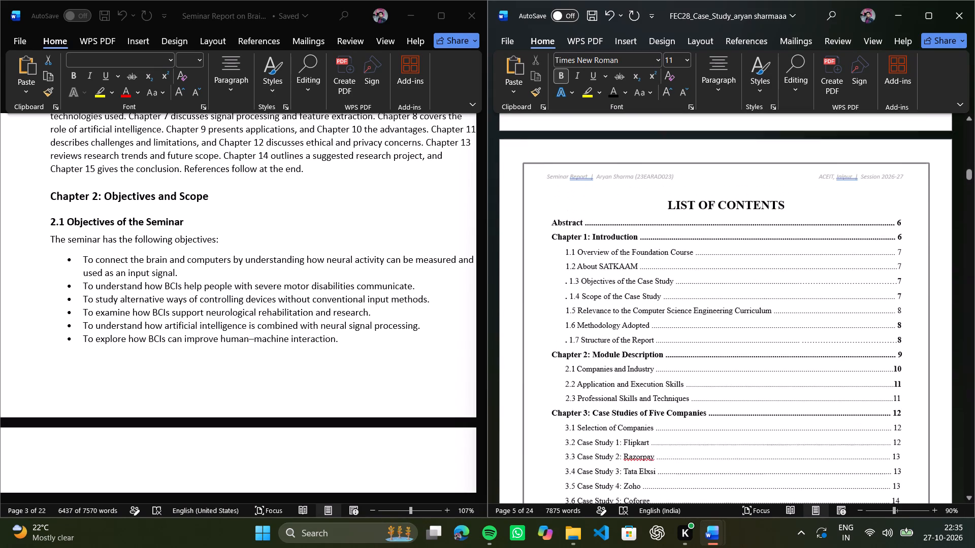
scroll(799, 187, "up", 2)
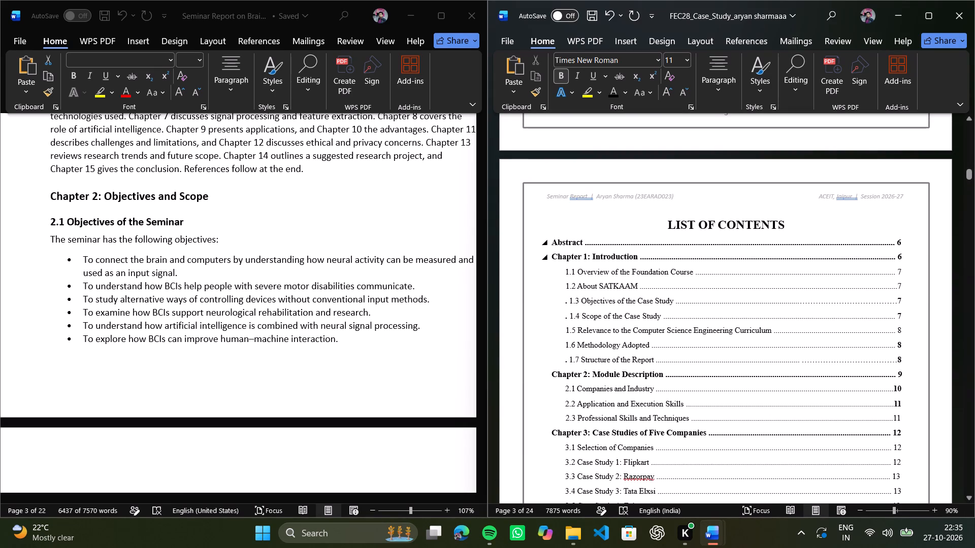
scroll(675, 225, "down", 6)
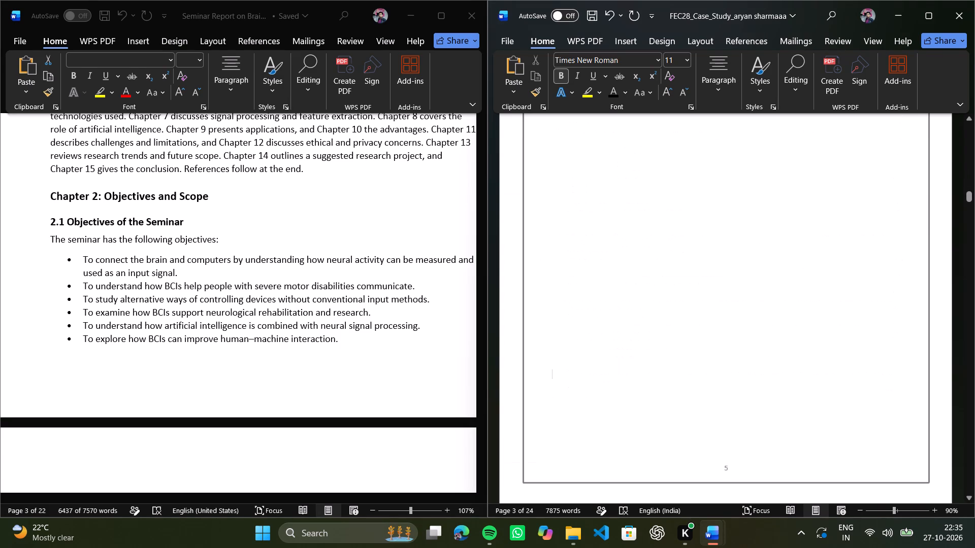
scroll(675, 225, "up", 1)
scroll(675, 225, "down", 1, "ctrl")
scroll(675, 225, "up", 1, "ctrl")
scroll(675, 225, "up", 2)
scroll(675, 225, "down", 10)
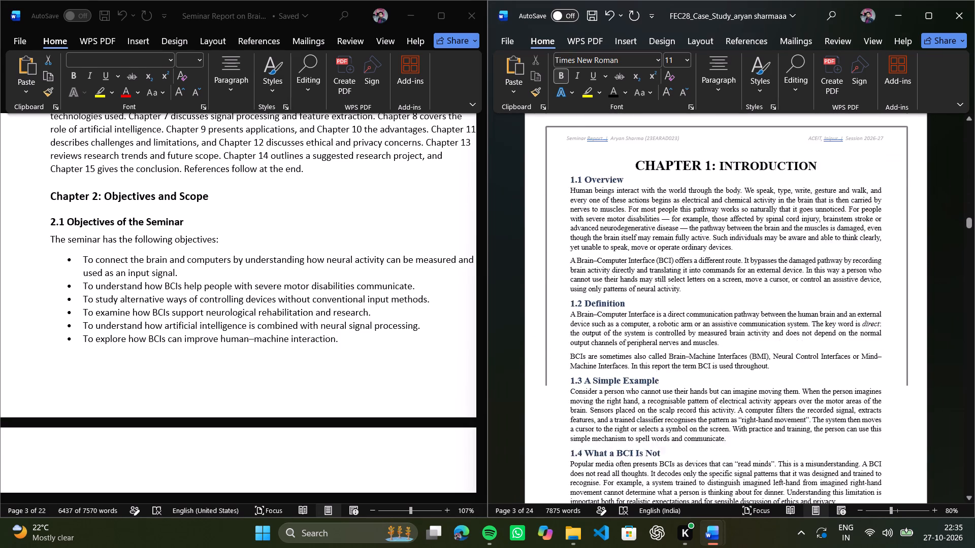
scroll(675, 225, "down", 8)
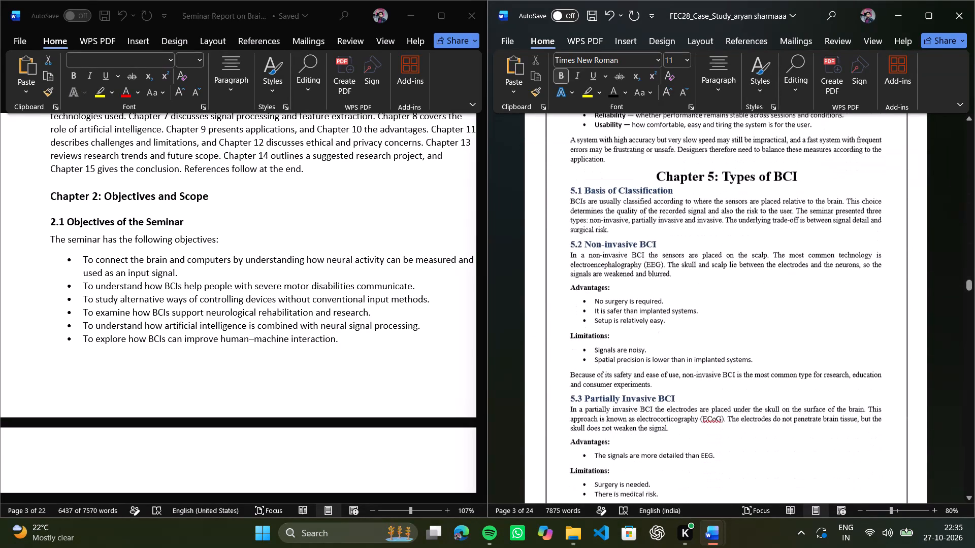
scroll(675, 225, "down", 13)
scroll(675, 225, "down", 1, "ctrl")
scroll(675, 225, "up", 8)
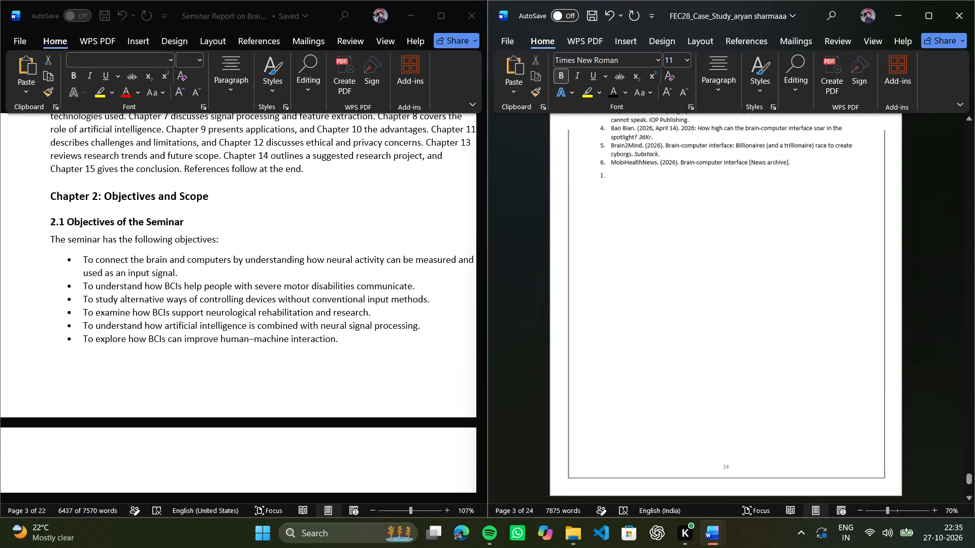
scroll(675, 225, "up", 20)
scroll(675, 225, "up", 9)
scroll(675, 225, "up", 17)
scroll(675, 225, "up", 10)
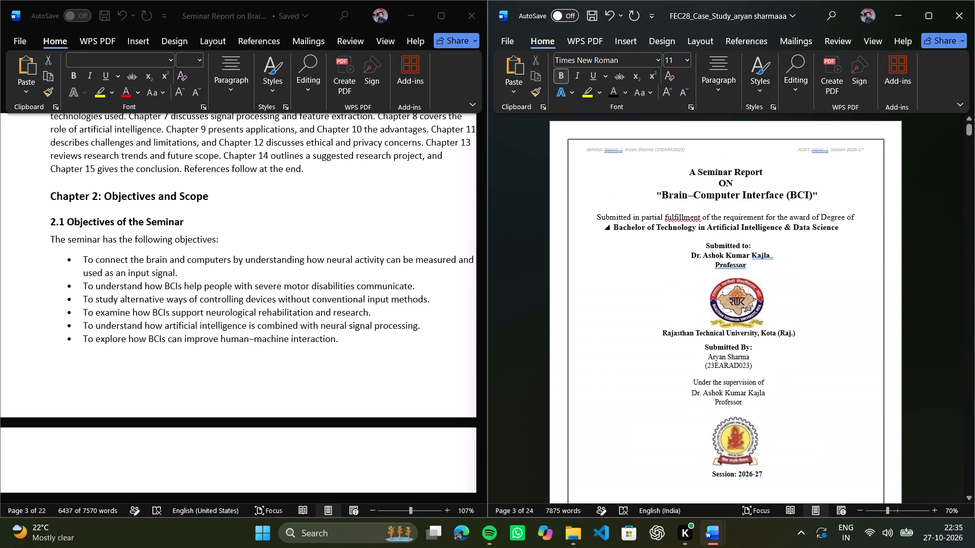
scroll(675, 225, "up", 6)
scroll(675, 225, "down", 1)
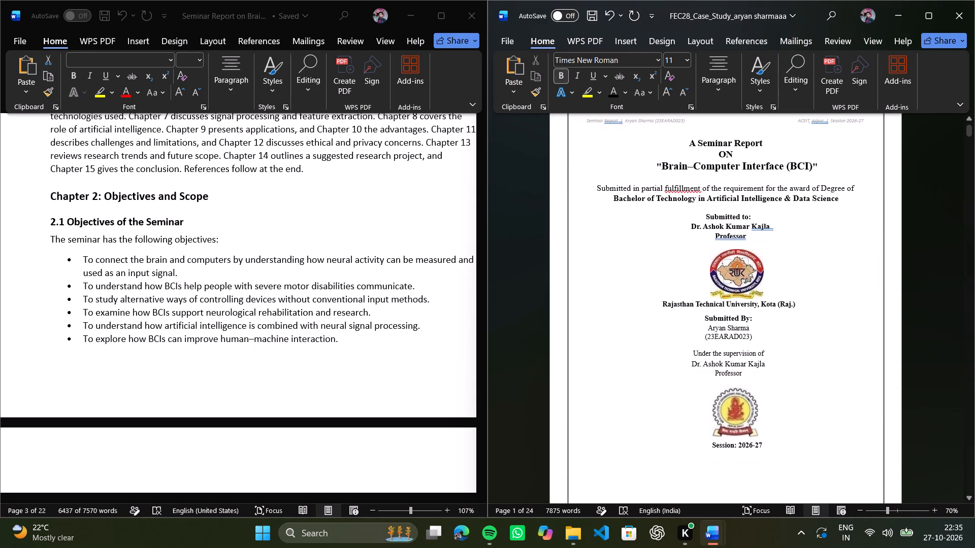
scroll(620, 337, "down", 1)
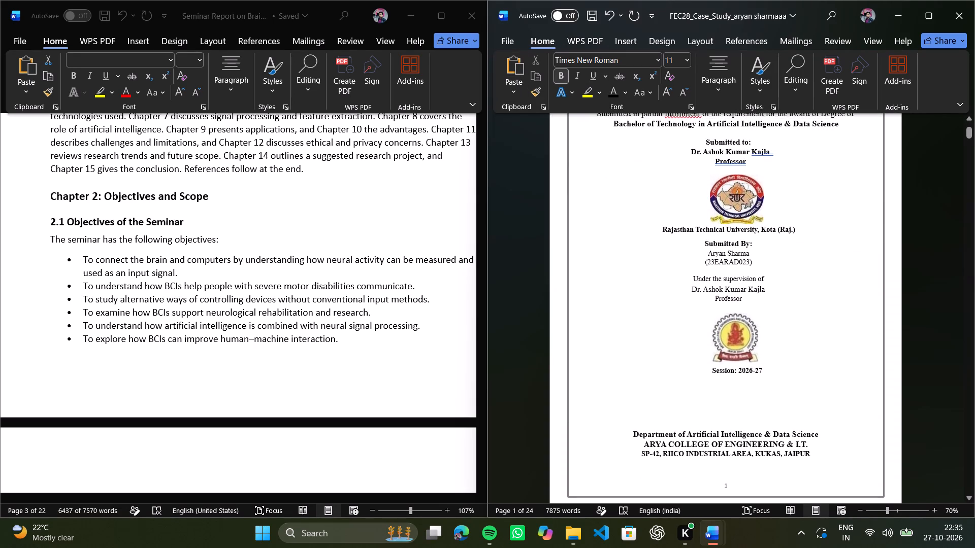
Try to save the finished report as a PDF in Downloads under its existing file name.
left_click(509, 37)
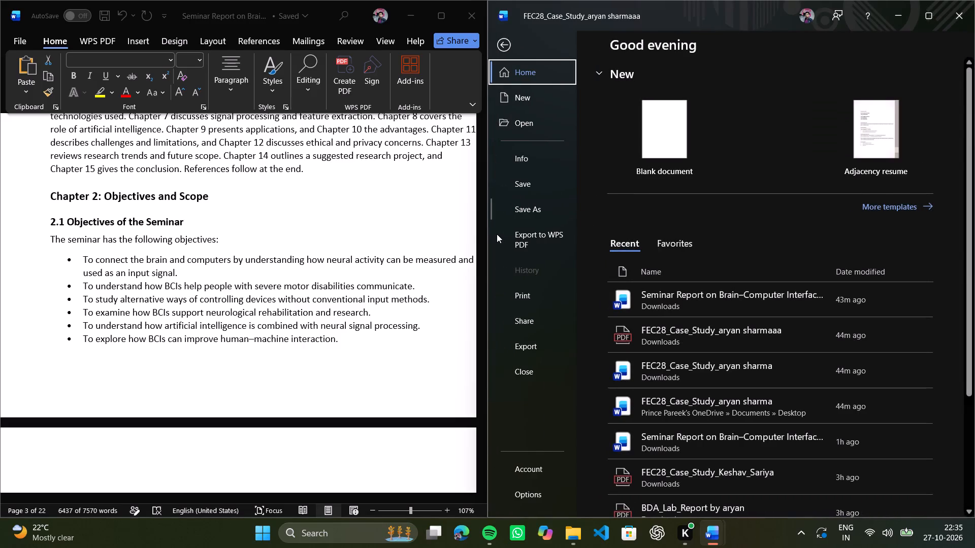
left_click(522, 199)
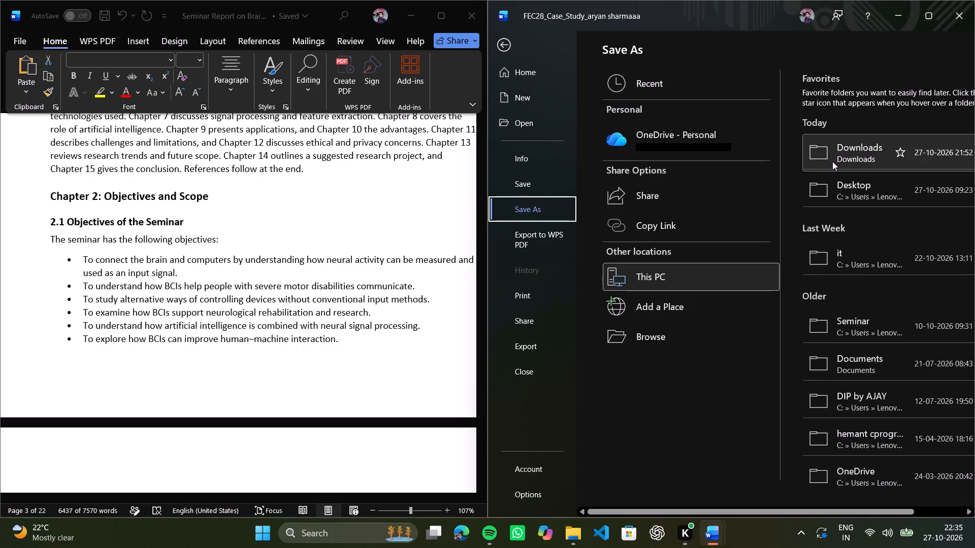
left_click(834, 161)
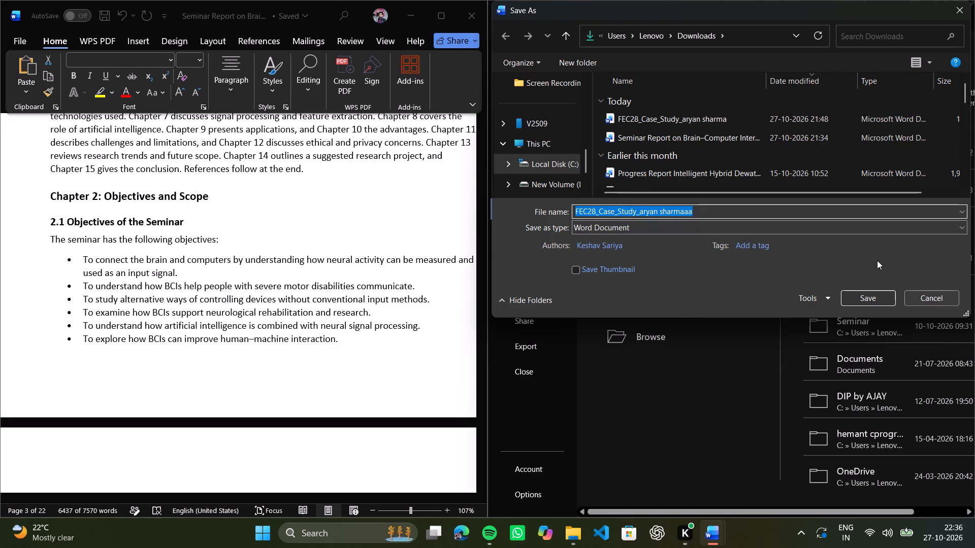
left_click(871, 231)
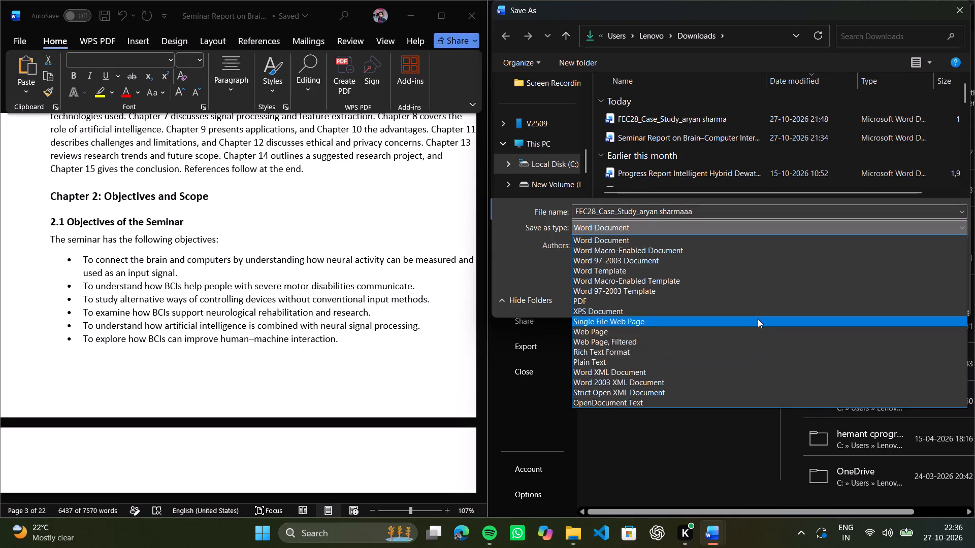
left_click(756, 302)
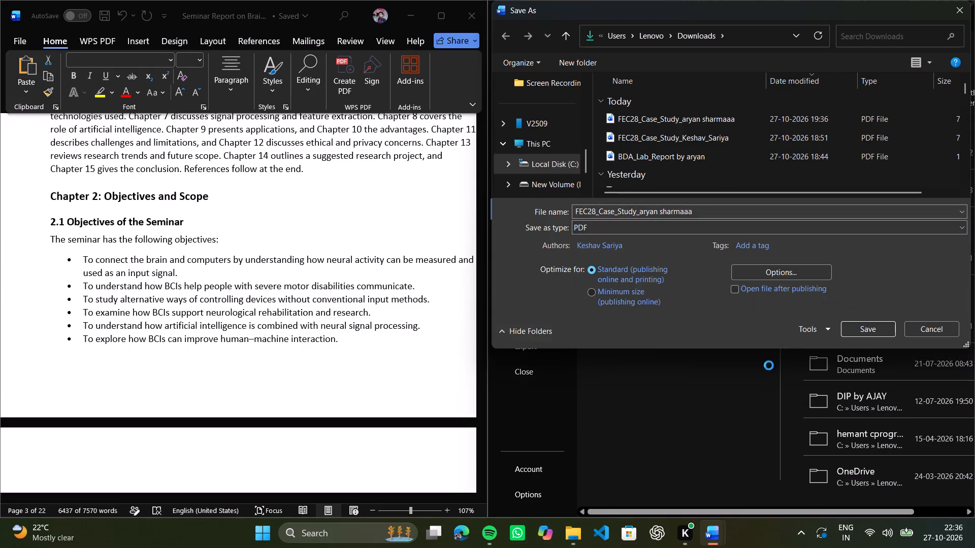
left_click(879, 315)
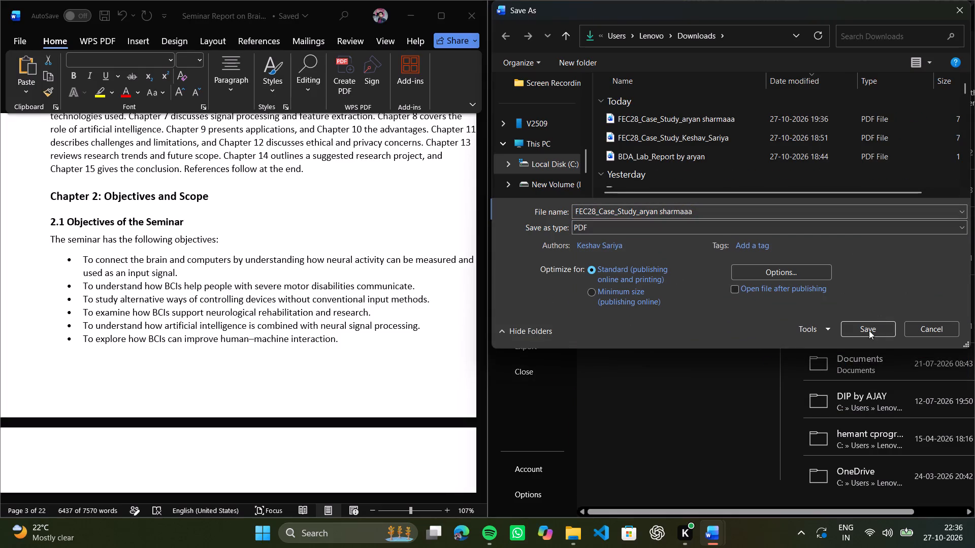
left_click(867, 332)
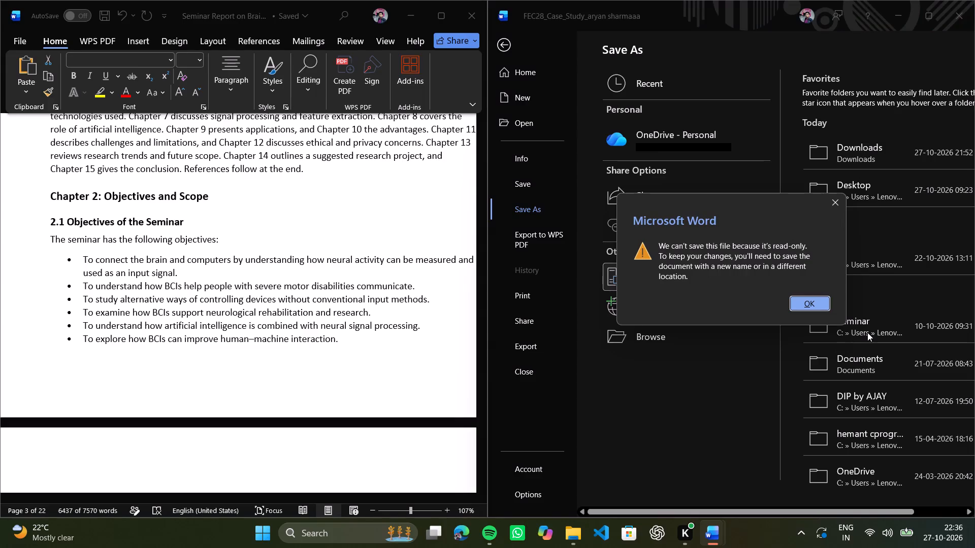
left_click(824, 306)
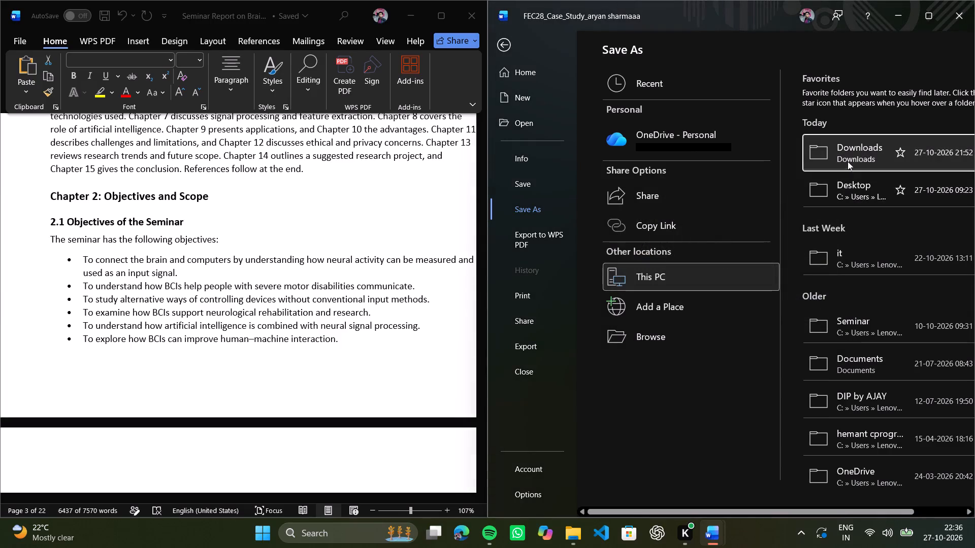
Set up a PDF copy in Downloads, replacing FEC28_Case_Study with "seminar report" in the file name and dropping the name's last letter.
left_click(848, 155)
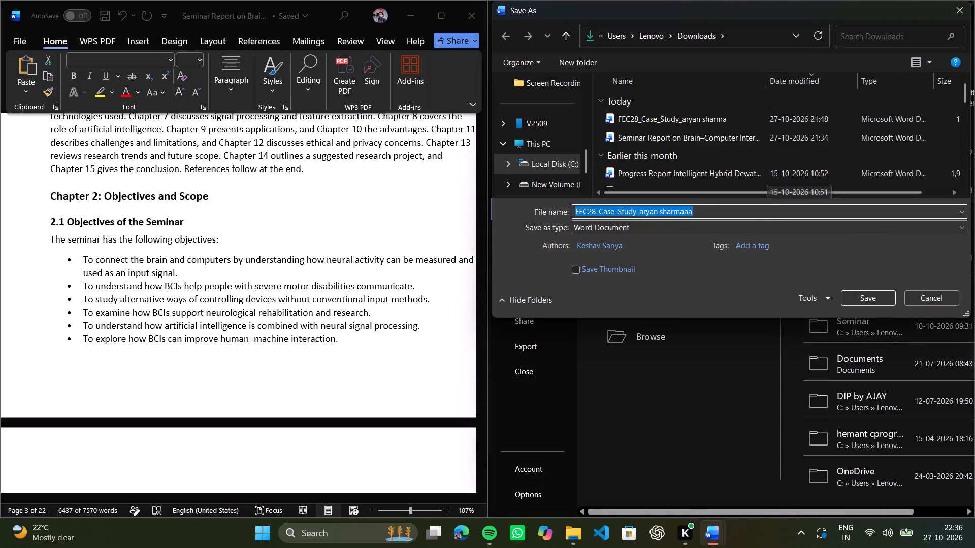
left_click(767, 214)
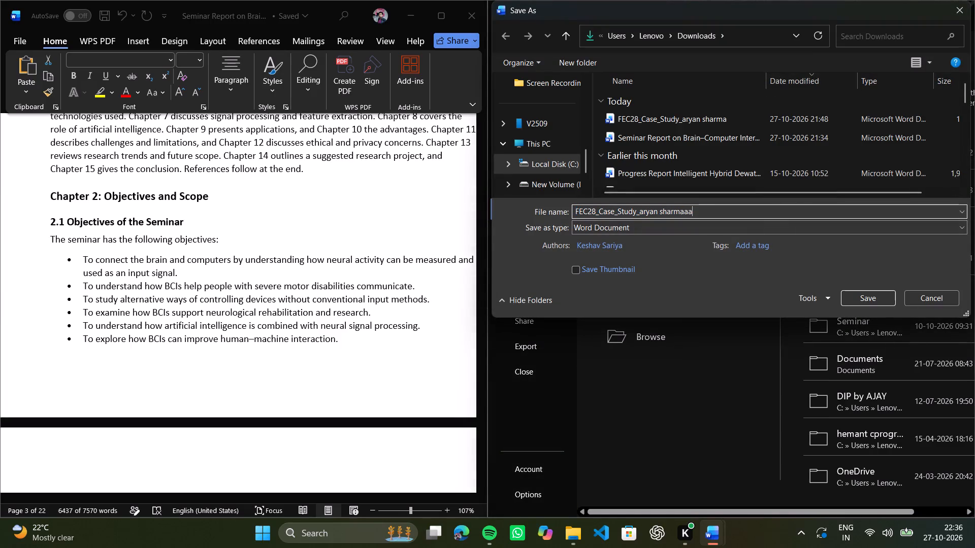
key("BackSpace")
key("Left")
key("Left")
key("Left")
key("Left")
key("Left")
key("Left")
key("Left")
key("Left")
key("Left")
key("Left")
key("Left")
key("Left")
key("Left")
key("Left")
key("Left")
key("Left")
key("Left")
key("Left")
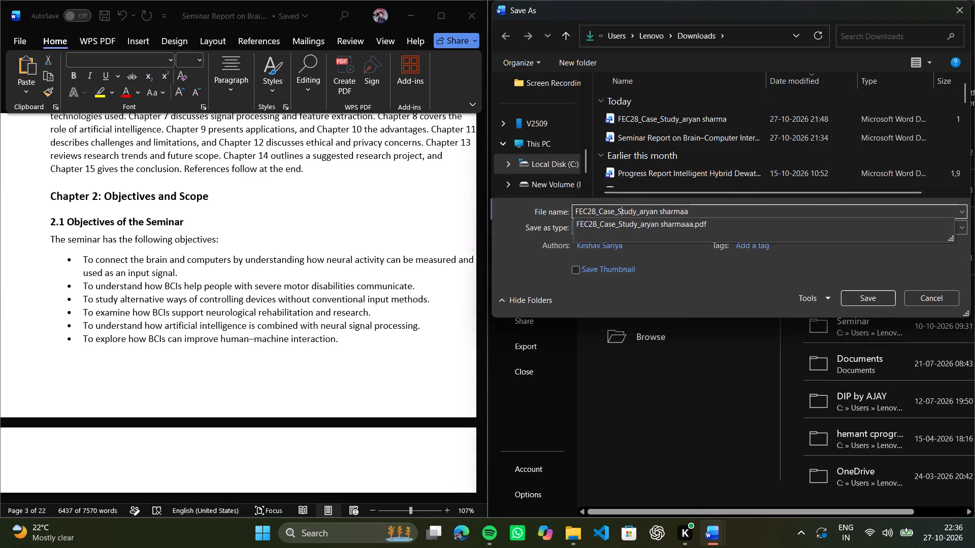
key("Left")
key("Right")
key("Right")
key("Right")
key("Right")
key("Right")
key("Right")
key("Right")
key("Left")
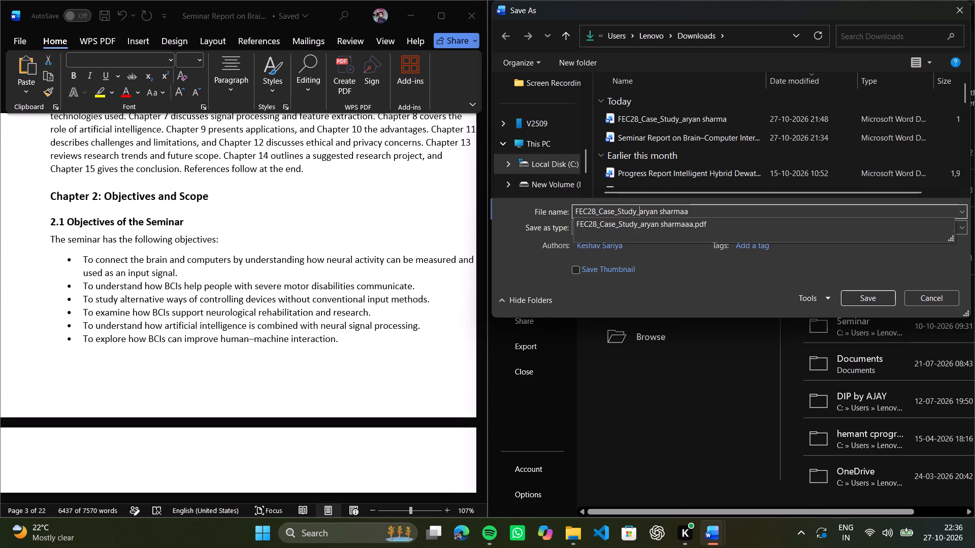
key("Left")
key("BackSpace")
key("BackSpace")
key("BackSpace")
key("BackSpace")
key("BackSpace")
key("BackSpace")
key("BackSpace")
key("BackSpace")
key("BackSpace")
key("BackSpace")
key("BackSpace")
key("BackSpace")
key("BackSpace")
key("BackSpace")
key("BackSpace")
key("BackSpace")
key("BackSpace")
key("BackSpace")
key("BackSpace")
key("BackSpace")
key("BackSpace")
key("BackSpace")
key("BackSpace")
key("BackSpace")
key("BackSpace")
key("BackSpace")
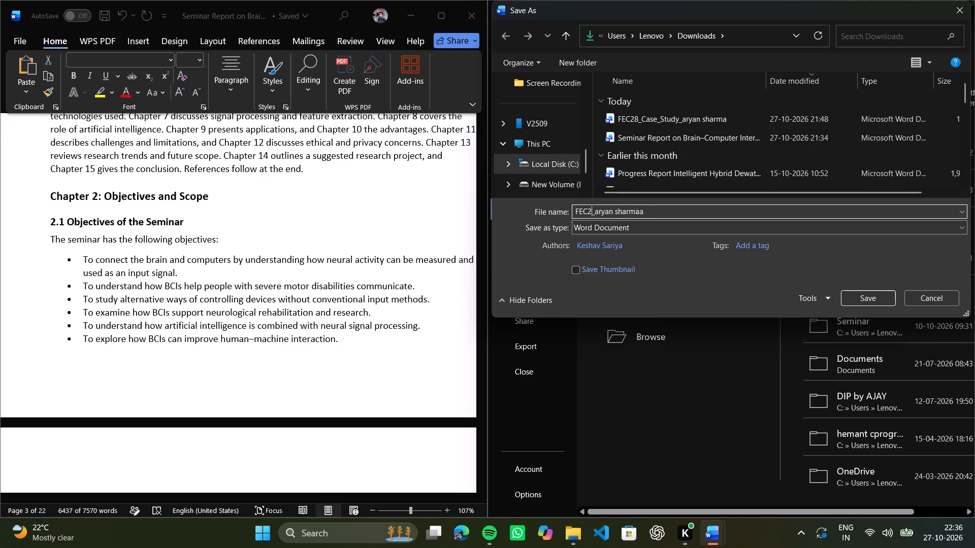
type("seminar report")
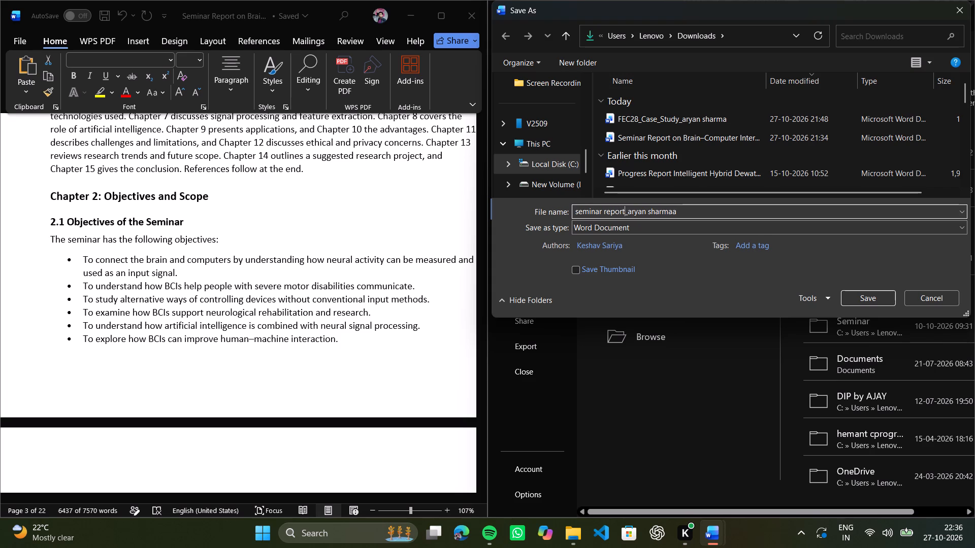
left_click(817, 229)
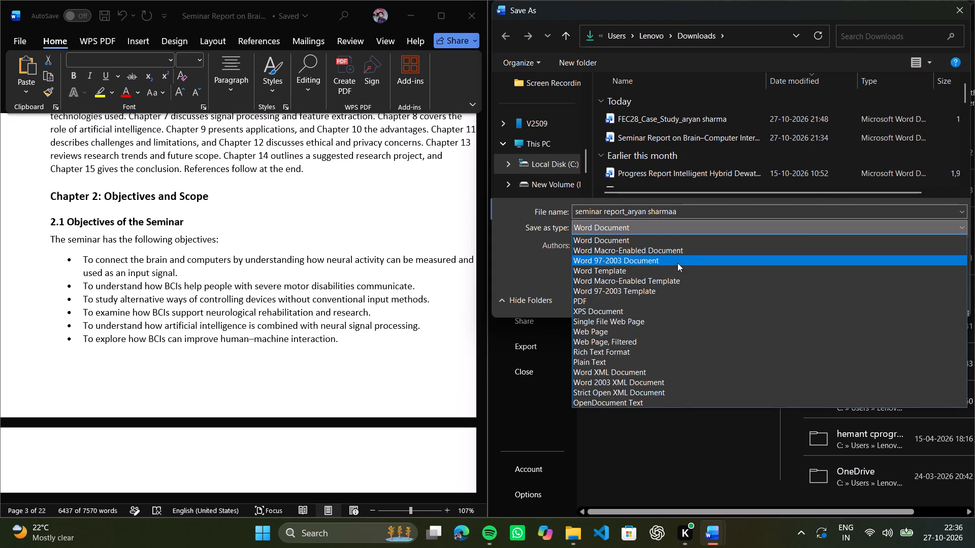
left_click(636, 298)
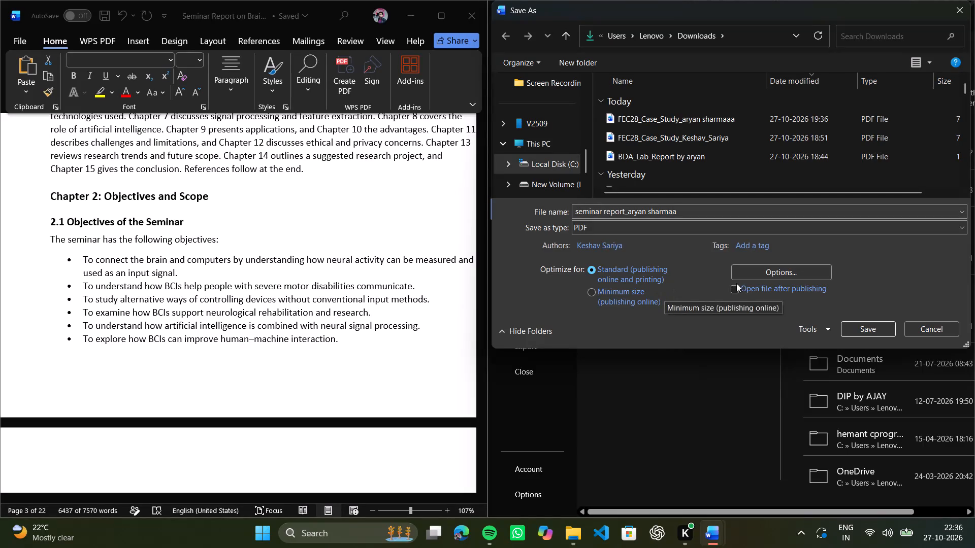
Replace the PDF's author with only the student's first name in lowercase and save the PDF.
left_click(589, 245)
key("Right")
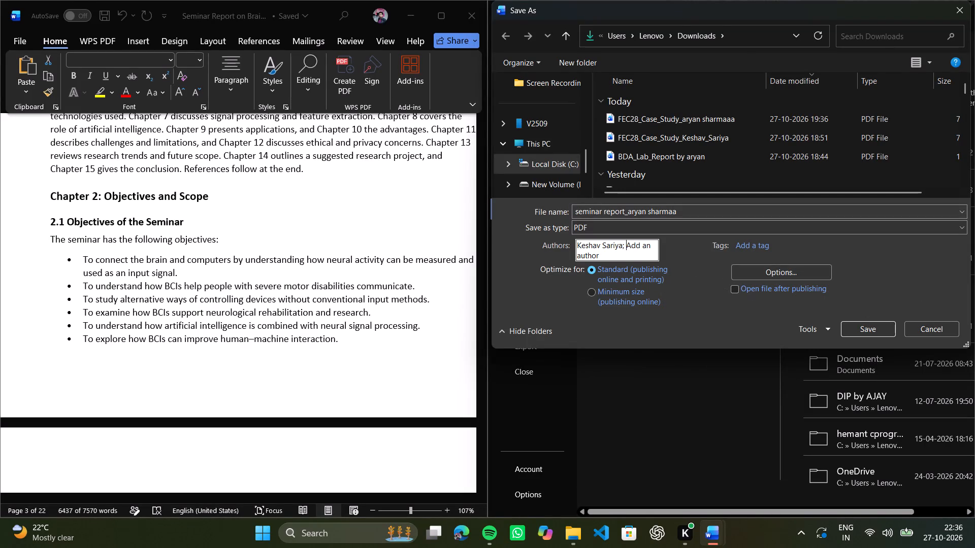
key("BackSpace")
key("BackSpace")
key("BackSpace")
key("BackSpace")
key("BackSpace")
key("BackSpace")
key("BackSpace")
key("BackSpace")
key("BackSpace")
key("BackSpace")
key("BackSpace")
key("BackSpace")
key("BackSpace")
key("BackSpace")
key("BackSpace")
key("BackSpace")
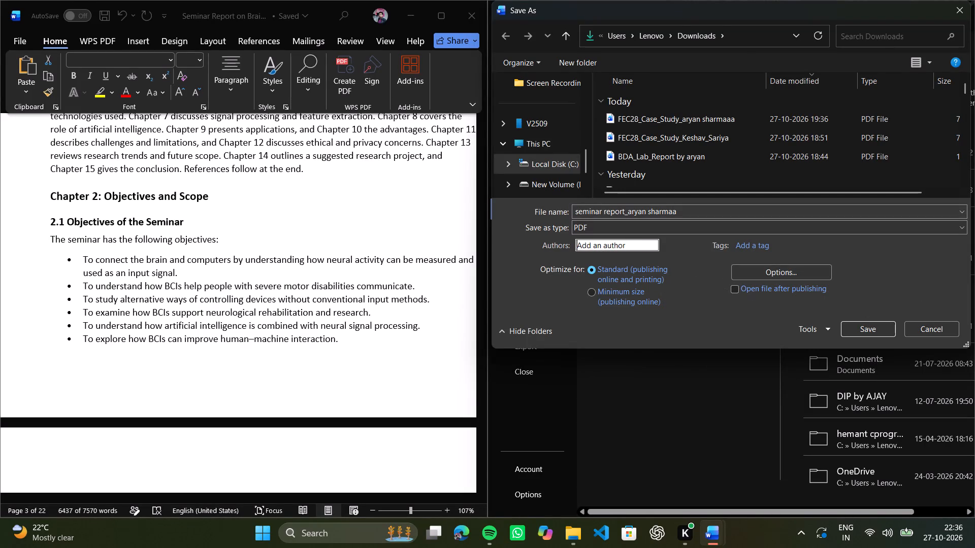
type("aryabn")
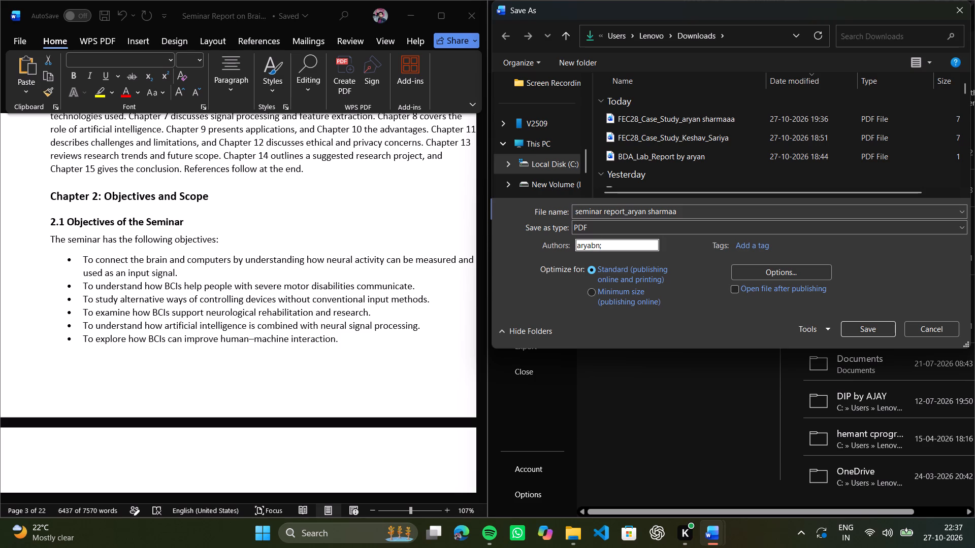
key("BackSpace")
key("BackSpace")
key("n")
key("Right")
key("BackSpace")
left_click(873, 278)
key("Right")
key("BackSpace")
key("Right")
key("BackSpace")
key("BackSpace")
key("Right")
key("Right")
key("Left")
key("Left")
key("n")
left_click(907, 299)
left_click(873, 323)
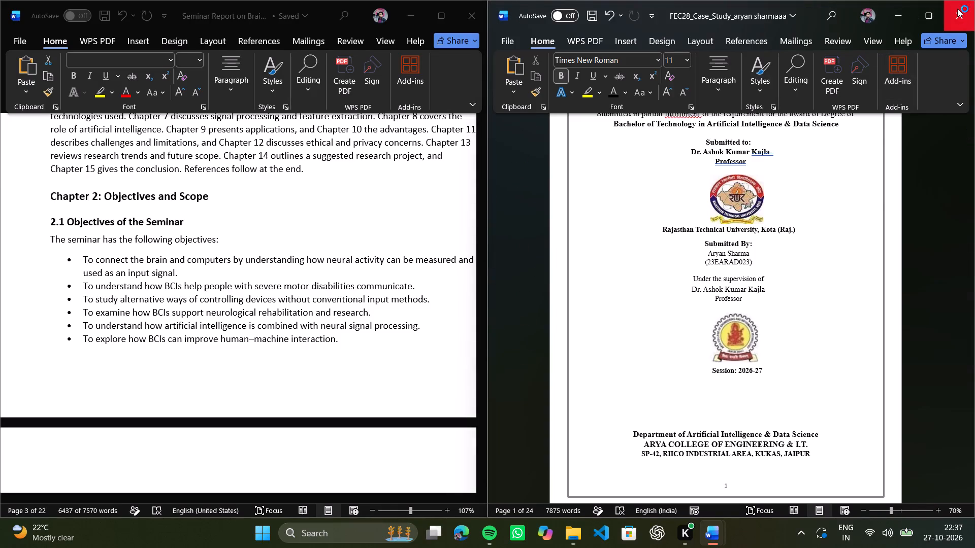
Close the FEC28 case study document without saving its changes.
left_click(957, 9)
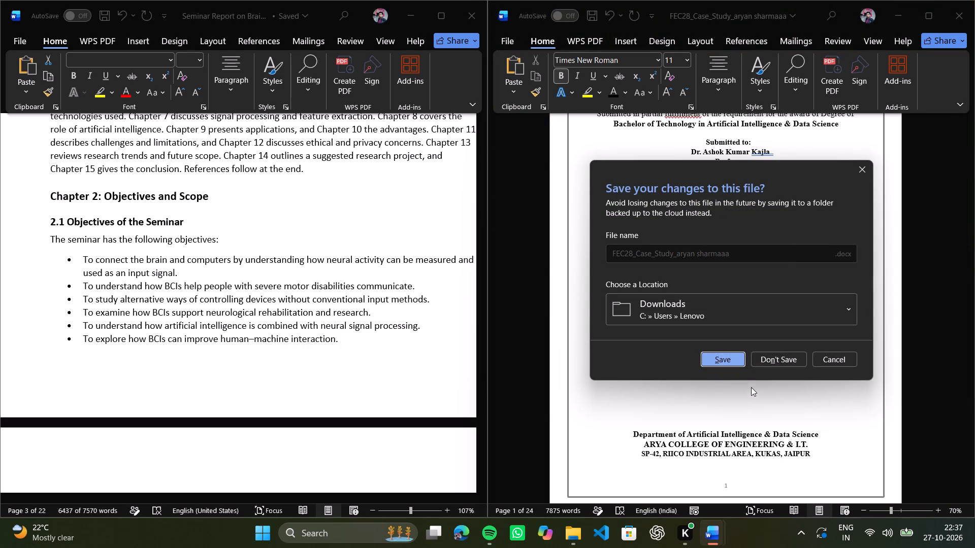
left_click(757, 365)
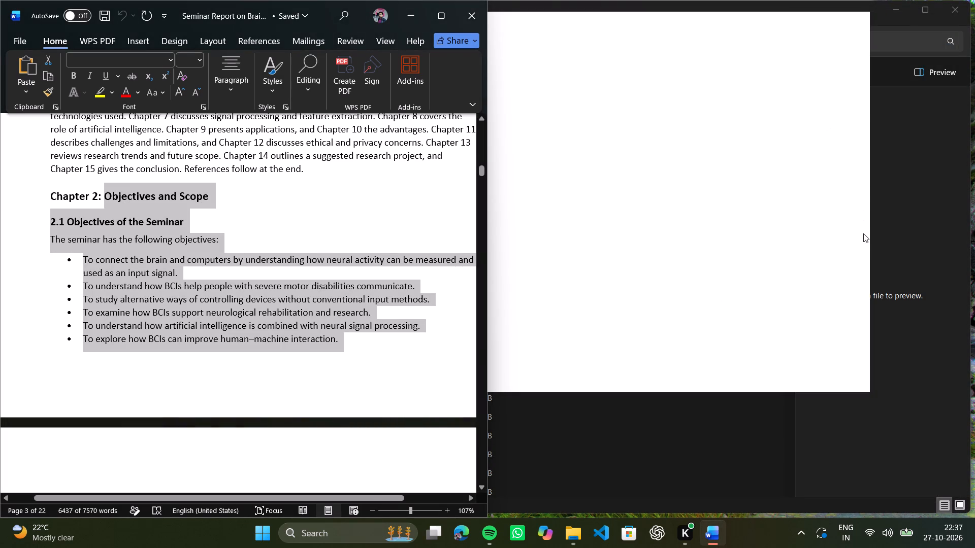
Bring up the source Seminar Report on Brain–Computer Interface from the Downloads folder in File Explorer and close the document.
left_click(882, 246)
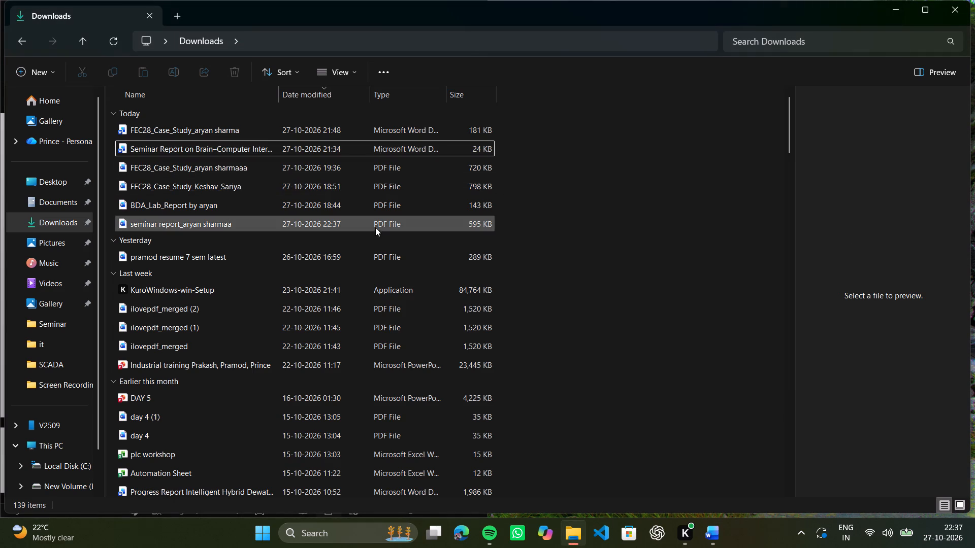
double_click(373, 148)
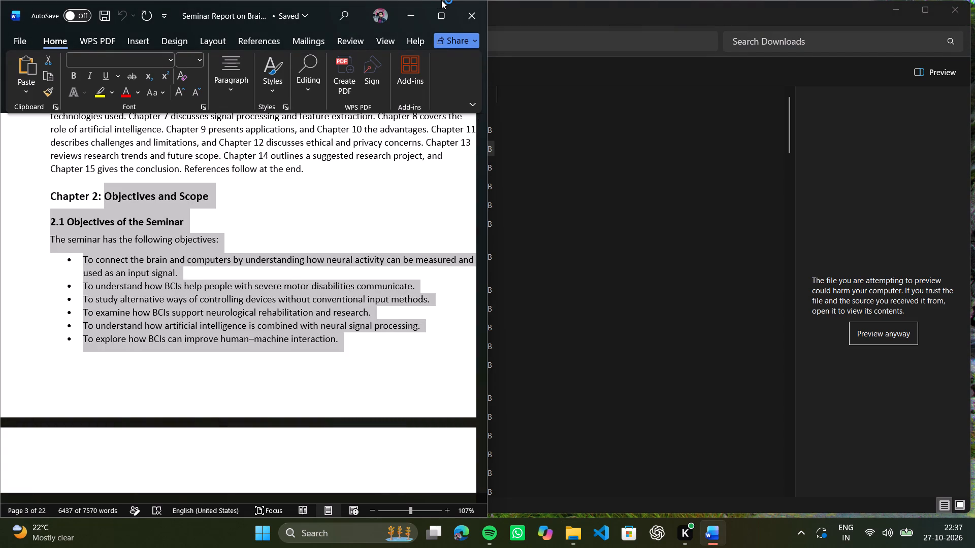
left_click(457, 15)
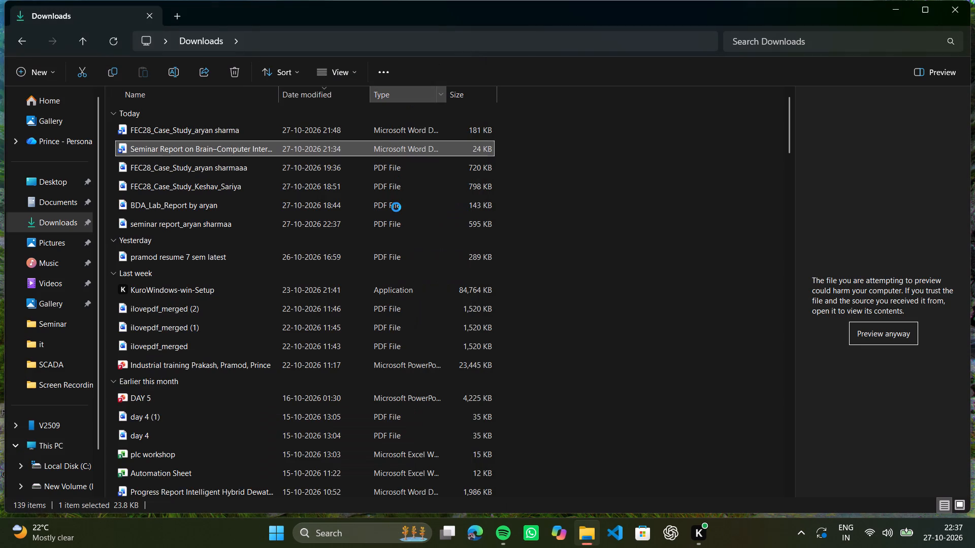
Open the exported "seminar report" PDF from the Downloads folder for editing in Word.
triple_click(370, 225)
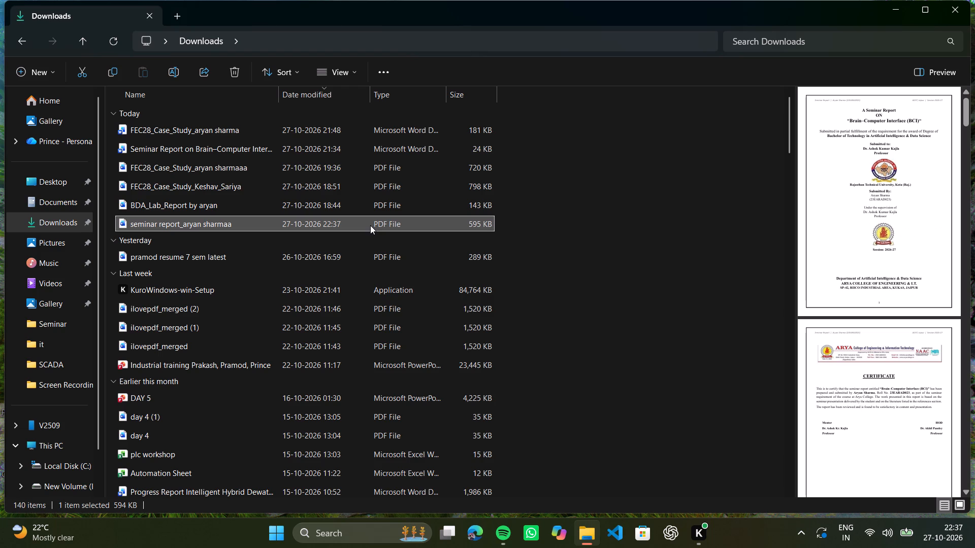
triple_click(370, 225)
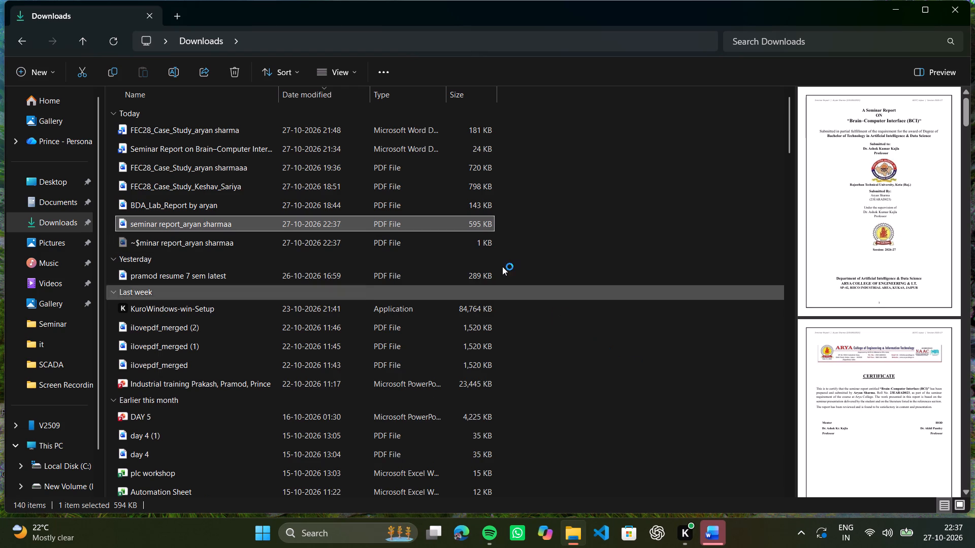
Delete the temporary 1 KB "~$minar report" PDF file from the Downloads folder.
left_click(476, 242)
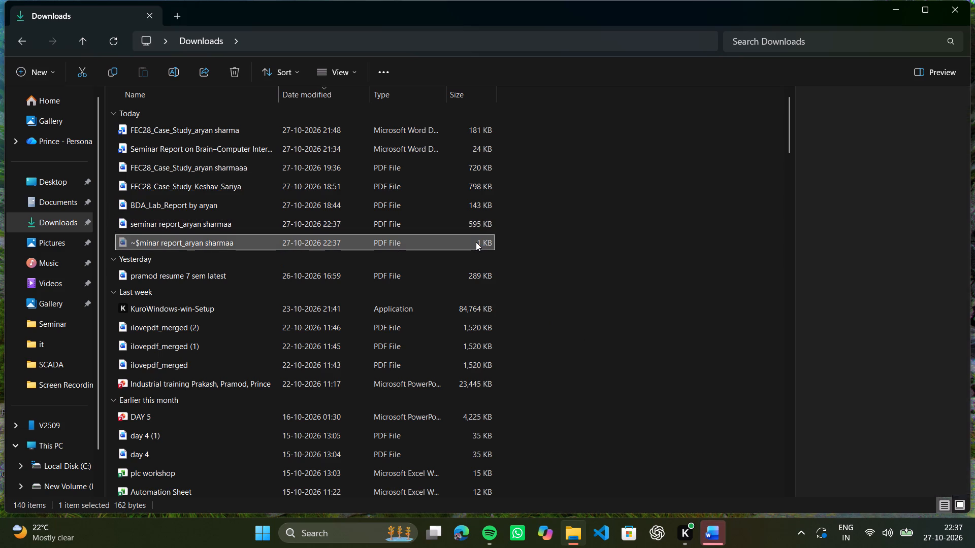
key("Delete")
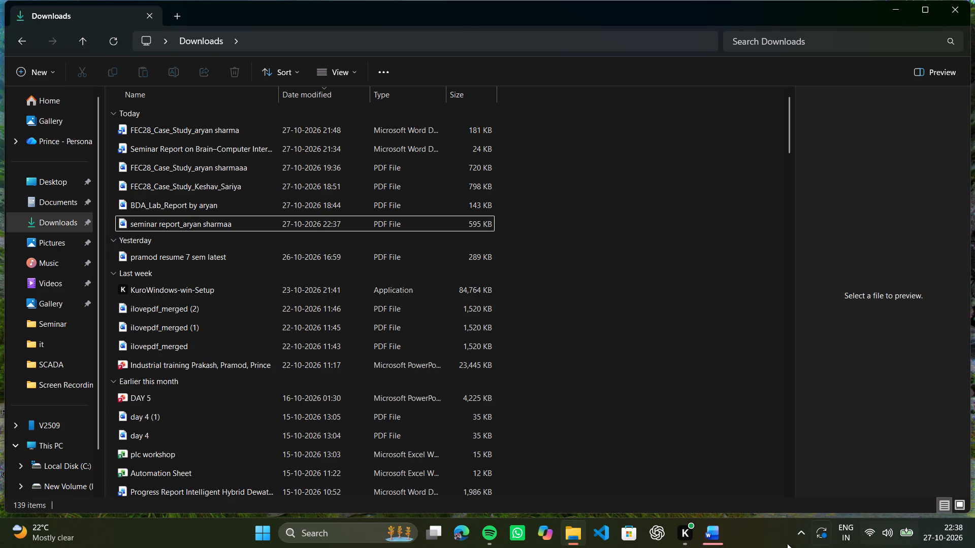
Switch to Word and maximise the converted seminar report's window.
left_click(717, 540)
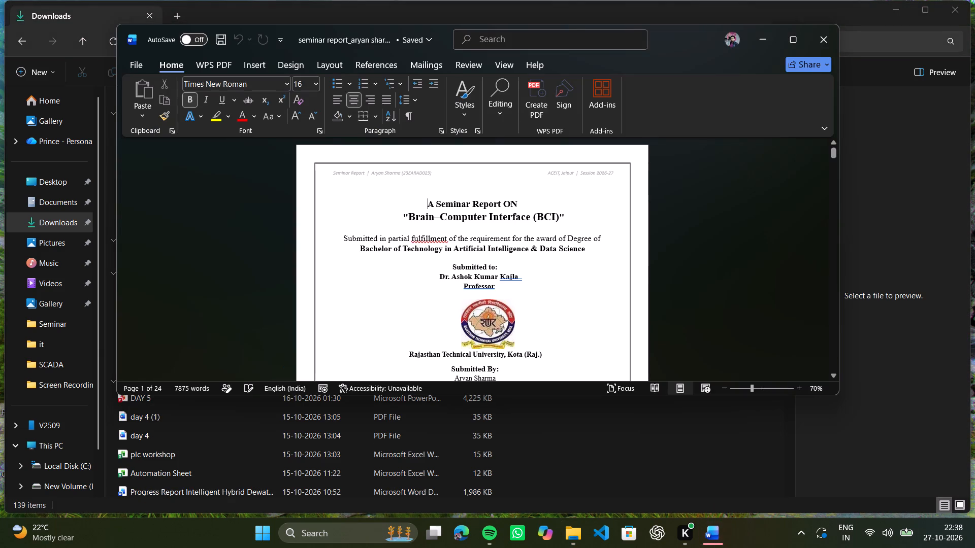
left_click(792, 33)
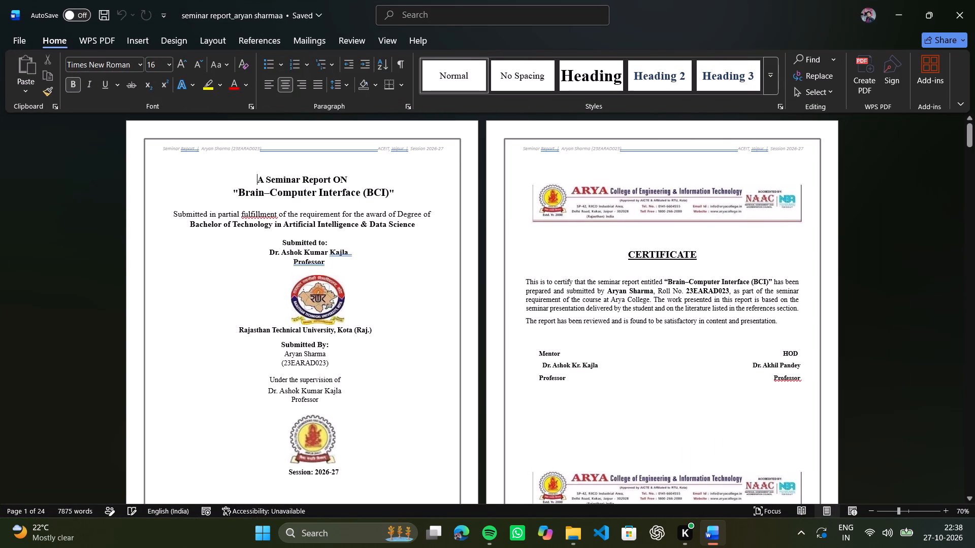
Break the cover title after "A Seminar Report" so that "ON" sits on its own line.
left_click(330, 178)
key("Return")
Insert six blank lines below the certificate's signature block to push the second college banner onto the Acknowledgement page.
scroll(364, 191, "down", 2)
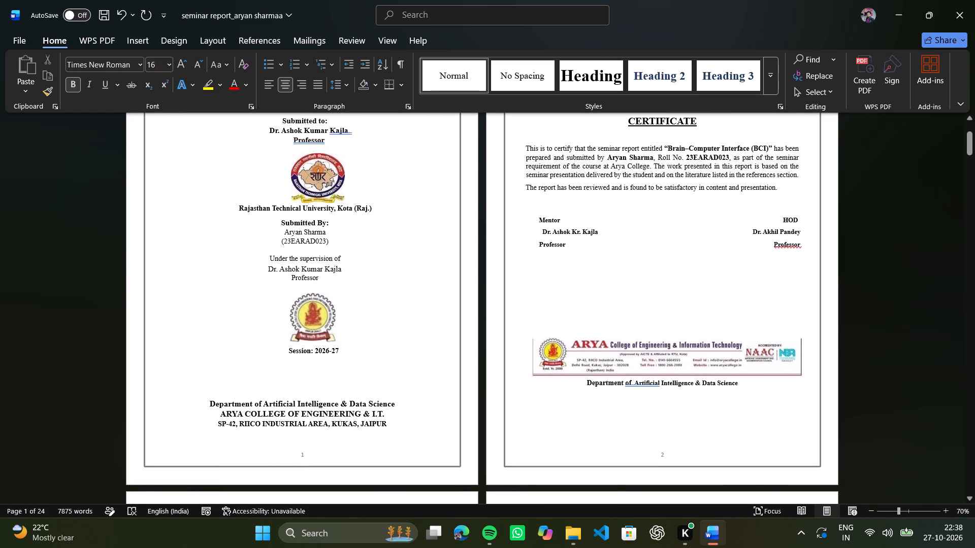
left_click(611, 290)
key("Return")
key("Return")
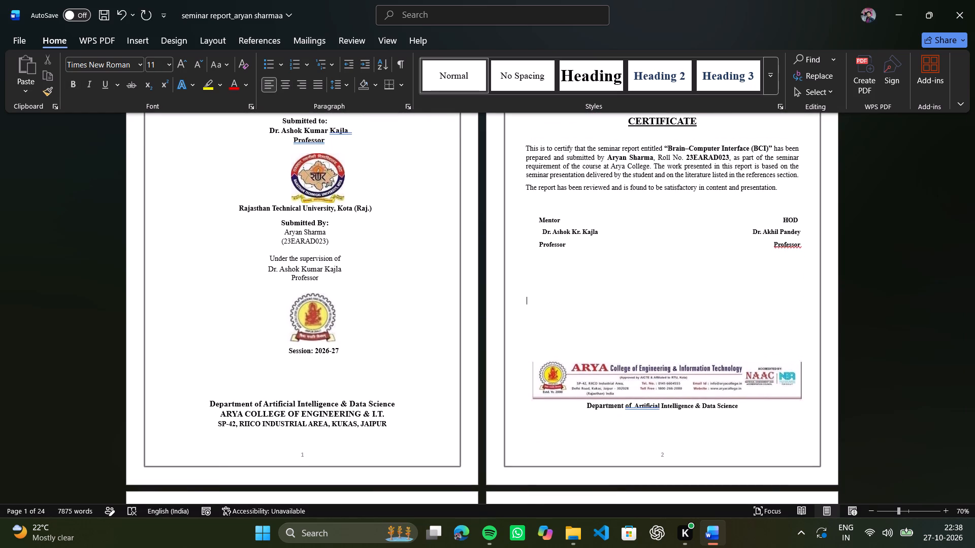
key("Return")
key("Return")
key("Return")
key("Return")
Check the layout of the cover, certificate, acknowledgement and contents pages.
scroll(611, 290, "down", 1)
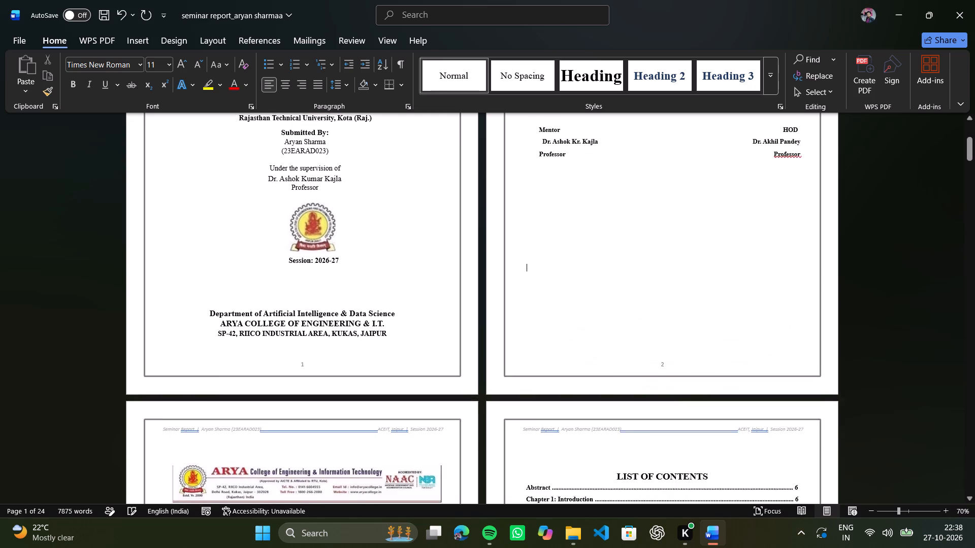
scroll(611, 290, "down", 3)
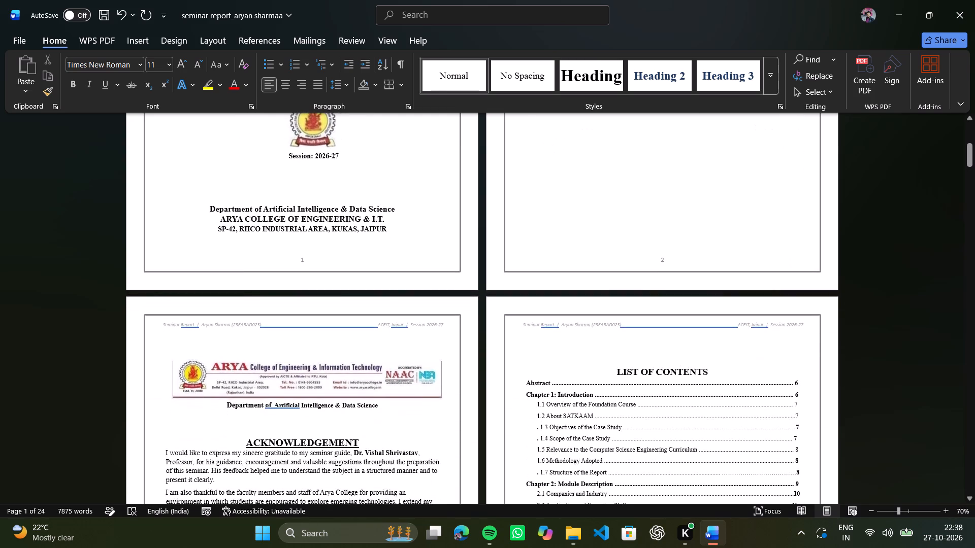
scroll(611, 290, "down", 3)
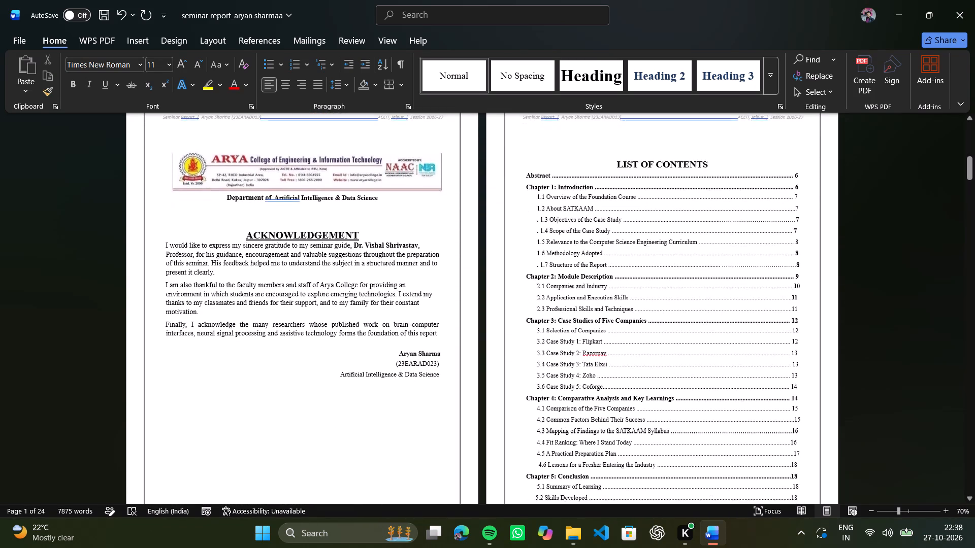
scroll(611, 290, "down", 3)
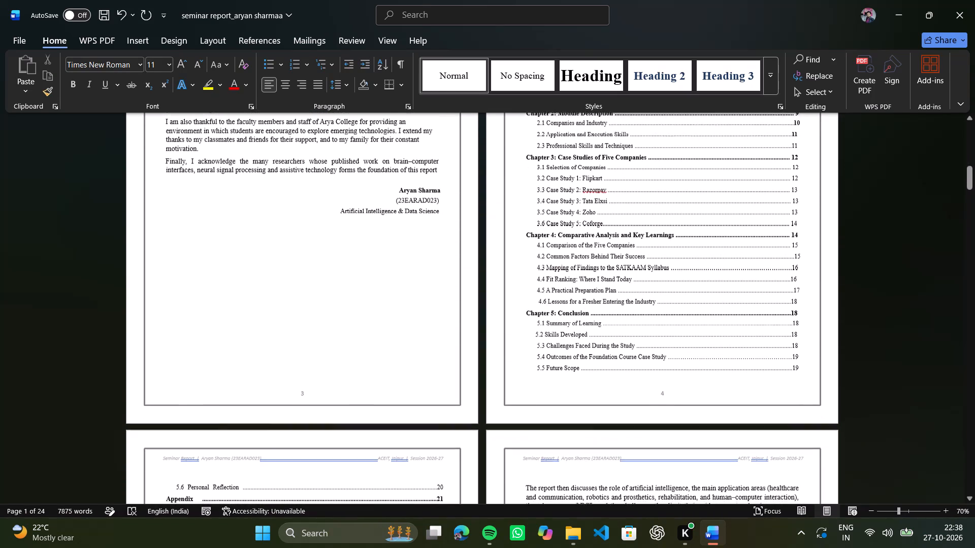
scroll(611, 290, "down", 1)
scroll(611, 290, "up", 10)
scroll(611, 290, "down", 1)
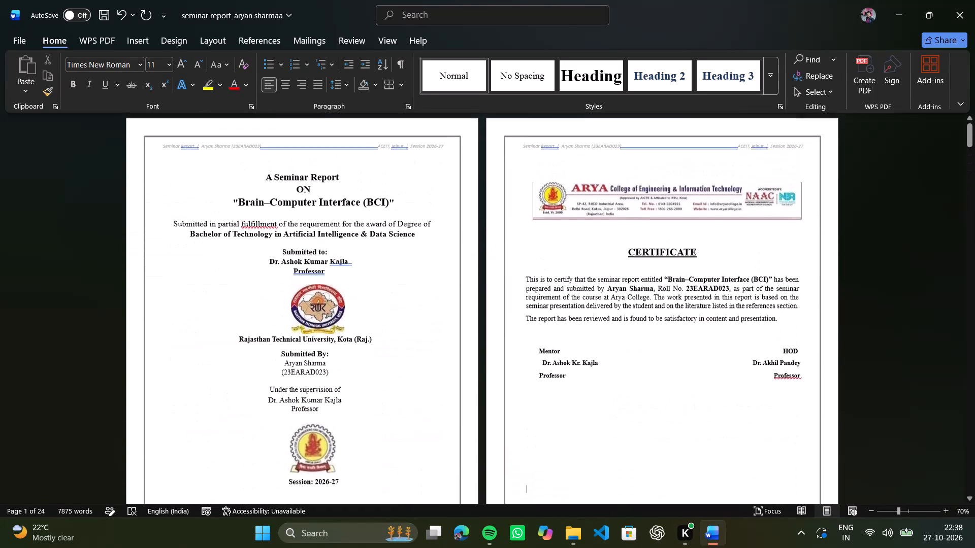
scroll(611, 290, "down", 4)
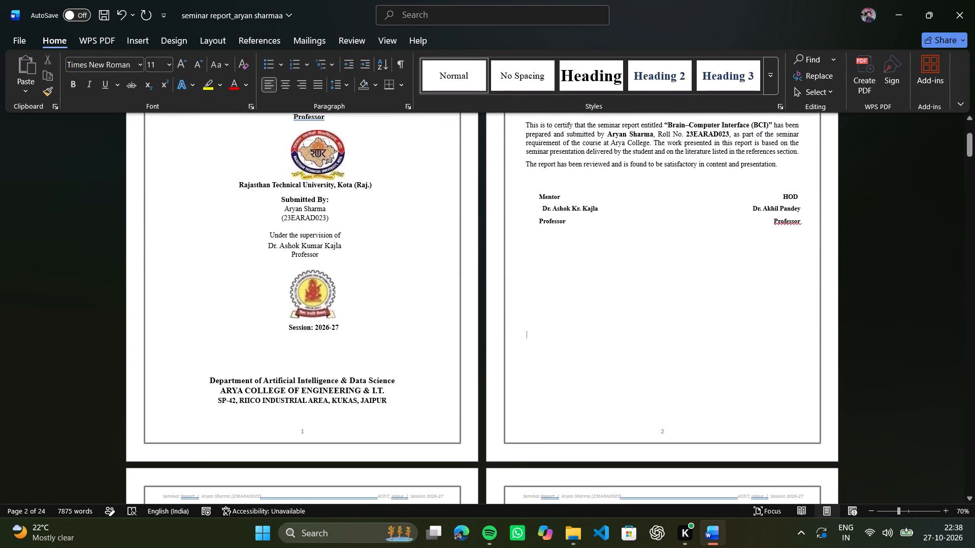
Insert blank lines below the References entry of the contents list to push the Abstract onto the following page.
scroll(612, 282, "down", 1)
scroll(616, 149, "down", 1)
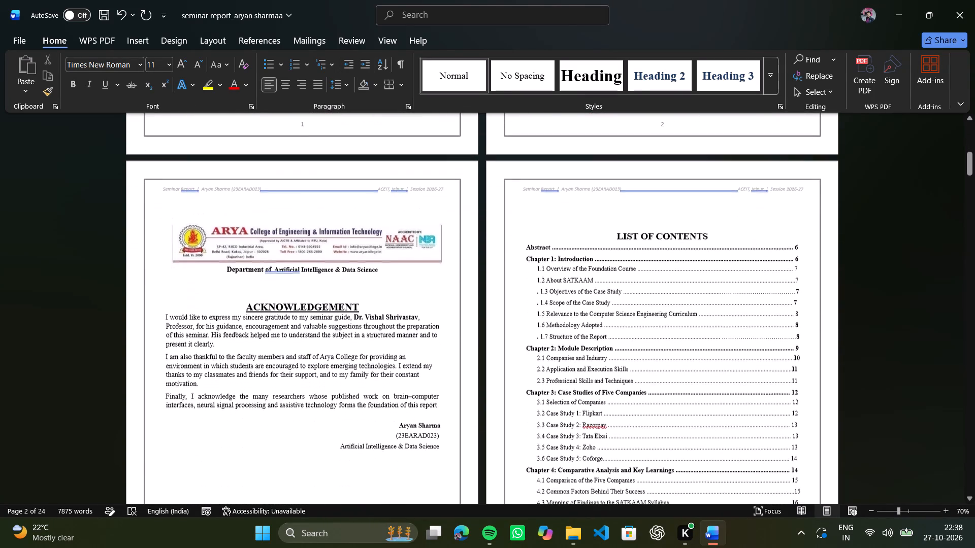
scroll(616, 149, "down", 3)
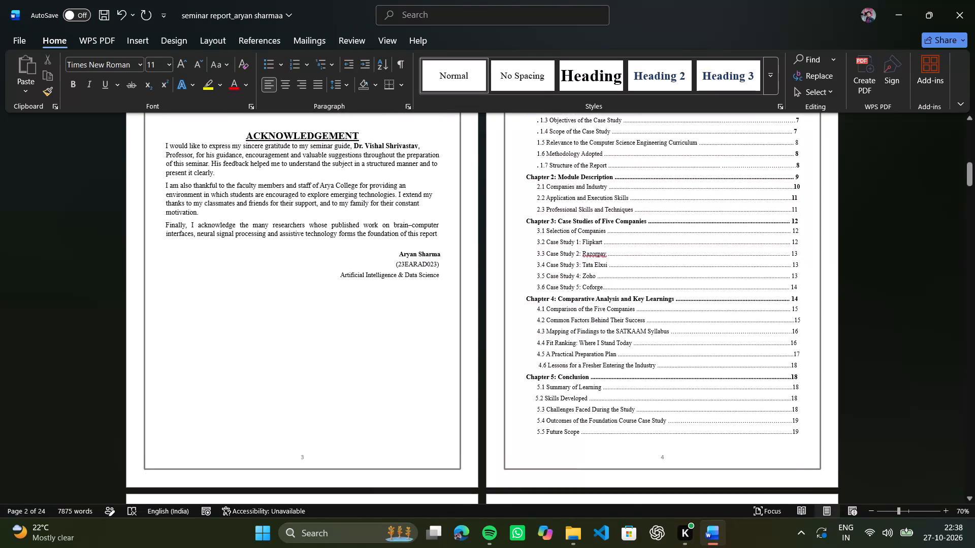
scroll(616, 149, "down", 3)
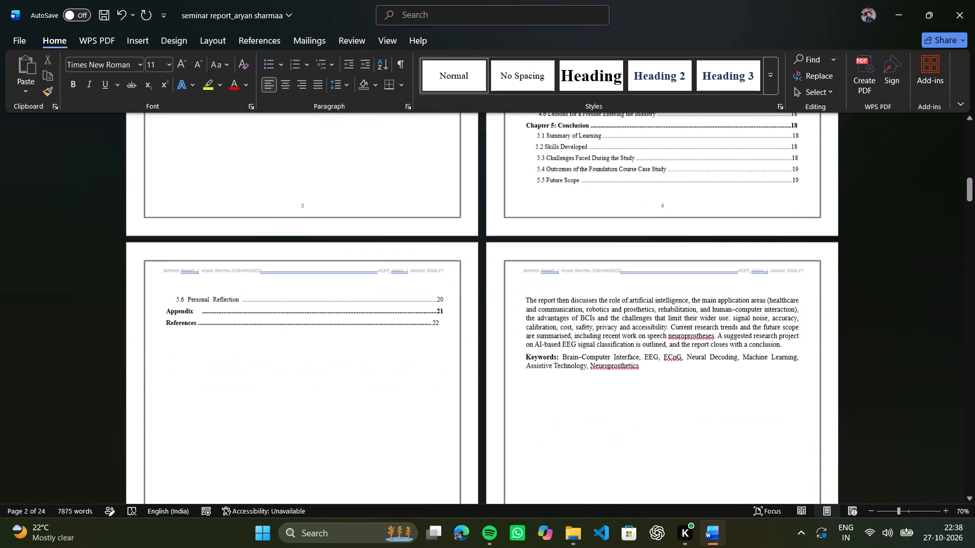
scroll(616, 149, "down", 2)
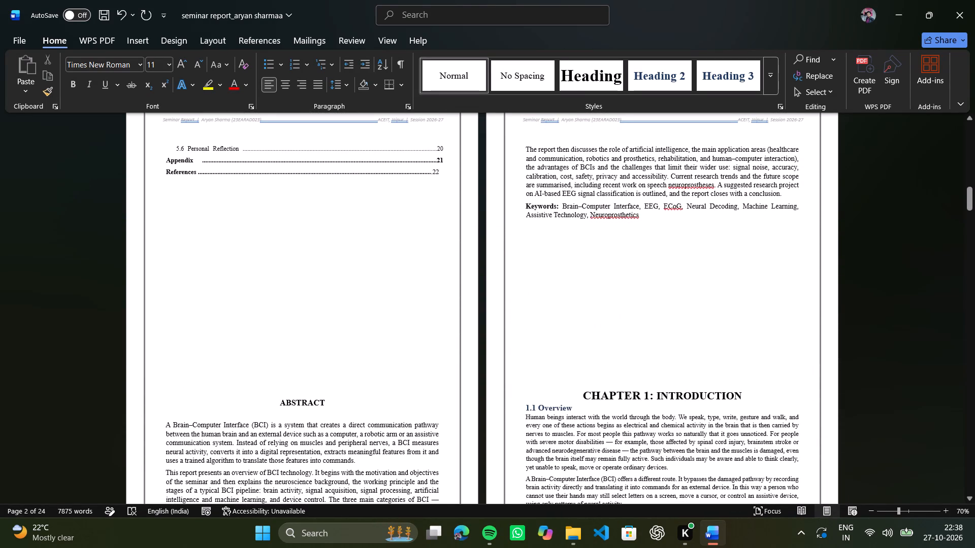
left_click(306, 272)
key("Return")
key("Return")
key("Return")
key("Return")
key("Return")
key("Return")
key("Return")
key("Return")
key("Return")
key("Return")
key("Return")
key("Return")
key("Return")
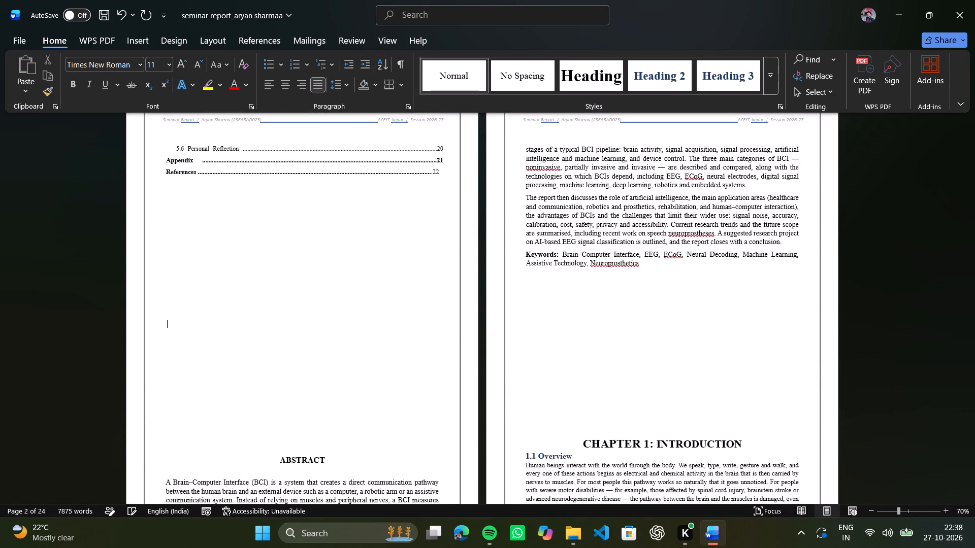
key("Return")
key("Return")
key("Return")
key("Return")
key("Return")
key("Return")
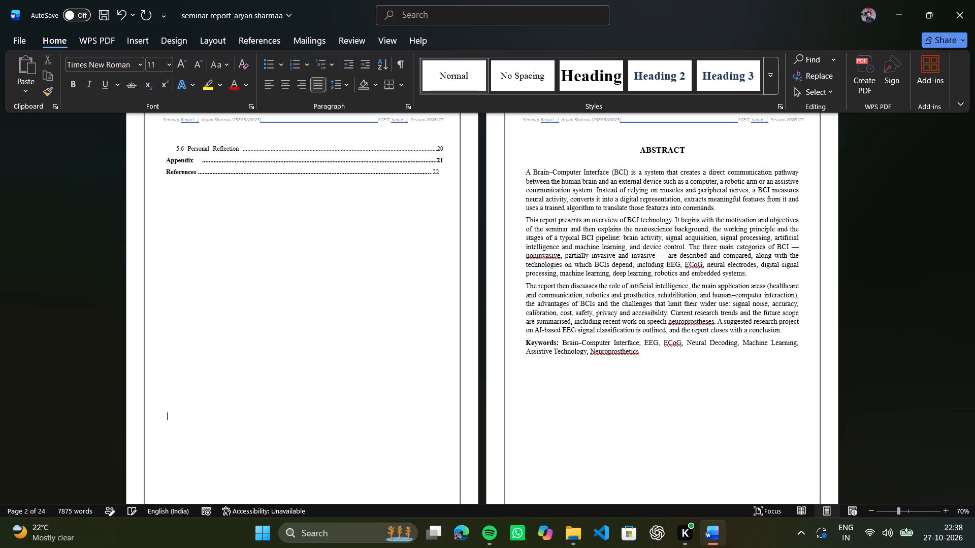
Insert two blank lines after section 2.3 Methodology to move the Chapter 3: Background and History heading onto the following page.
scroll(306, 272, "down", 6)
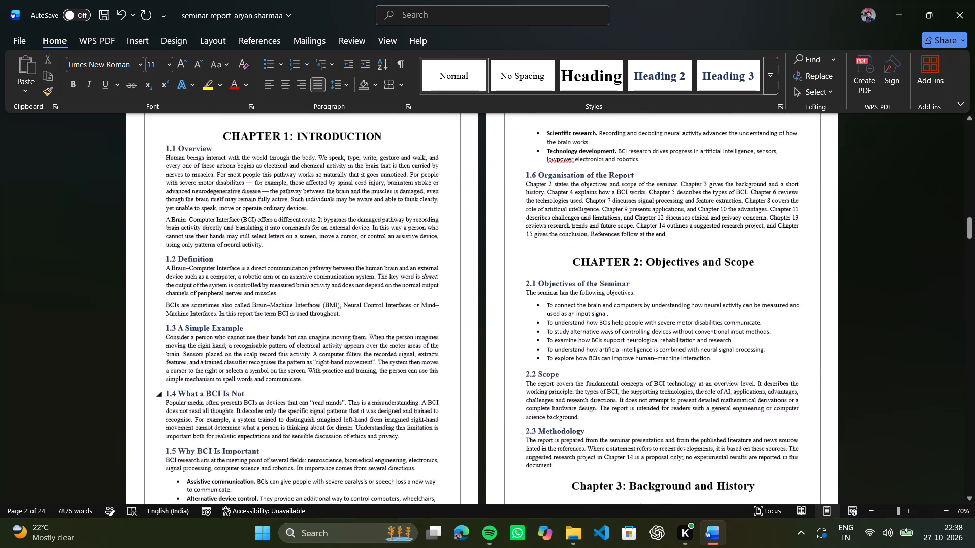
scroll(306, 272, "down", 6)
scroll(306, 272, "up", 4)
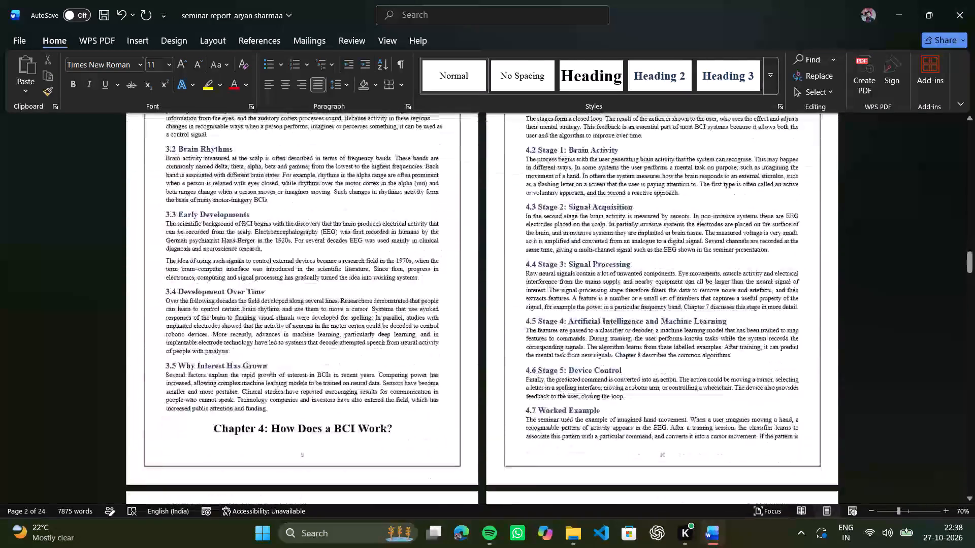
scroll(306, 272, "up", 7)
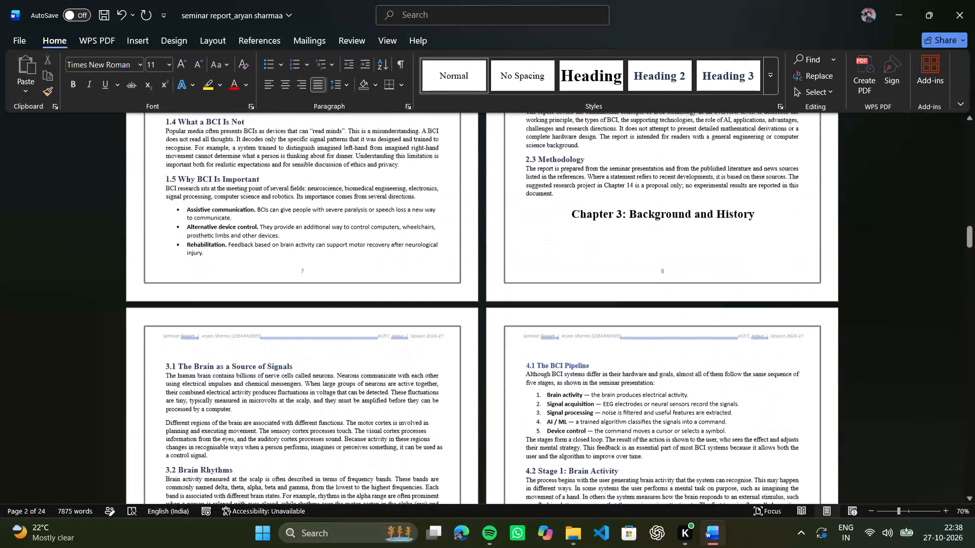
left_click(562, 212)
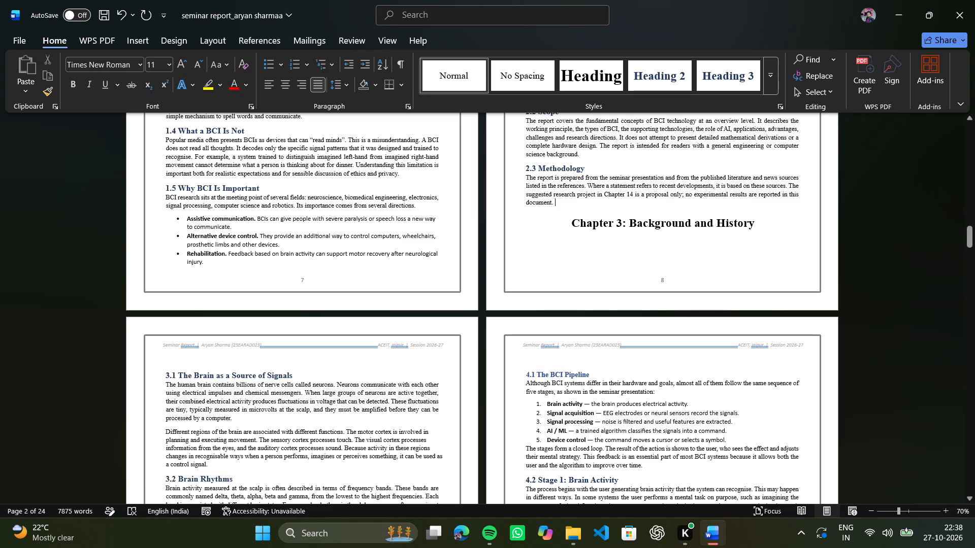
key("Return")
key("Return")
Examine the heading positions and page layout of the chapters from Chapter 3 onward.
scroll(562, 212, "down", 3)
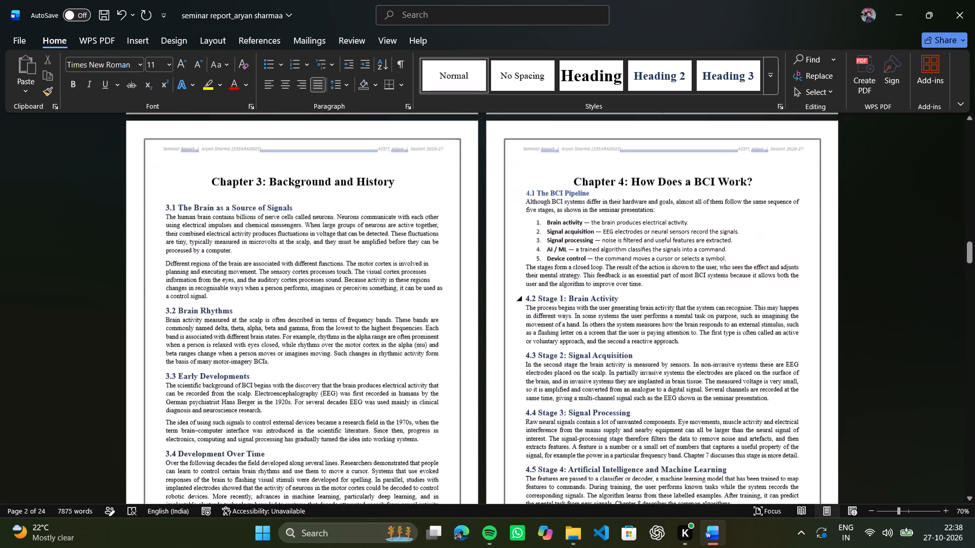
scroll(562, 212, "down", 9)
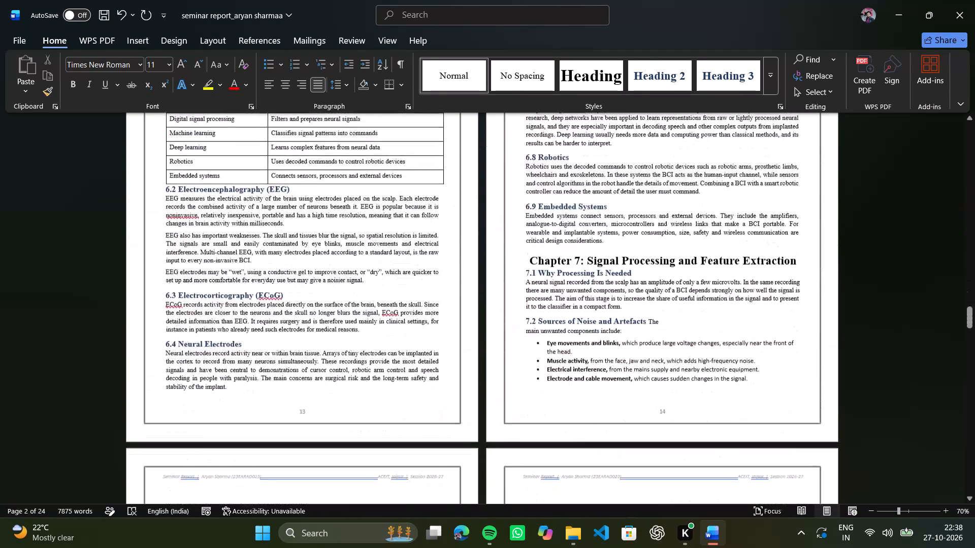
scroll(562, 212, "down", 12)
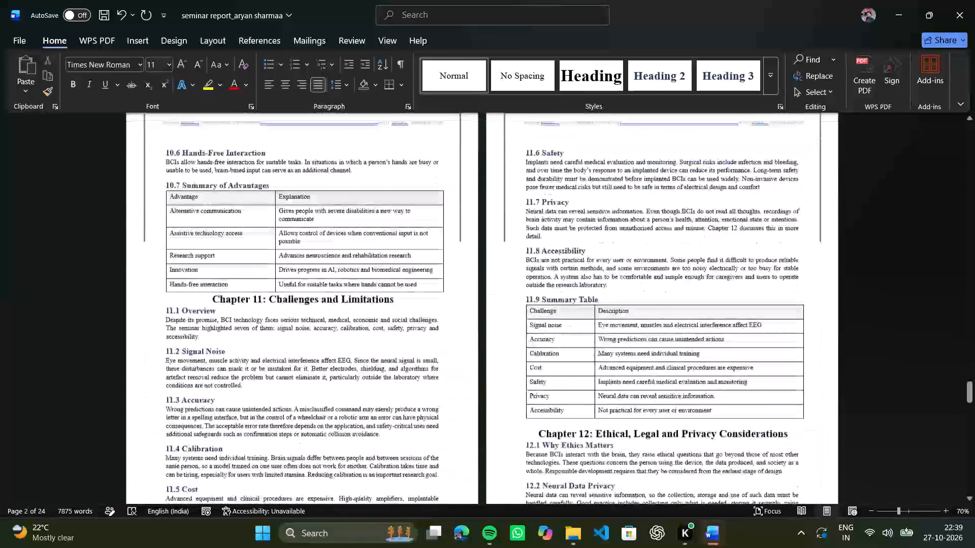
scroll(562, 212, "down", 9)
scroll(562, 212, "up", 18)
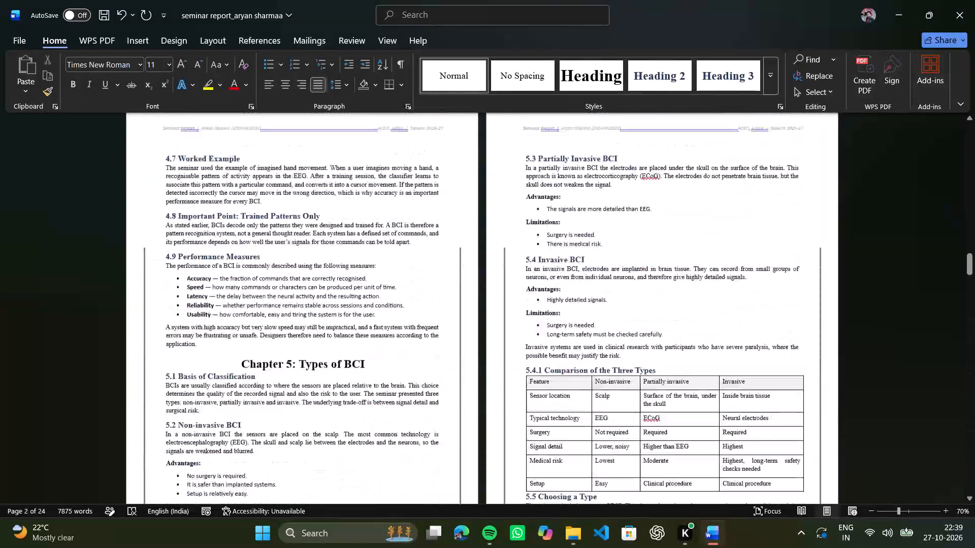
Start saving the corrected seminar report as a new copy.
left_click(19, 42)
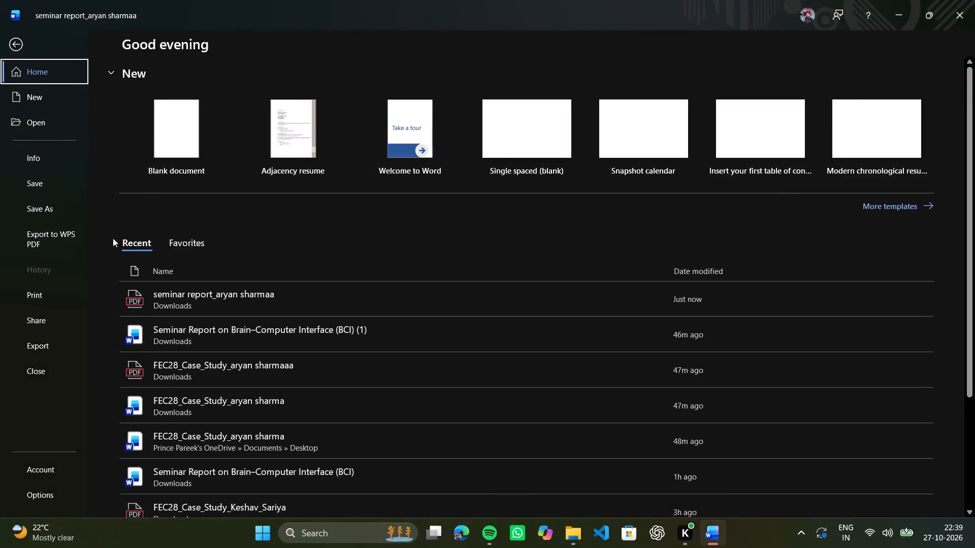
left_click(84, 210)
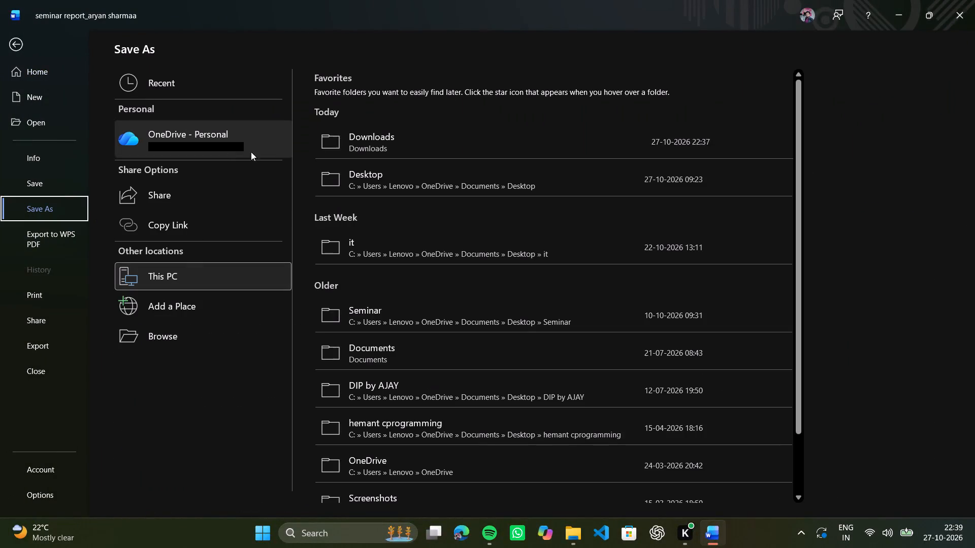
left_click(368, 132)
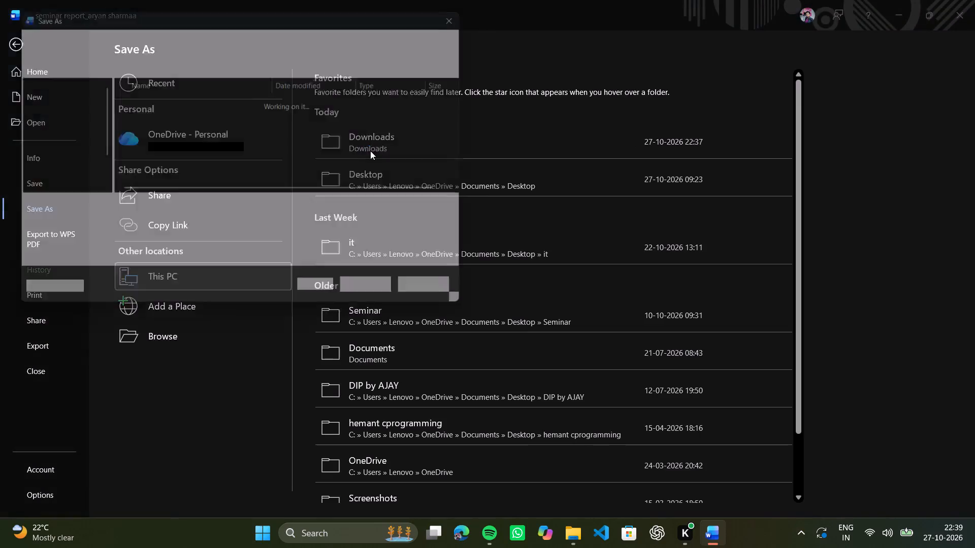
left_click(328, 237)
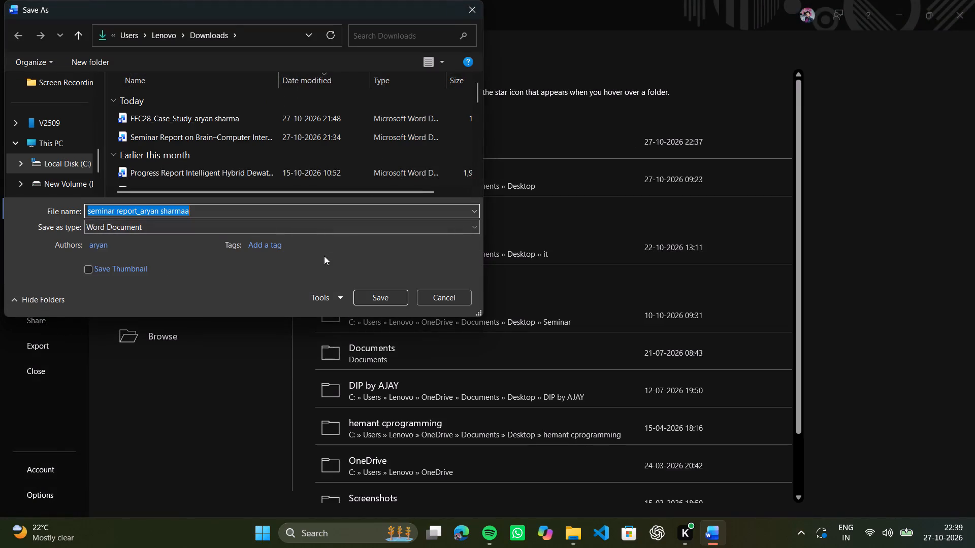
left_click(322, 232)
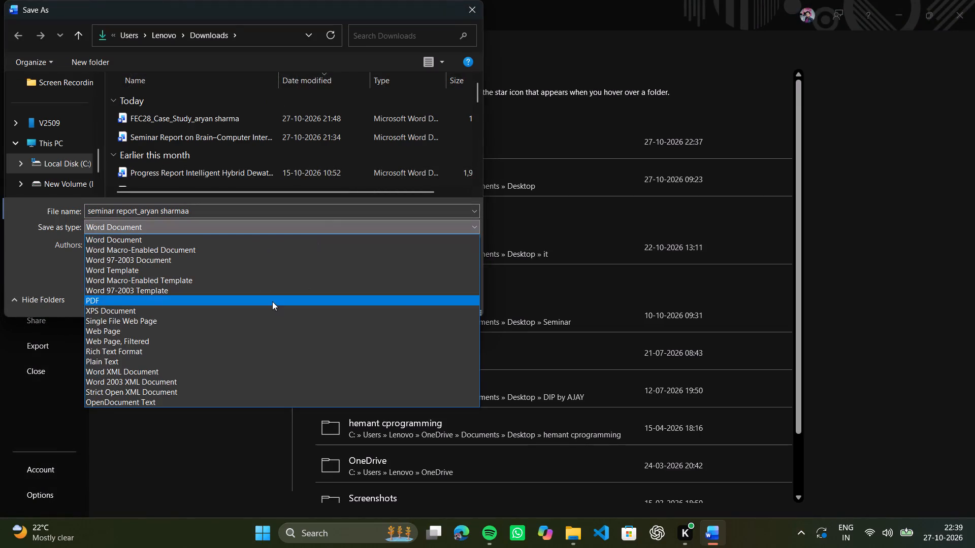
left_click(272, 301)
left_click(246, 209)
key("BackSpace")
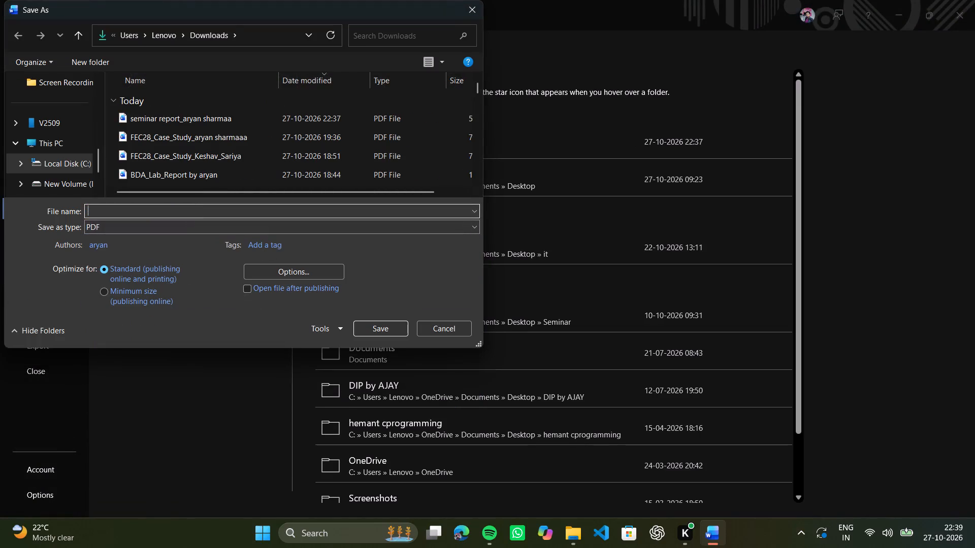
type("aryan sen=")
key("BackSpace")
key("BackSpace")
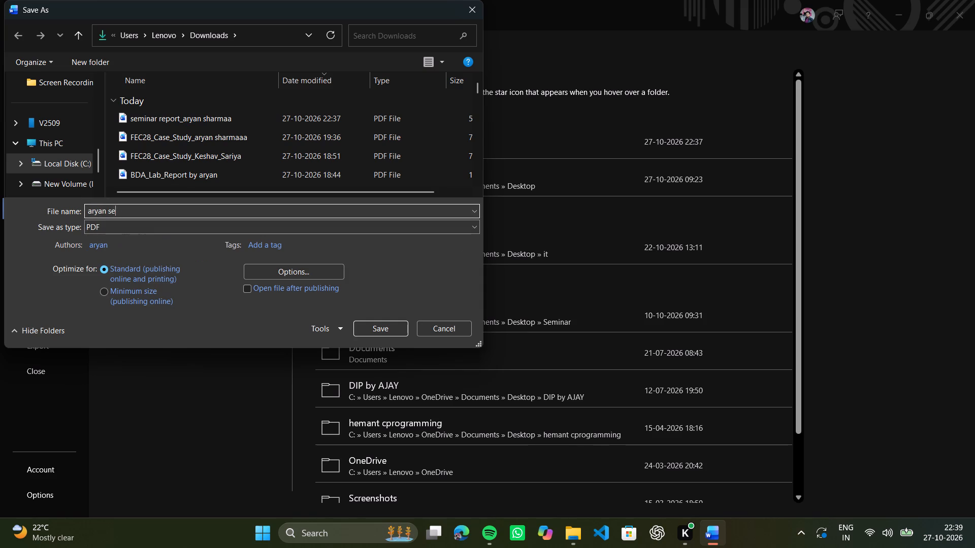